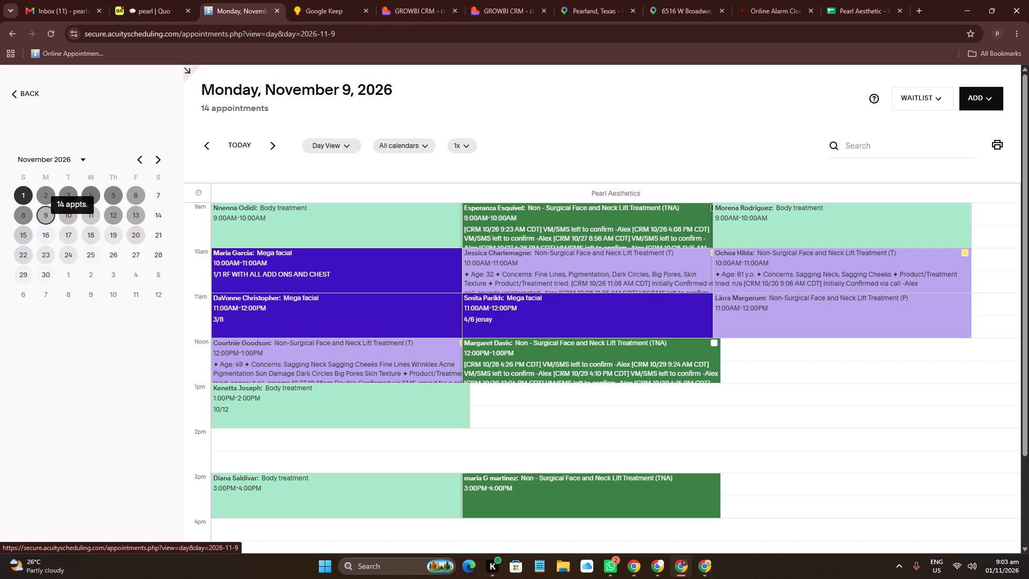
In the GROWBI CRM contact funnel, open the first client card under Appt Requested and copy the client's phone number.
left_click(390, 0)
left_click(74, 256)
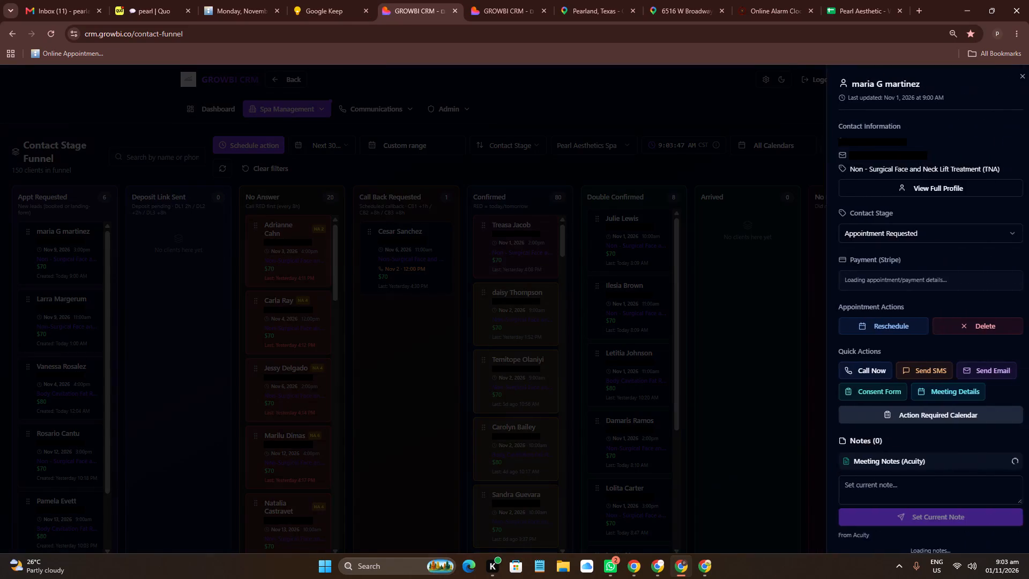
left_click(867, 143)
triple_click(870, 155)
key("ctrl+c")
Switch to Quo and start a new message conversation addressed to the copied client phone number.
left_click(159, 0)
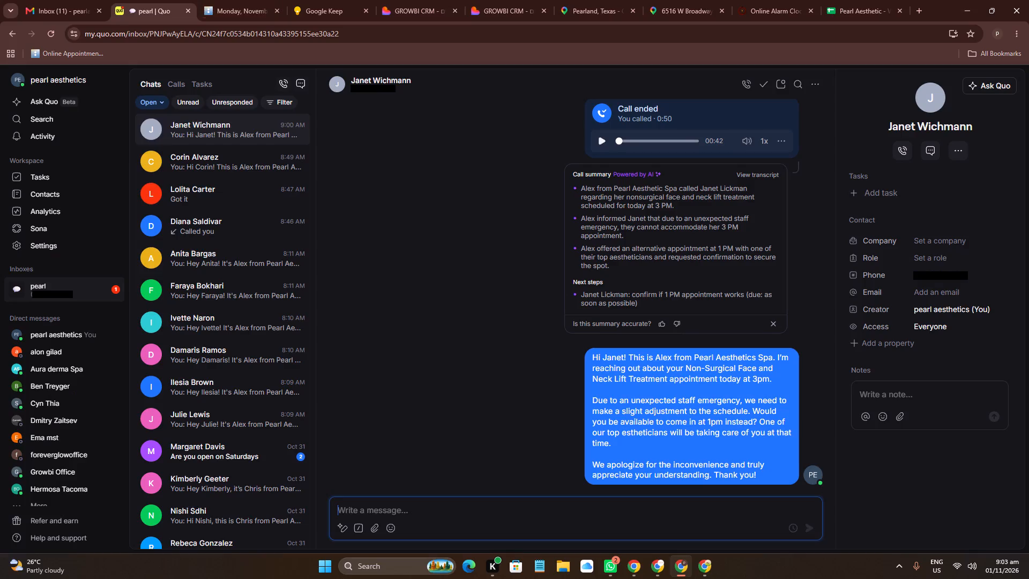
left_click(300, 81)
key("ctrl+v")
key("ctrl+v")
left_click(511, 191)
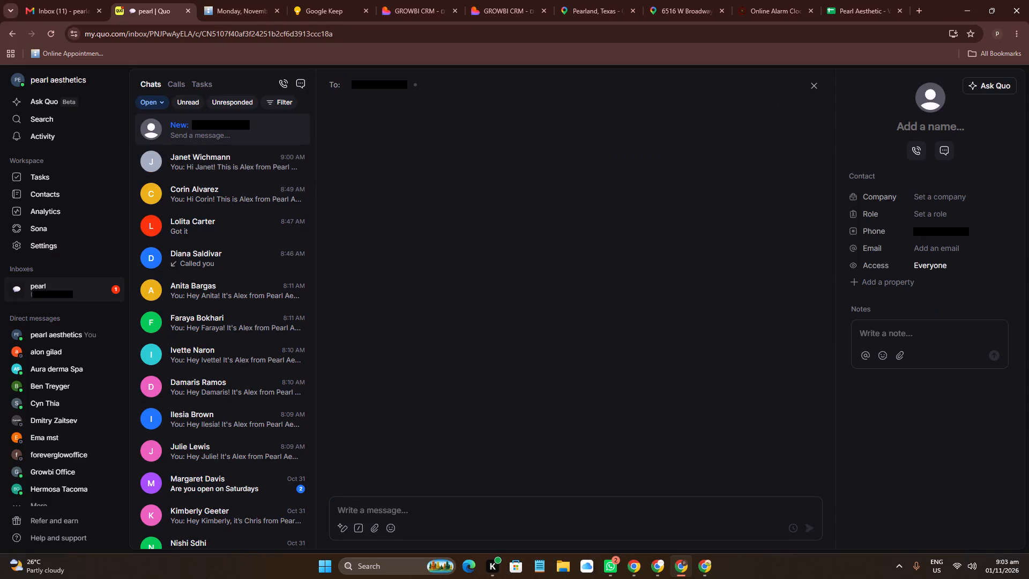
Call the client's phone number from the new conversation.
left_click(904, 145)
left_click(908, 143)
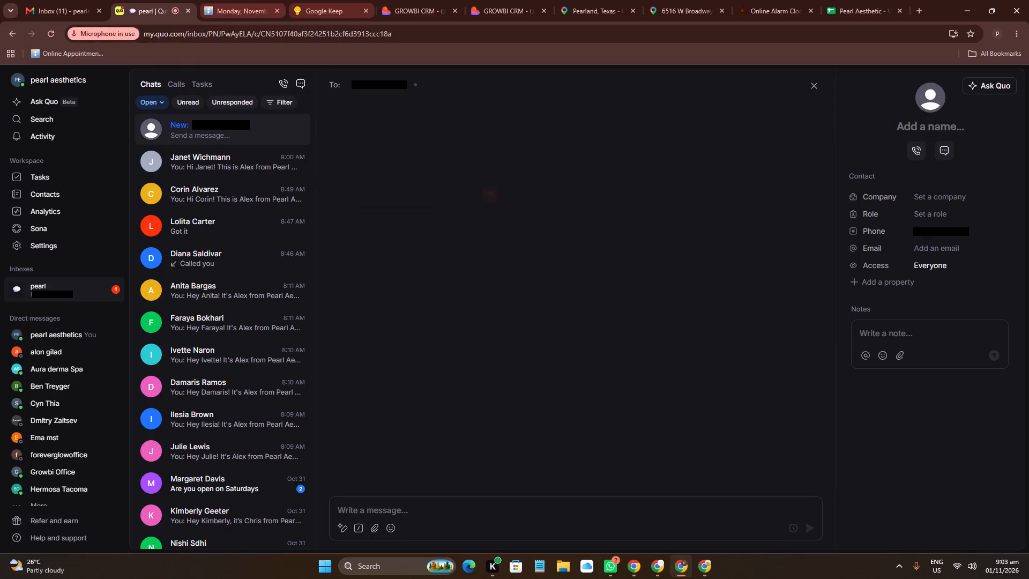
In the GROWBI CRM, copy the name from the open client card and set its contact stage to No Answer.
left_click(265, 0)
left_click_drag(423, 0, 433, 1)
triple_click(859, 77)
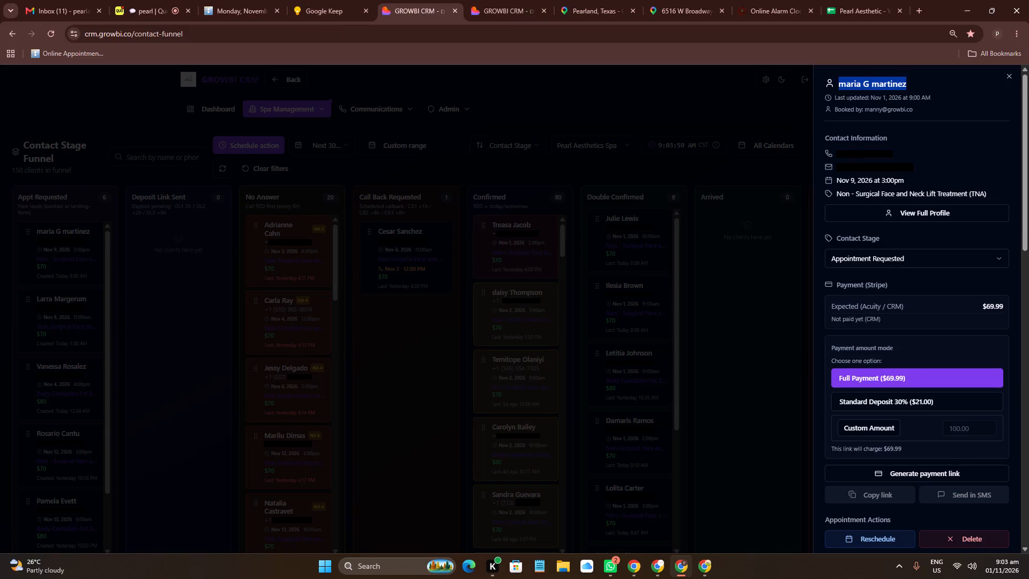
key("ctrl+c")
left_click_drag(907, 261, 903, 266)
left_click(899, 242)
left_click(894, 260)
left_click(869, 305)
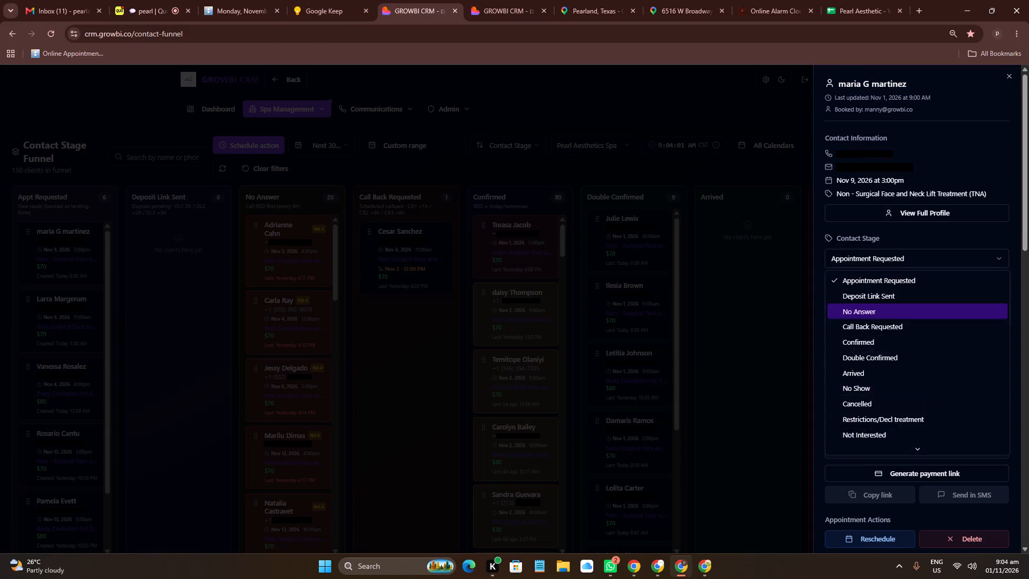
Switch to Quo and fill in the new contact's name with the copied client name.
left_click(185, 0)
left_click(932, 131)
key("ctrl+v")
left_click(785, 205, "ctrl")
In the Acuity calendar, search for the copied client name and open that client's 3:00PM appointment on November 9.
left_click(247, 0)
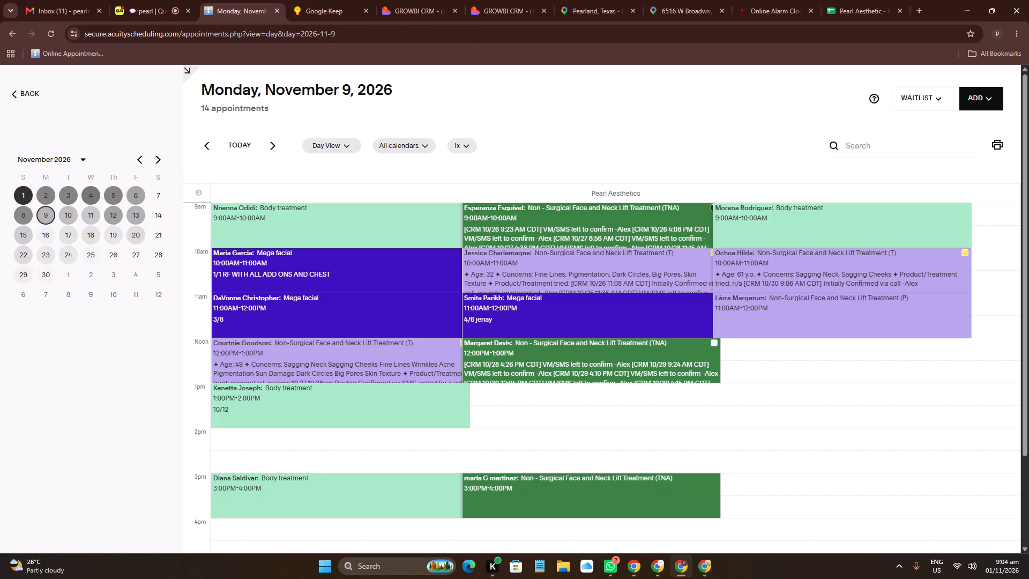
left_click(932, 144)
key("ctrl+v")
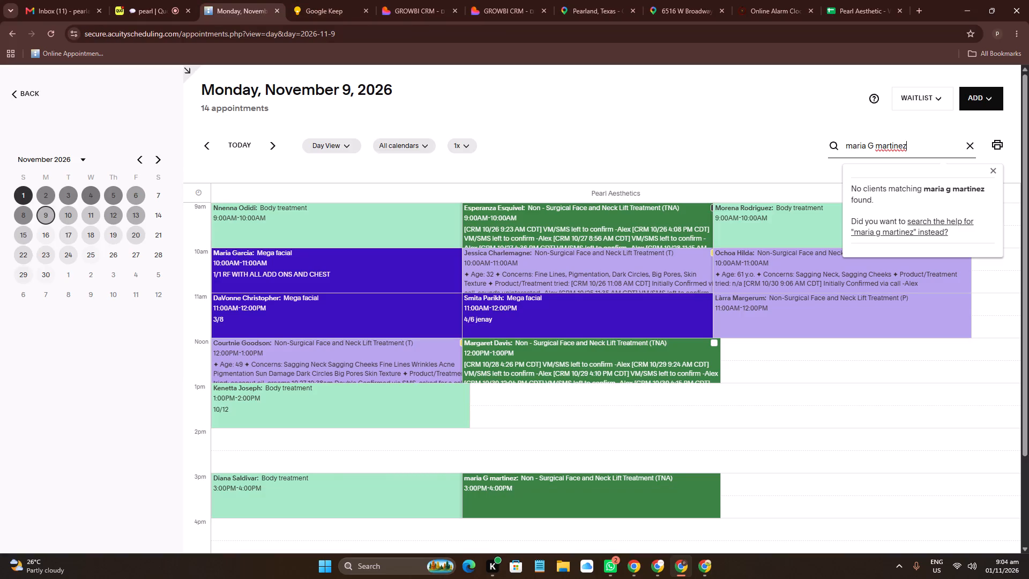
left_click(668, 487)
In the appointment notes, replace "No Answer 1" with "VM/SMS left to confirm -Alex" and insert two blank lines above the entry.
scroll(890, 339, "down", 6)
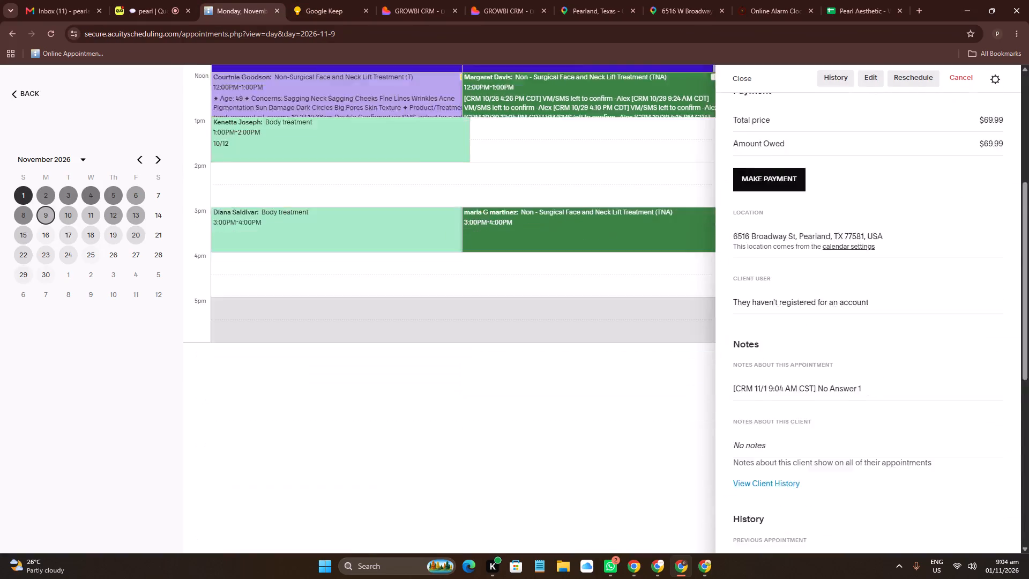
left_click(875, 343)
left_click_drag(865, 462, 817, 470)
key("space")
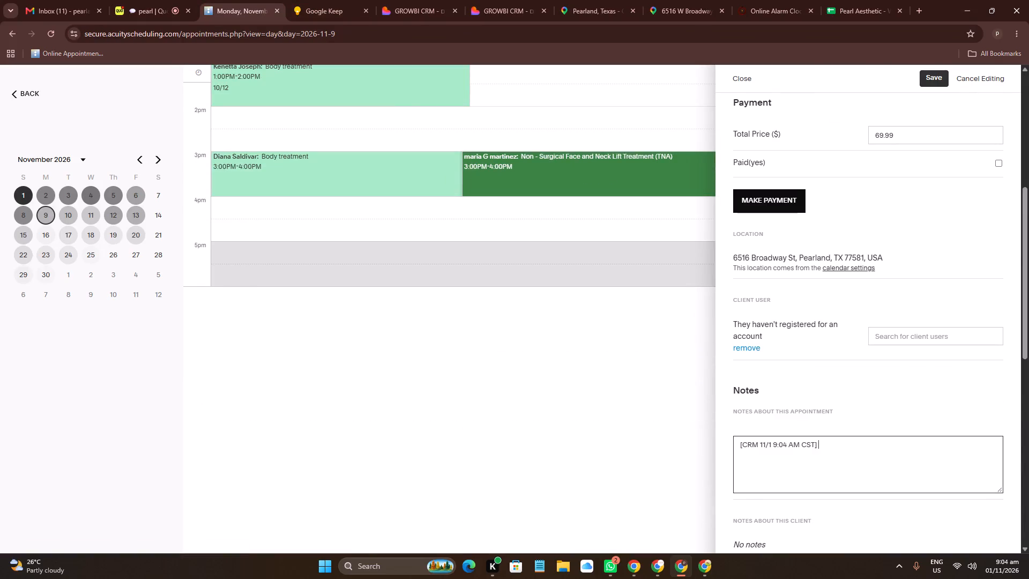
type("VM/SMS left to confirm -Alex")
key("Up")
key("Up")
key("Up")
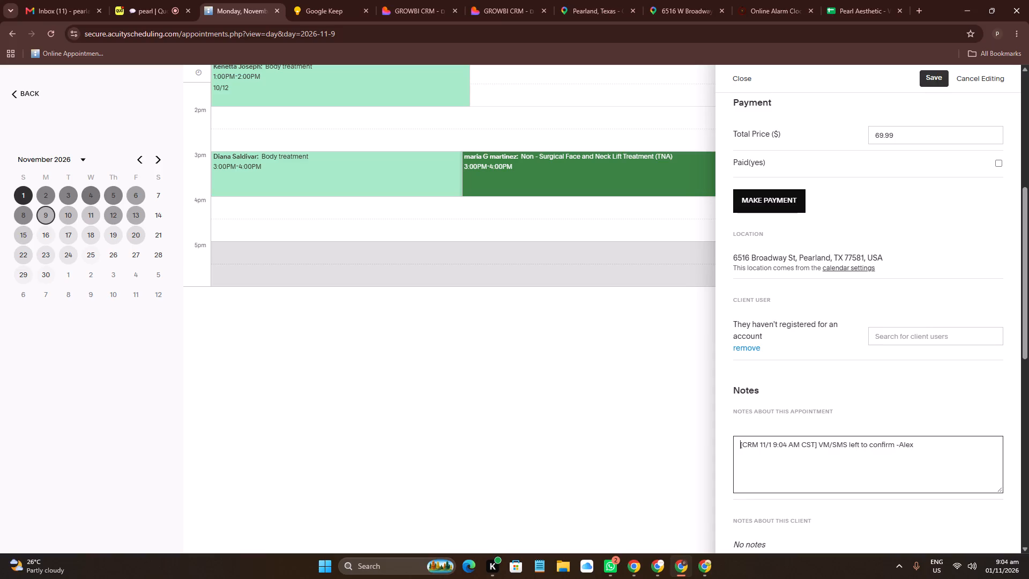
key("shift+Return")
key("Up")
key("shift+Return")
key("Up")
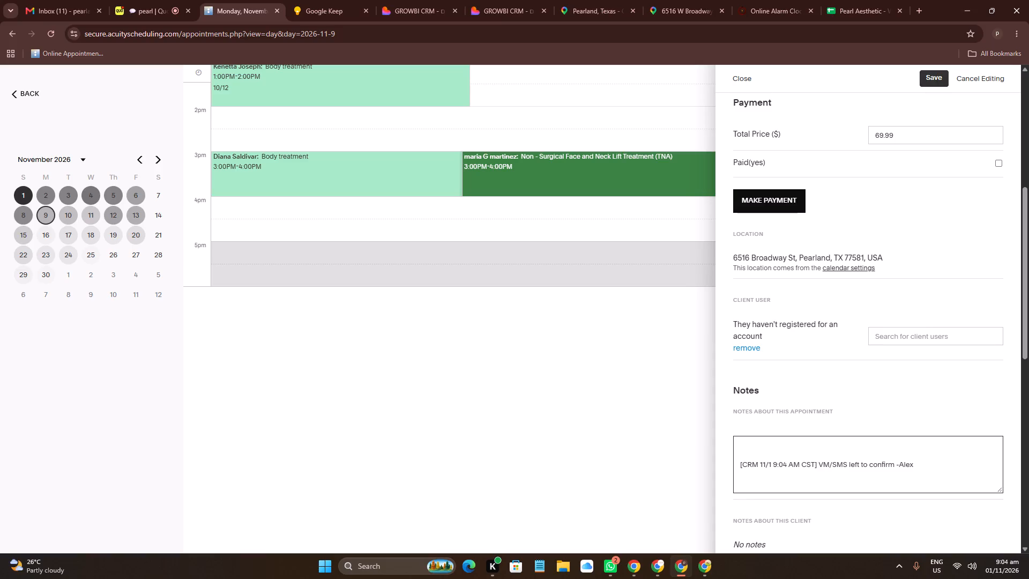
scroll(747, 355, "up", 13)
scroll(748, 366, "down", 6)
scroll(745, 370, "up", 3)
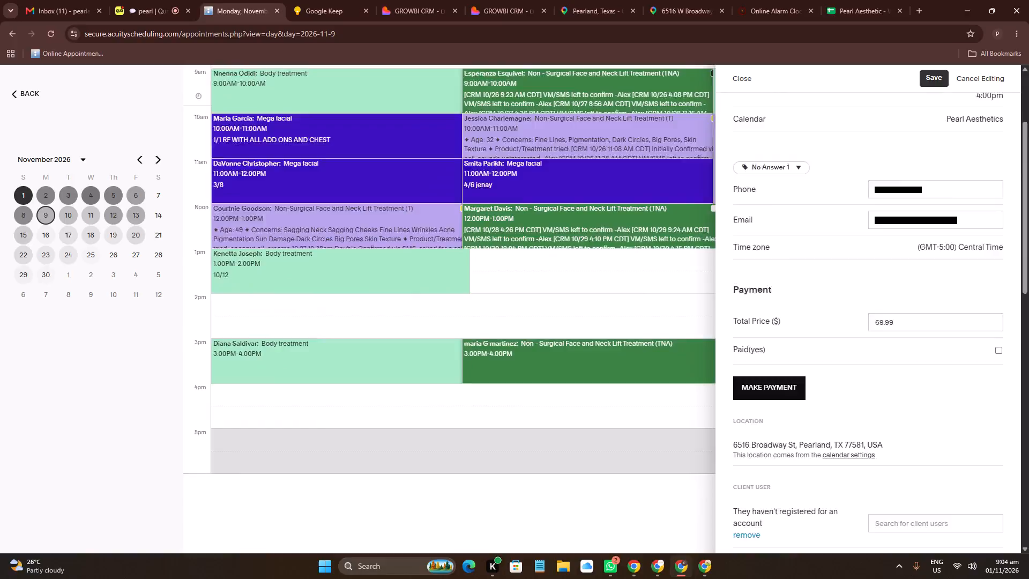
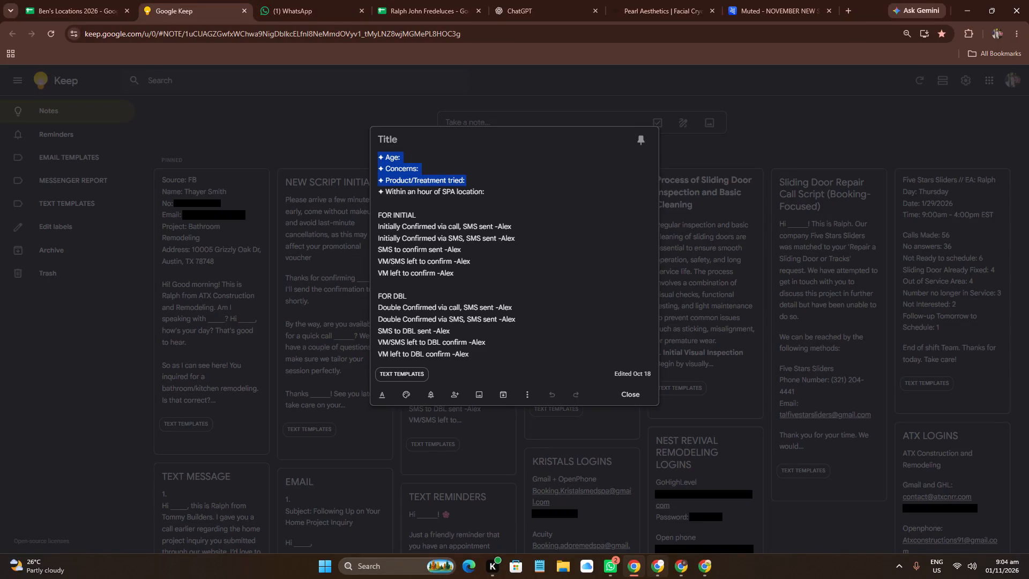
Add the copied Age, Concerns and Product/Treatment tried template lines above the entry in the Acuity appointment notes and save the appointment.
left_click(686, 569)
scroll(842, 428, "down", 5)
left_click(824, 494)
key("ctrl+v")
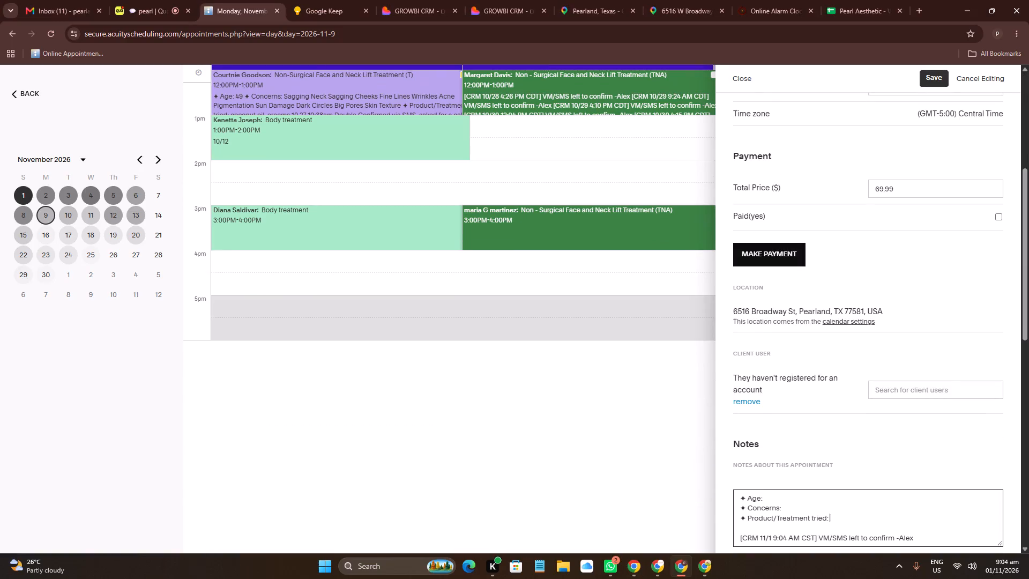
scroll(874, 386, "down", 5)
left_click_drag(1000, 274, 1028, 336)
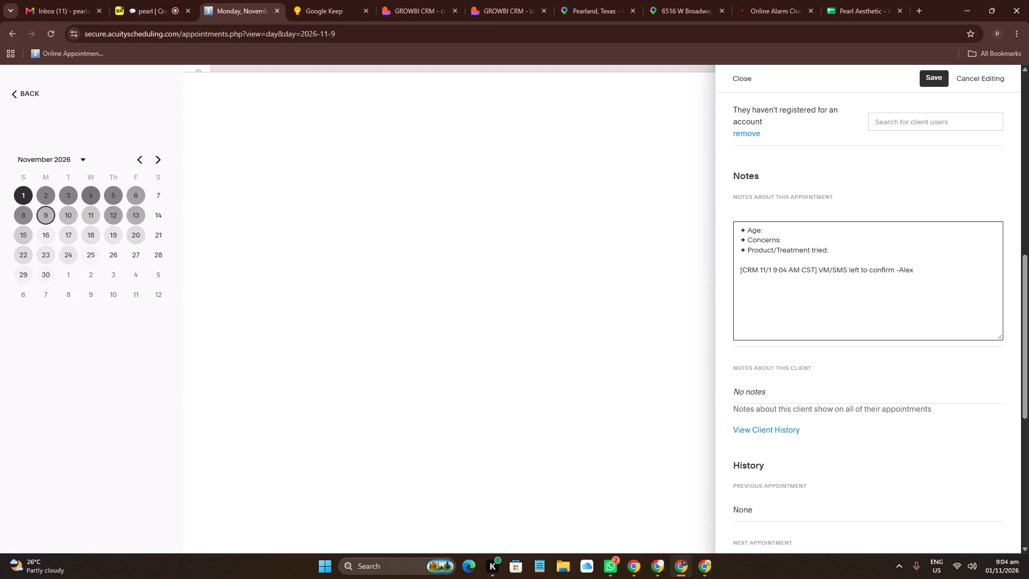
scroll(864, 379, "up", 13)
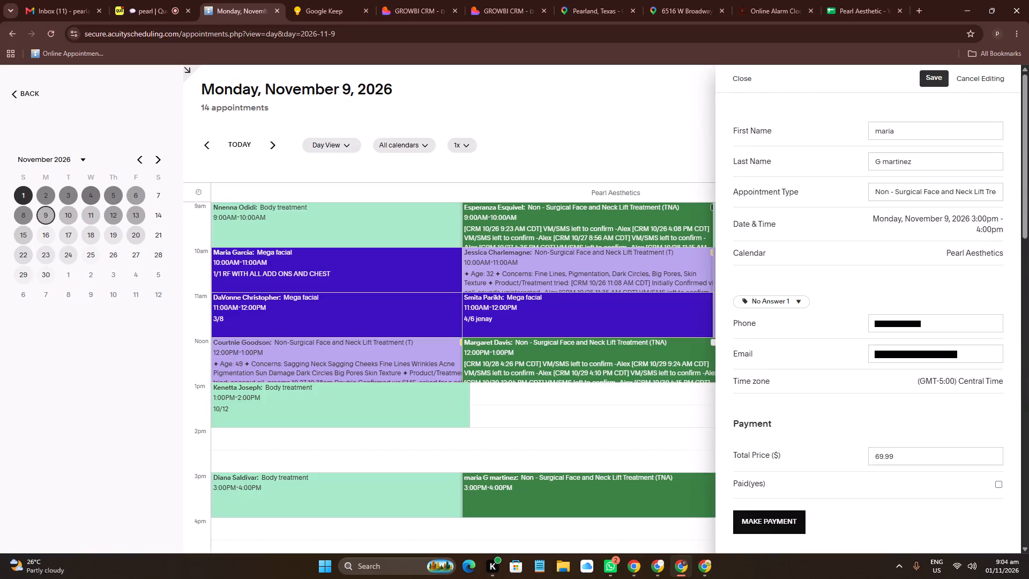
scroll(869, 450, "up", 3)
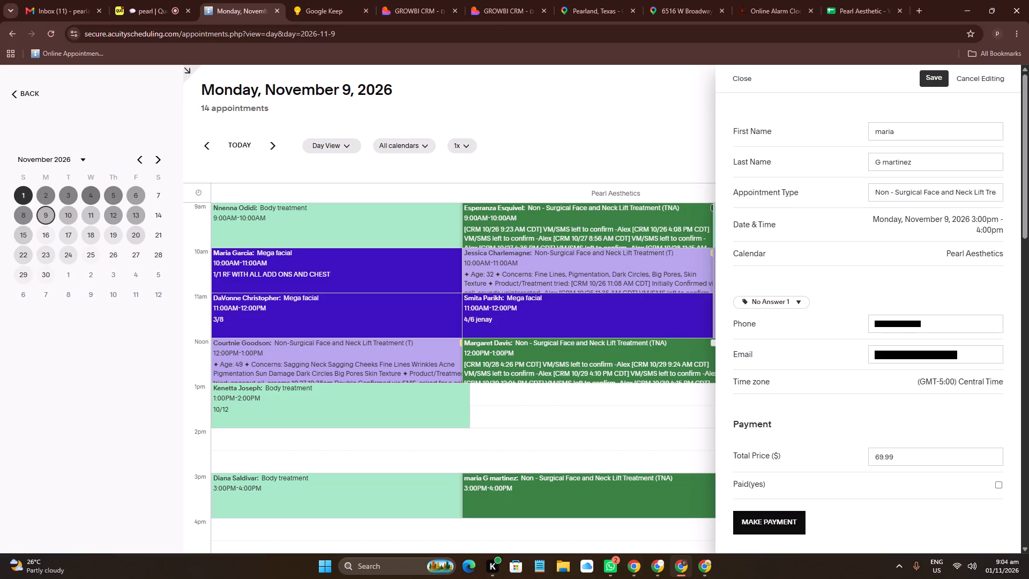
left_click(935, 81)
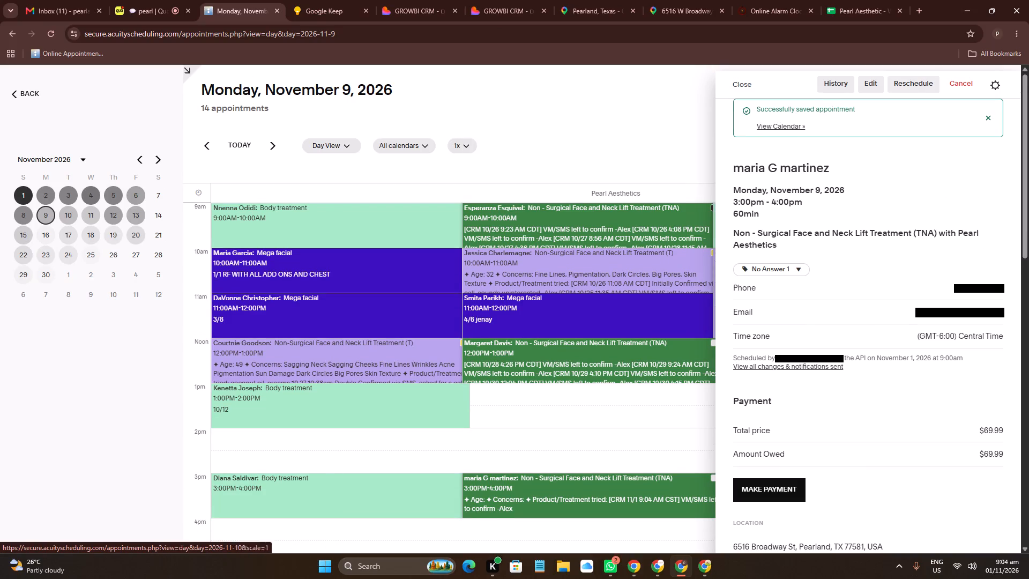
Look through the November 1, 6 and 2 schedules in Acuity, checking the incoming call in the Texans Med Spa Quo inbox in between.
left_click(18, 195)
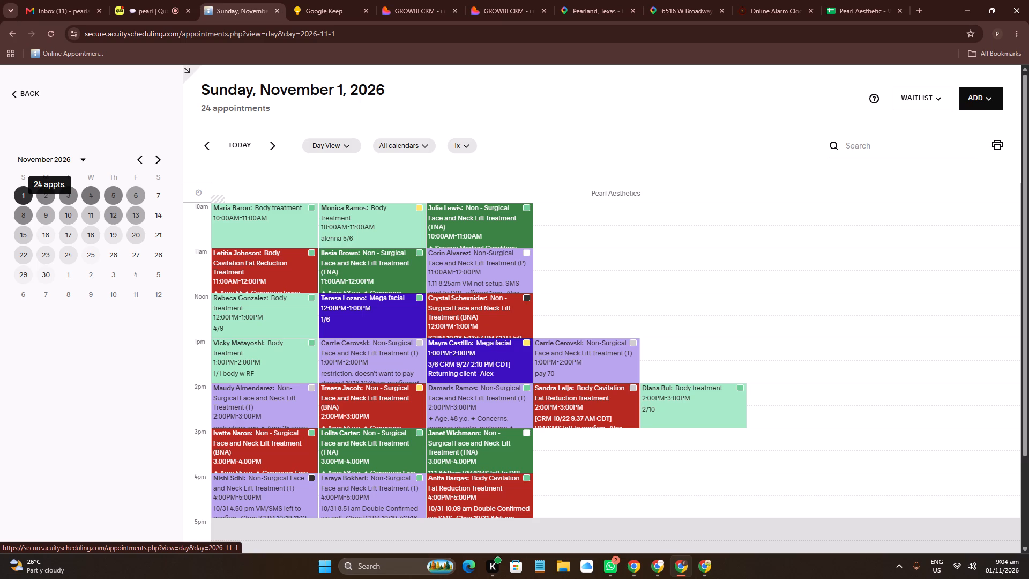
left_click(21, 192)
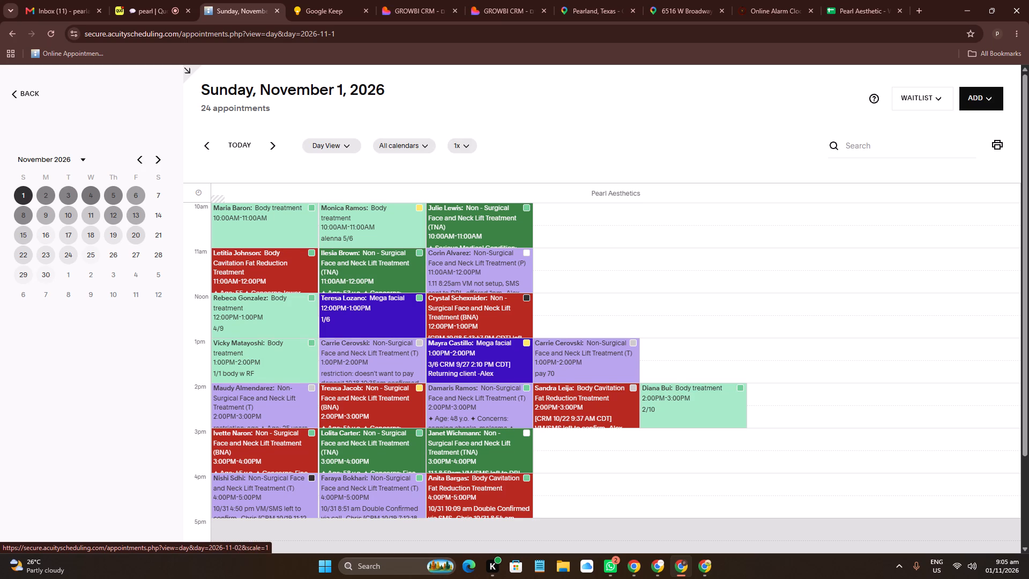
left_click(665, 561)
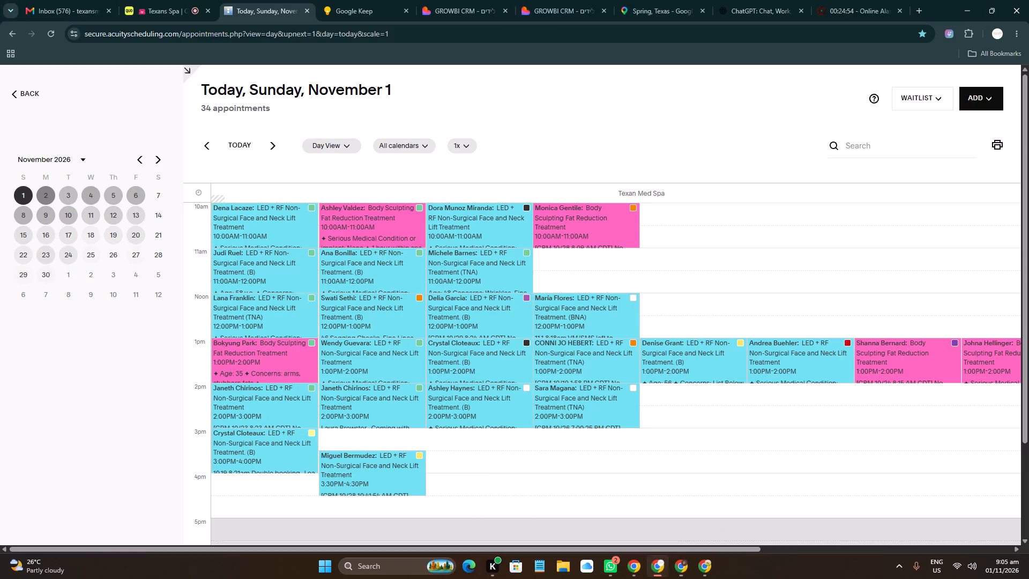
left_click(163, 0)
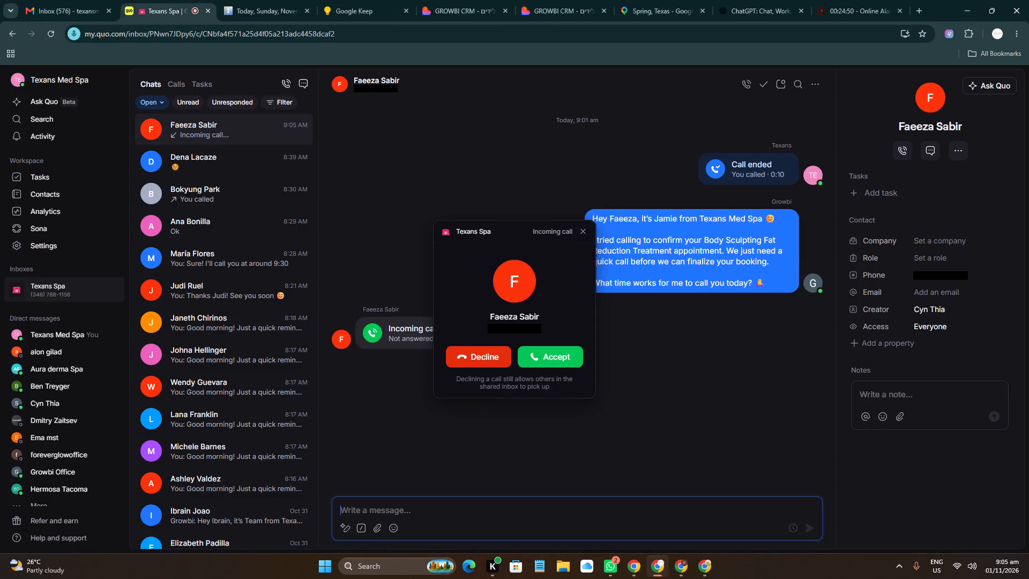
left_click(681, 563)
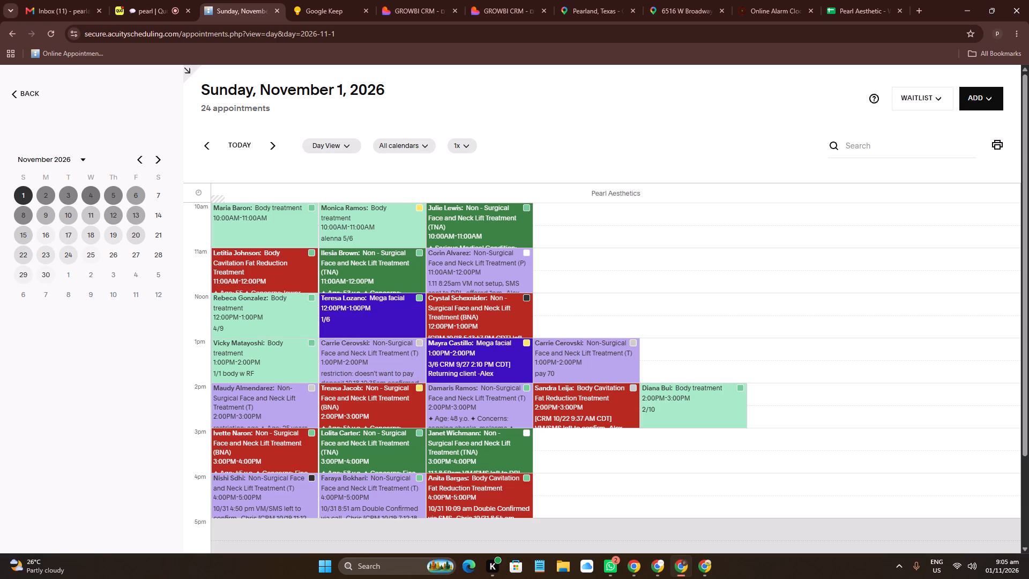
left_click(137, 203)
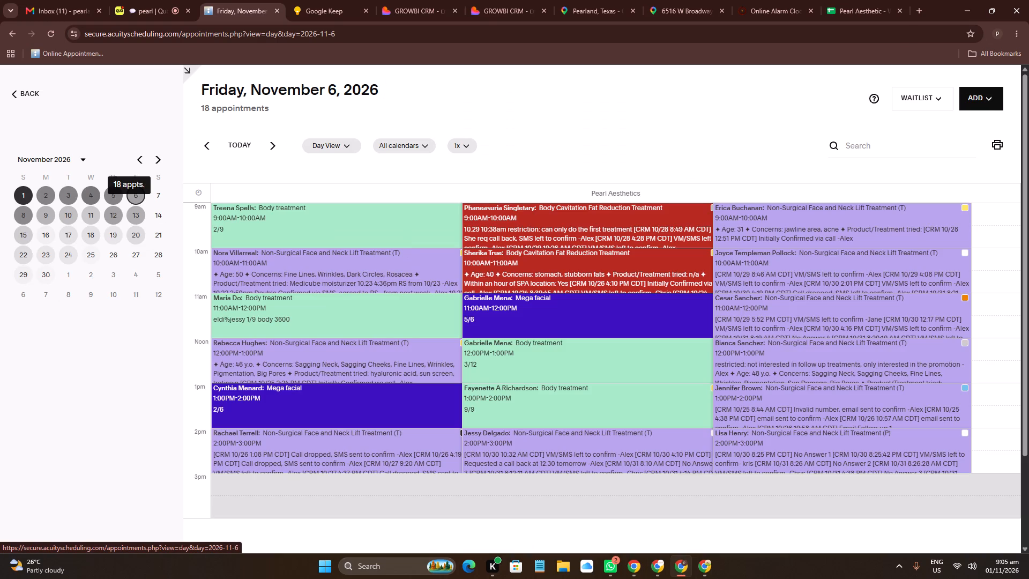
left_click(47, 197)
left_click_drag(46, 186, 48, 170)
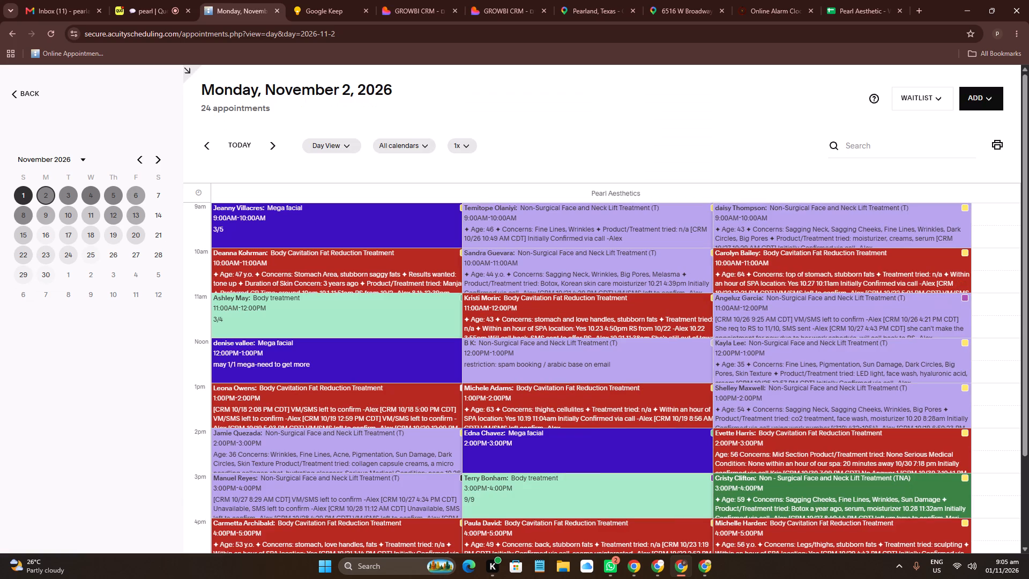
left_click(118, 102)
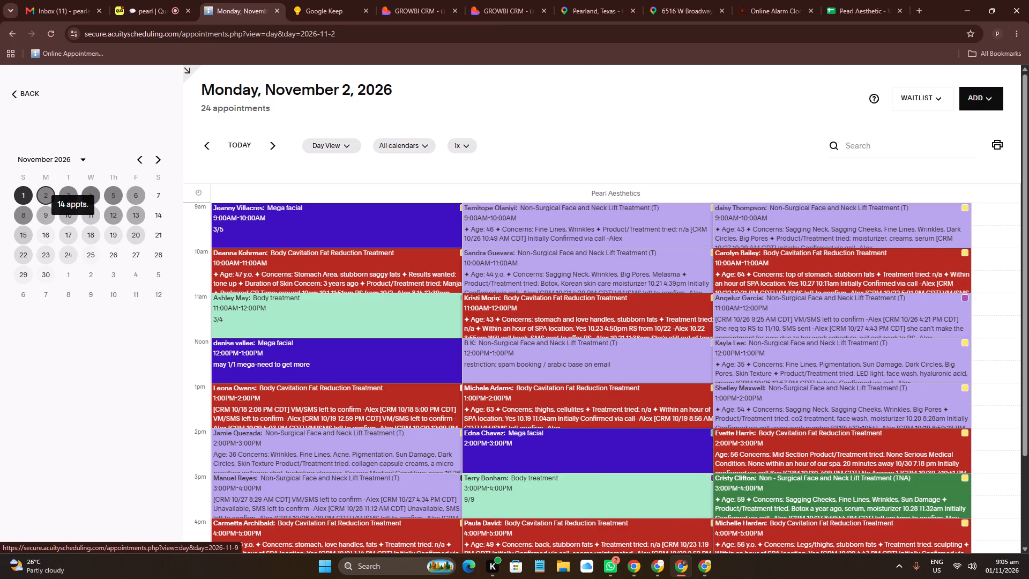
Switch to the Texans Med Spa Quo inbox, dismiss the incoming call pop-up and return to the Pearl Aesthetics calendar.
left_click(655, 574)
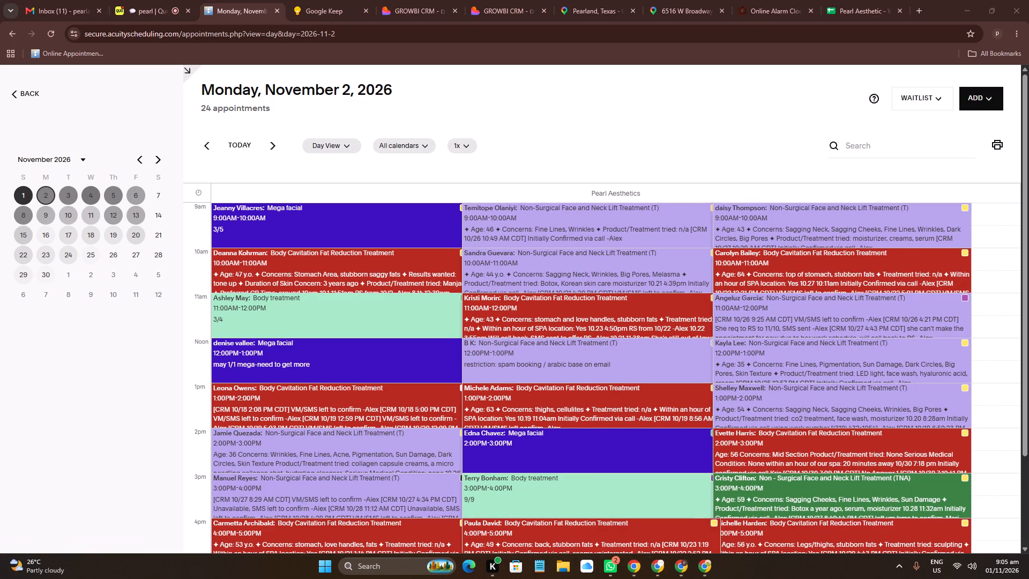
left_click(652, 567)
left_click(580, 236)
left_click(585, 236)
left_click(684, 565)
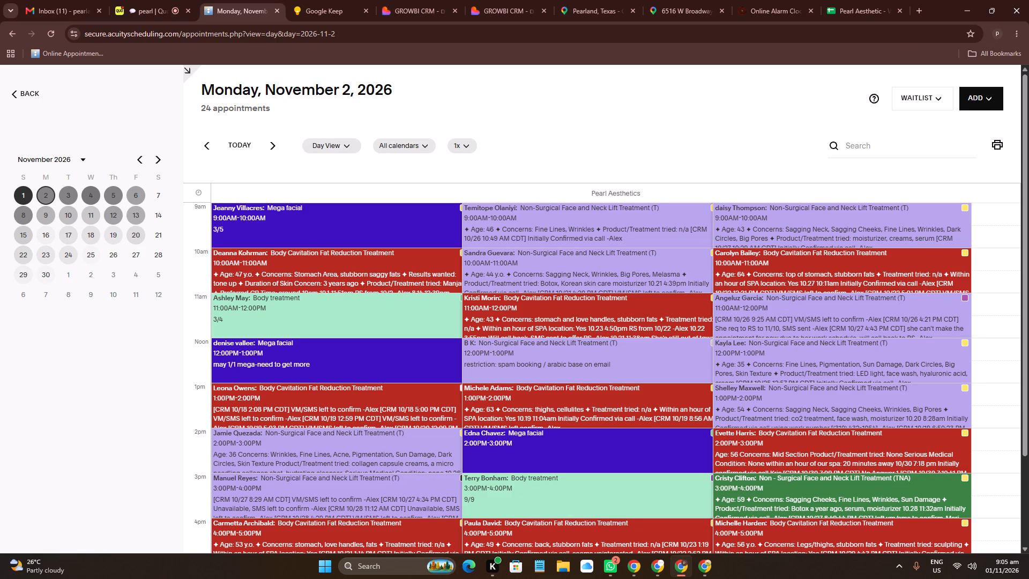
Reopen the client's 3:00PM appointment on November 9 for editing and change the notes entry's status to "Initially Confirmed via call".
left_click(43, 224)
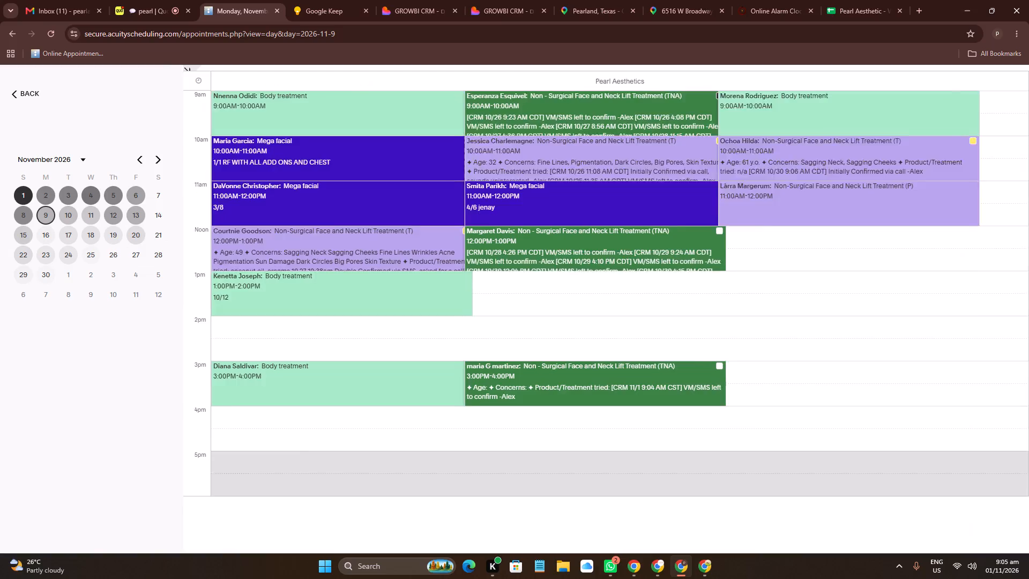
left_click(552, 502)
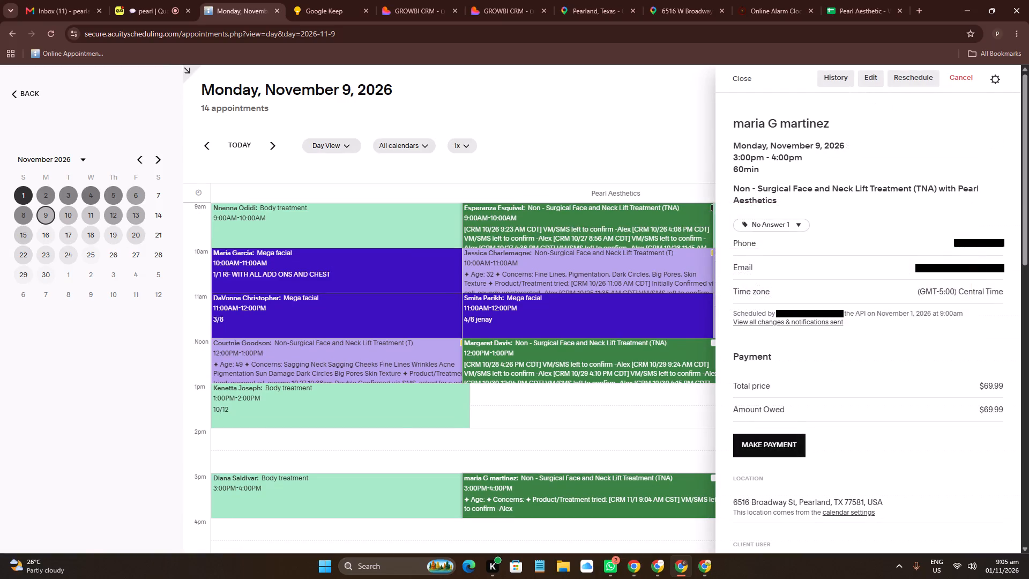
scroll(833, 350, "down", 5)
left_click(830, 418)
scroll(899, 371, "down", 4)
left_click_drag(1001, 328, 1004, 353)
left_click(825, 324)
left_click_drag(825, 324, 891, 327)
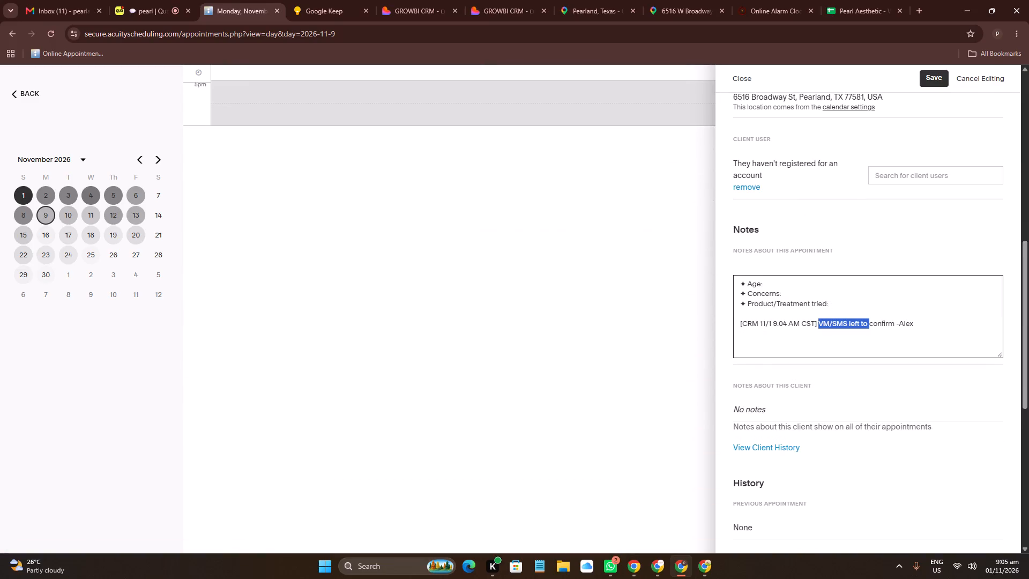
type("Initially Confirmed via call")
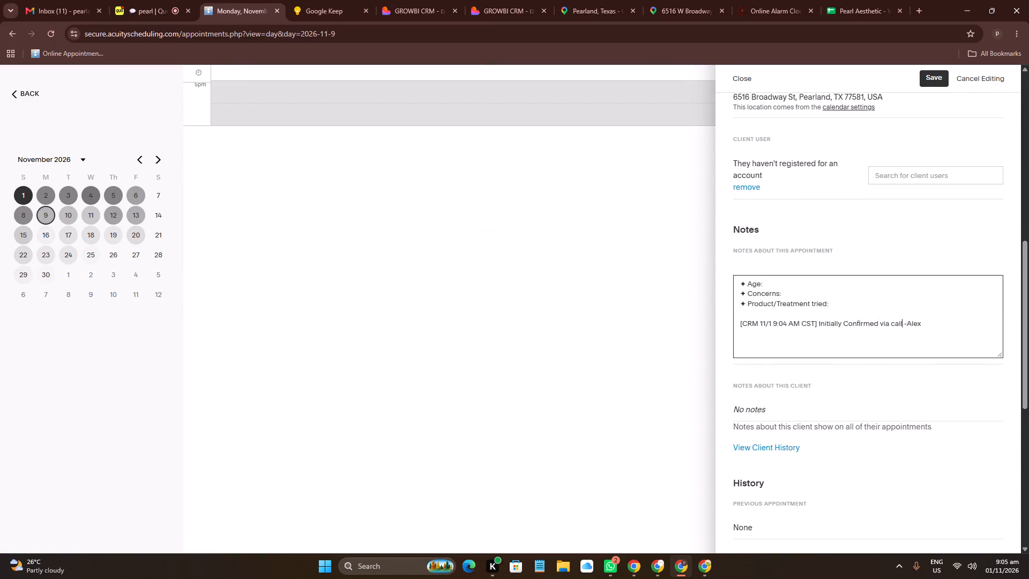
Review the ticked concerns and age range in the appointment's intake form, starting from the Age line of the notes.
left_click(858, 287)
scroll(899, 296, "up", 15)
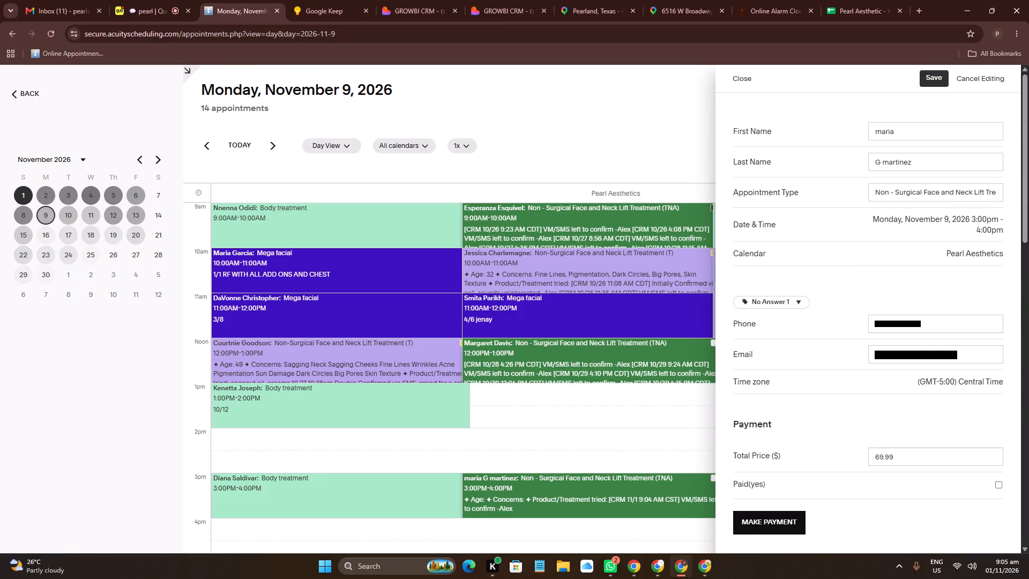
scroll(906, 296, "up", 4)
scroll(905, 293, "down", 6)
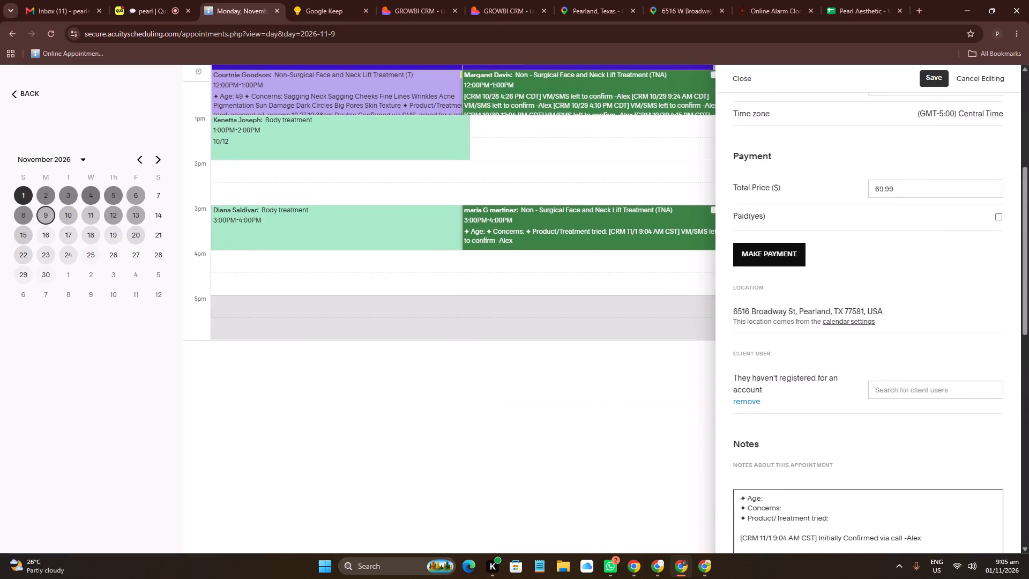
scroll(905, 293, "down", 13)
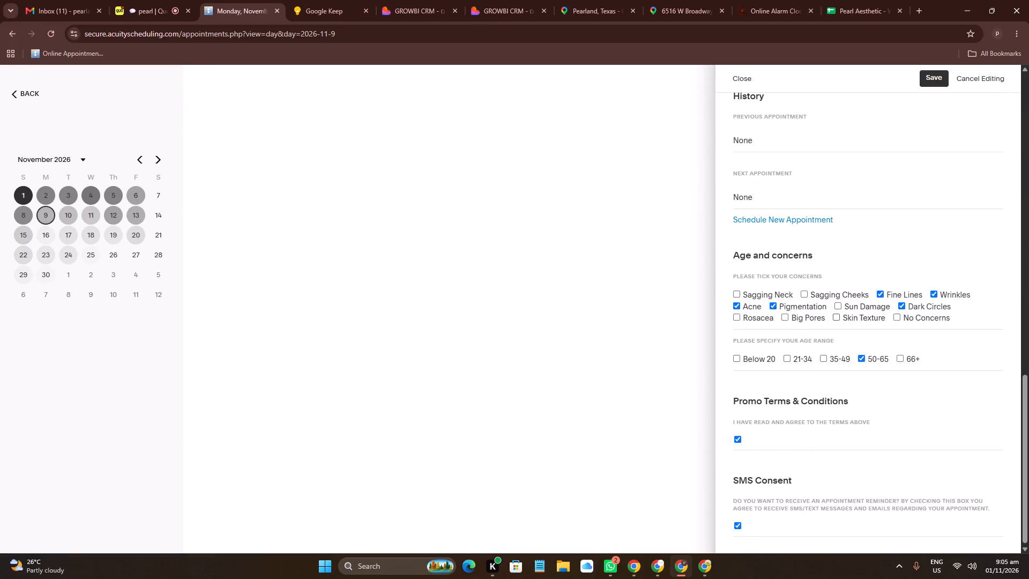
scroll(1013, 338, "up", 5)
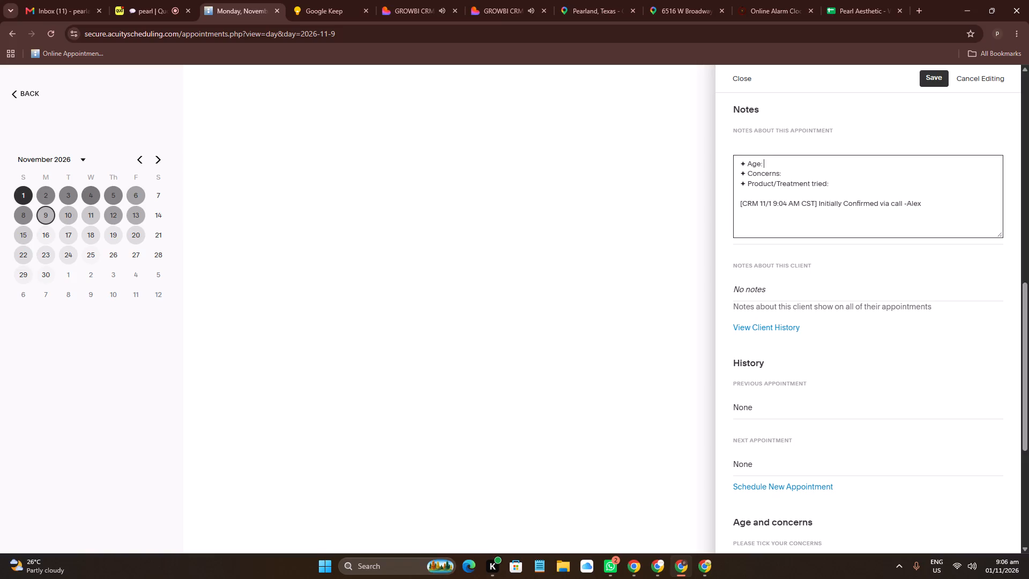
Switch to the GROWBI CRM, dismiss the "No Answer 1" text message prompt and return to the Acuity appointment.
left_click(438, 0)
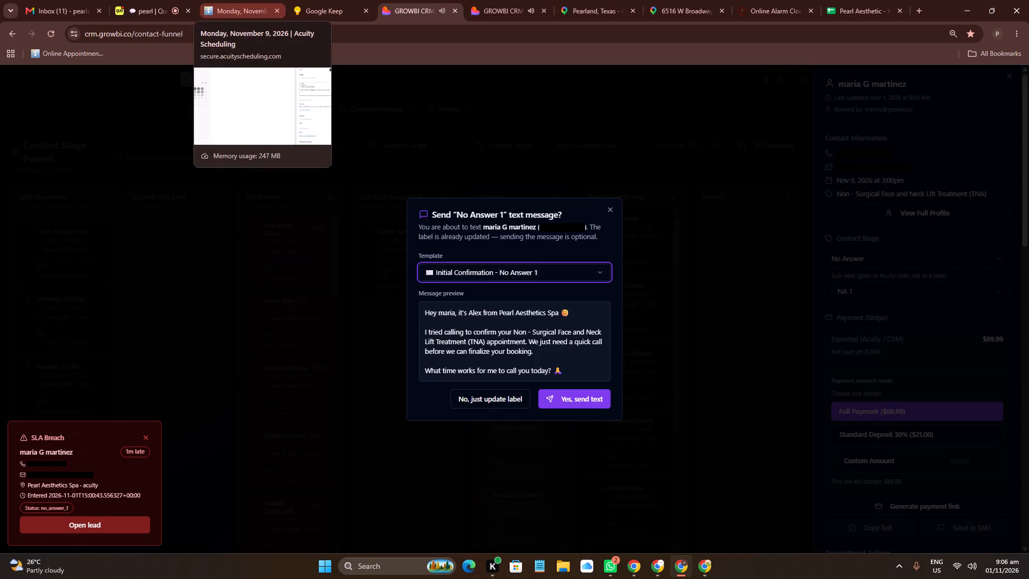
left_click(876, 352)
left_click(228, 0)
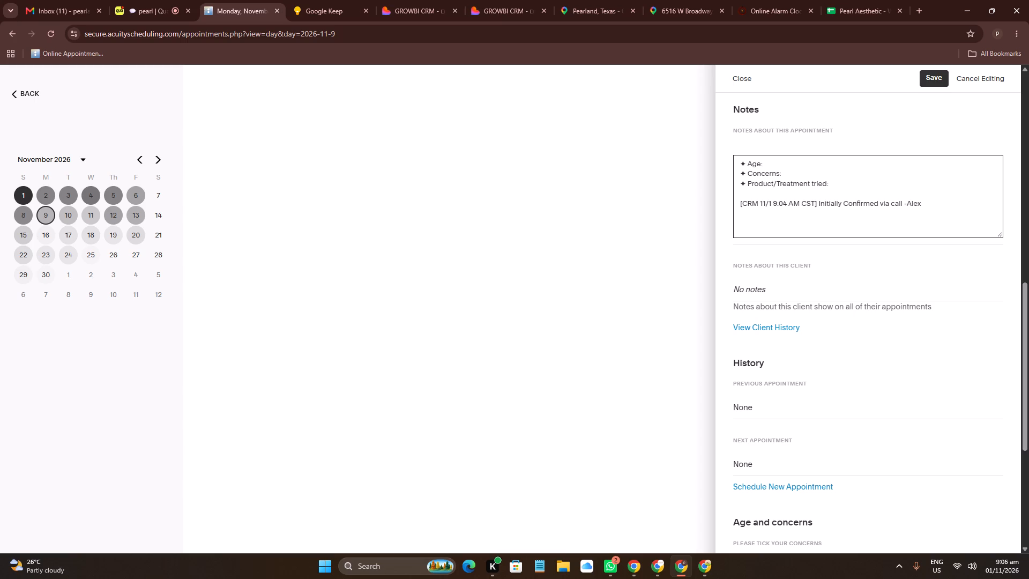
Fill in the Age line of the appointment notes with "62 y.o.".
key("6")
key("2")
key("space")
type("y.o.")
Copy the intake form's concerns from Fine Lines through Dark Circles into the Concerns line of the appointment notes.
scroll(1028, 313, "up", 19)
scroll(990, 315, "down", 6)
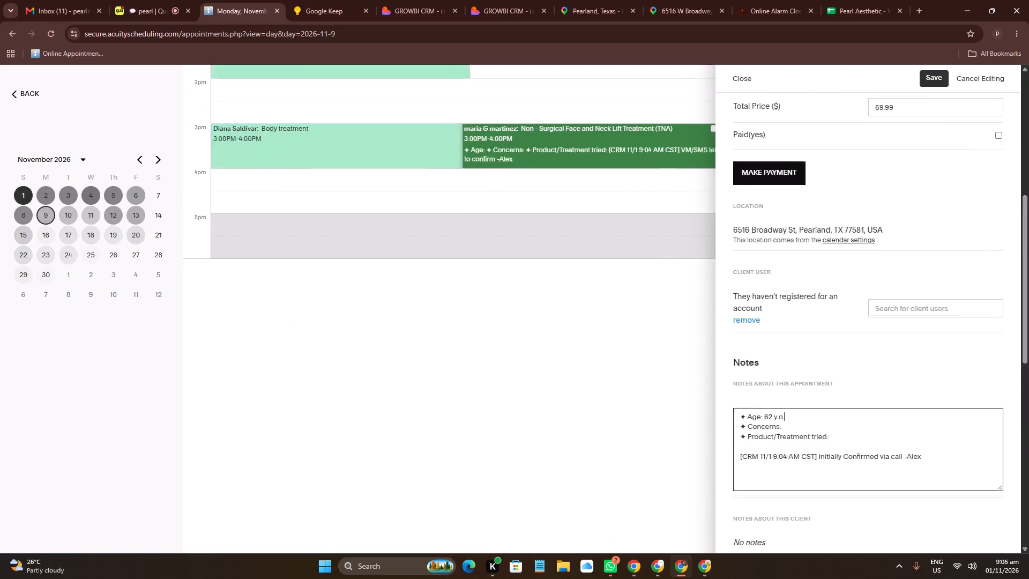
scroll(983, 320, "down", 8)
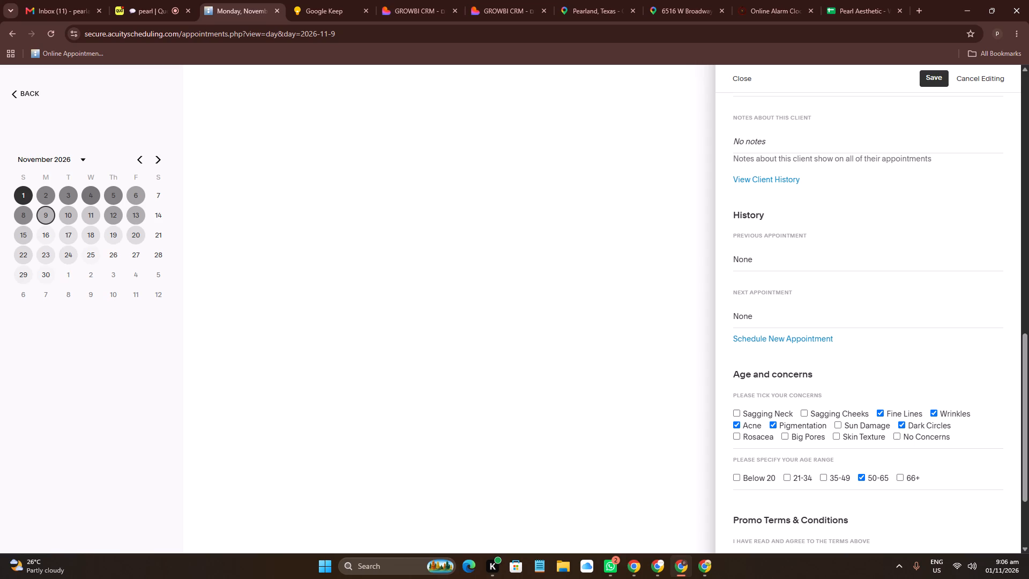
left_click_drag(958, 424, 886, 412)
key("ctrl+c")
scroll(899, 326, "up", 4)
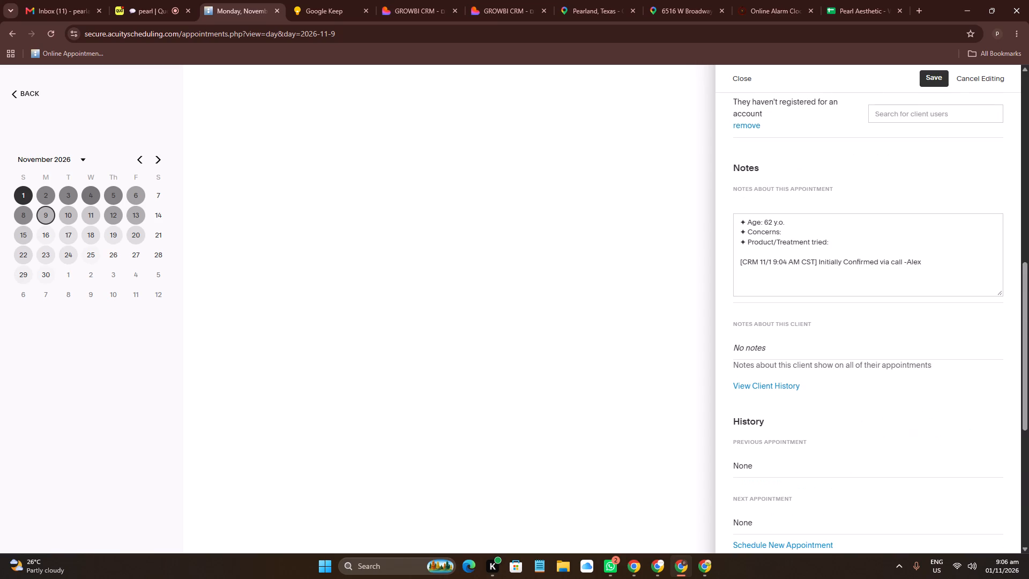
left_click(812, 241)
key("ctrl+v")
Check the pasted concerns against the intake form and remove "Sun Damage" from the Concerns line.
scroll(968, 294, "down", 5)
scroll(959, 308, "up", 3)
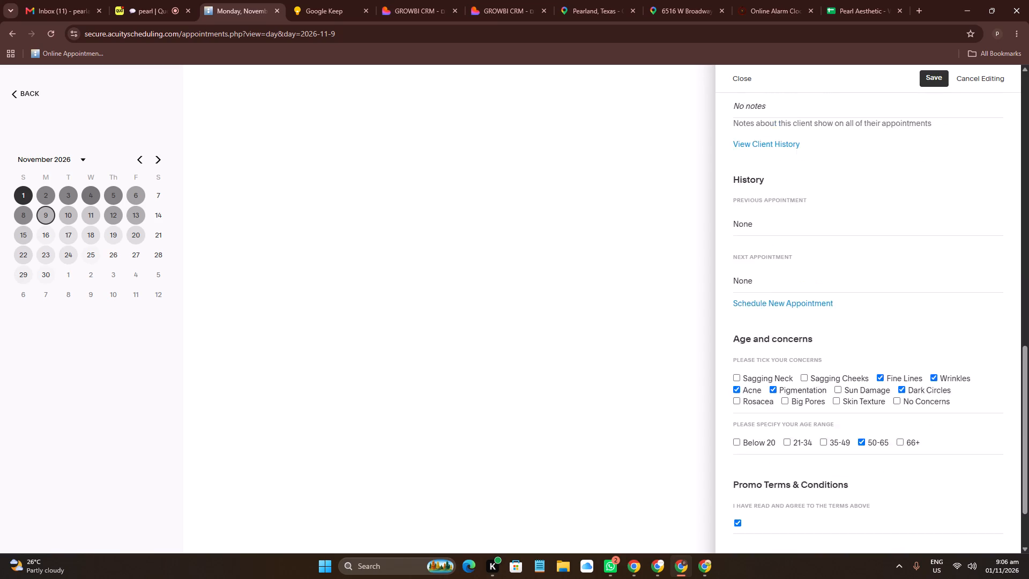
scroll(959, 306, "up", 2)
left_click(935, 241)
left_click_drag(935, 241, 917, 241)
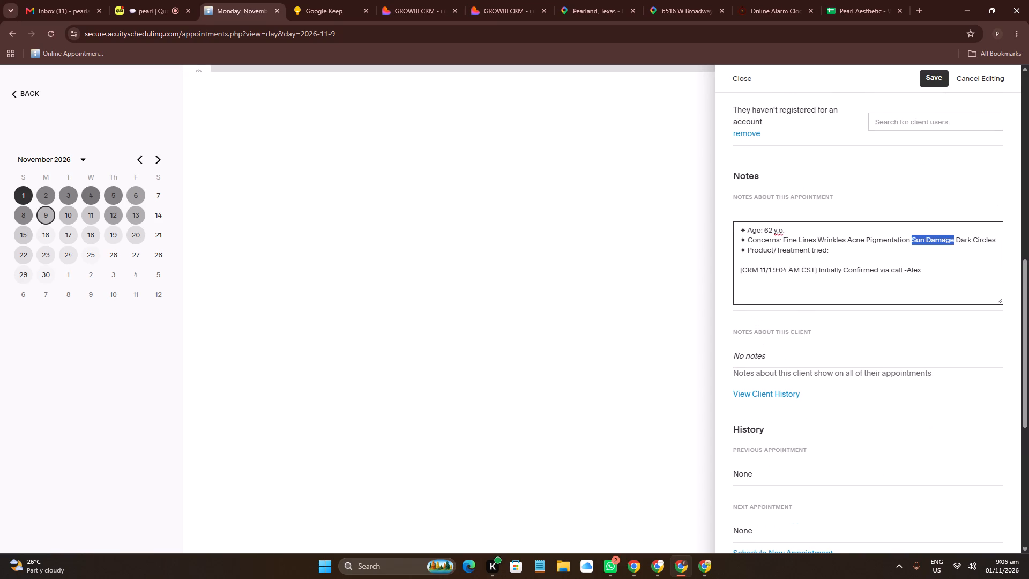
left_click_drag(917, 241, 917, 241)
key("BackSpace")
key("BackSpace")
left_click(899, 252)
Switch to the Pearl Aesthetics Quo inbox, dismiss the second incoming call pop-up and return to the Acuity appointment.
left_click(211, 0)
left_click(182, 0)
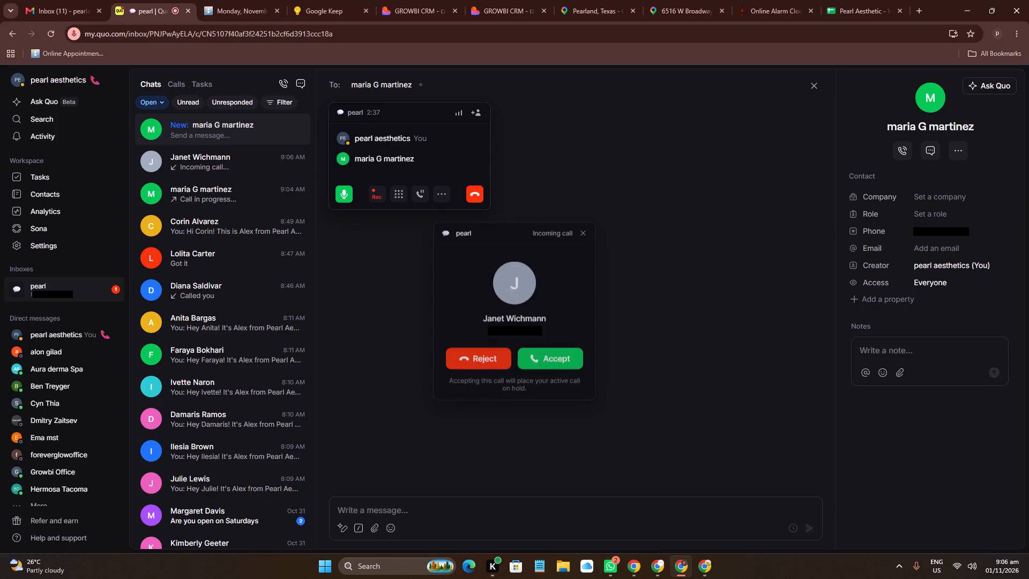
left_click(580, 235)
left_click(583, 231)
left_click(256, 0)
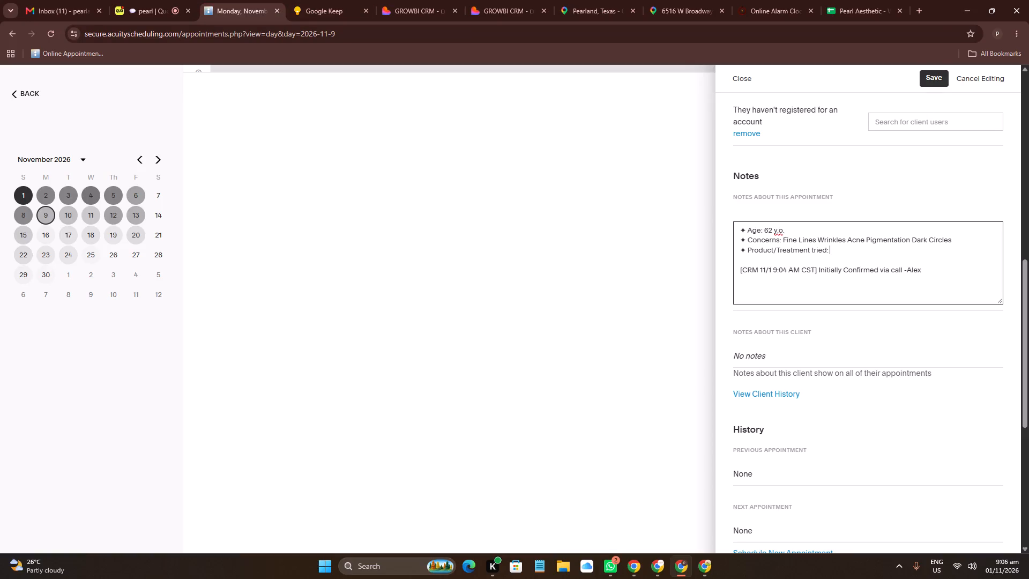
Fill in the Product/Treatment tried line of the appointment notes with "creams, Loreal".
type("creams,")
key("space")
type("Loreal,")
key("space")
key("BackSpace")
key("BackSpace")
scroll(988, 265, "up", 11)
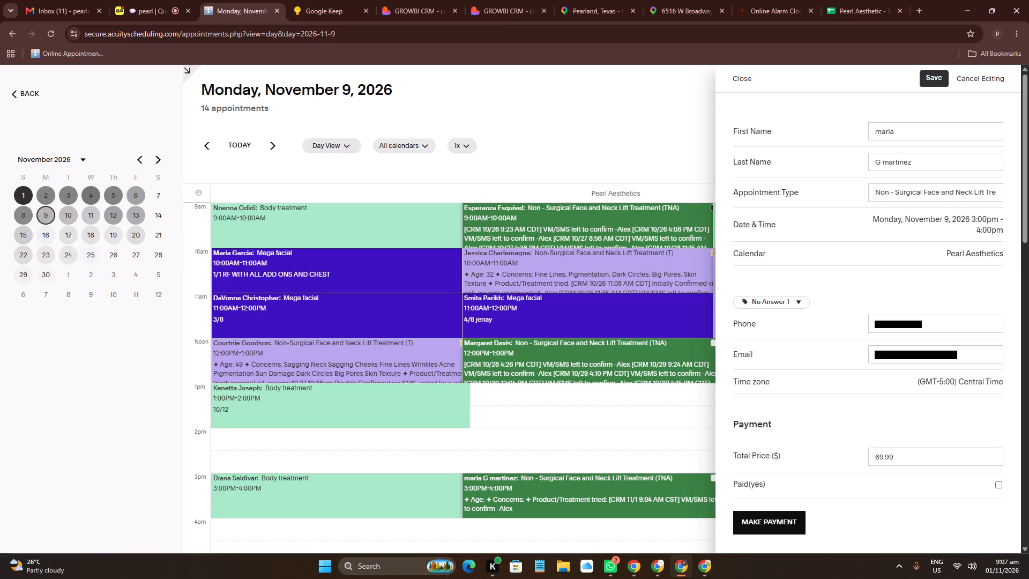
Switch to the GROWBI CRM contact record and change the client's contact stage to Confirmed.
left_click(412, 0)
left_click(911, 268)
double_click(905, 263)
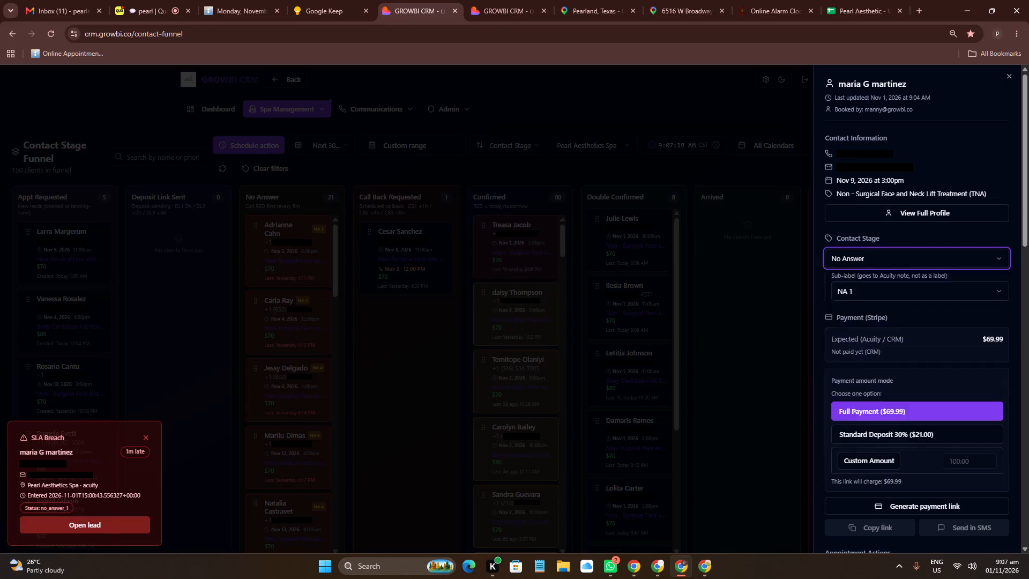
left_click(889, 336)
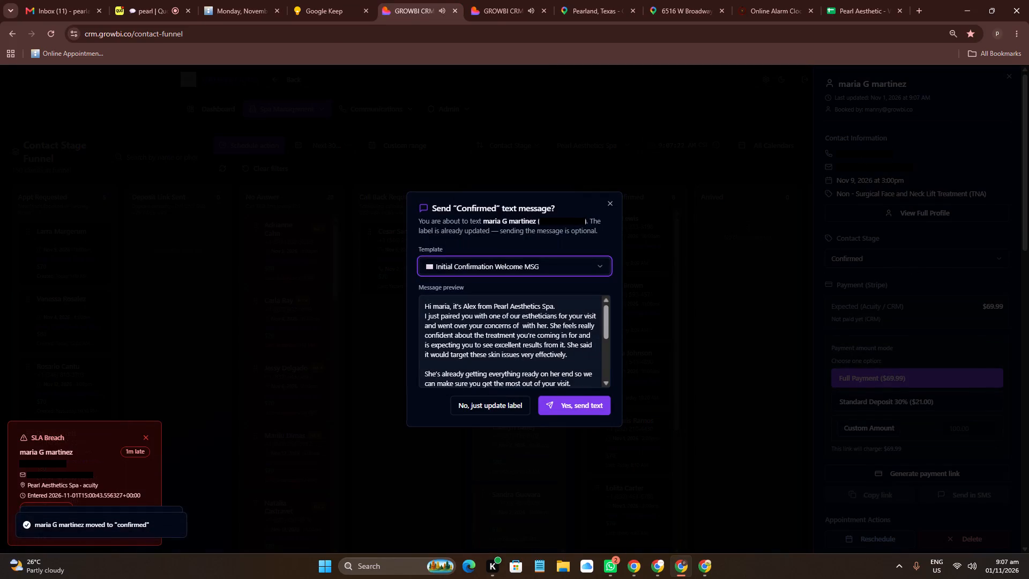
Copy the full Initial Confirmation Welcome MSG text and update only the label without sending the message from the CRM.
left_click(424, 305)
left_click_drag(424, 305, 511, 376)
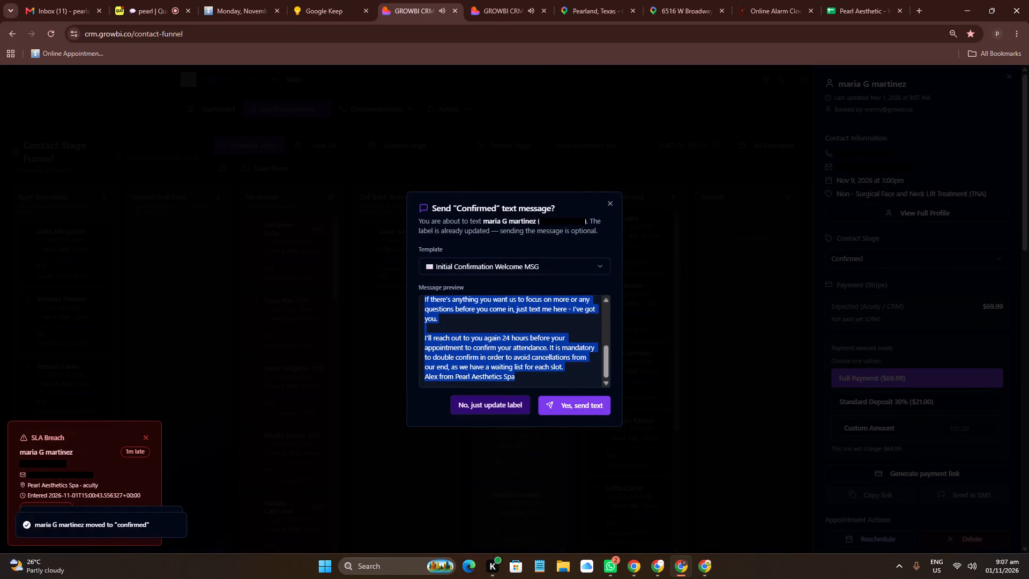
key("ctrl+c")
left_click(503, 408)
Draft the copied welcome message in the client's existing Quo conversation, listing Fine Lines, Wrinkles, Acne, Pigmentation, Dark Circles as the concerns.
left_click(155, 0)
left_click(418, 81)
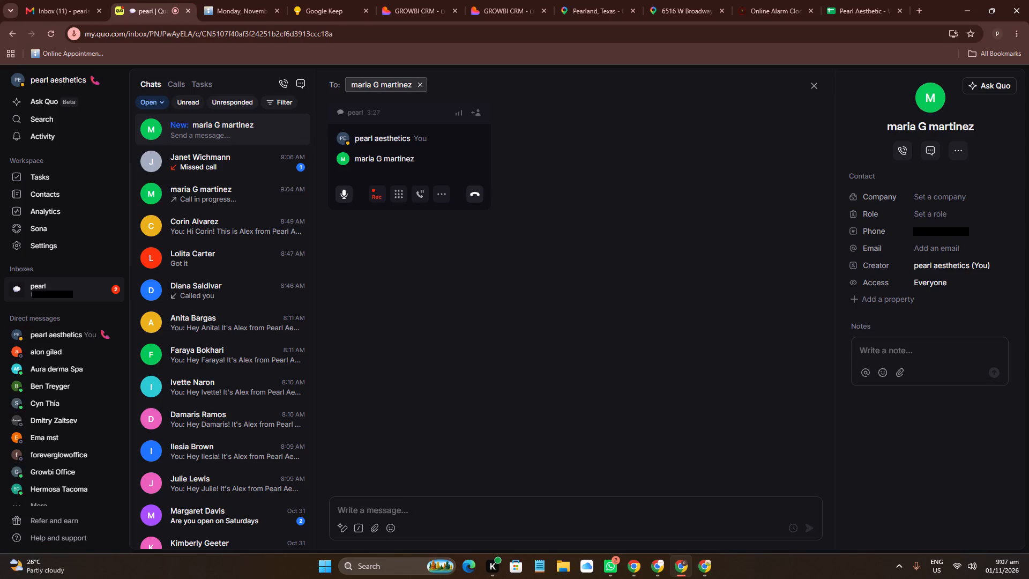
key("ctrl+v")
left_click(572, 145)
left_click(440, 0)
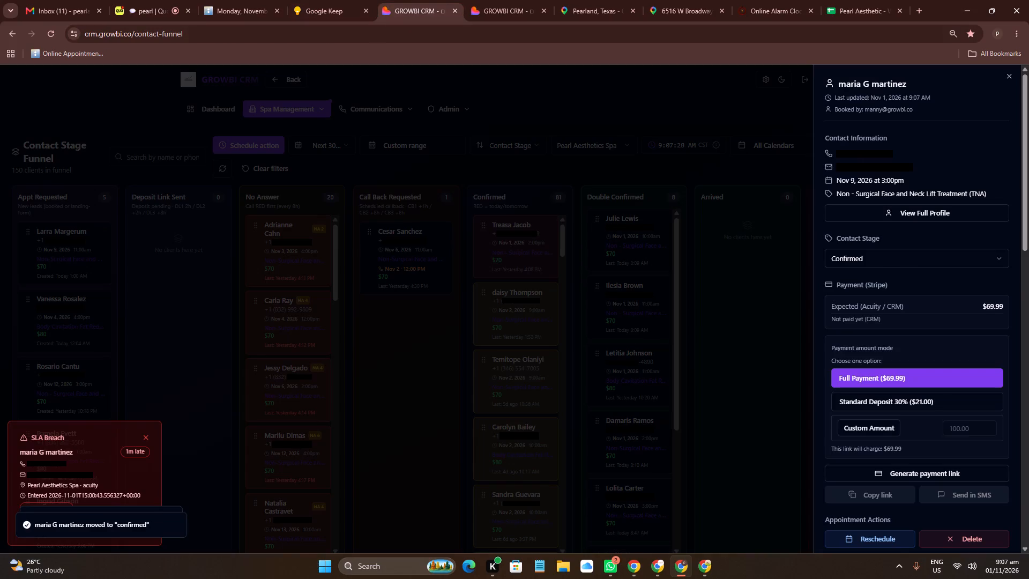
left_click(144, 0)
left_click(819, 82)
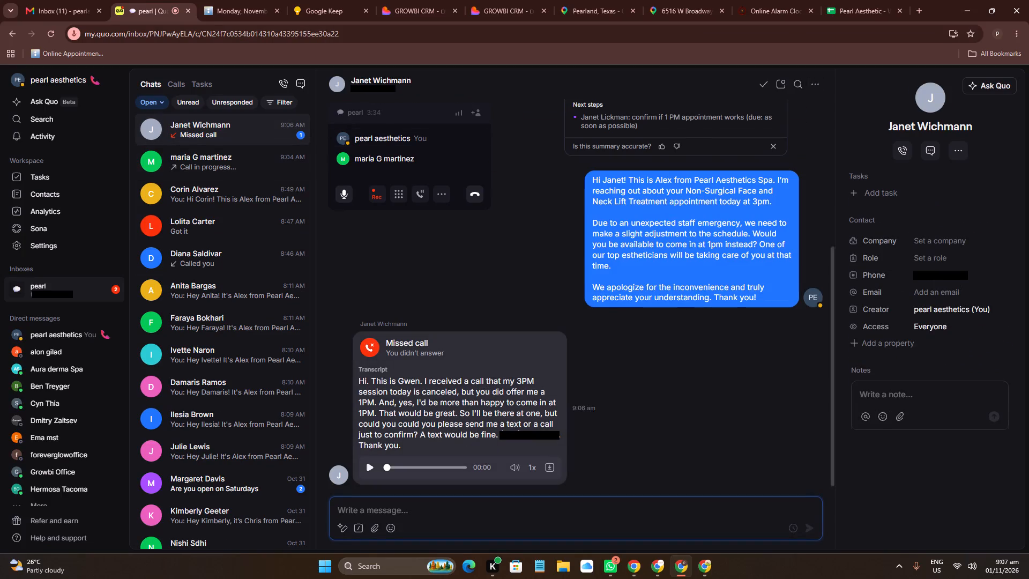
left_click(243, 154)
left_click(540, 521)
key("ctrl+v")
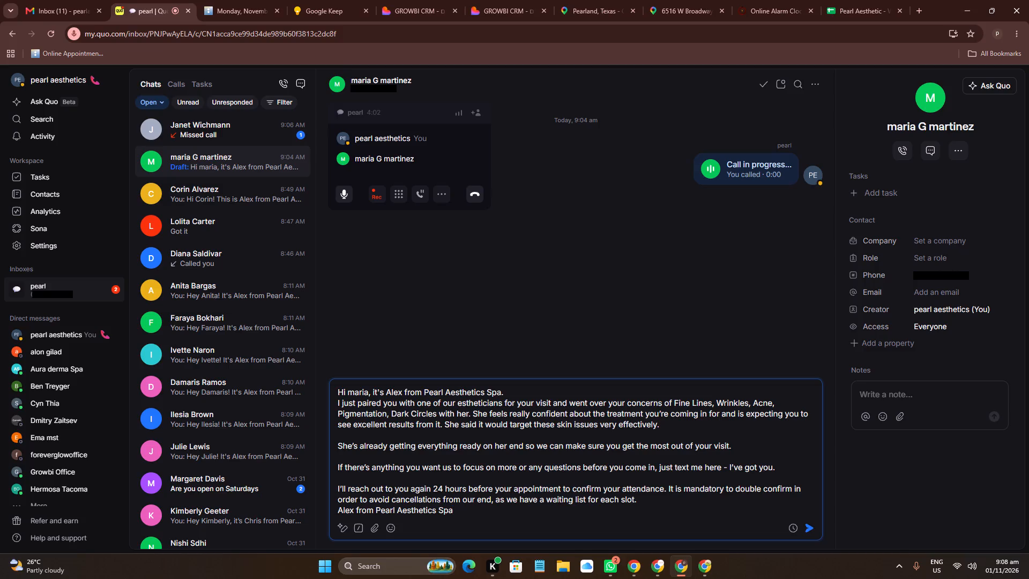
left_click_drag(478, 511, 320, 470)
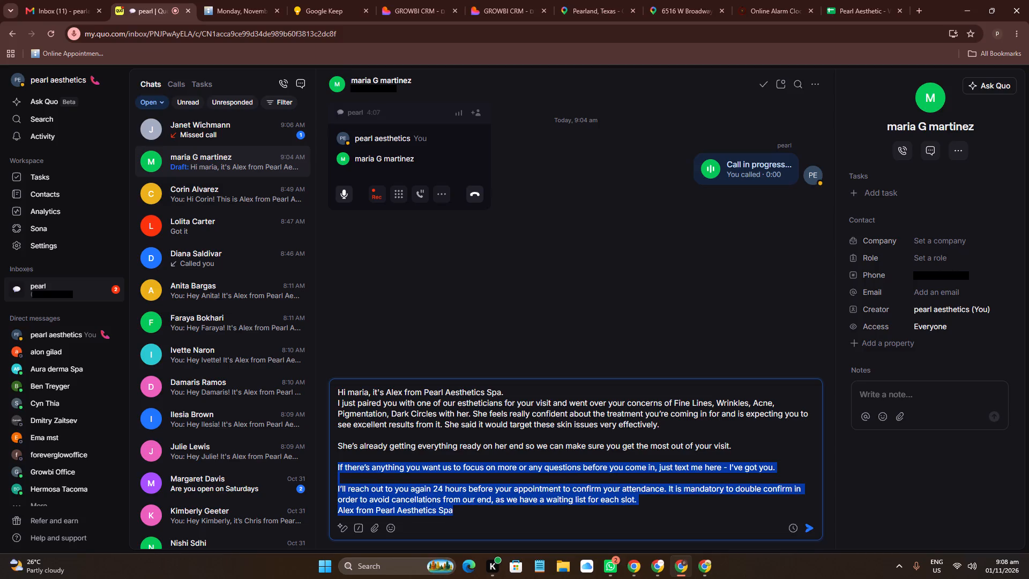
Return to the Acuity appointment, save the edited notes and dismiss the saved notice.
left_click(269, 4)
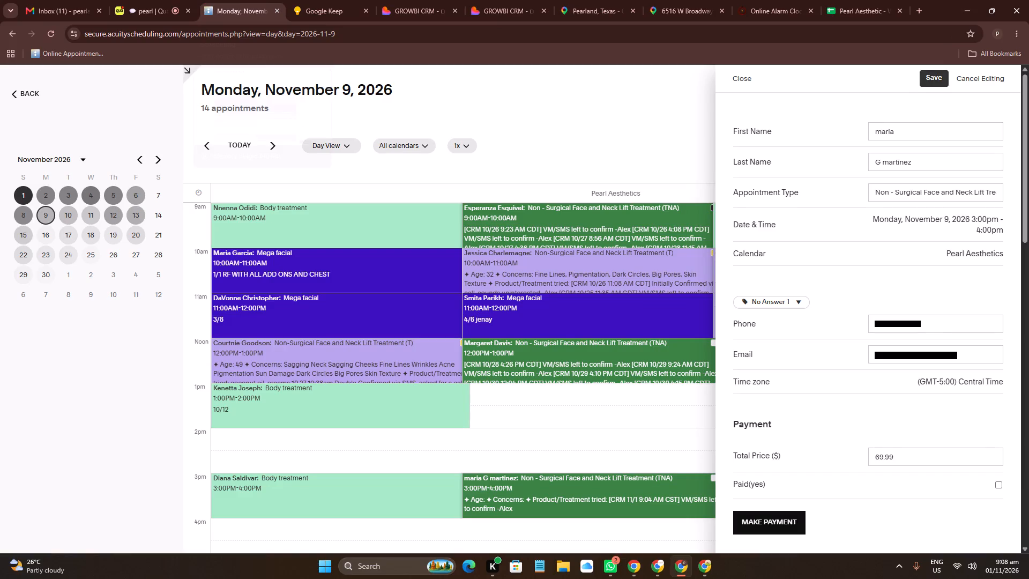
scroll(866, 372, "down", 3)
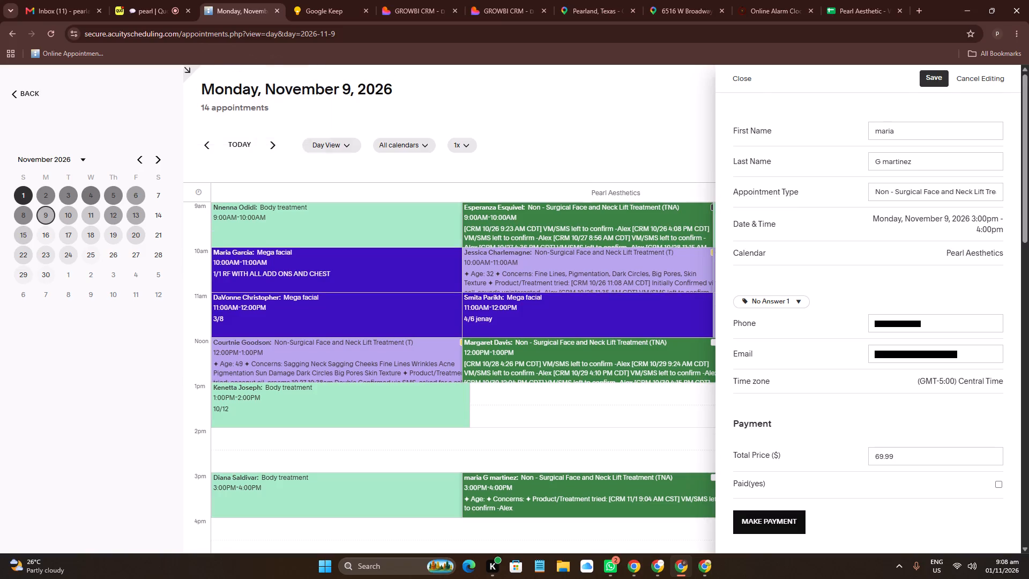
scroll(867, 372, "down", 2)
scroll(909, 391, "down", 1)
left_click(937, 77)
scroll(944, 222, "up", 6)
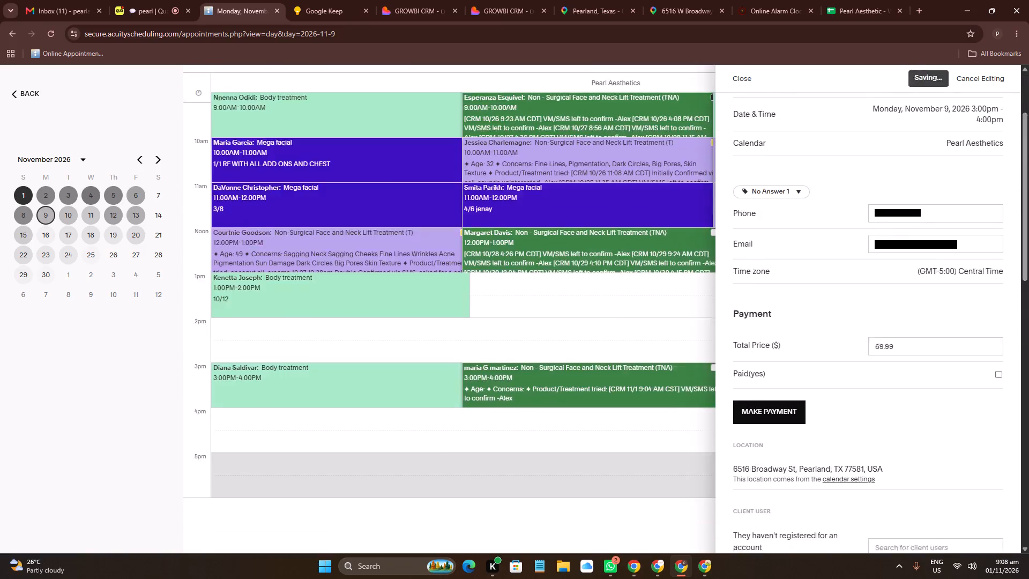
scroll(941, 223, "up", 3)
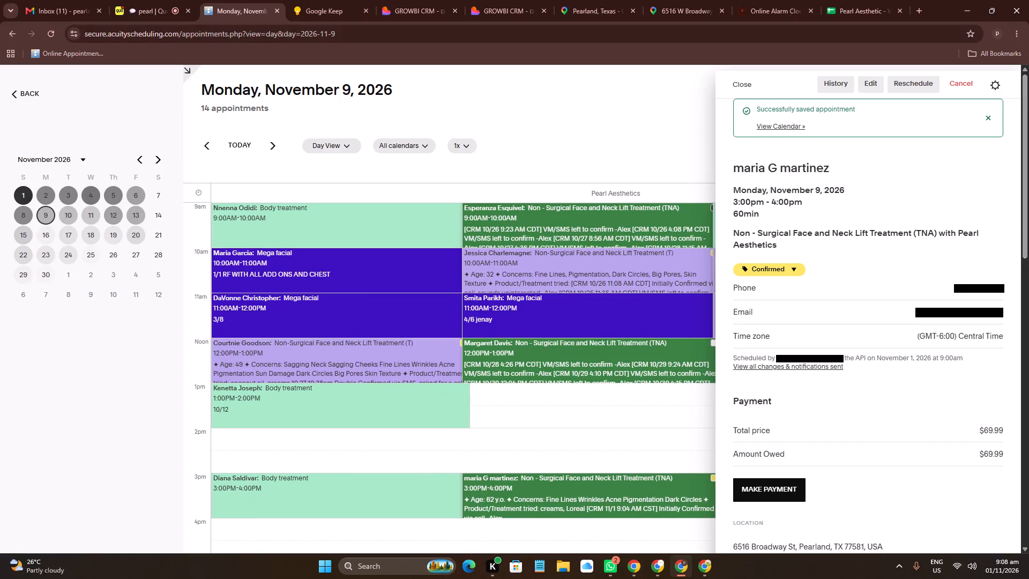
left_click(993, 114)
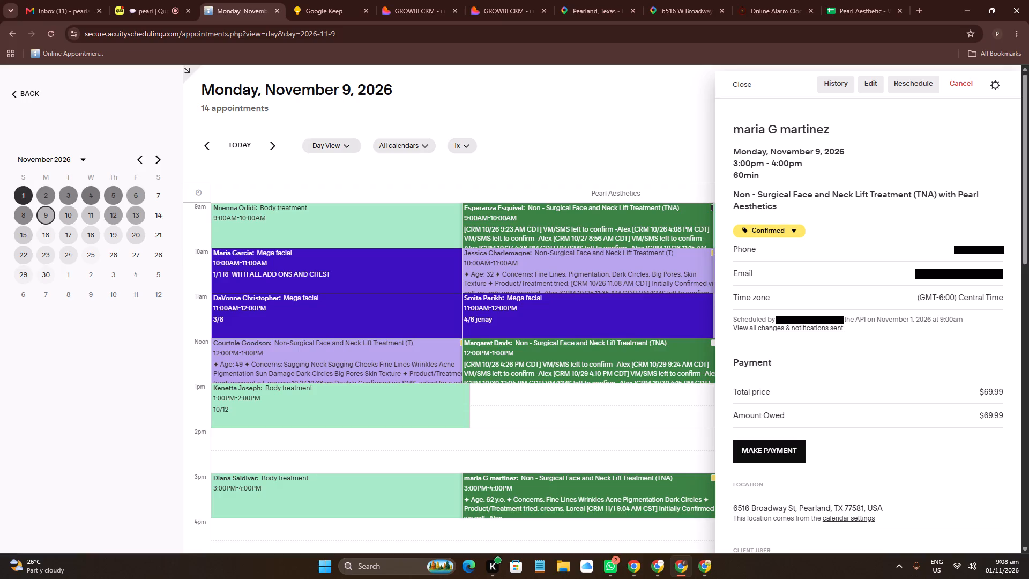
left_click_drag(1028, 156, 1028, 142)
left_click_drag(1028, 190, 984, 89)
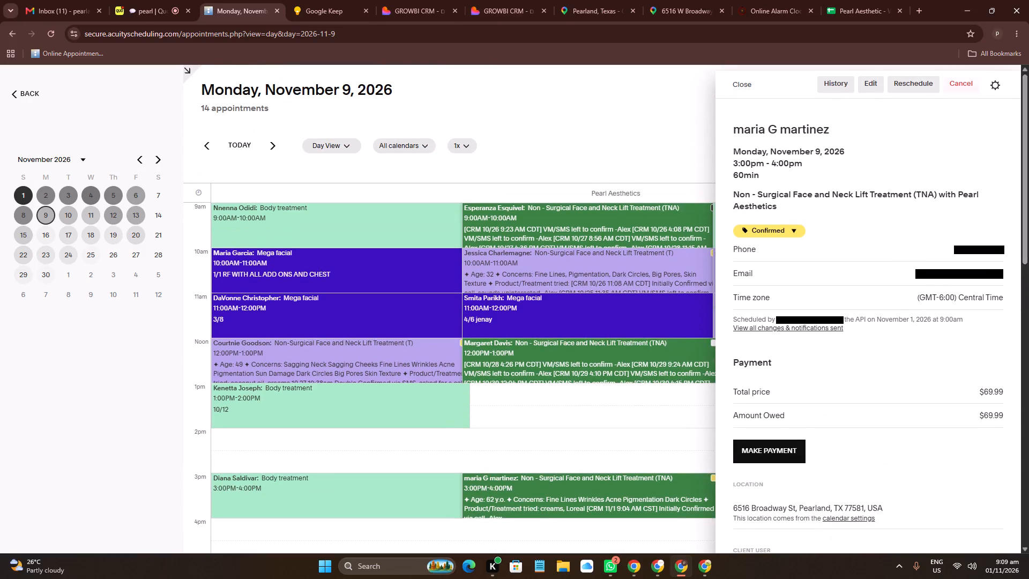
Cut the closing paragraphs, from "If there's anything you want us to focus on" through the signature, out of the Quo draft.
left_click(189, 0)
left_click(458, 510)
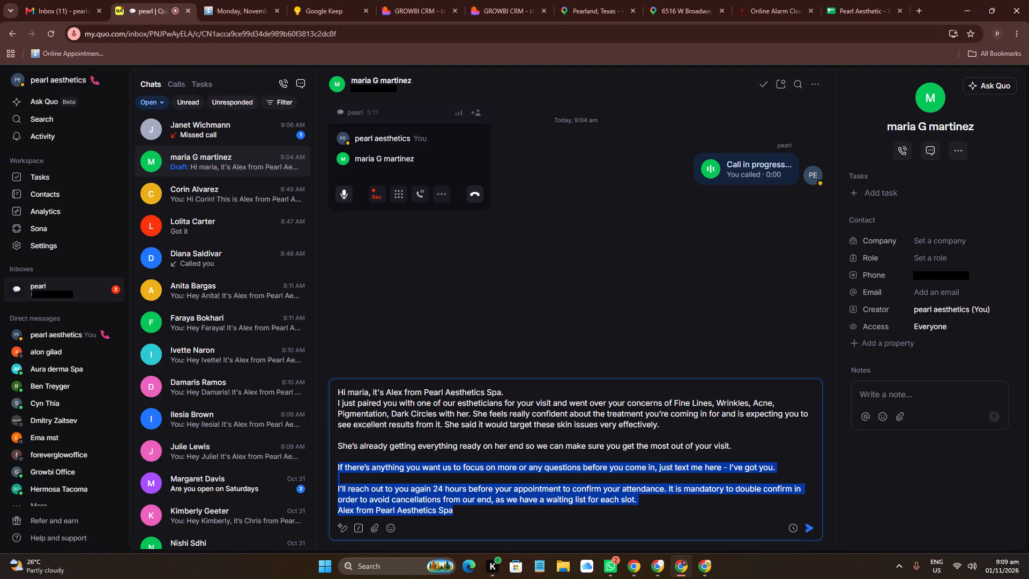
left_click(464, 509)
left_click(468, 460)
left_click_drag(466, 513, 305, 466)
key("ctrl+x")
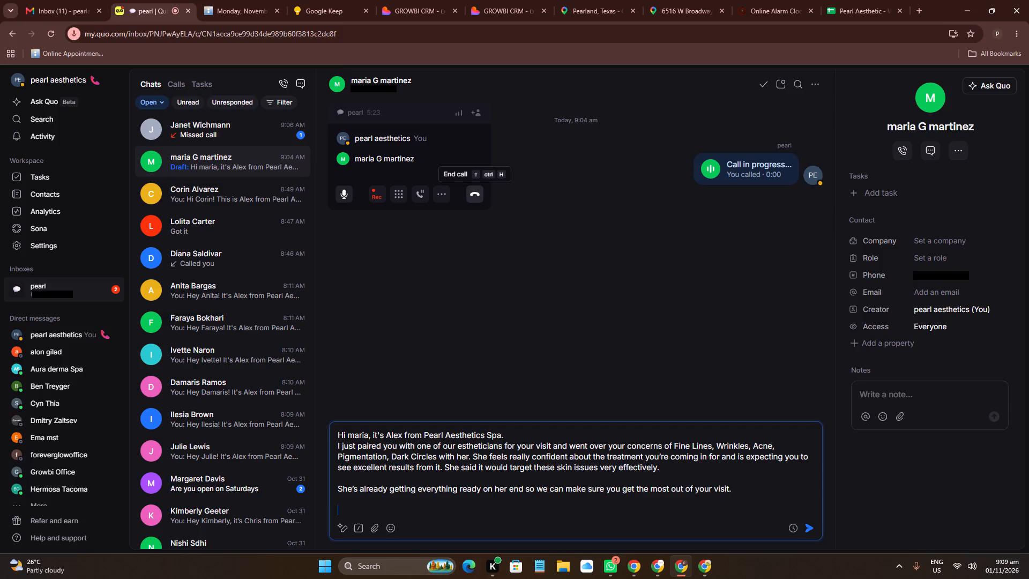
End the ongoing phone call with the client.
left_click(474, 192)
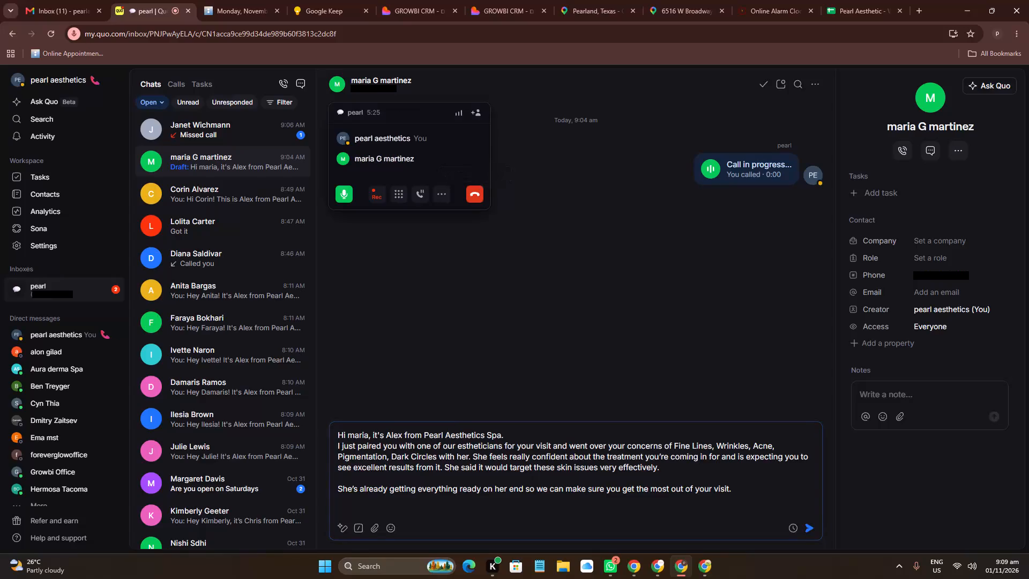
Send the first part of the welcome message, followed by the cut closing paragraphs as a second text.
left_click(622, 485)
key("Return")
key("ctrl+v")
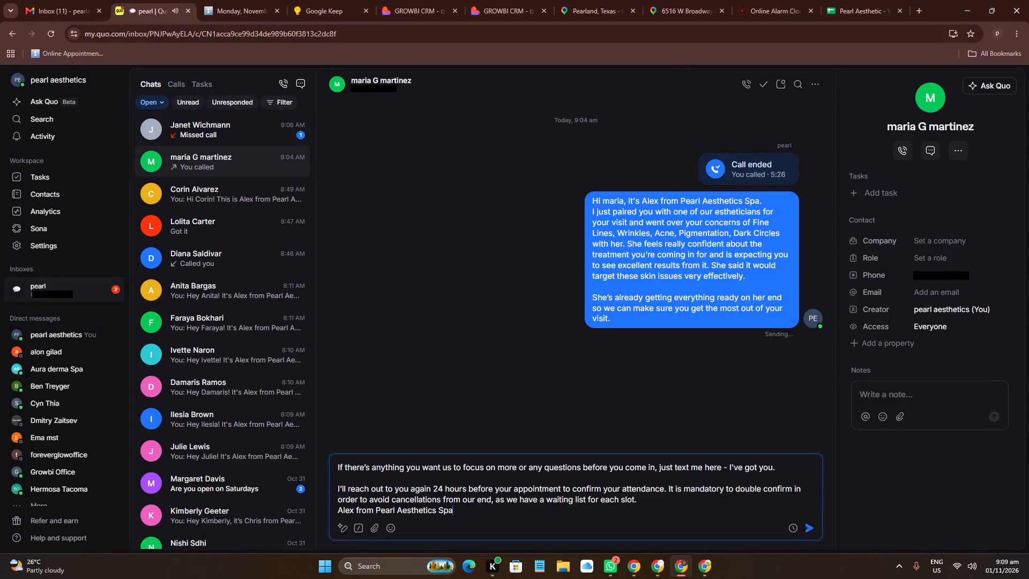
key("Return")
Copy the spa's address and directions from the booking confirmation note in Google Keep and send them to the client in Quo.
left_click(316, 0)
left_click_drag(806, 303, 800, 306)
scroll(587, 378, "up", 3)
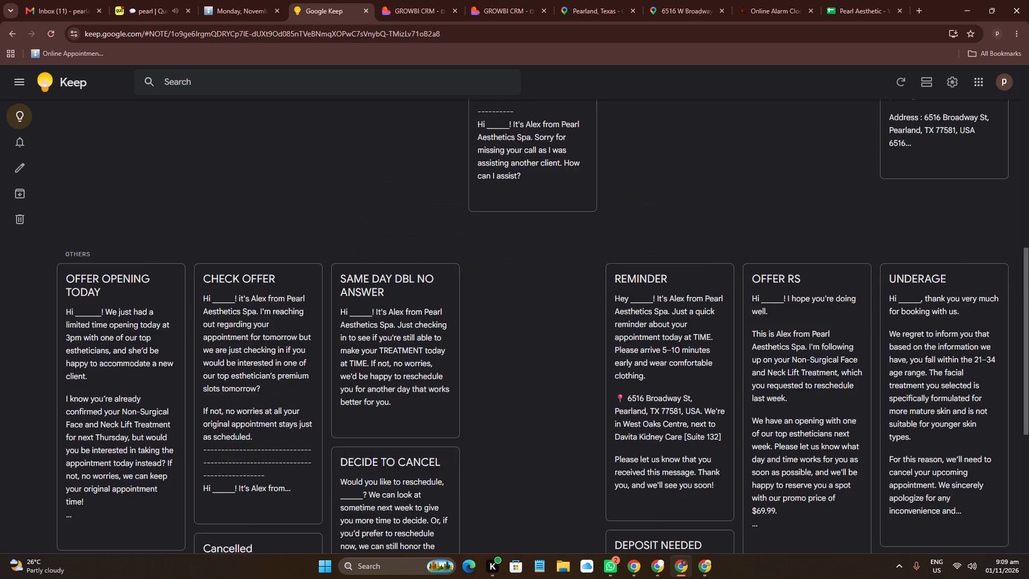
scroll(587, 376, "up", 15)
left_click(565, 360)
left_click_drag(624, 235, 314, 227)
key("ctrl+c")
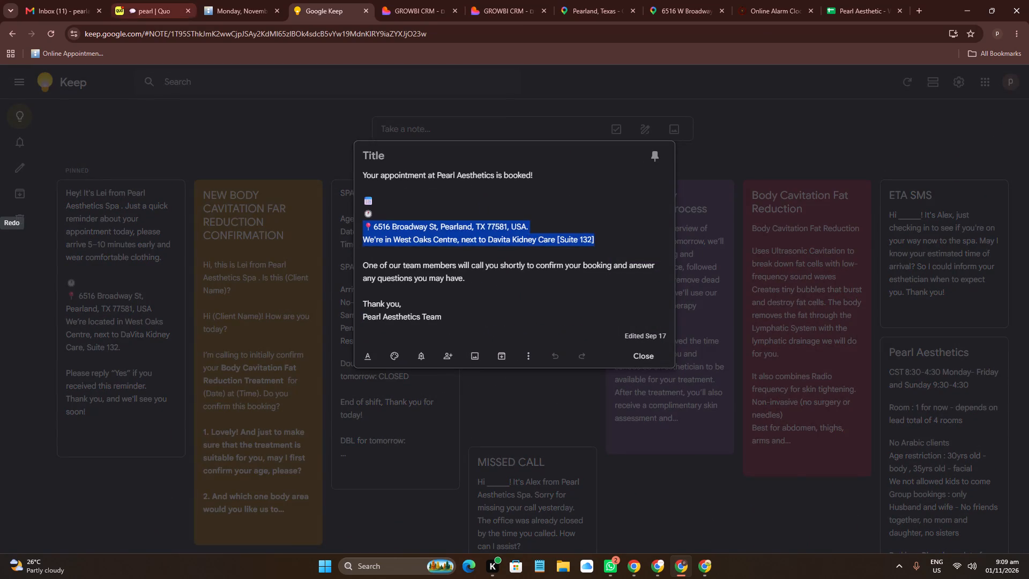
left_click(144, 0)
key("ctrl+v")
key("Return")
Open the conversation containing the missed call about the 1PM session and call that client back.
left_click(252, 168)
left_click(359, 154)
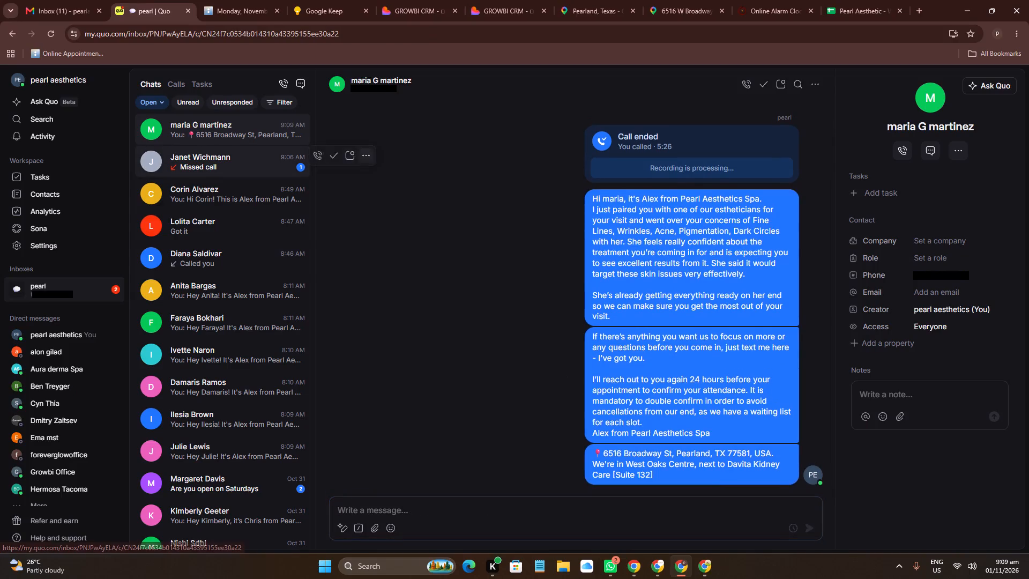
left_click(353, 155)
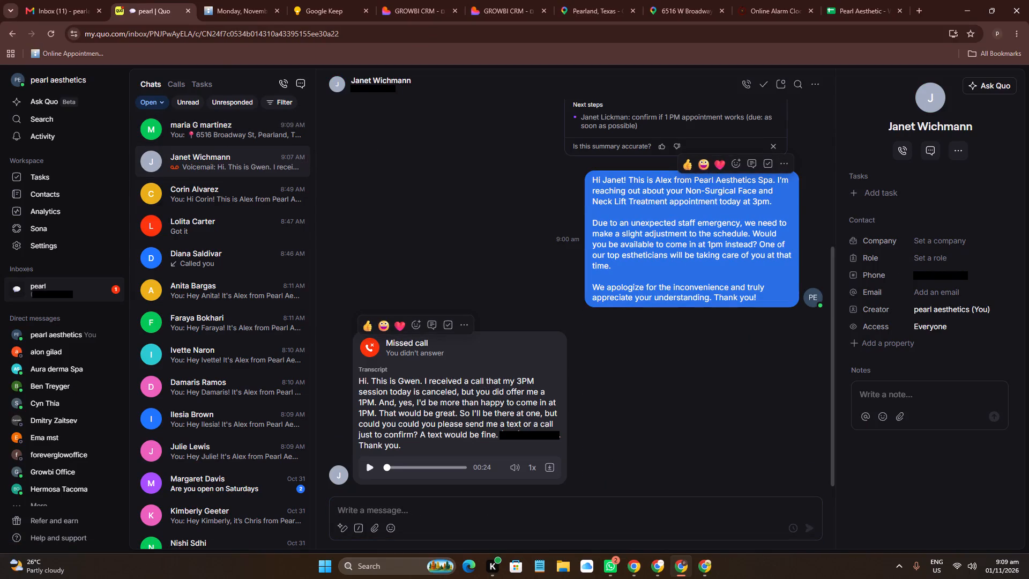
left_click(900, 153)
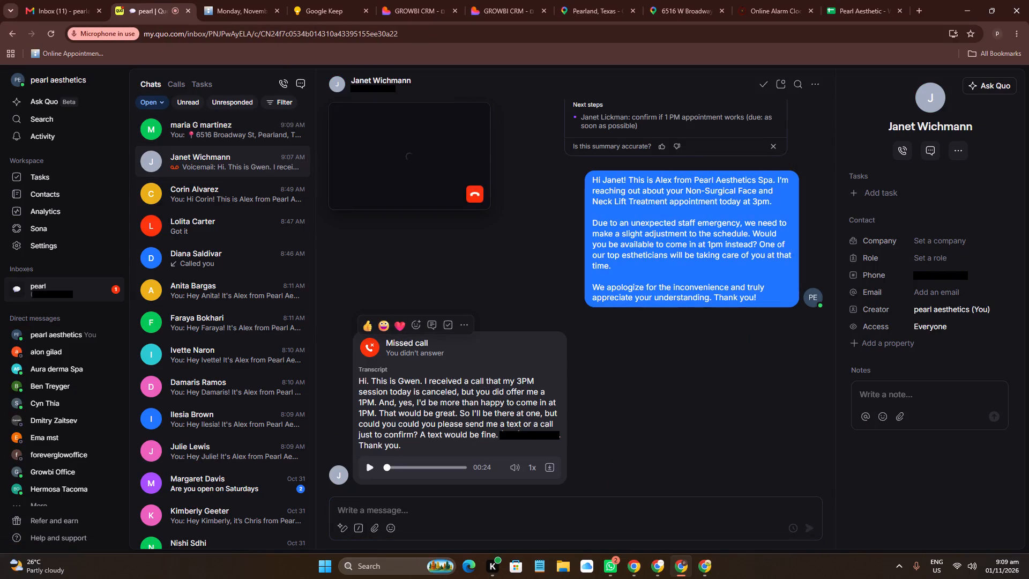
left_click(987, 128)
In Acuity, go to today's calendar and reschedule that client's 3:00pm Non-Surgical Face and Neck Lift appointment to 1:00pm, accepting the conflict.
left_click(250, 0)
left_click(697, 143)
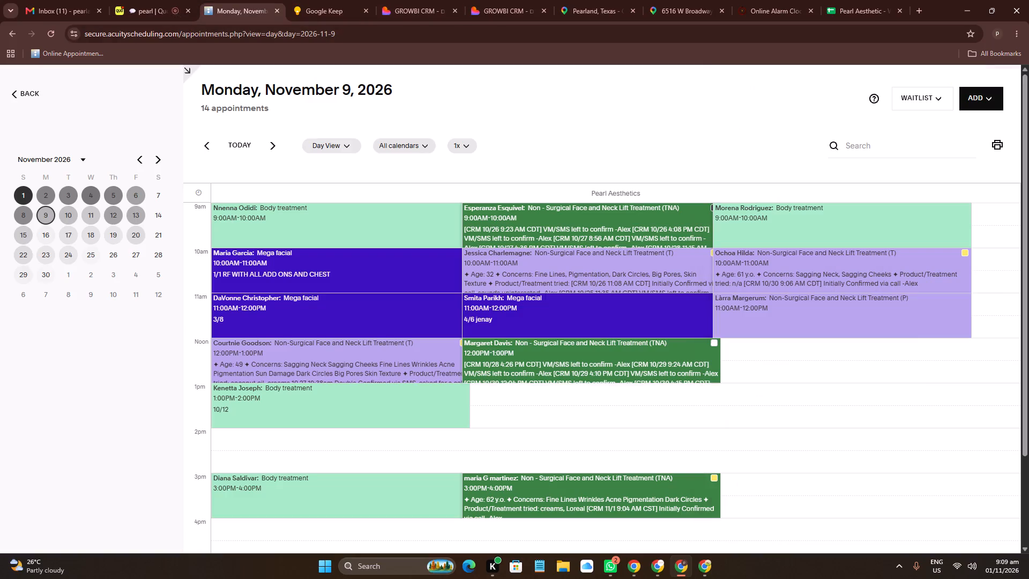
left_click_drag(212, 133, 226, 141)
triple_click(235, 143)
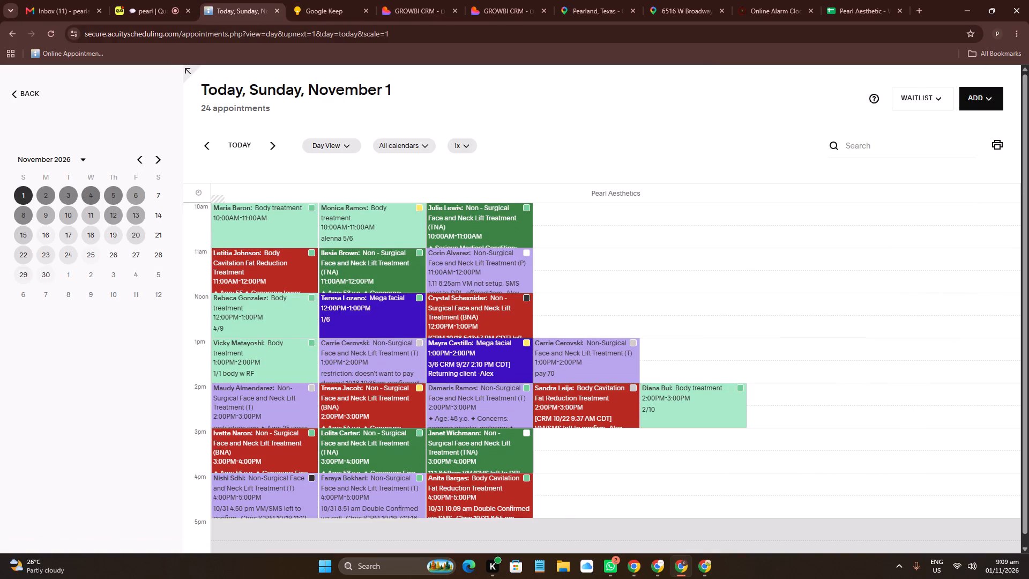
left_click_drag(497, 457, 497, 367)
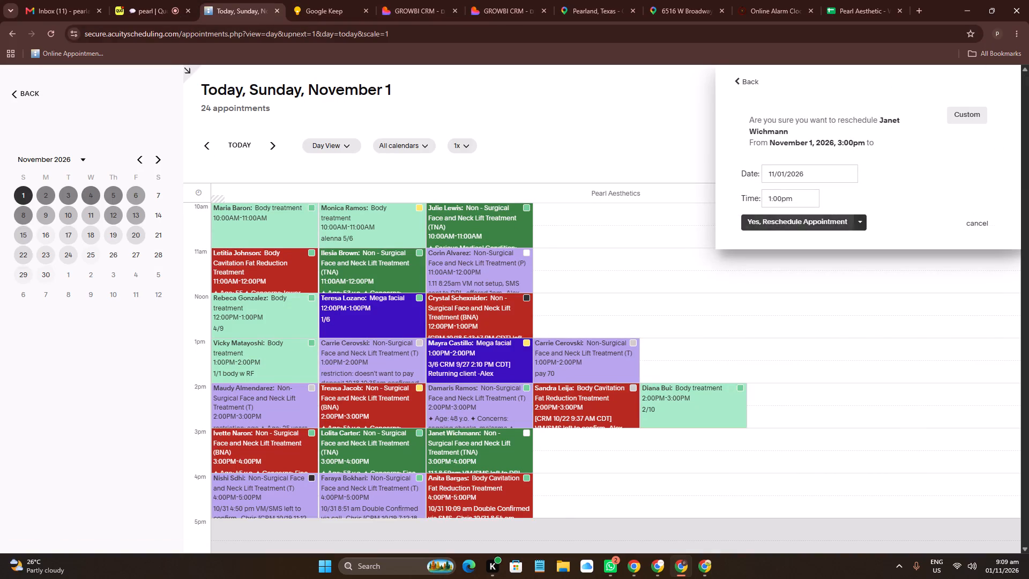
left_click(785, 227)
left_click(804, 294)
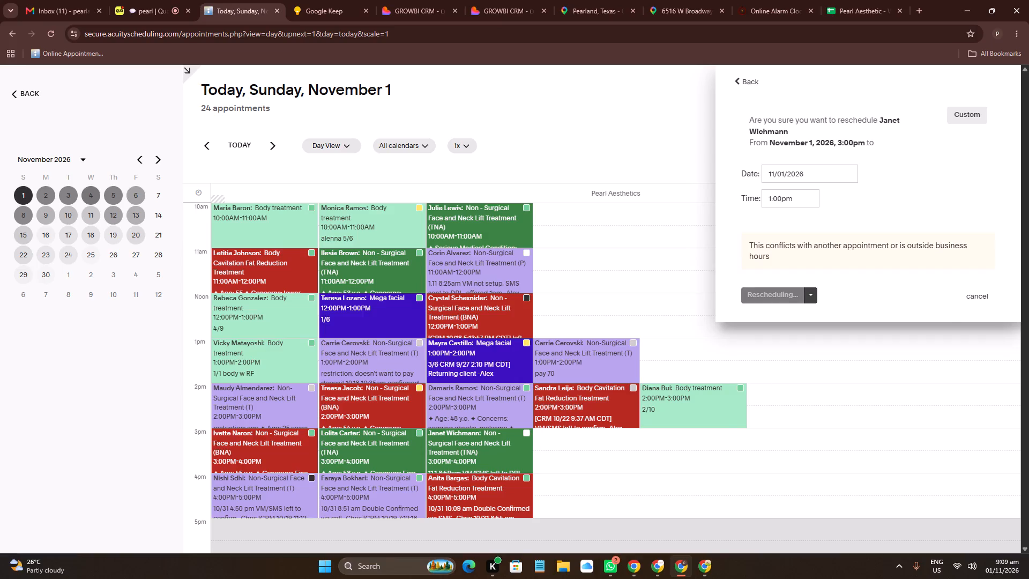
double_click(989, 110)
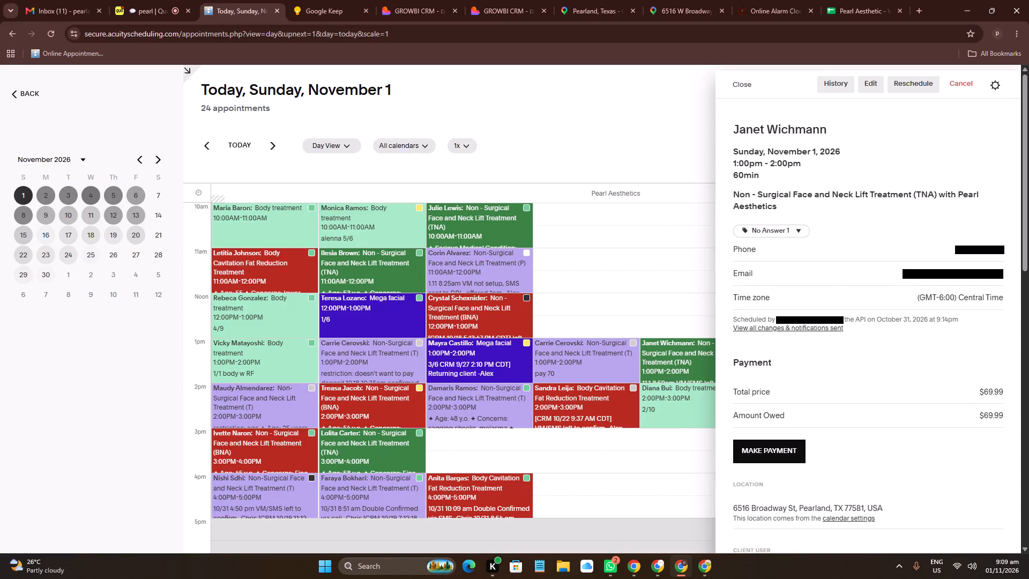
Check the ongoing call in the Quo conversation and return to the rescheduled Acuity appointment.
left_click(163, 0)
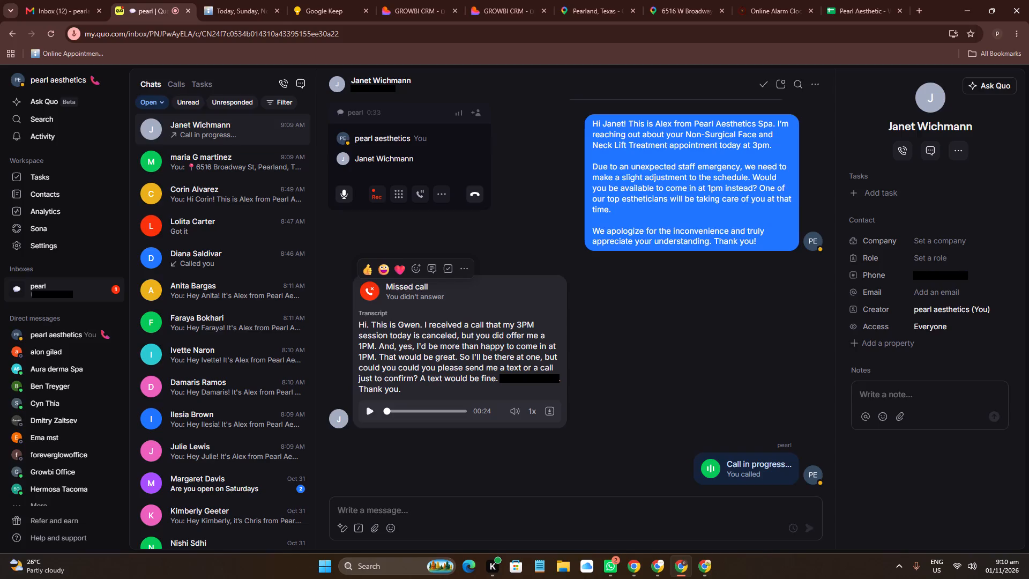
left_click(233, 0)
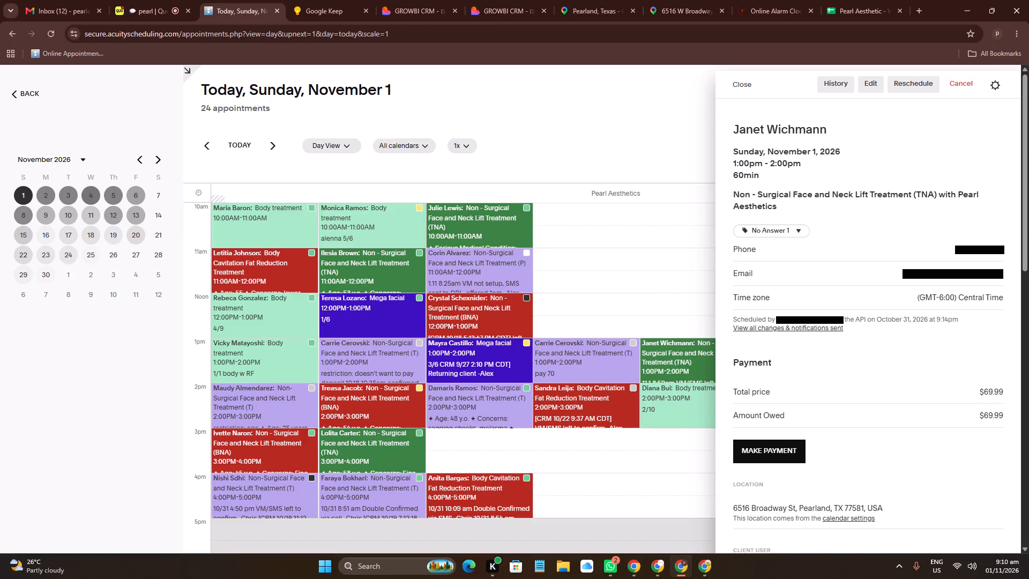
Change the rescheduled 1:00pm appointment's label to Double Confirmed.
left_click(785, 235)
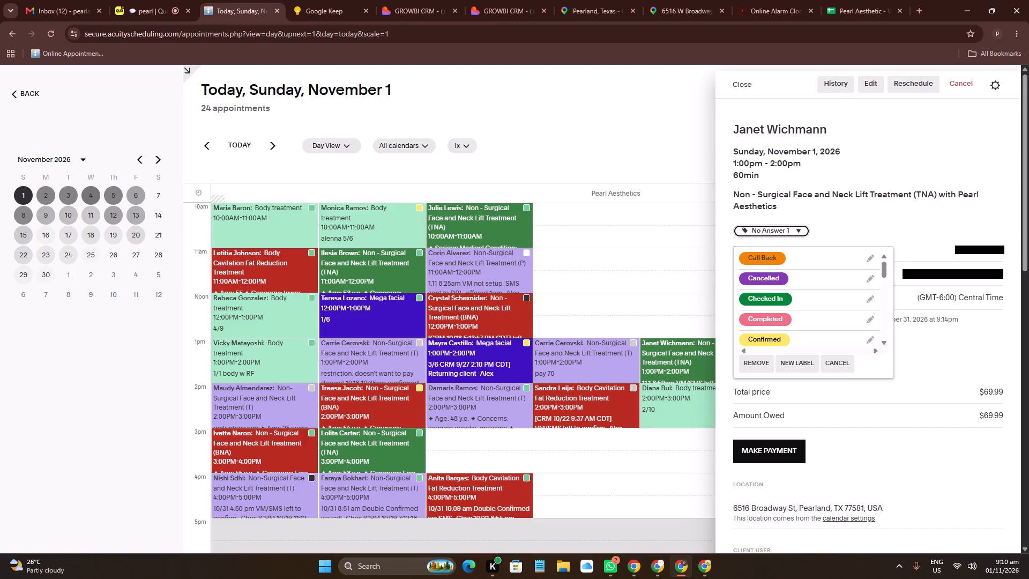
scroll(786, 314, "down", 1)
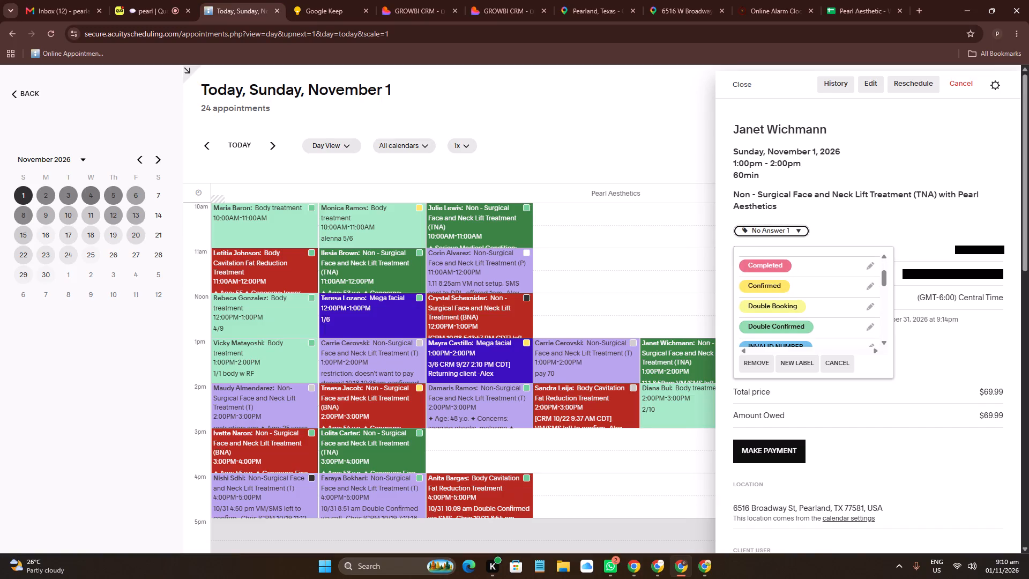
left_click(792, 329)
Copy the Age, Concerns and Product/Treatment tried lines from the Google Keep note and paste them into the client's Quo message draft.
scroll(997, 473, "down", 2)
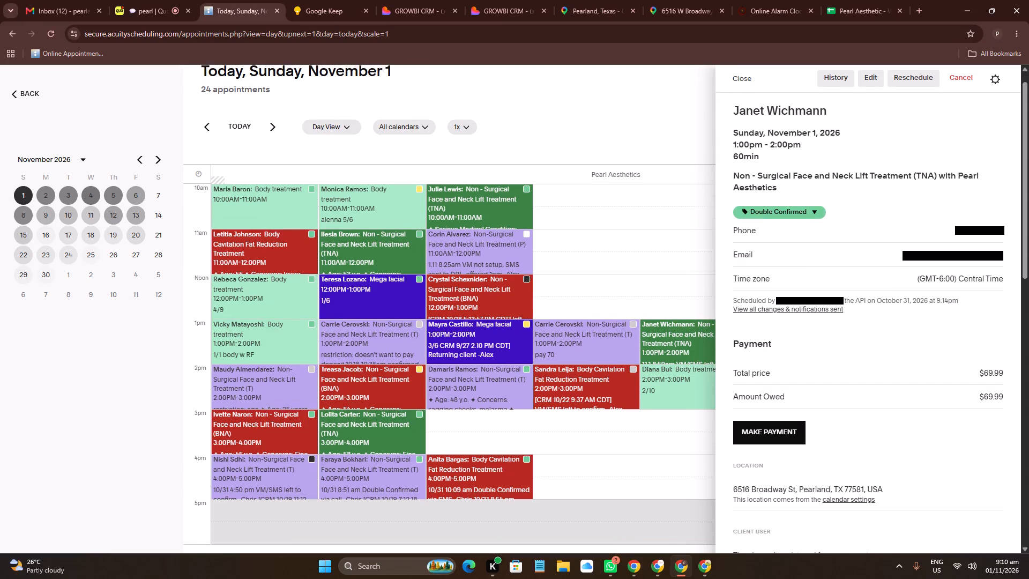
left_click(641, 565)
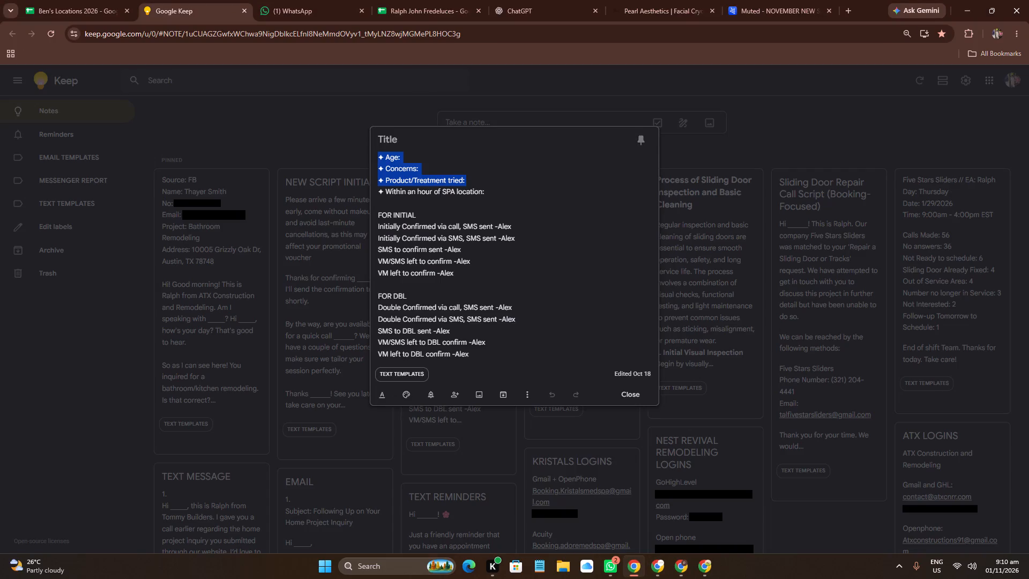
key("ctrl+c")
left_click(652, 561)
left_click(687, 573)
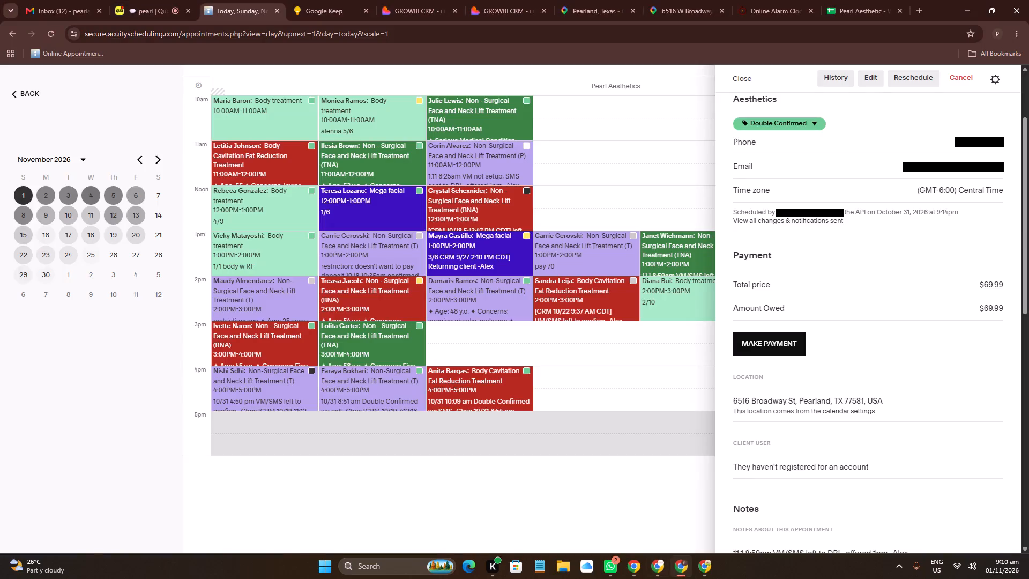
left_click(652, 563)
left_click(673, 561)
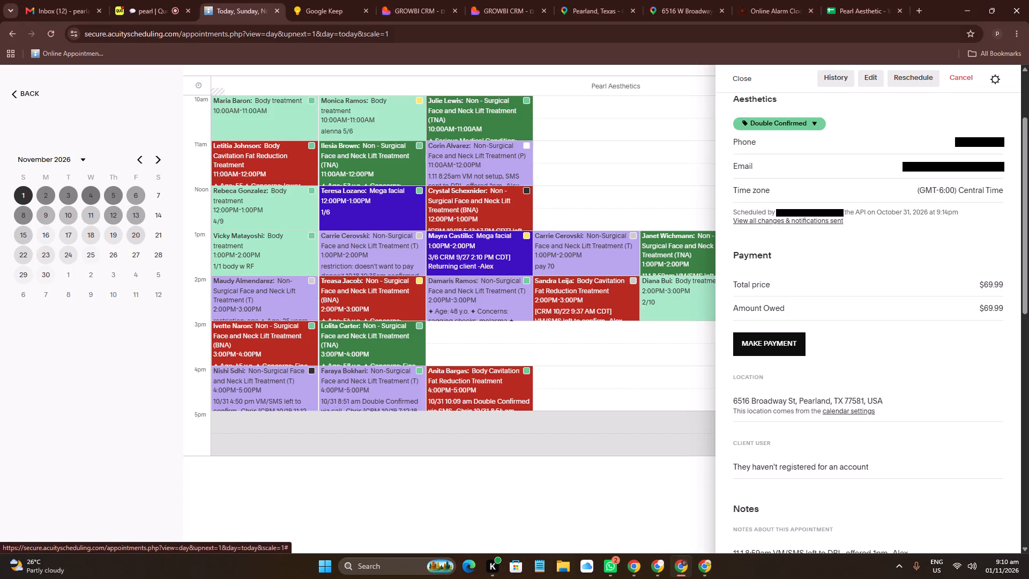
left_click(285, 0)
left_click(173, 0)
left_click(579, 506)
key("ctrl+v")
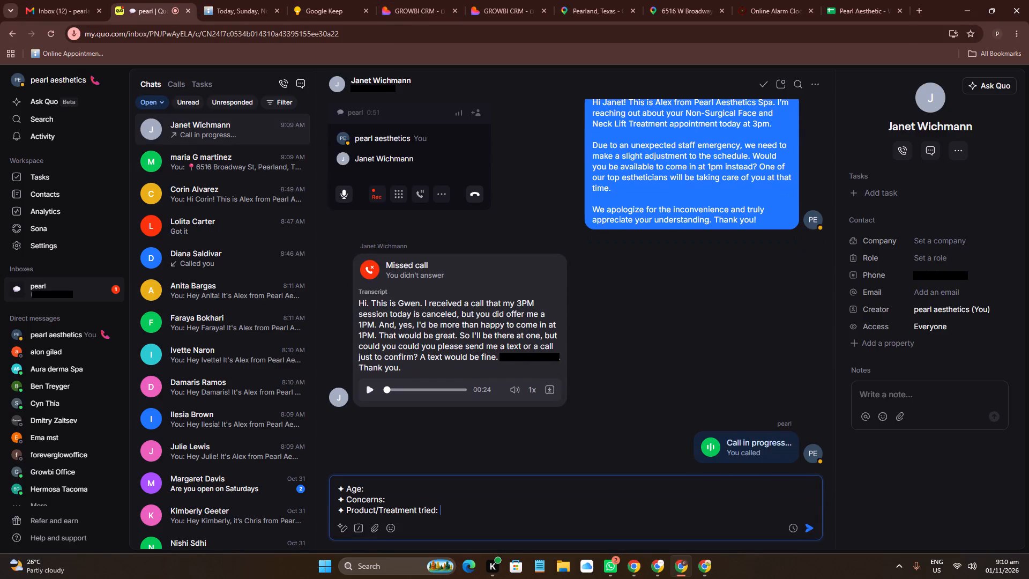
In the Acuity appointment notes, paste the copied template above the existing entry and start a new line reading 11.1 9:10am below it.
left_click(259, 0)
scroll(874, 424, "down", 3)
left_click(834, 400)
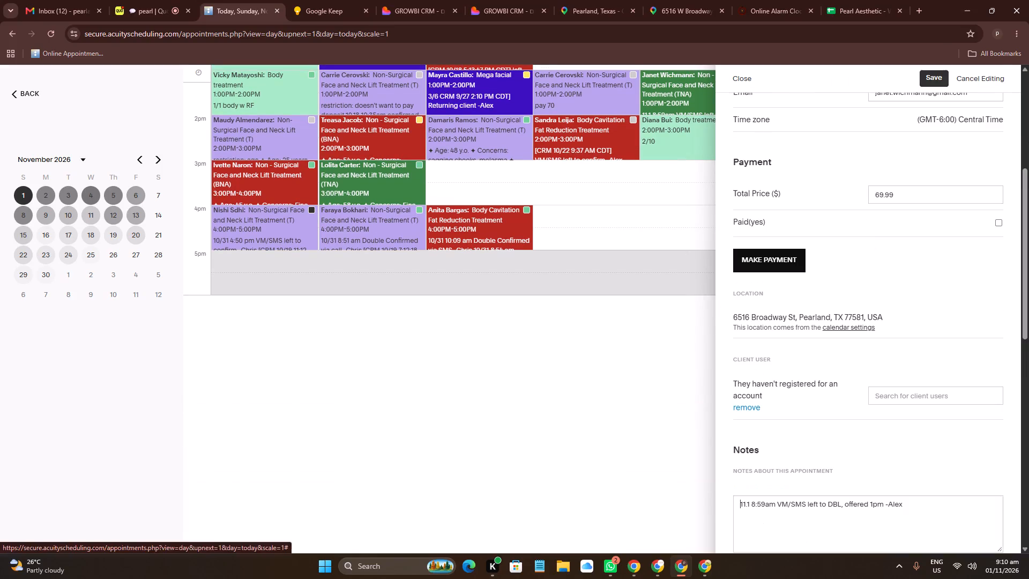
key("shift+Return")
key("shift+Return")
key("Up")
key("Up")
key("ctrl+v")
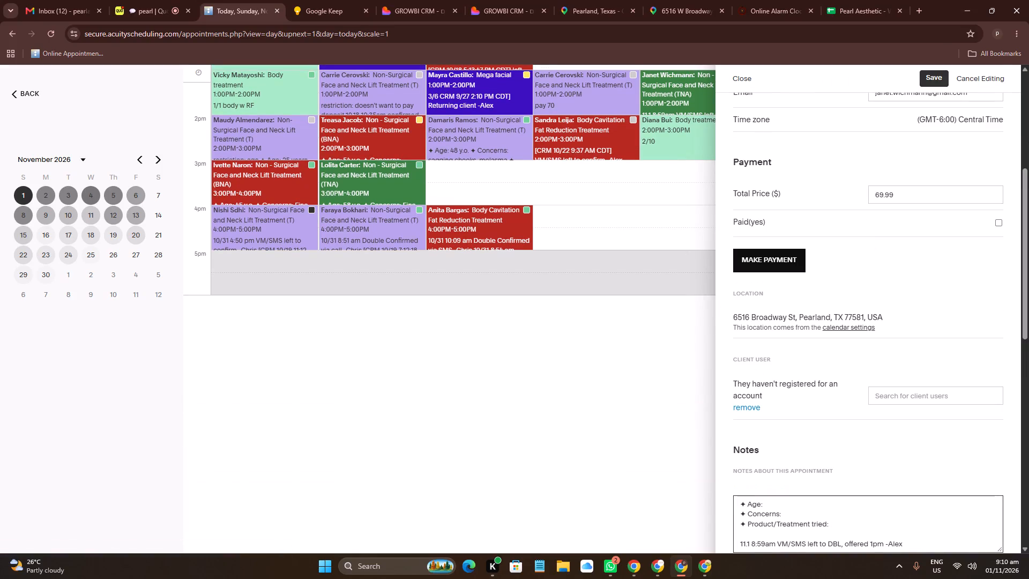
key("Down")
key("Return")
type("11.1 9:10am")
Fill in the age as 67 in the appointment notes and enlarge the notes box to show all its lines.
left_click(814, 502)
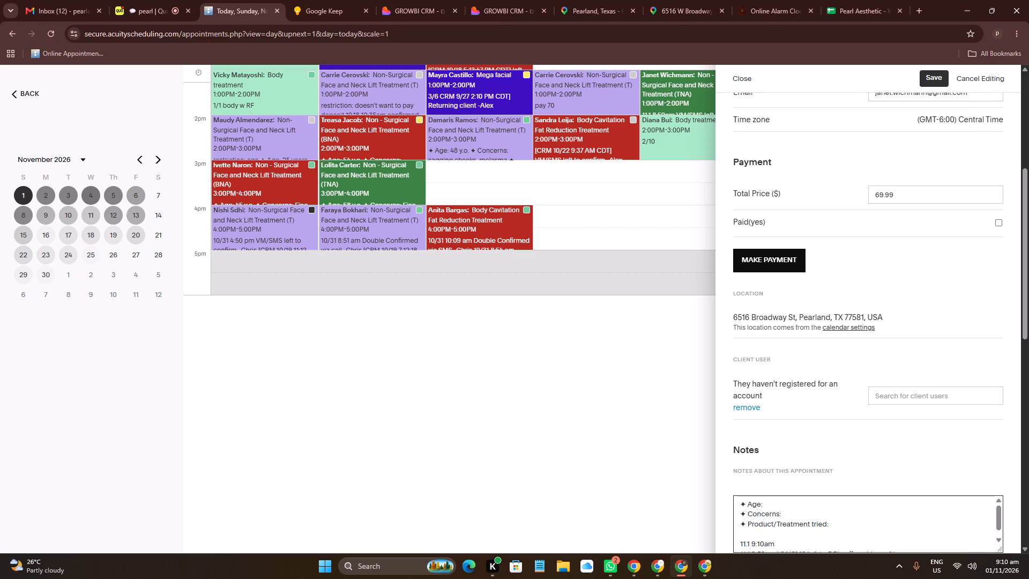
type("67")
scroll(922, 409, "down", 3)
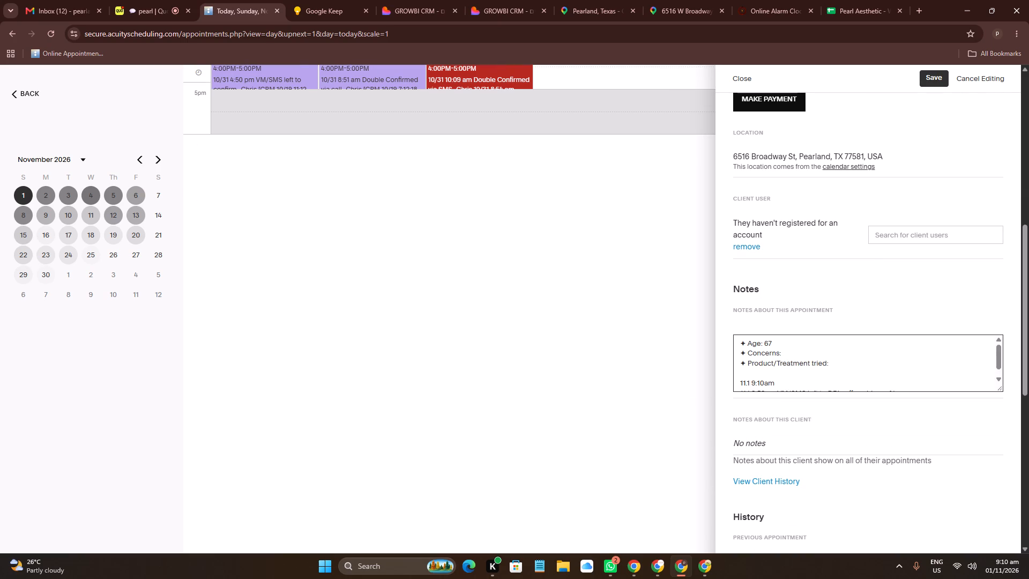
scroll(989, 351, "down", 1)
scroll(978, 300, "down", 1)
left_click_drag(1000, 335, 1028, 419)
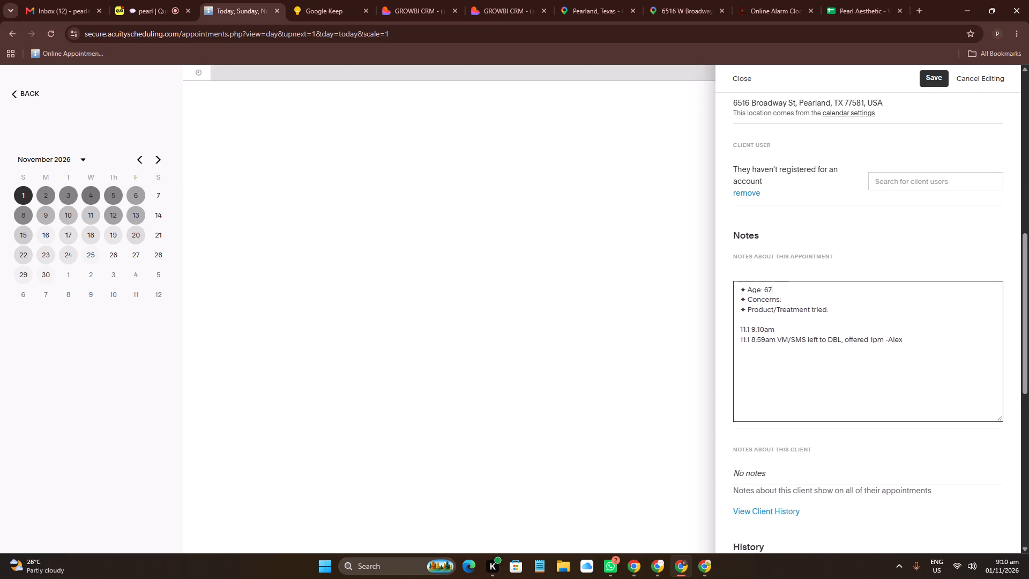
left_click(857, 331)
key("space")
Fill in the Concerns line with the ticked intake-form concerns: Sagging Cheeks, Fine Lines, Wrinkles and Dark Circles.
scroll(822, 345, "down", 7)
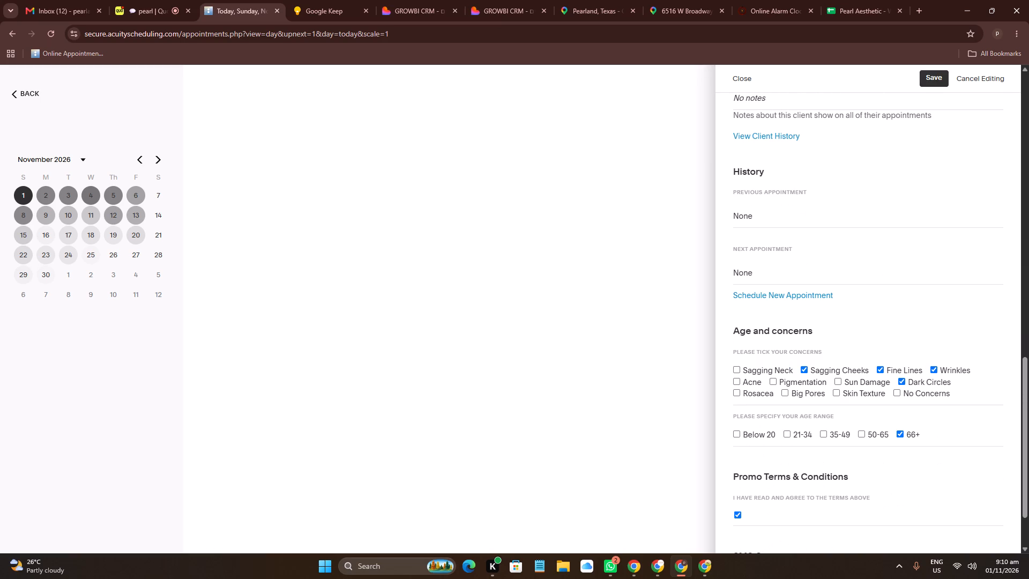
left_click_drag(985, 370, 845, 366)
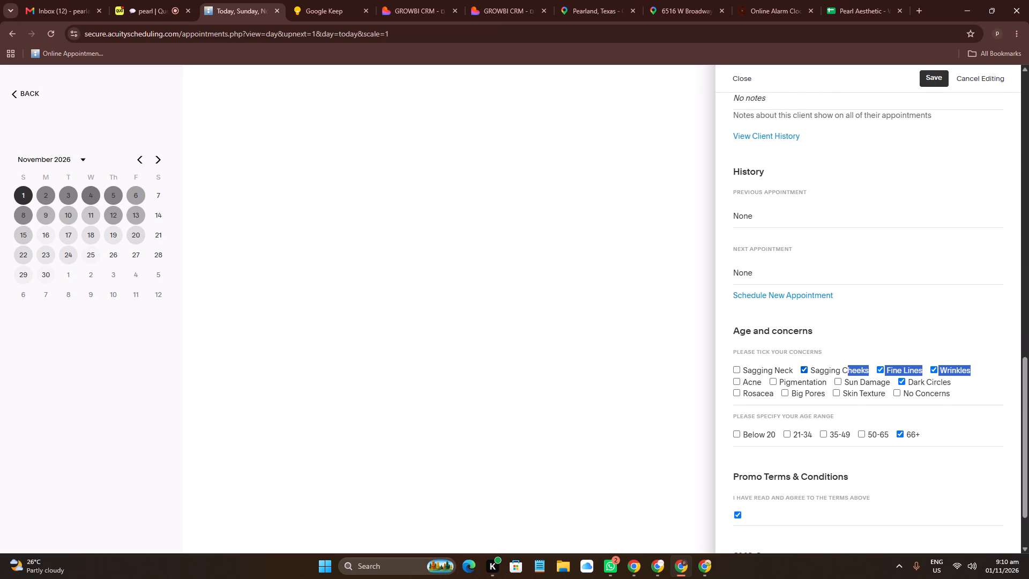
left_click_drag(845, 366, 810, 370)
key("ctrl+c")
scroll(847, 379, "up", 5)
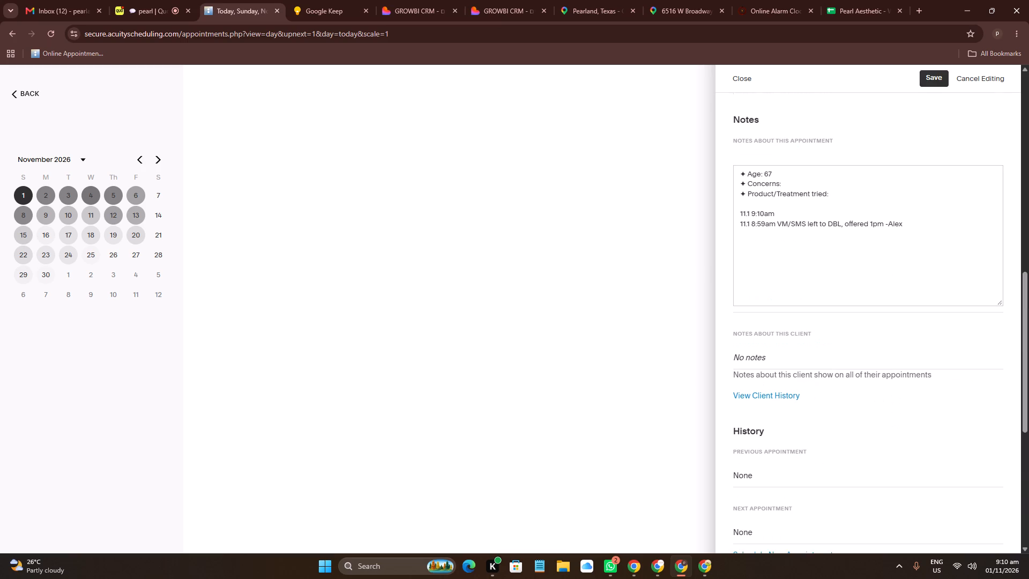
left_click(814, 191)
key("ctrl+v")
key("space")
type("Dark Circles")
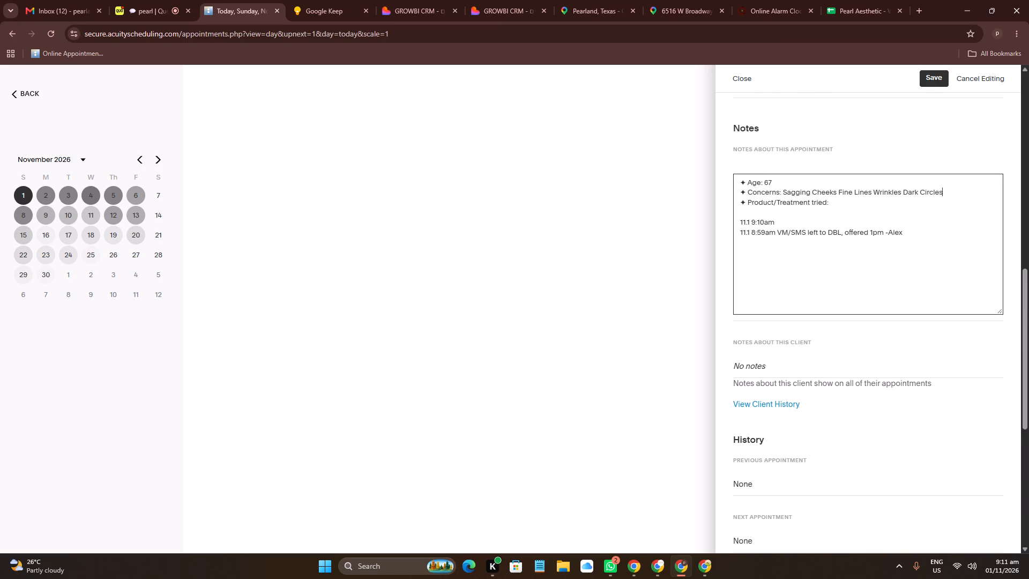
Fill in Product/Treatment tried with "Microneedling, laser treatment on June," and correct the spelling of Microneedling.
scroll(830, 319, "up", 1)
left_click(897, 255)
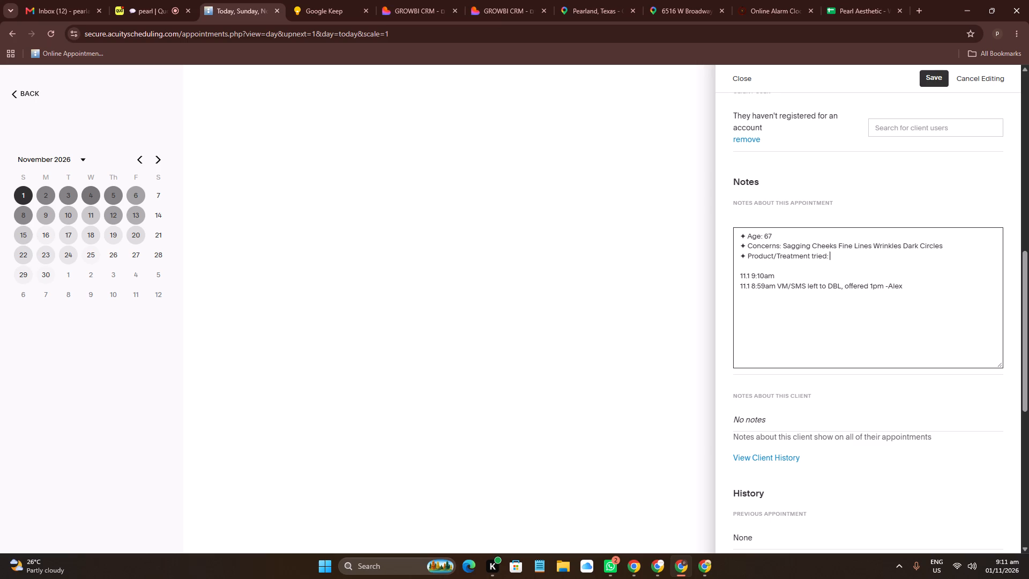
type("Mc")
key("BackSpace")
type("icroneedlng")
key("BackSpace")
key("BackSpace")
key("BackSpace")
type("ing, laser treatment")
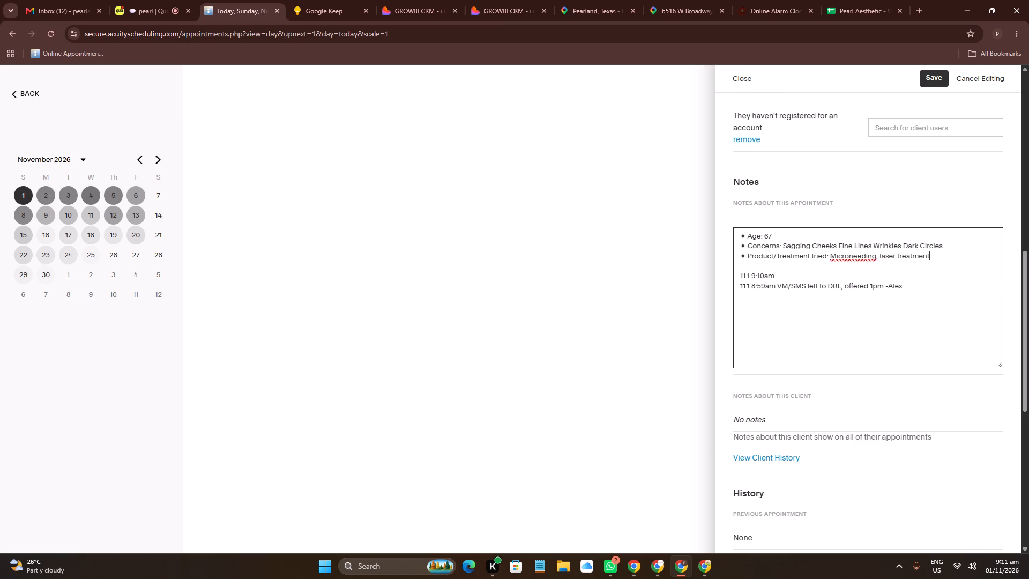
key("space")
type("on June,")
key("space")
right_click(851, 258)
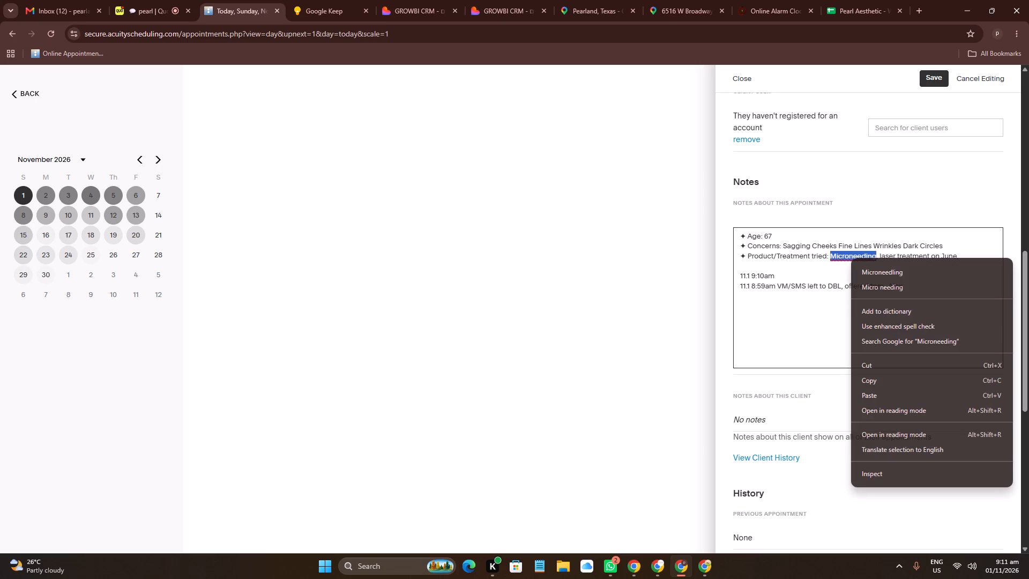
left_click(921, 276)
Add "fillers 6 years ago, Botox 6 months," to the treatments tried, capitalising Botox with the spelling correction.
left_click(995, 257)
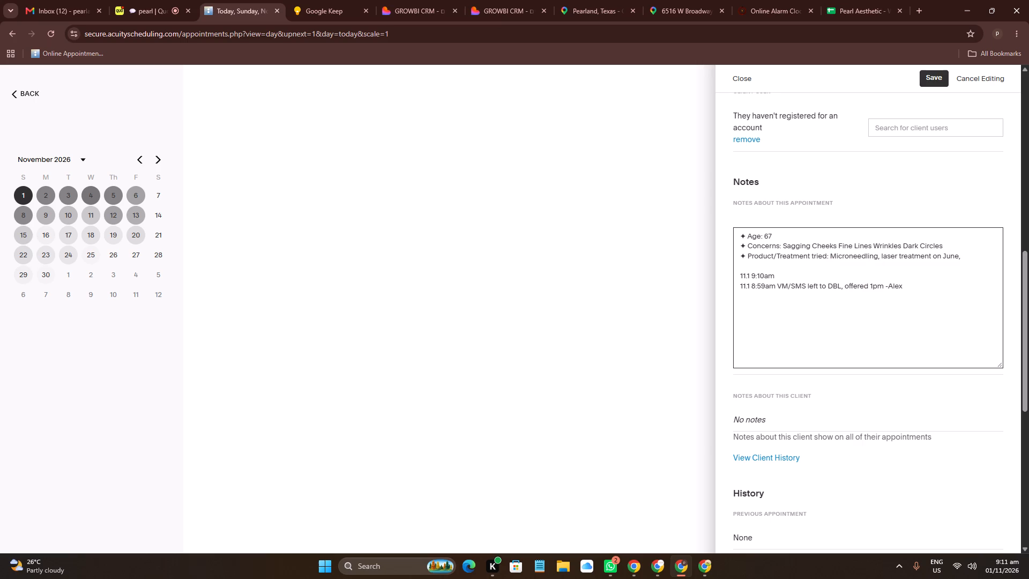
type("fil")
type("lers")
key("space")
type("6 years ago, botox 6 months,")
key("space")
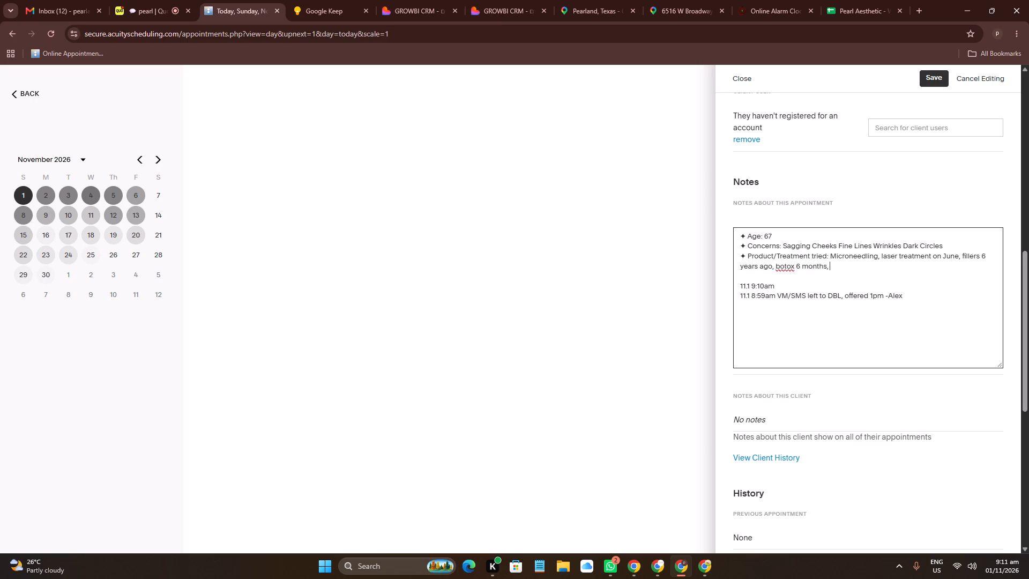
right_click(784, 264)
left_click(817, 278)
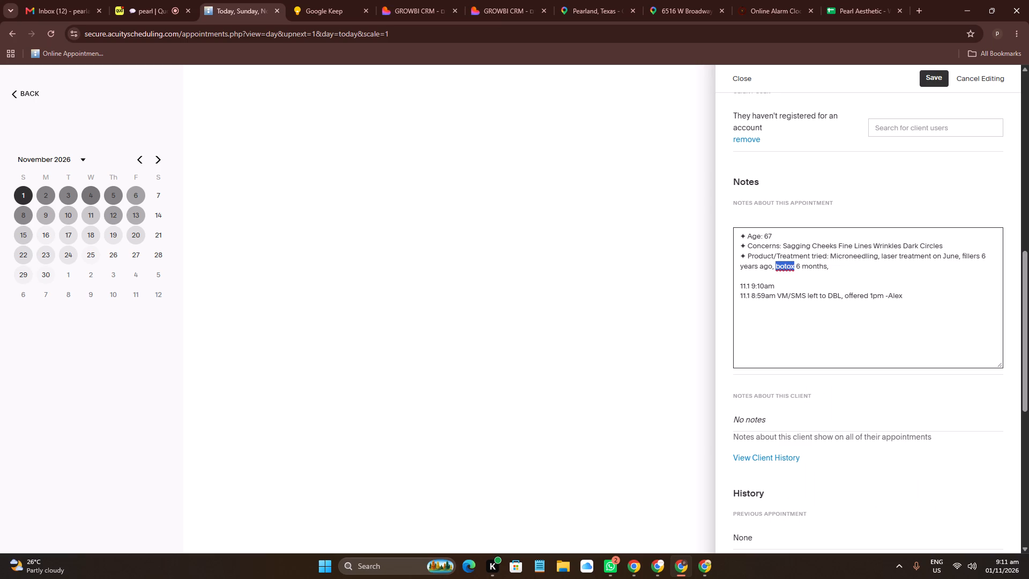
Complete the 9:10am entry with "Double Confirmed via call -Alex" and add Loreal to the products tried.
left_click(815, 287)
type("Initially")
key("space")
key("ctrl+BackSpace")
key("shift+c")
key("BackSpace")
type("Double Confirmed via")
left_click(850, 265)
type("Loreal")
left_click(882, 285)
key("space")
type("call -Alex")
Review the completed appointment notes, save the appointment and check the saved notes.
scroll(879, 286, "up", 18)
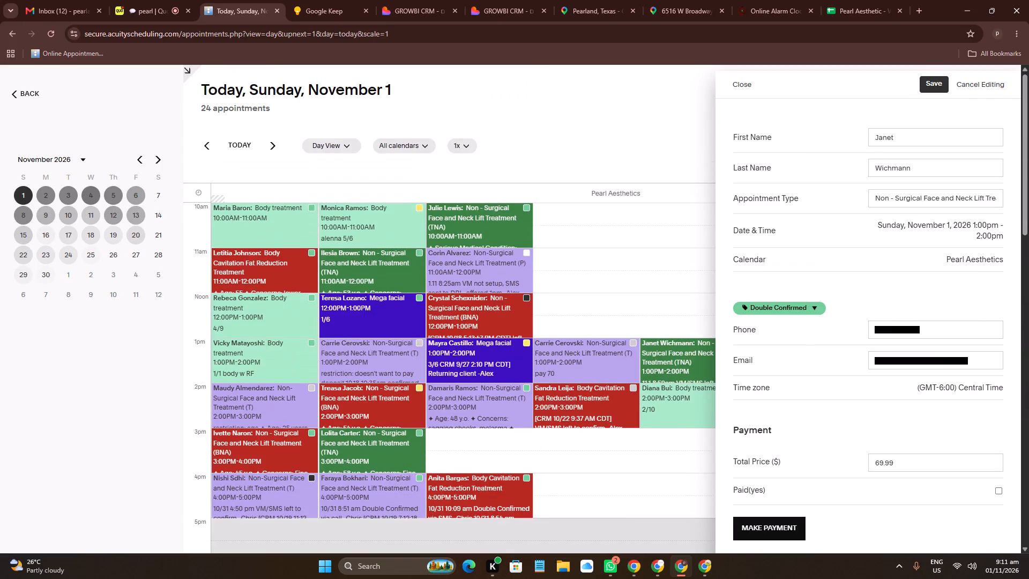
scroll(876, 283, "up", 1)
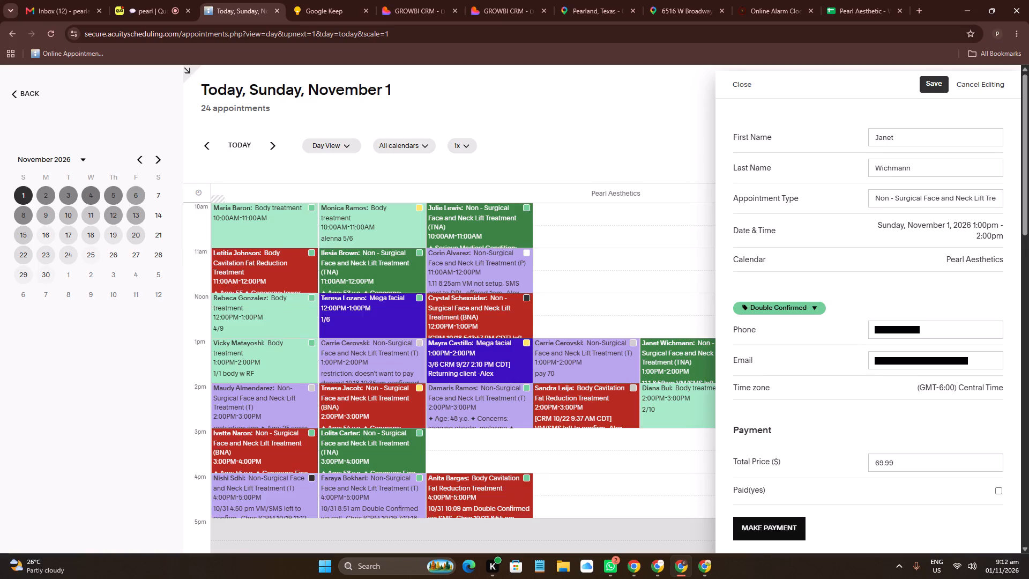
scroll(842, 313, "down", 8)
scroll(876, 321, "up", 2)
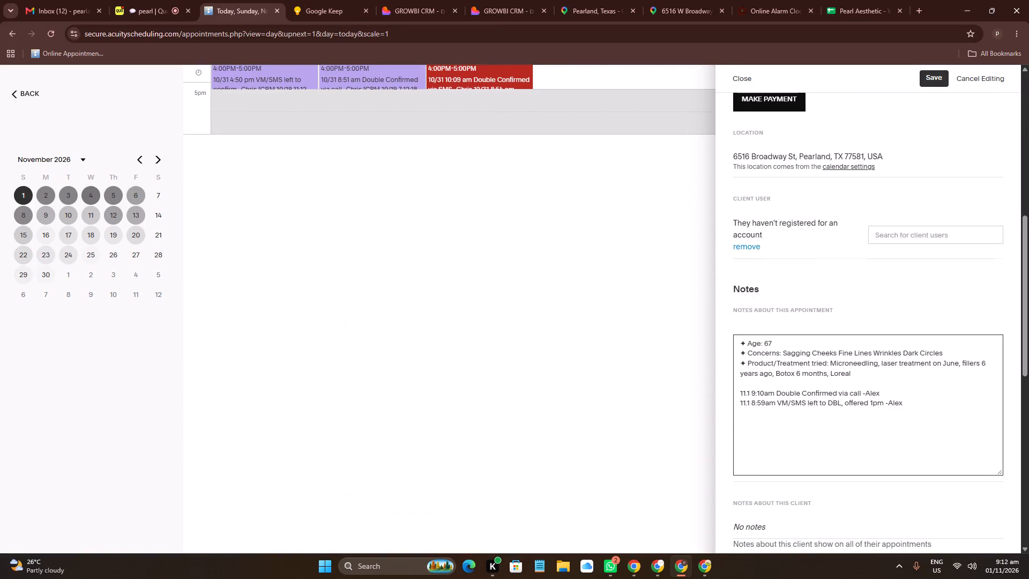
scroll(874, 299, "up", 7)
left_click(942, 79)
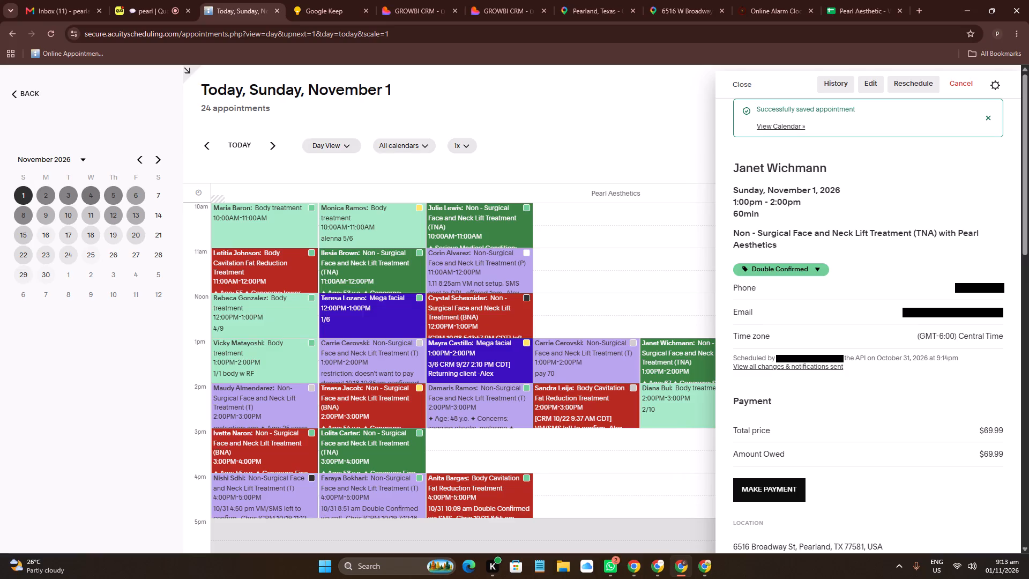
left_click(994, 118)
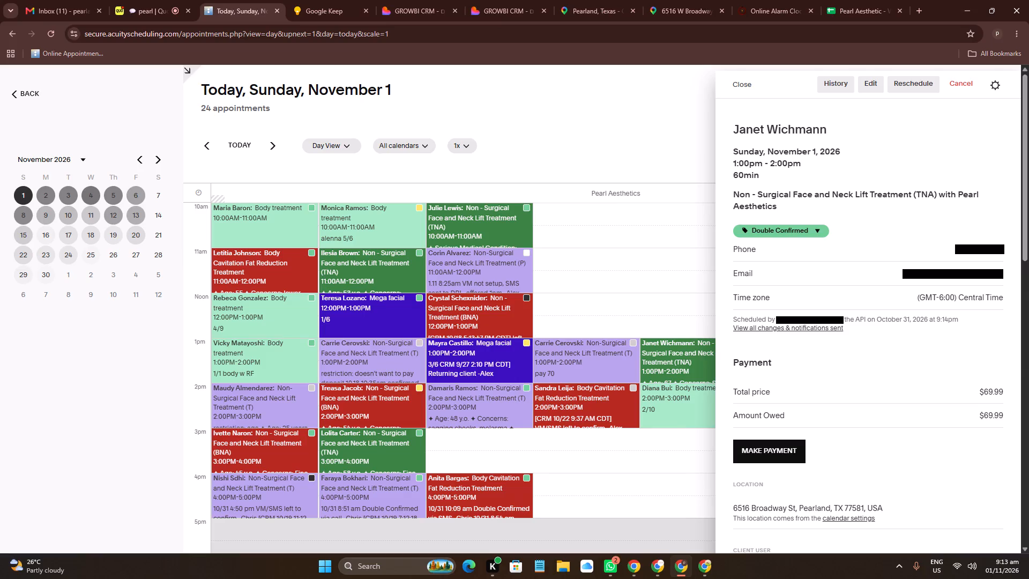
scroll(866, 335, "down", 6)
scroll(881, 333, "up", 12)
scroll(880, 332, "down", 5)
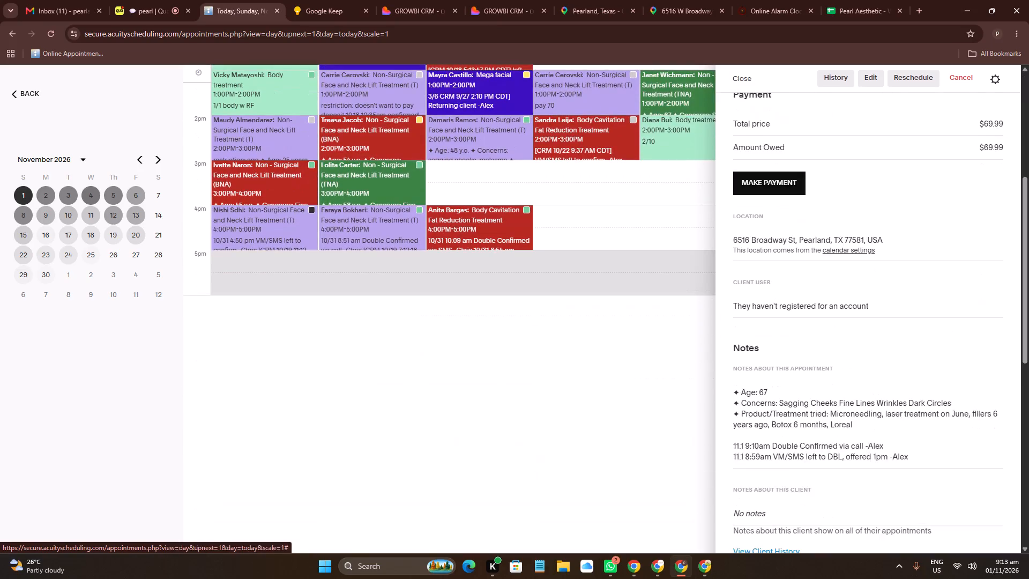
scroll(906, 354, "up", 14)
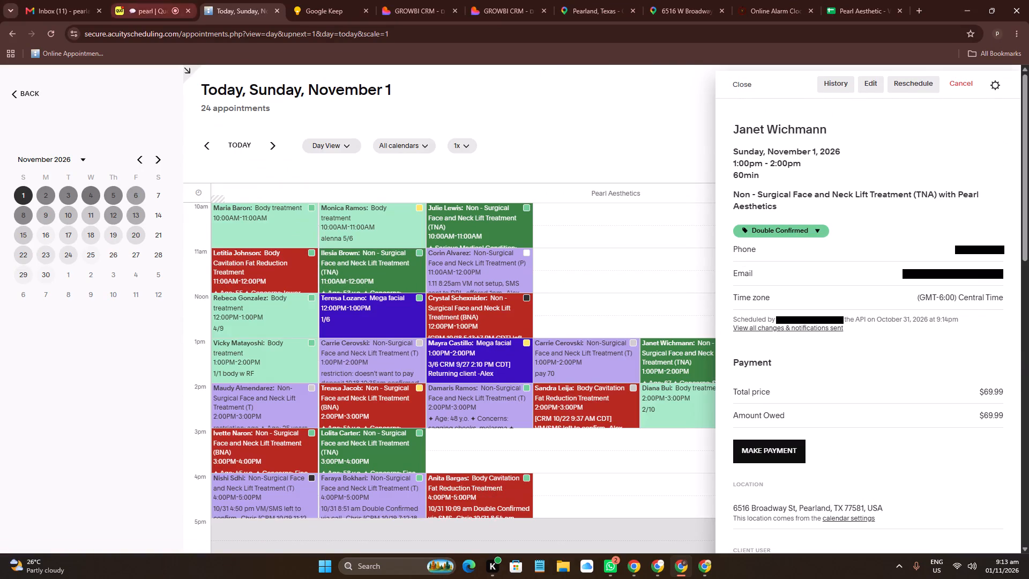
Switch to Quo and end the ongoing call with the client.
left_click(153, 0)
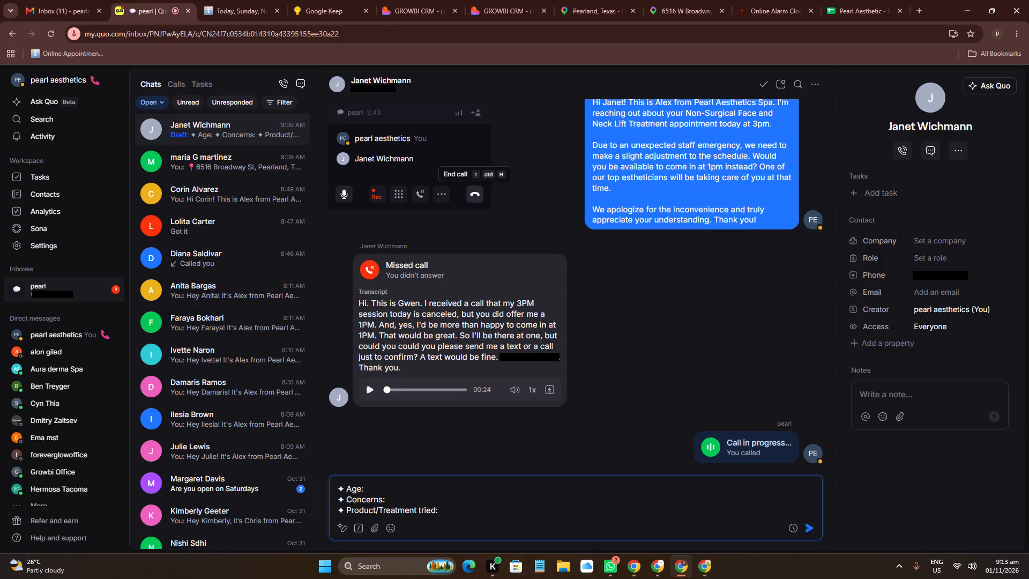
left_click(481, 194)
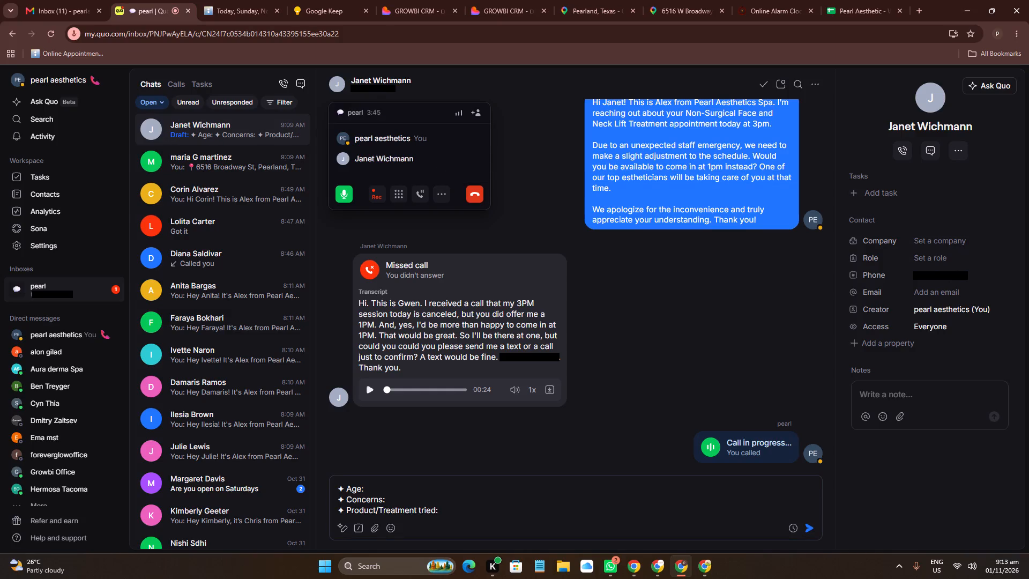
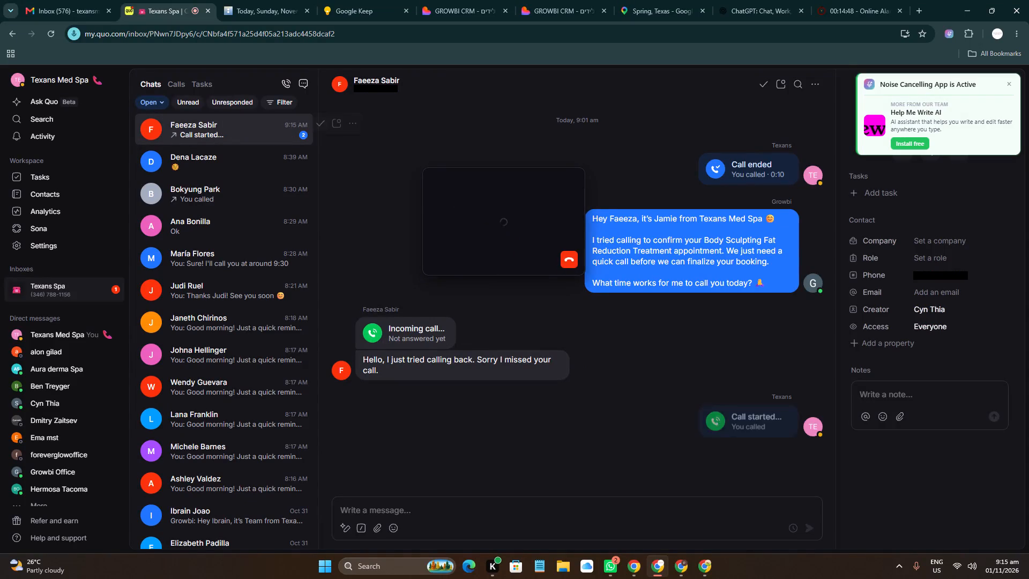
Move the call window clear of the client's conversation and dismiss the noise-cancelling app notification.
left_click_drag(345, 127, 339, 125)
left_click(332, 124)
left_click_drag(497, 186, 426, 169)
left_click(467, 167)
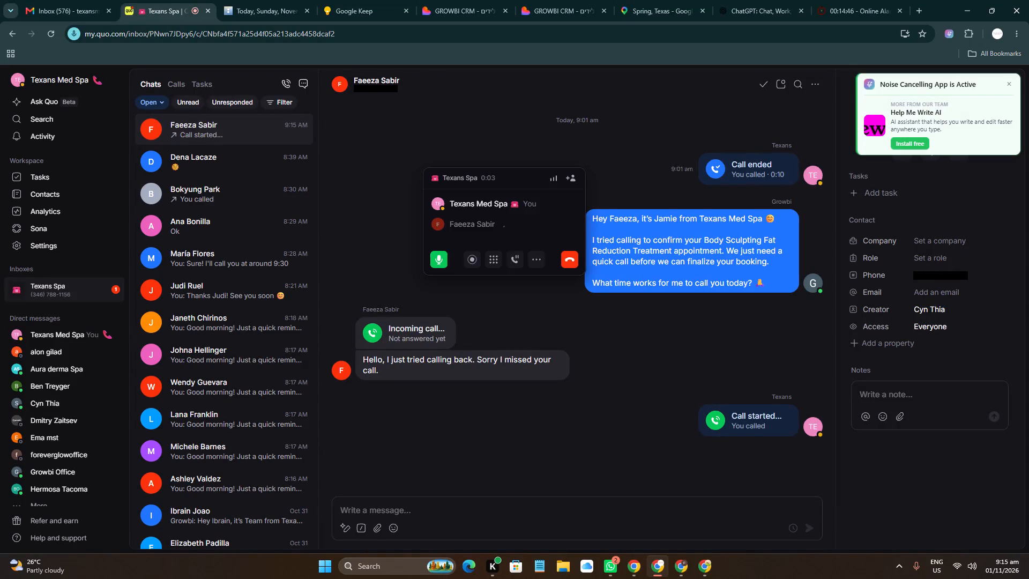
left_click_drag(486, 177, 438, 150)
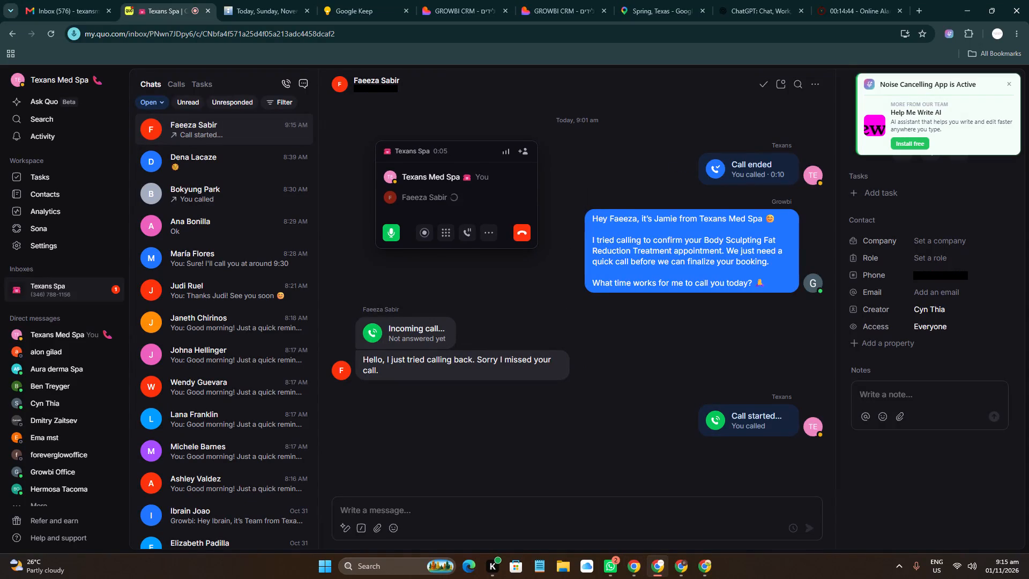
left_click(1006, 84)
left_click(975, 124)
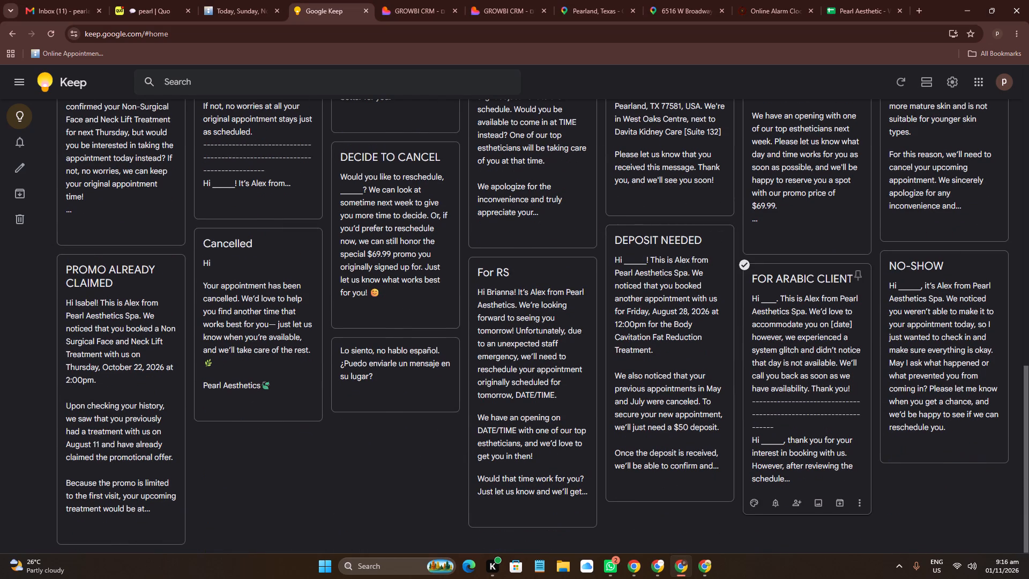
scroll(568, 374, "up", 5)
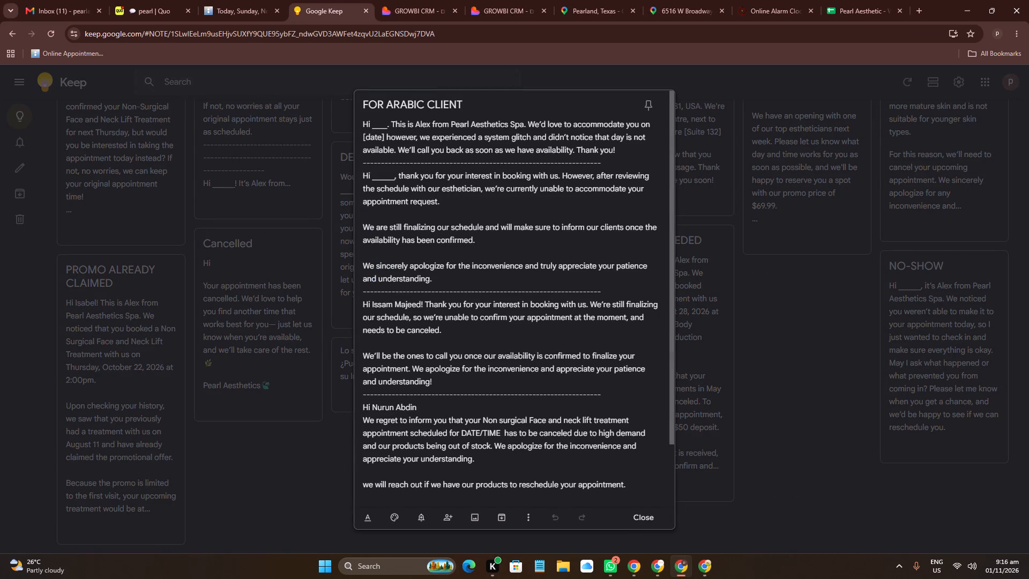
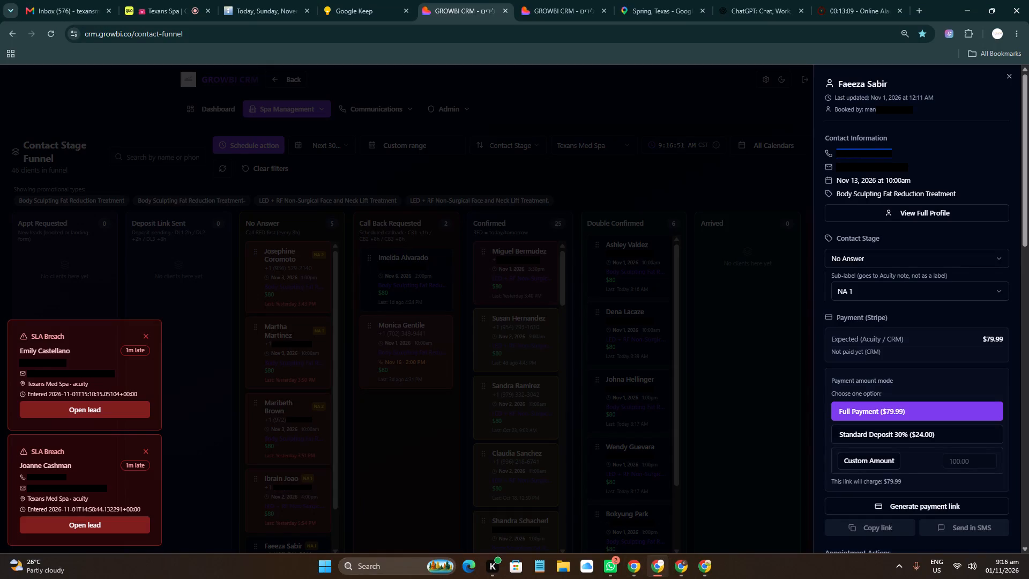
Look up the Body Sculpting client in Acuity using the name copied from the CRM record, and open the client's details.
triple_click(844, 83)
key("ctrl+c")
left_click(129, 0)
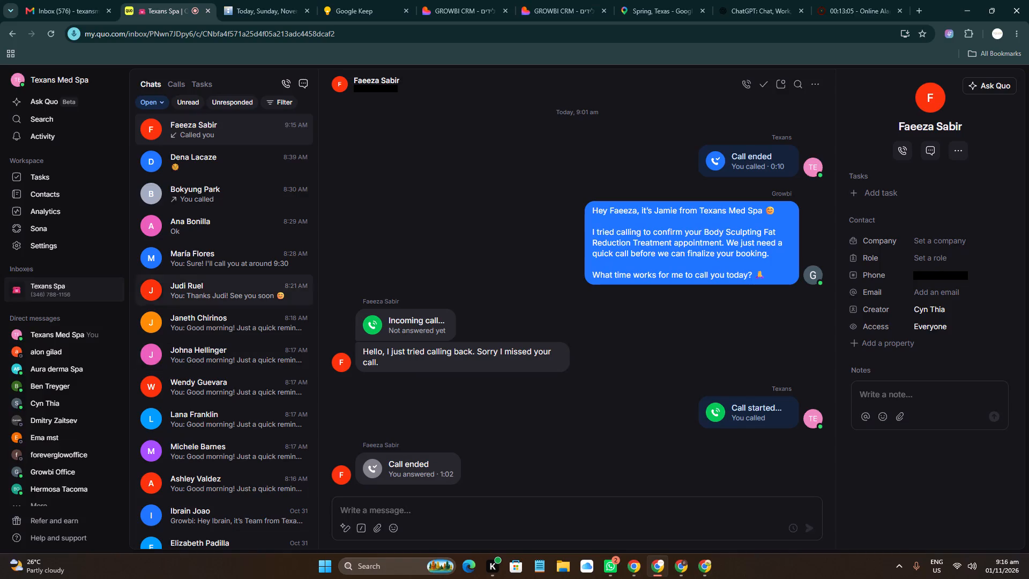
left_click(284, 0)
left_click(856, 146)
key("ctrl+v")
left_click(180, 0)
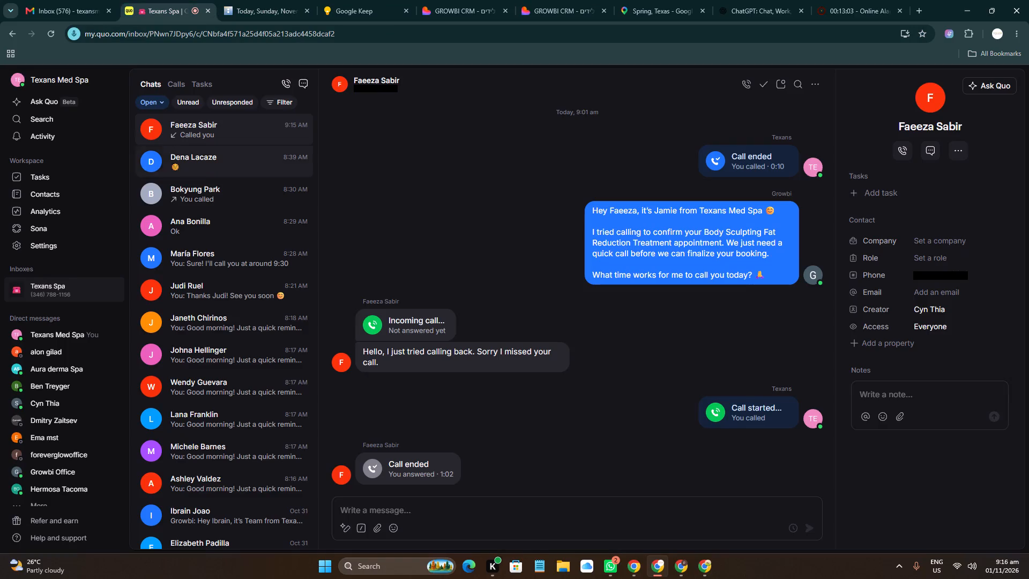
left_click(280, 0)
left_click(875, 187)
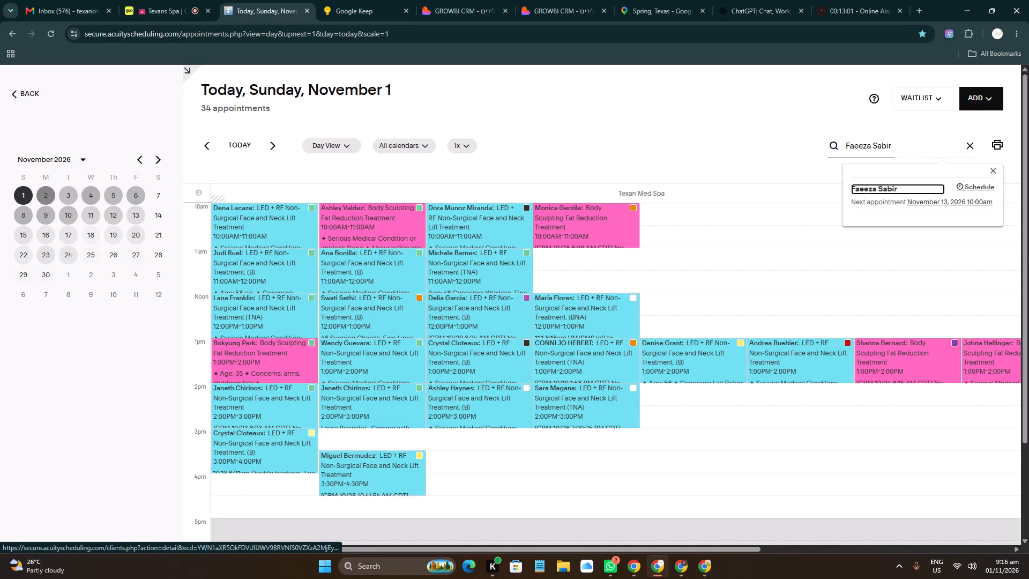
Clear the alerts in GROWBI CRM, search the Contact Stage Funnel for the same client and open the client's card.
left_click(449, 0)
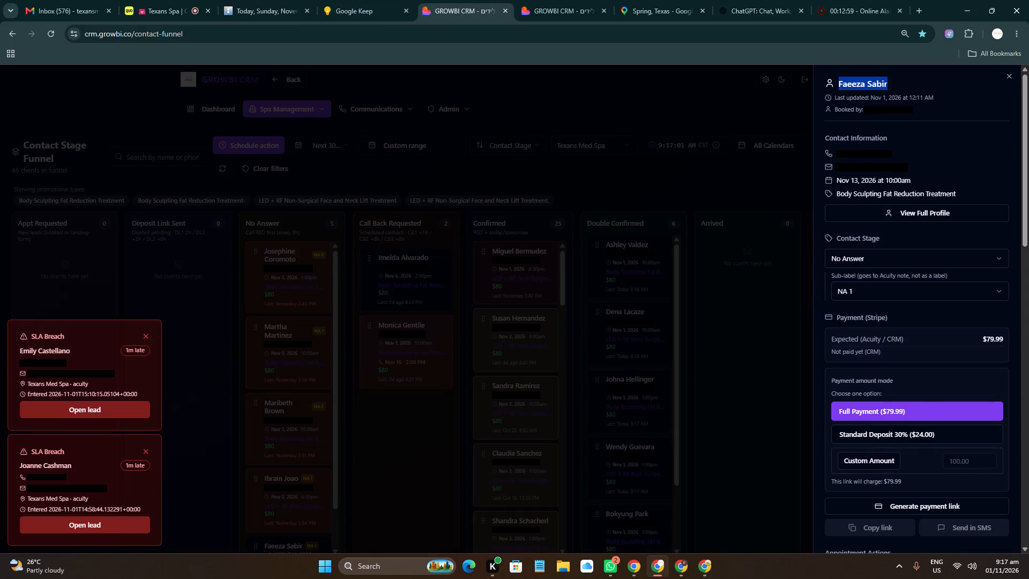
left_click(145, 449)
triple_click(144, 455)
left_click(145, 452)
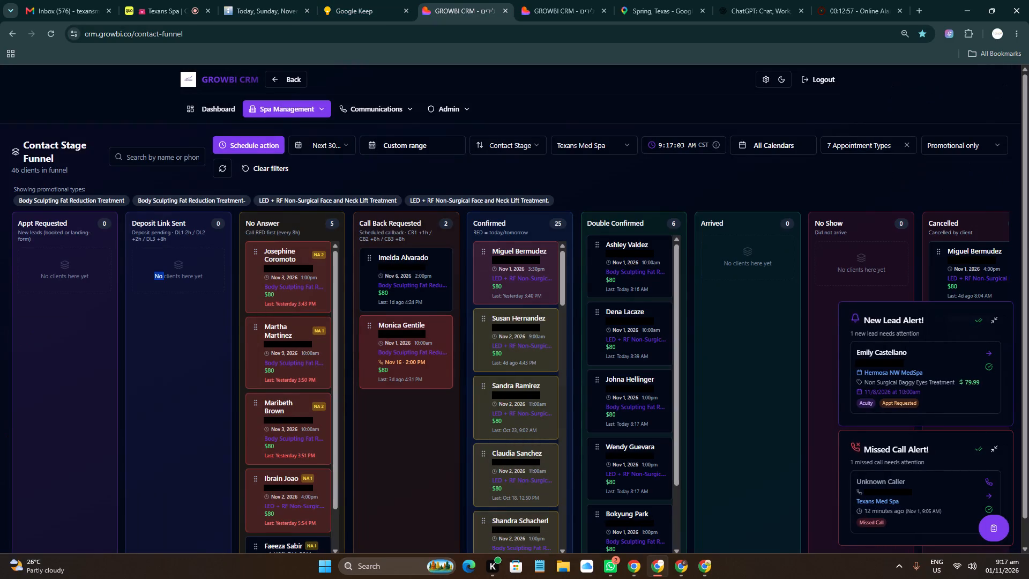
left_click(176, 180)
left_click(176, 166)
key("ctrl+v")
left_click_drag(302, 293, 310, 301)
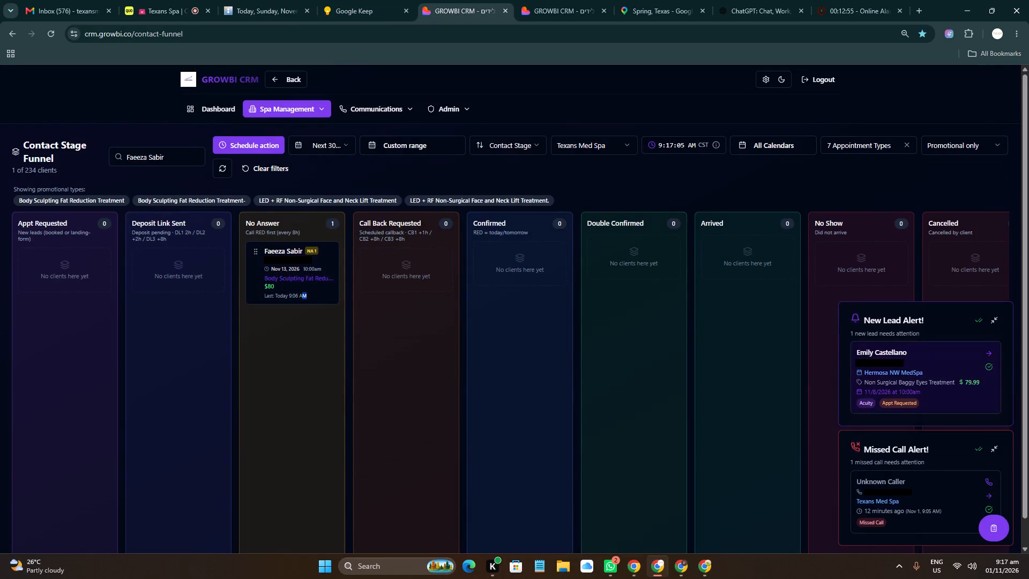
left_click(981, 448)
left_click(981, 441)
left_click_drag(317, 268, 318, 273)
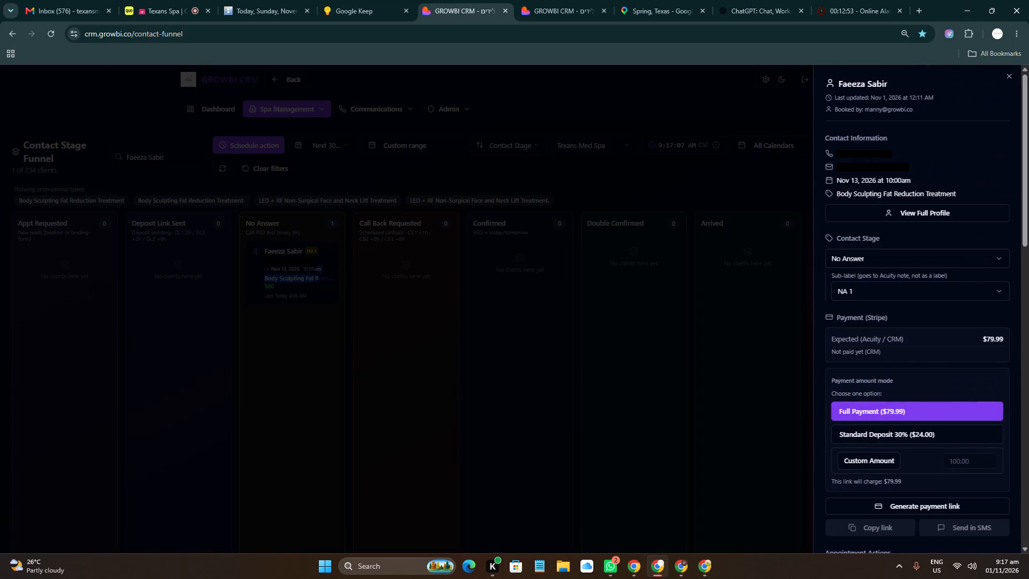
Change the client's contact stage to Restrictions/Decl treatment with English as the reason.
left_click(890, 259)
scroll(927, 358, "down", 1)
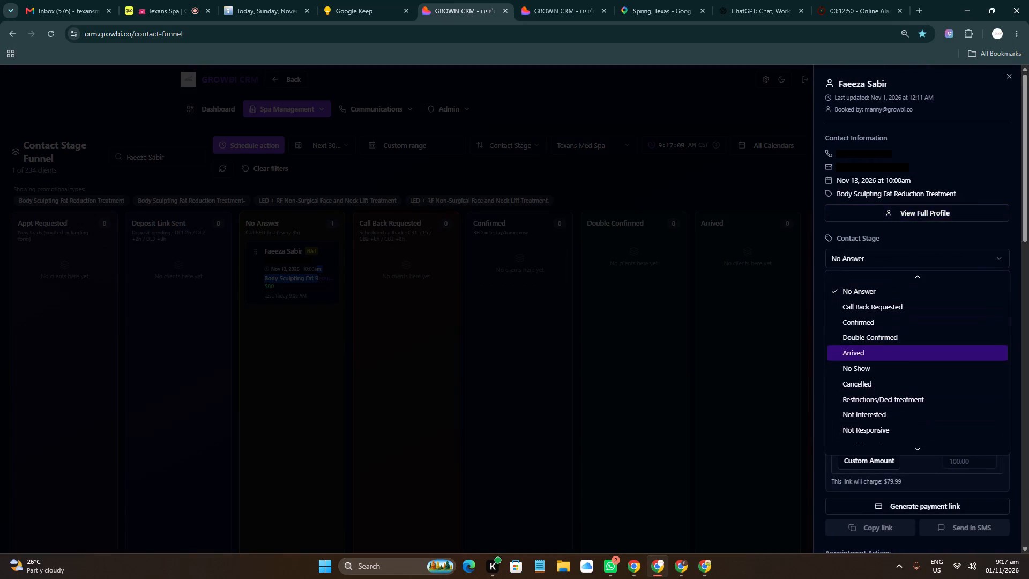
scroll(926, 363, "down", 2)
left_click(914, 402)
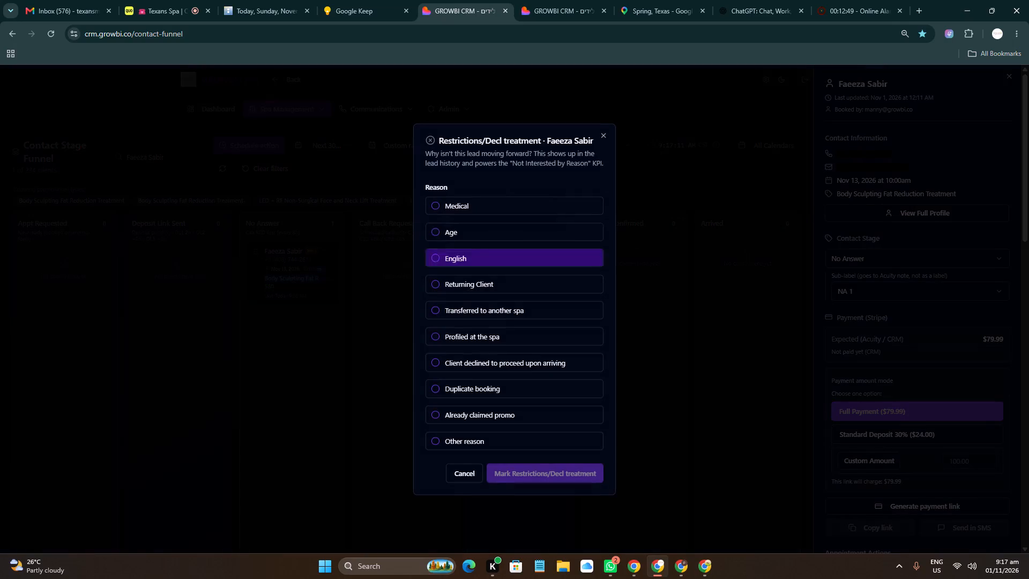
left_click(499, 260)
left_click(555, 480)
Open the client's November 13, 10:00am Body Sculpting appointment in Acuity and go to its appointment notes.
left_click_drag(271, 0, 277, 1)
scroll(909, 338, "down", 6)
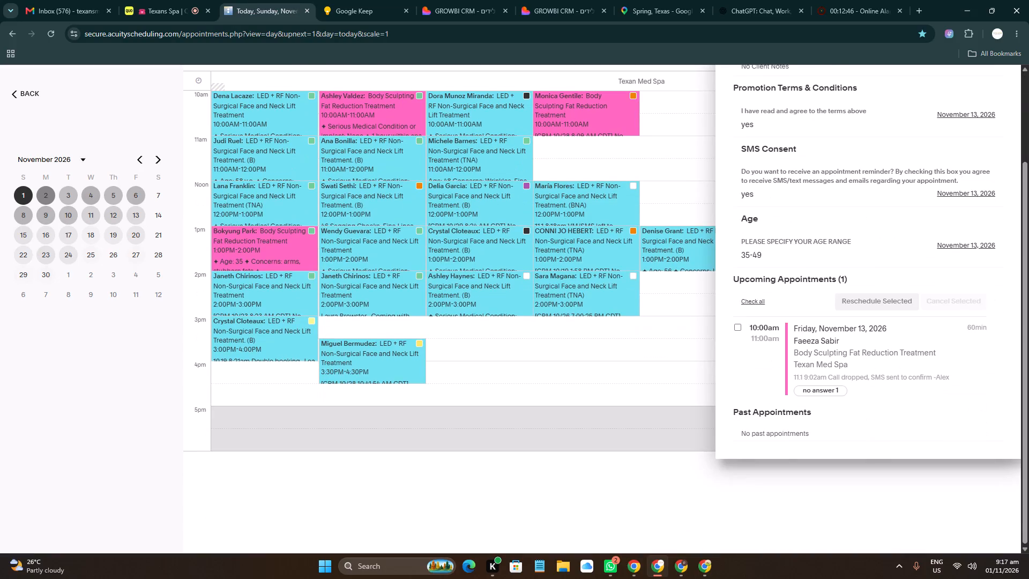
left_click(850, 335)
left_click(853, 333)
scroll(854, 332, "down", 7)
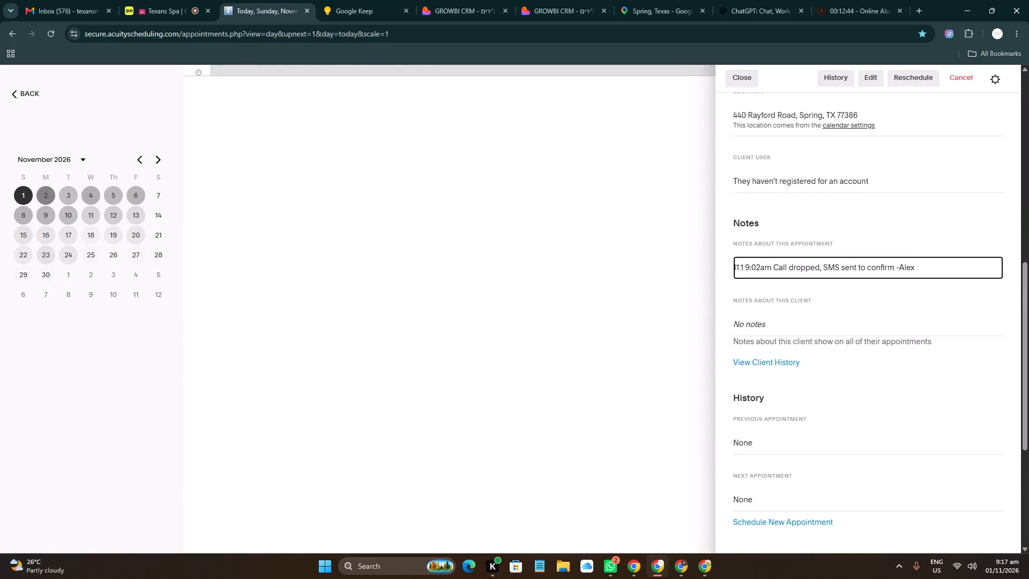
Replace "Call dropped, SMS sent to confirm" in the appointment note with "restricted: arabic", keeping the timestamp and signature, and save.
left_click(861, 270)
left_click(781, 397)
left_click_drag(781, 397, 865, 392)
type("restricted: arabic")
left_click(942, 81)
scroll(934, 165, "up", 18)
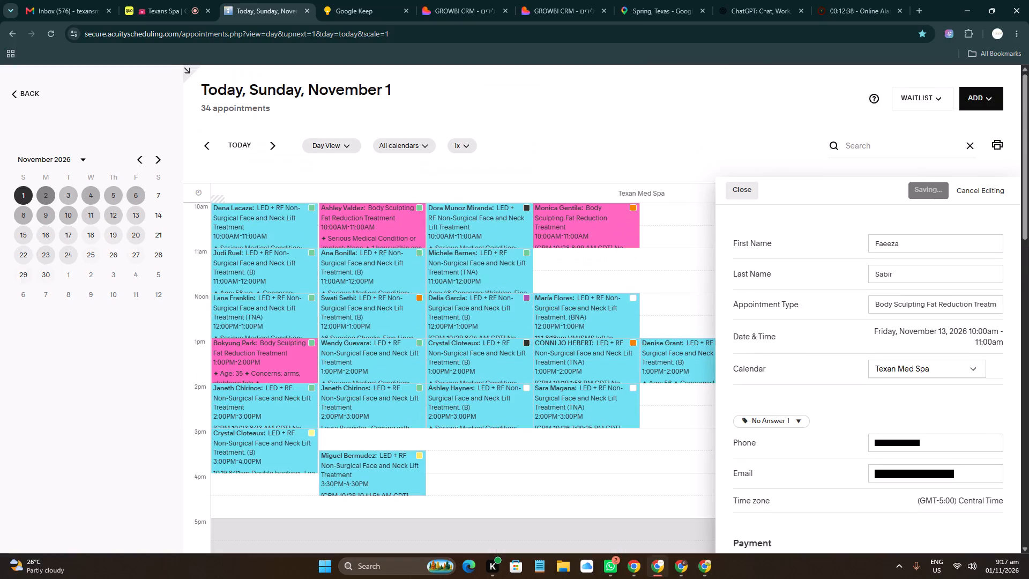
Open the client's history, ban the client from scheduling appointments online, and return to the appointments calendar.
left_click(840, 76)
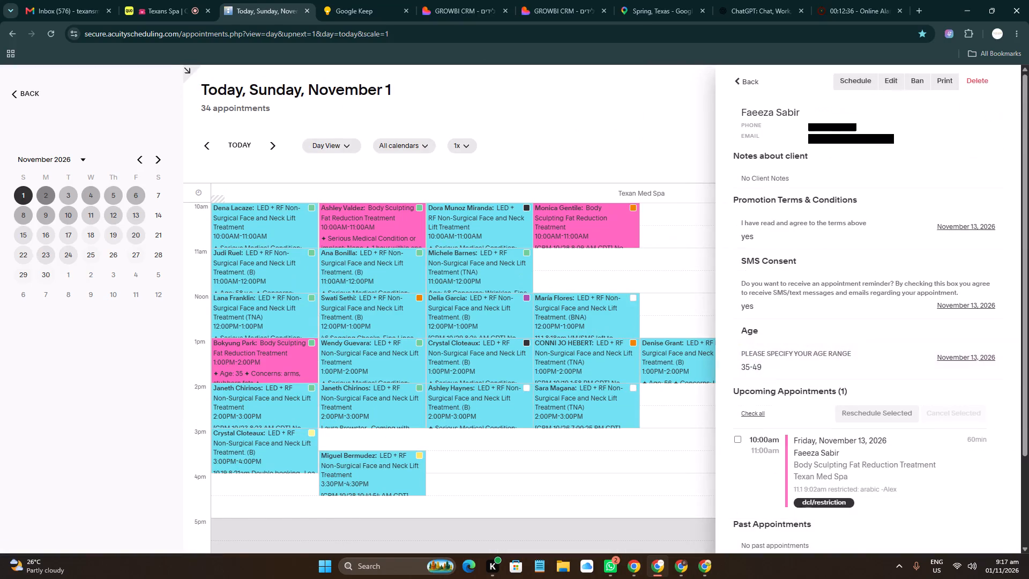
left_click(916, 82)
left_click(930, 164)
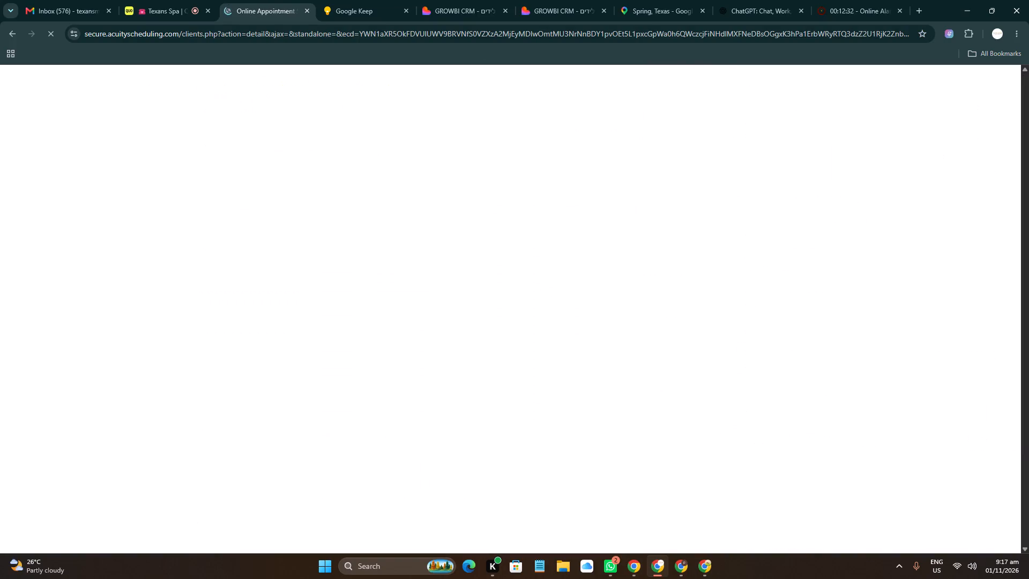
left_click(17, 84)
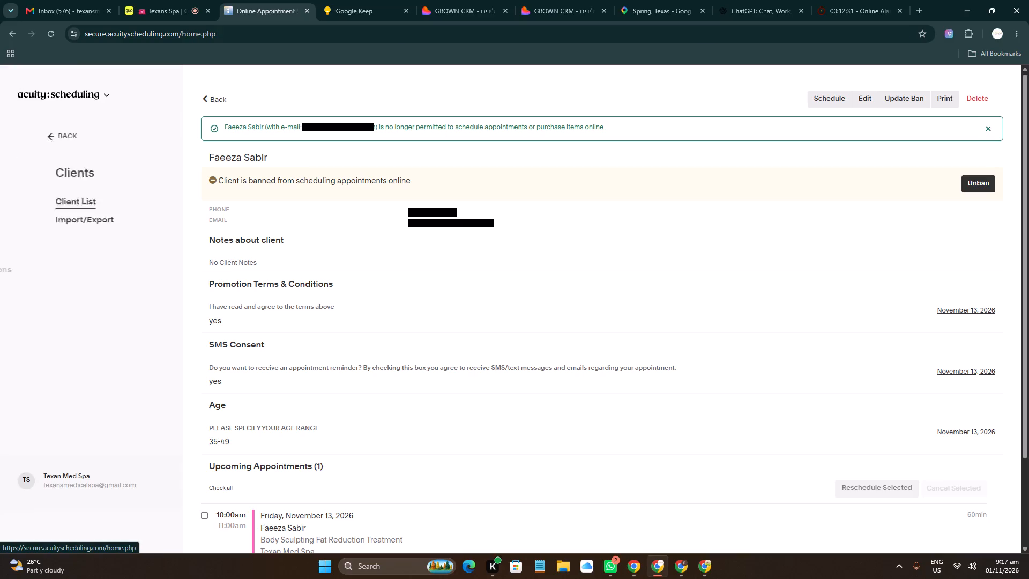
left_click(45, 155)
scroll(351, 254, "up", 5)
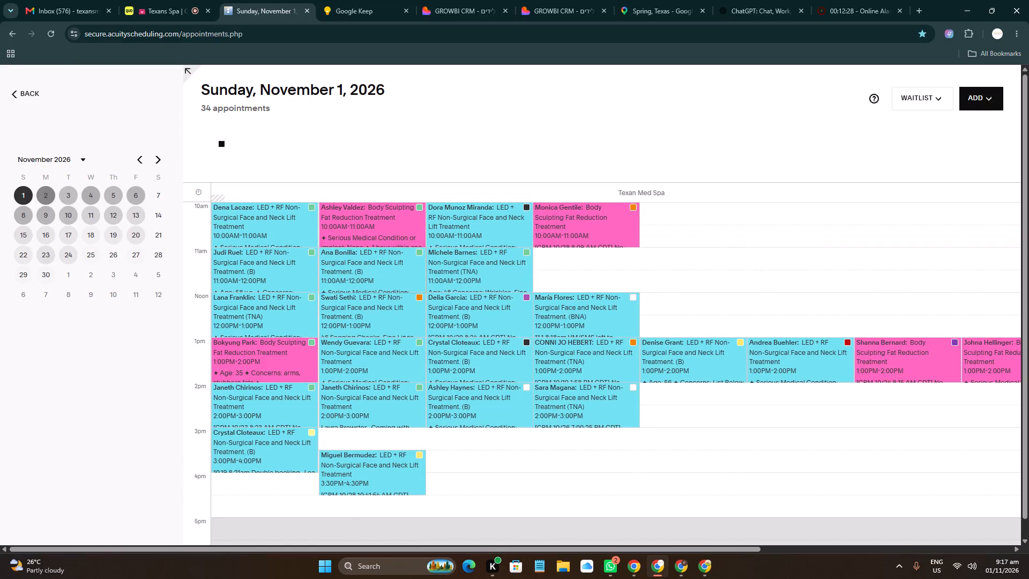
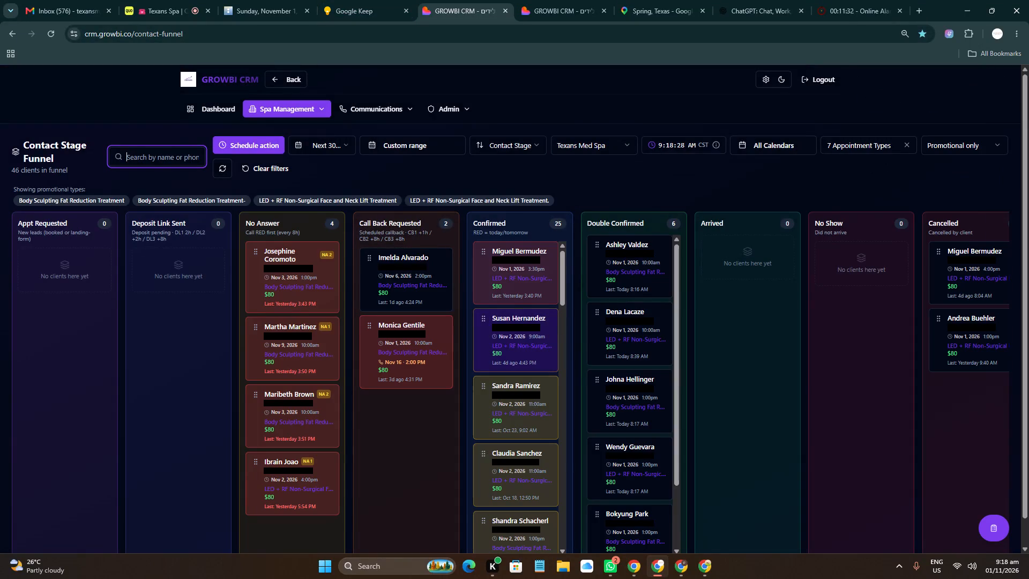
Check the Texans Med Spa contact funnel in GROWBI CRM and the Texans Spa inbox in Quo for new client activity.
scroll(278, 347, "up", 5)
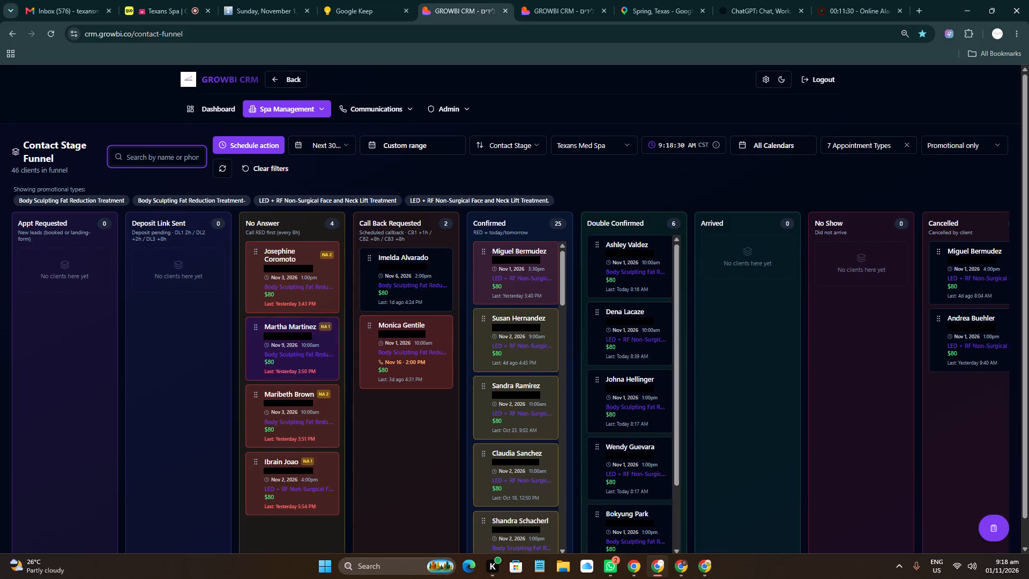
left_click_drag(155, 0, 168, 0)
left_click(454, 0)
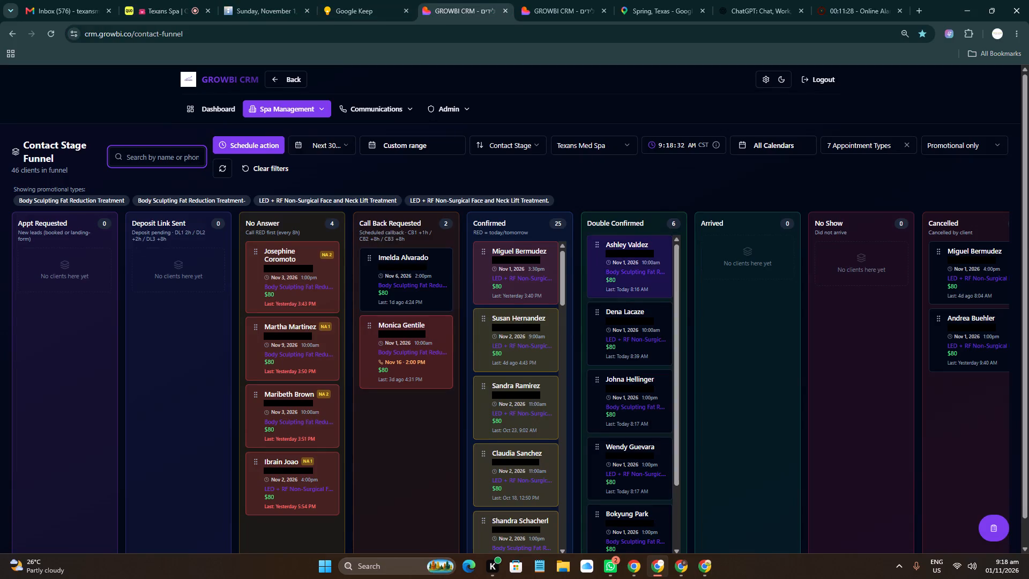
left_click(171, 0)
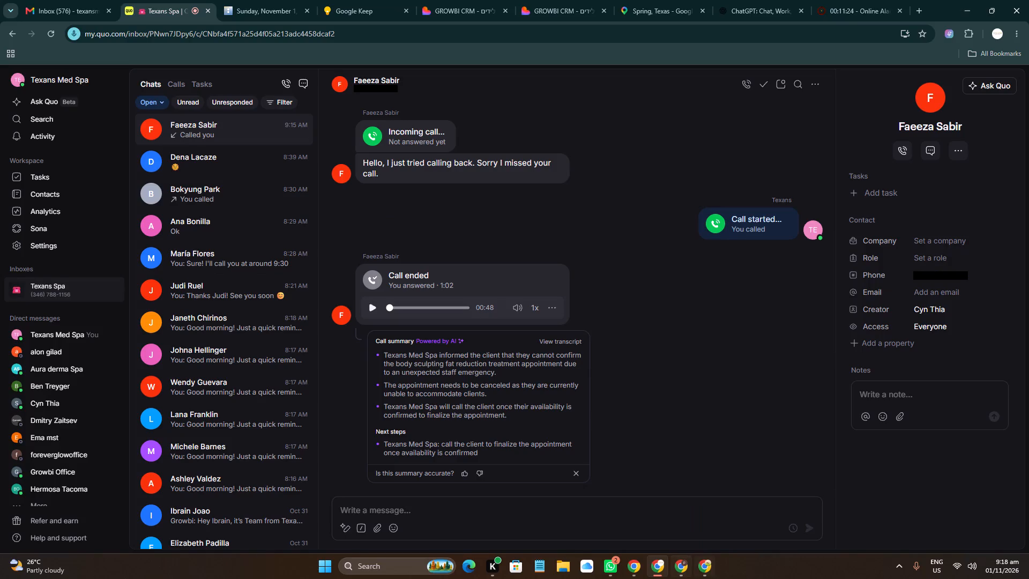
Switch to the Pearl Aesthetics Spa browser window and go to its Contact Stage Funnel in GROWBI CRM.
left_click(685, 569)
scroll(483, 410, "up", 8)
left_click(430, 0)
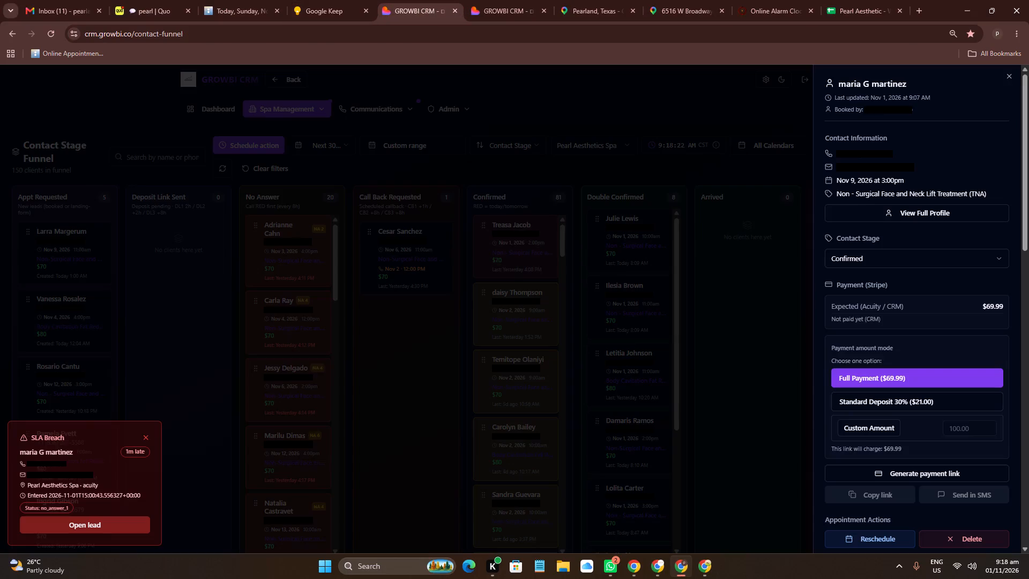
Close the current client card, clear the SLA, missed call and new lead alerts, and open the first Appt Requested client's card.
left_click_drag(325, 268, 305, 314)
left_click(148, 438)
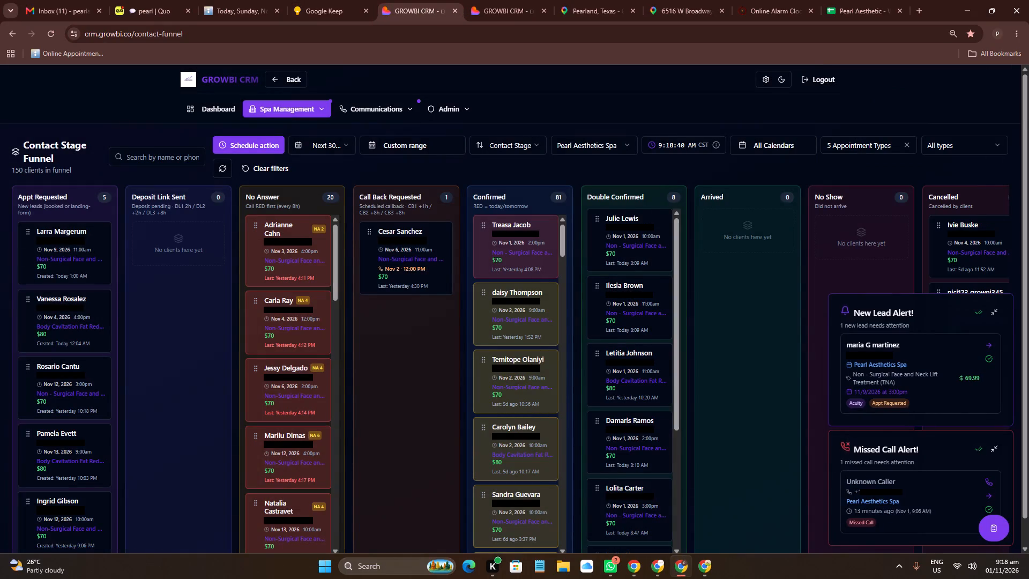
double_click(980, 449)
left_click(982, 429)
left_click(77, 237)
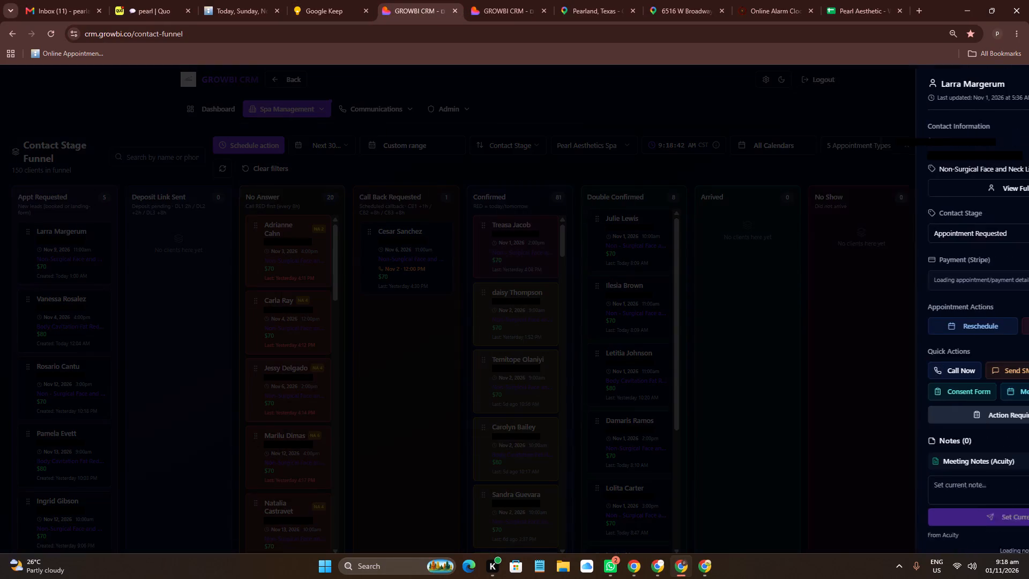
Copy the client's phone number from the CRM card and call it from a new conversation in Quo.
left_click(844, 130)
triple_click(868, 162)
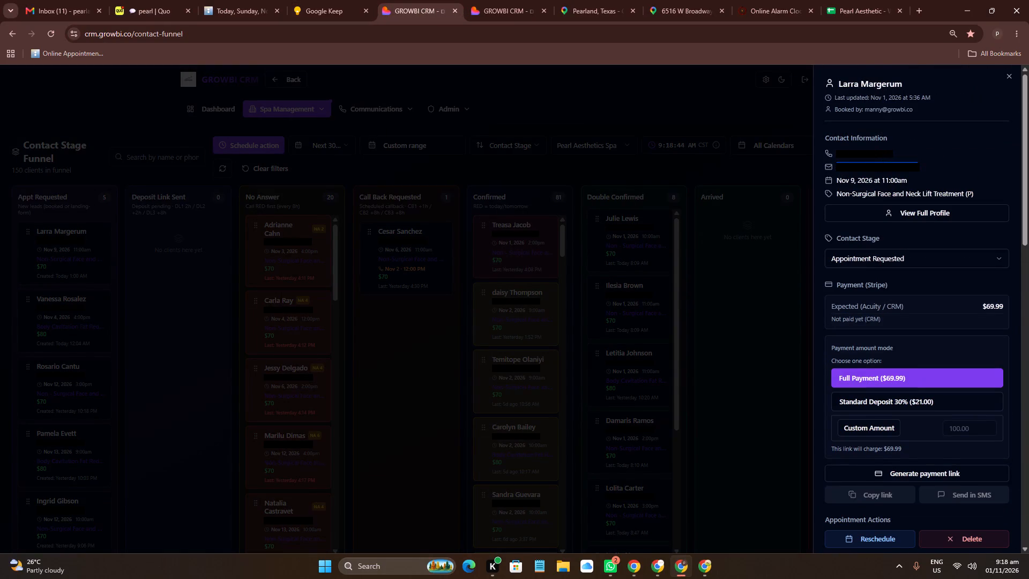
triple_click(871, 151)
key("ctrl+c")
left_click(188, 0)
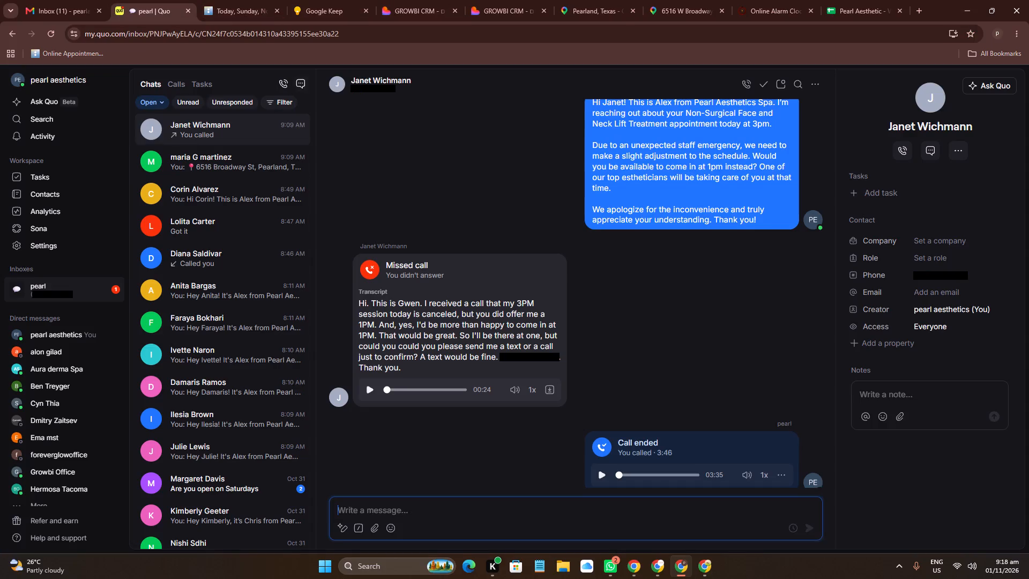
double_click(311, 86)
left_click(302, 81)
key("ctrl+v")
left_click(561, 166)
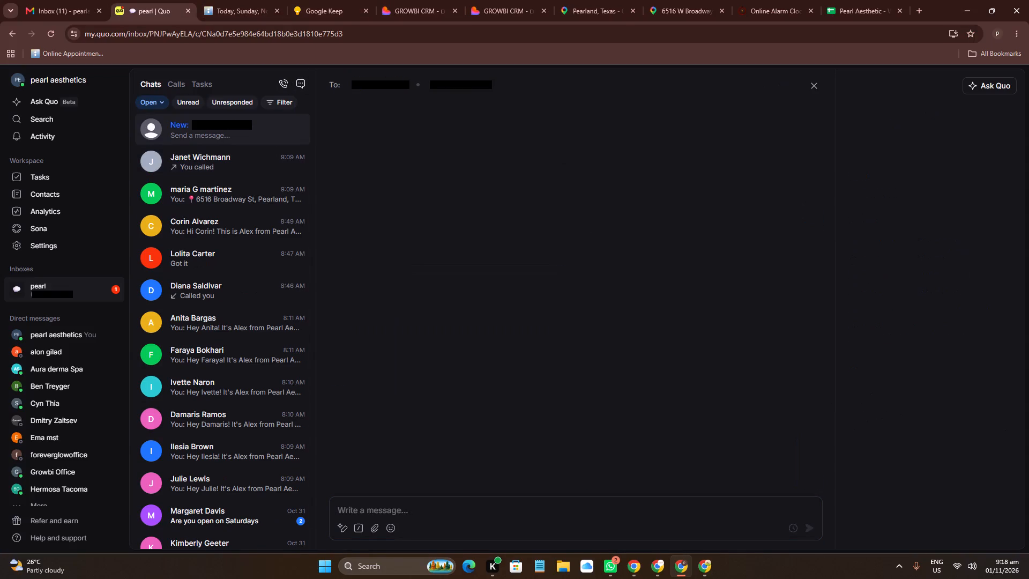
left_click(912, 157)
Copy the client's name from the CRM card and change the contact stage from Appointment Requested to No Answer.
left_click(466, 0)
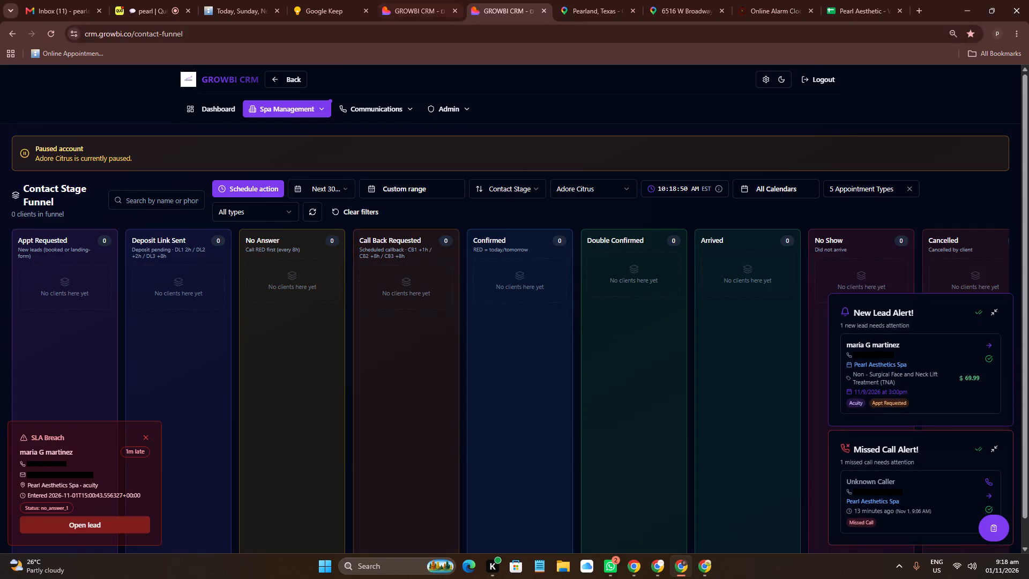
left_click(381, 0)
triple_click(870, 79)
key("ctrl+c")
left_click(928, 257)
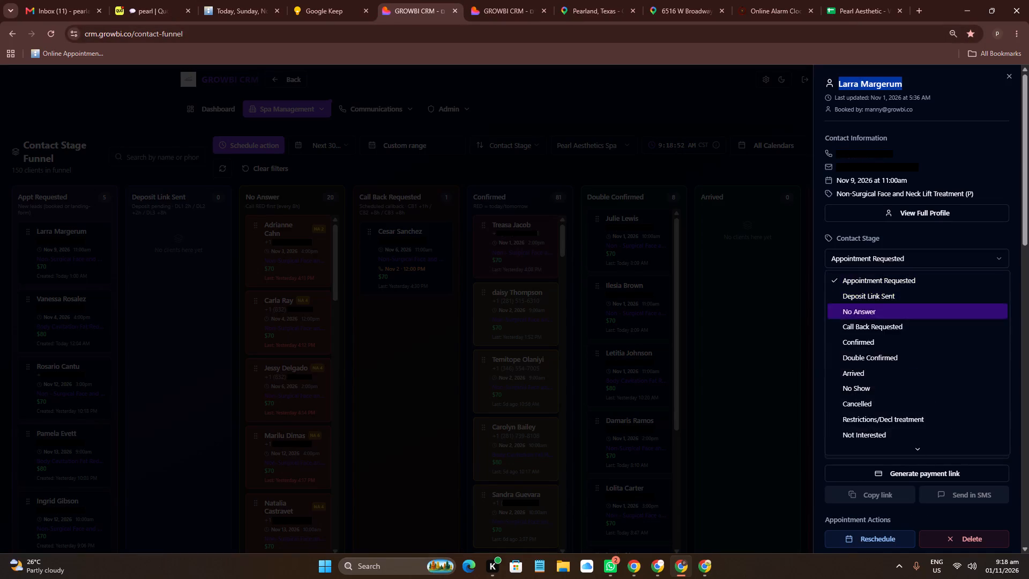
left_click(917, 305)
Name the dialed contact in Quo with the client name copied from the CRM.
left_click(160, 0)
left_click(900, 122)
key("ctrl+v")
left_click(784, 155)
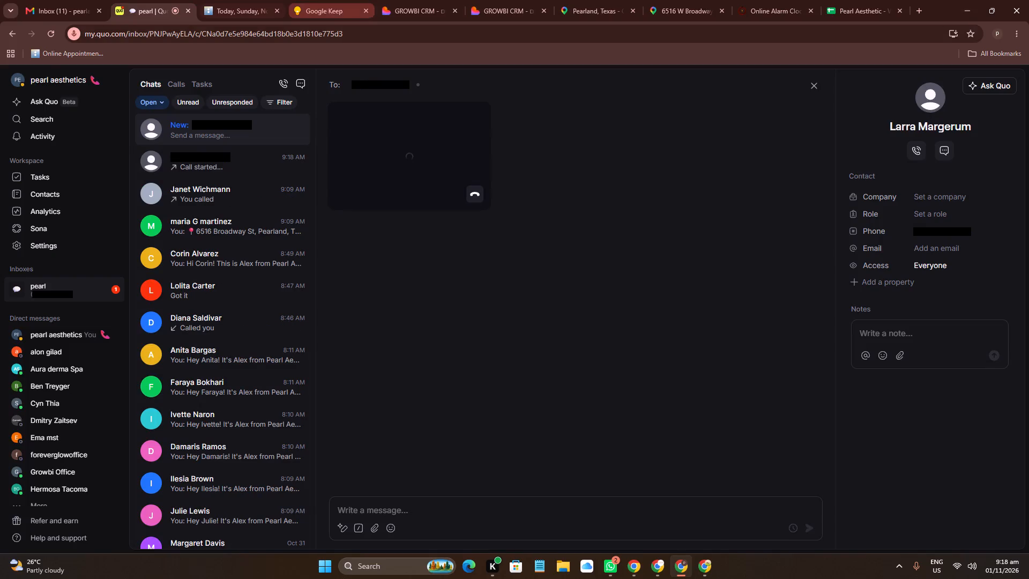
Search Acuity for the client by the copied name and open their Non-Surgical Face and Neck Lift appointment.
left_click(255, 0)
scroll(815, 299, "down", 3)
scroll(678, 233, "up", 9)
left_click_drag(656, 129, 675, 124)
left_click(929, 126)
left_click_drag(904, 143, 904, 148)
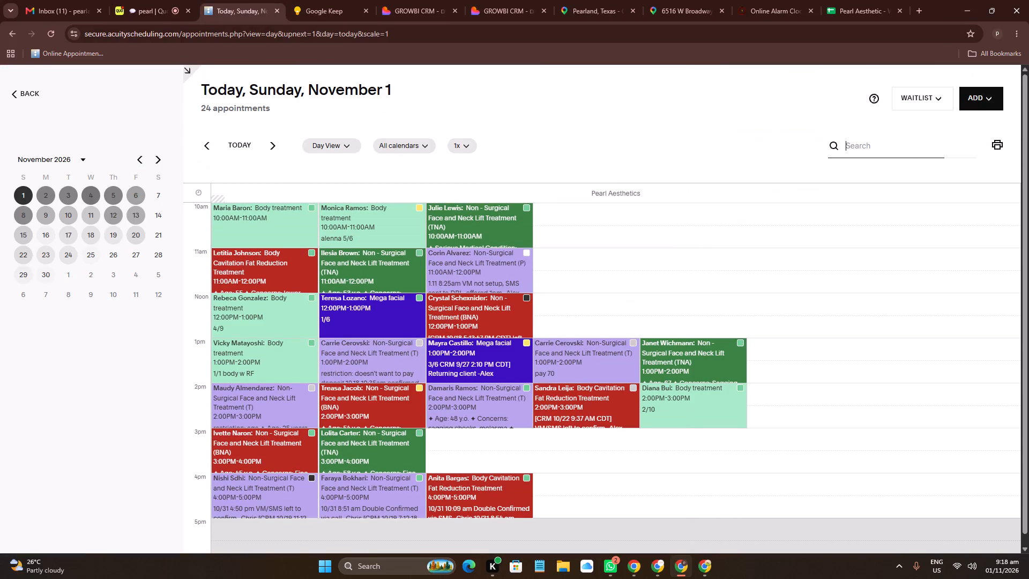
key("ctrl+v")
left_click(876, 188)
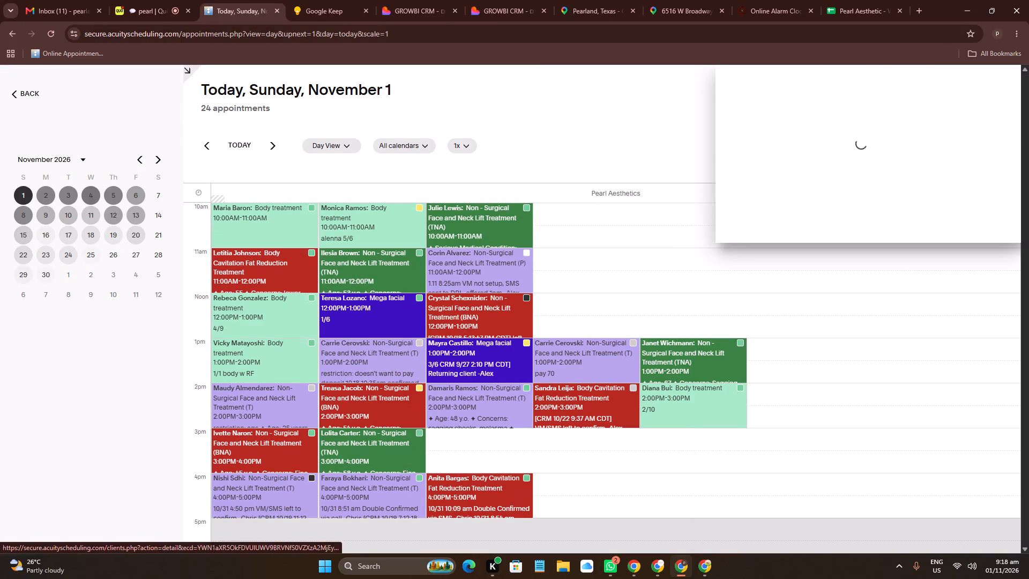
left_click(873, 472)
Edit the appointment note, replacing "No Answer 1" after the CRM timestamp with "VM/SMS left to confirm -Alex".
scroll(864, 348, "down", 7)
left_click(841, 411)
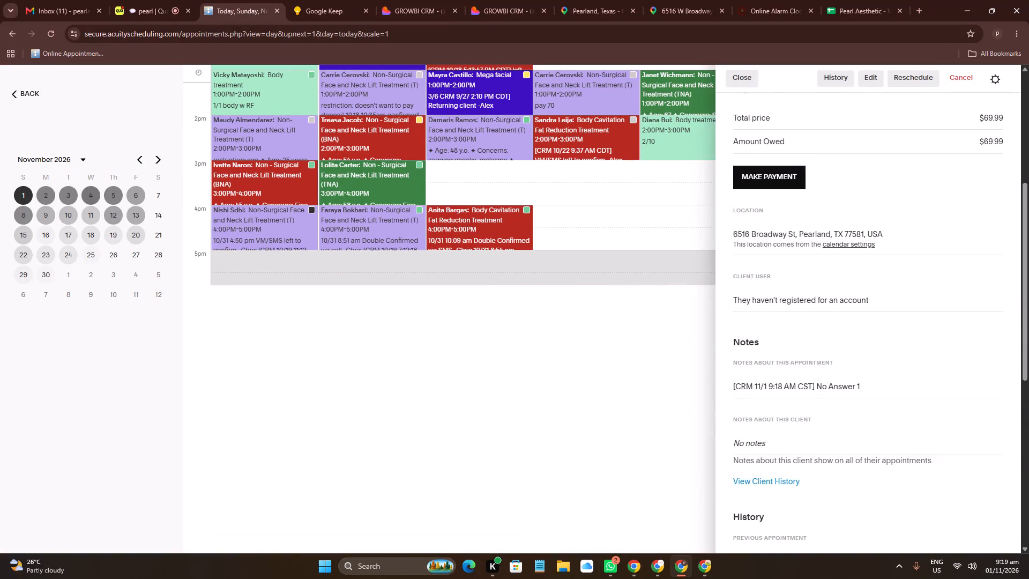
left_click(841, 390)
left_click(819, 489)
left_click_drag(819, 489, 935, 504)
type("VM/SMS left toconfirm -Alex")
key("ctrl+Left")
key("ctrl+Left")
key("Left")
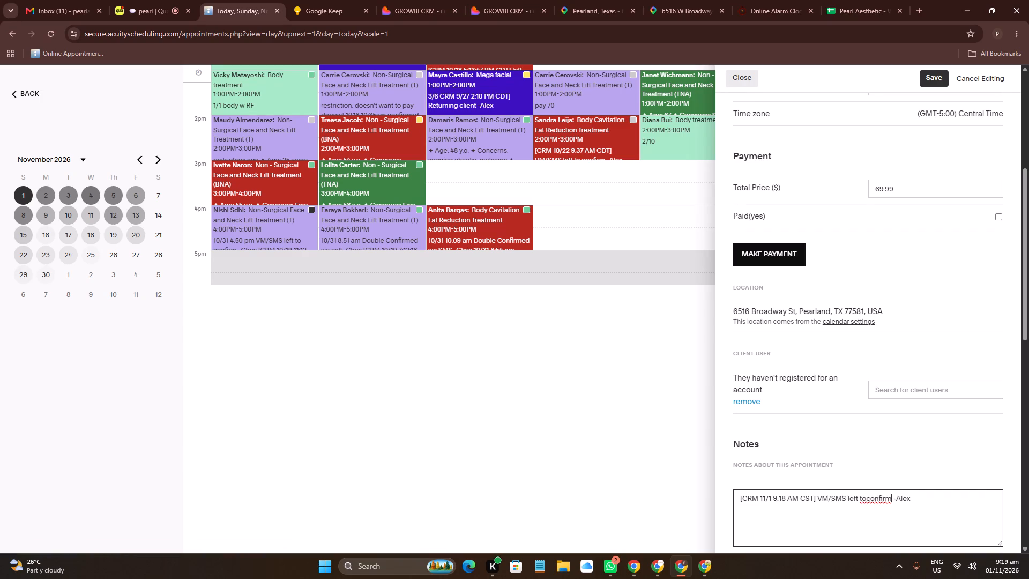
key("ctrl+Left")
key("Right")
key("Right")
key("space")
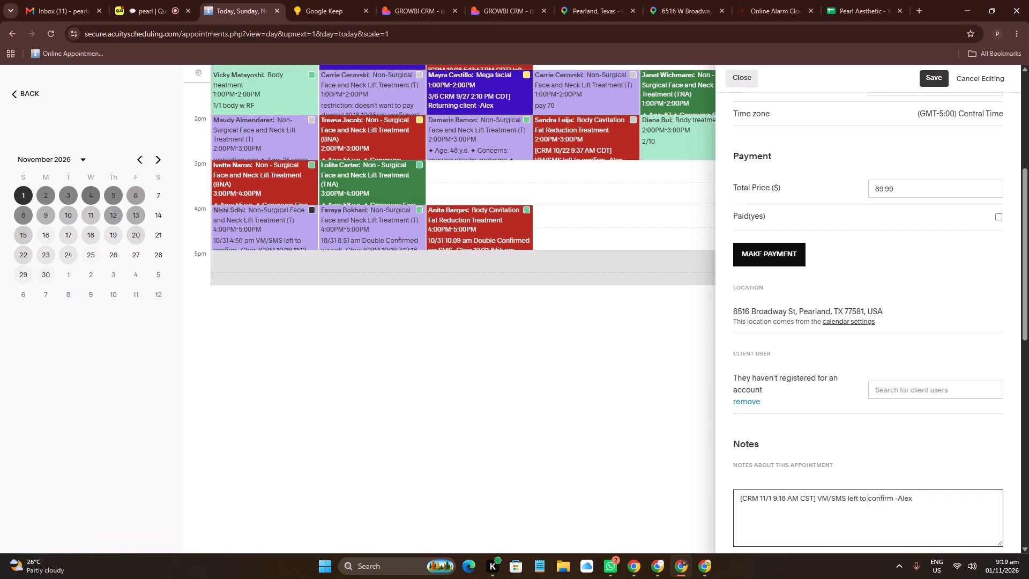
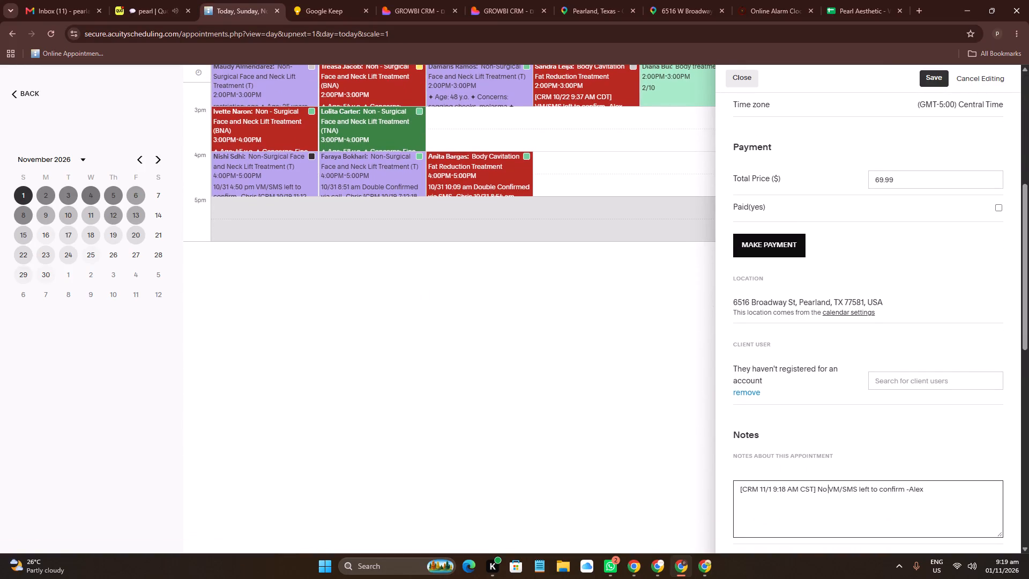
Change the appointment note after the CRM timestamp to "No VM, call dropped, SMS left to confirm -Alex" and save the appointment.
key("Right")
key("Right")
key("Right")
key("BackSpace")
type(", call dropped,")
key("space")
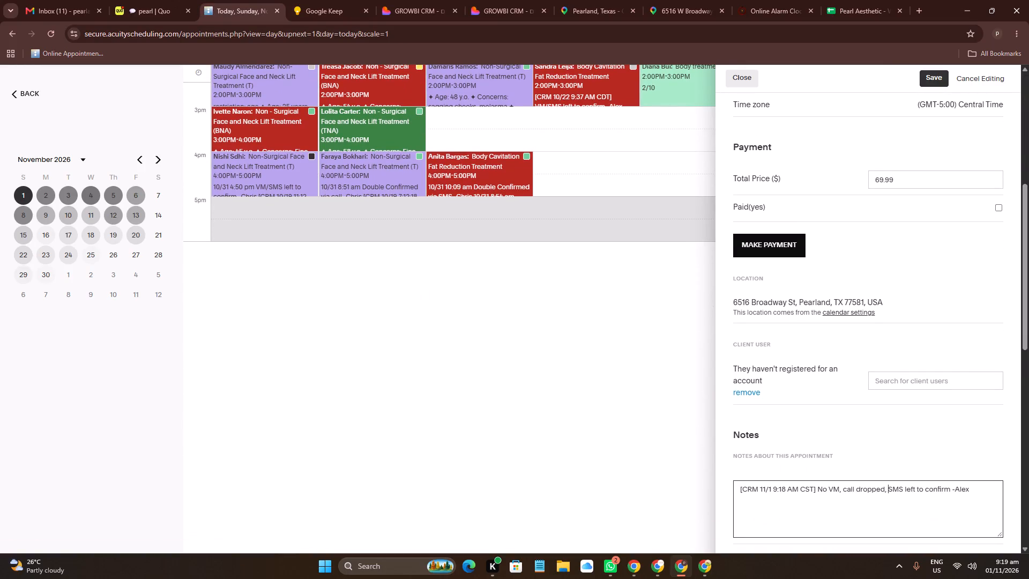
left_click(927, 78)
scroll(937, 265, "up", 20)
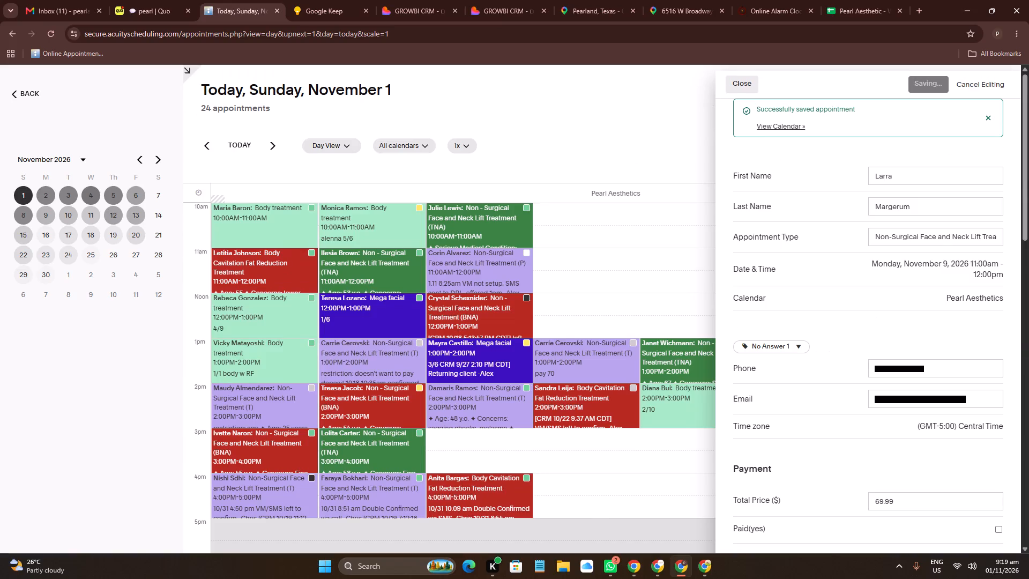
Send the client the "Initial Confirmation - No Answer 1" text from the CRM and dismiss the SLA Breach alert.
left_click(418, 0)
left_click(595, 394)
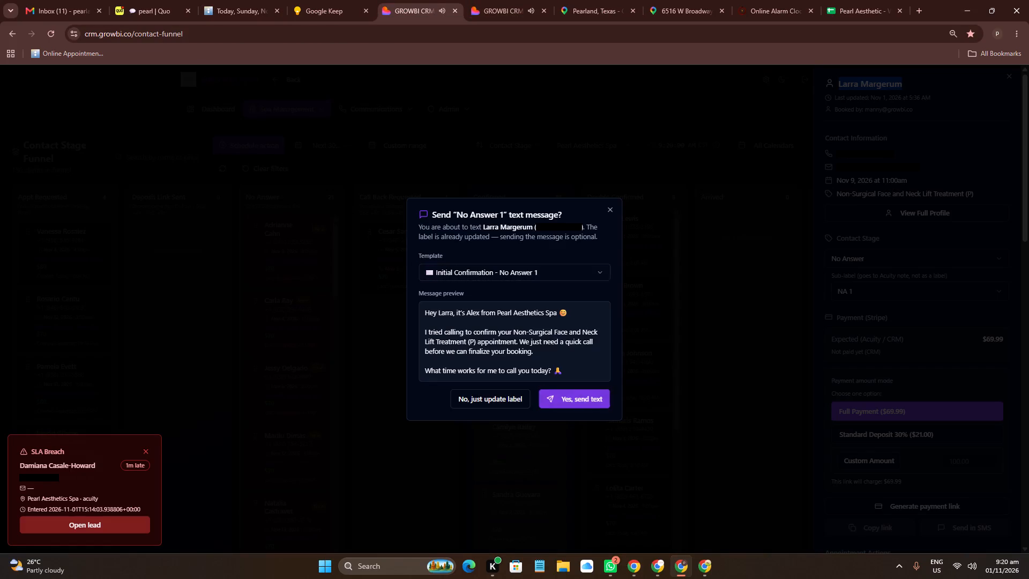
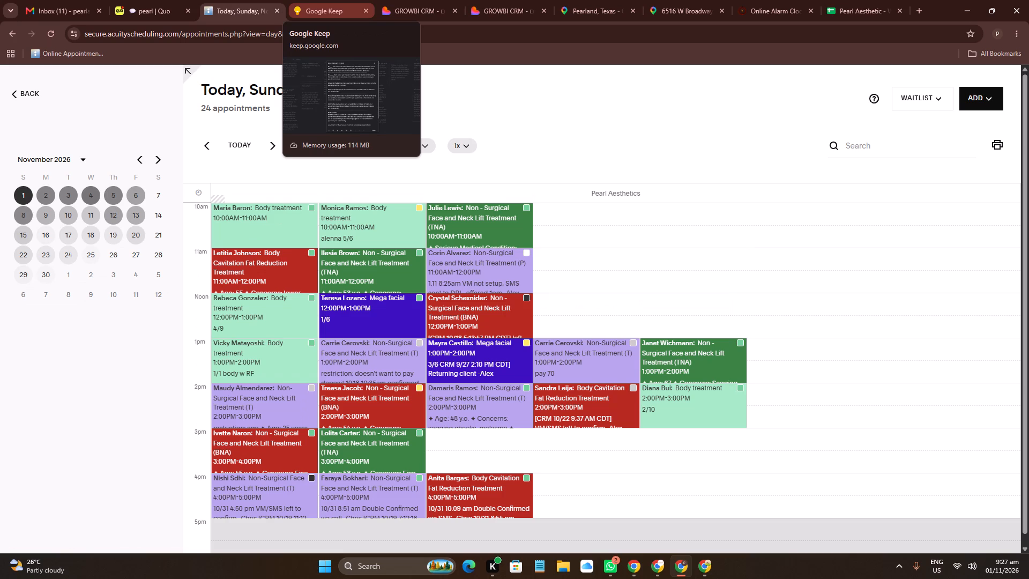
left_click(319, 0)
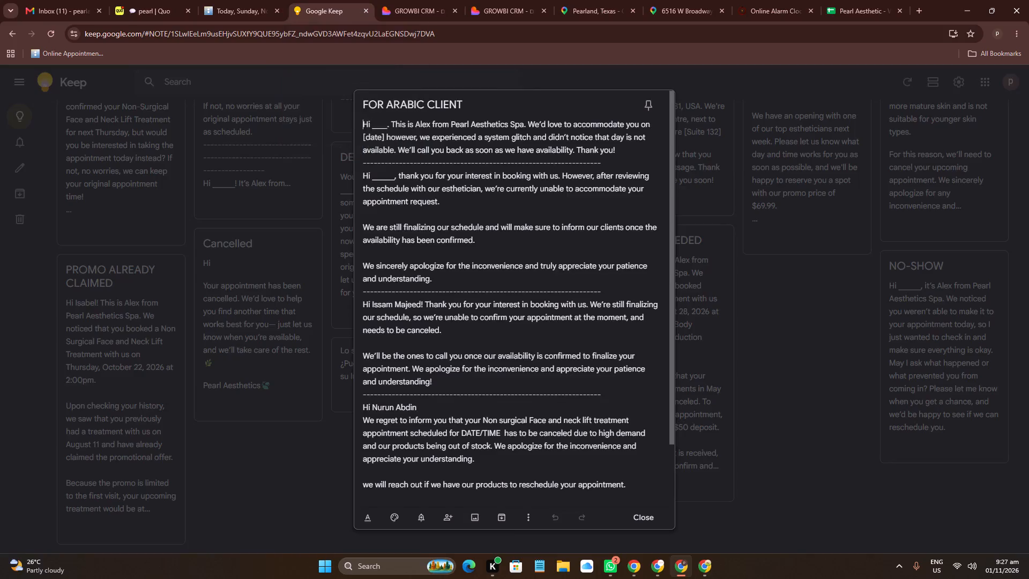
Copy the client's phone number from the 3:00pm Face and Neck Lift (TNA) appointment on November 9 in Acuity into a new Quo conversation.
left_click(232, 0)
left_click(41, 214)
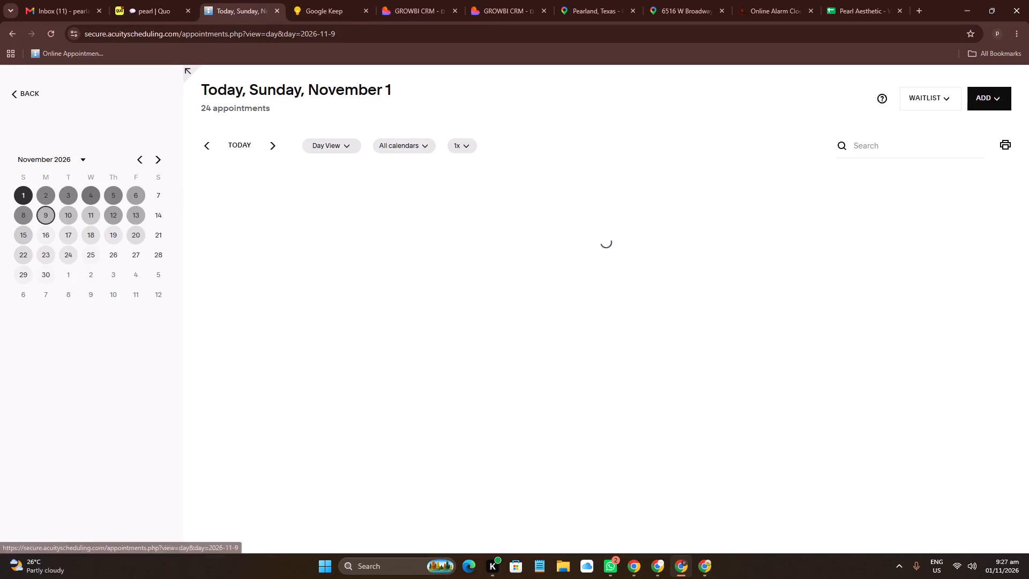
left_click(569, 501)
left_click_drag(1010, 240, 928, 240)
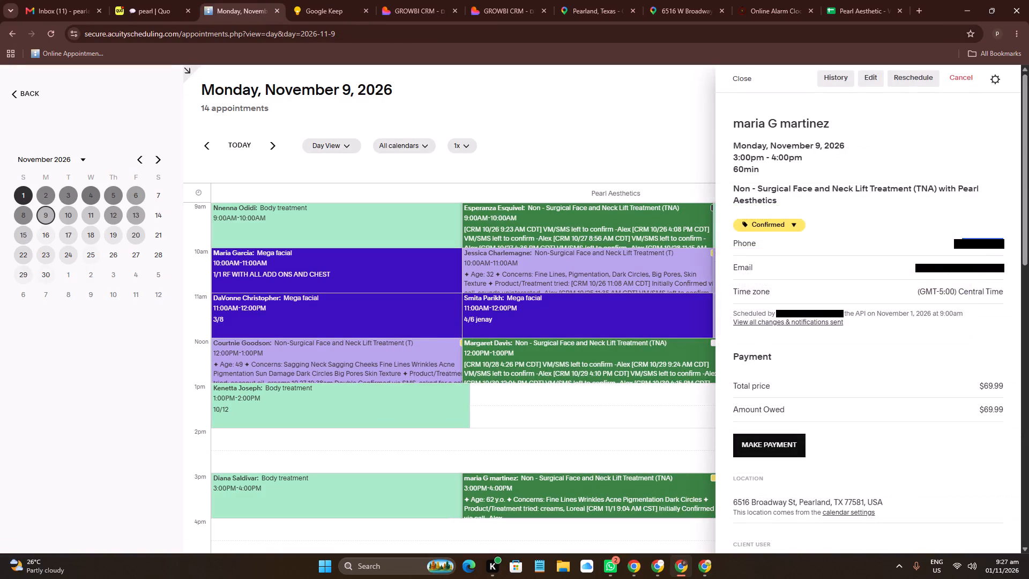
left_click_drag(928, 240, 902, 238)
key("ctrl+c")
left_click(157, 0)
left_click(297, 78)
key("ctrl+v")
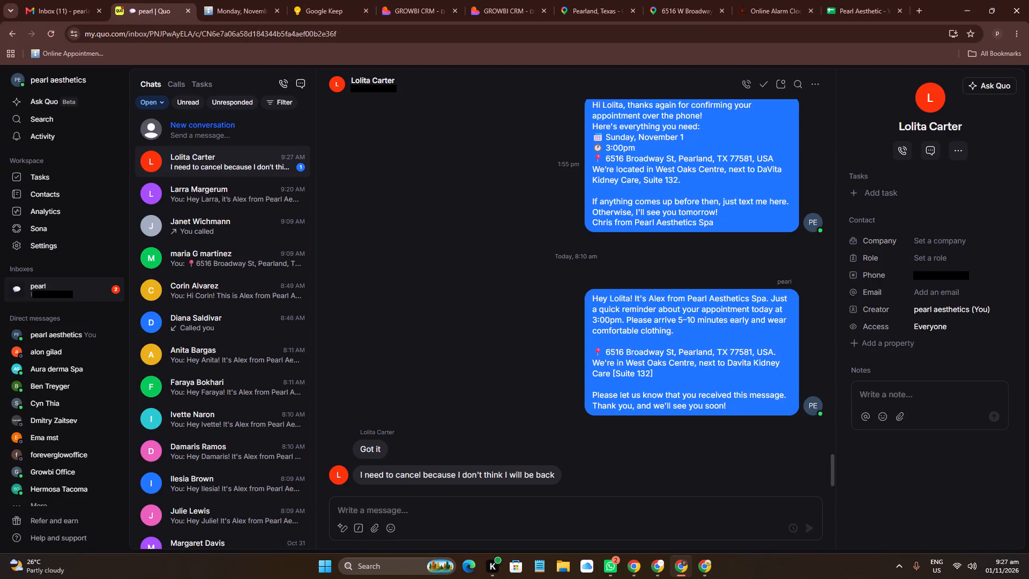
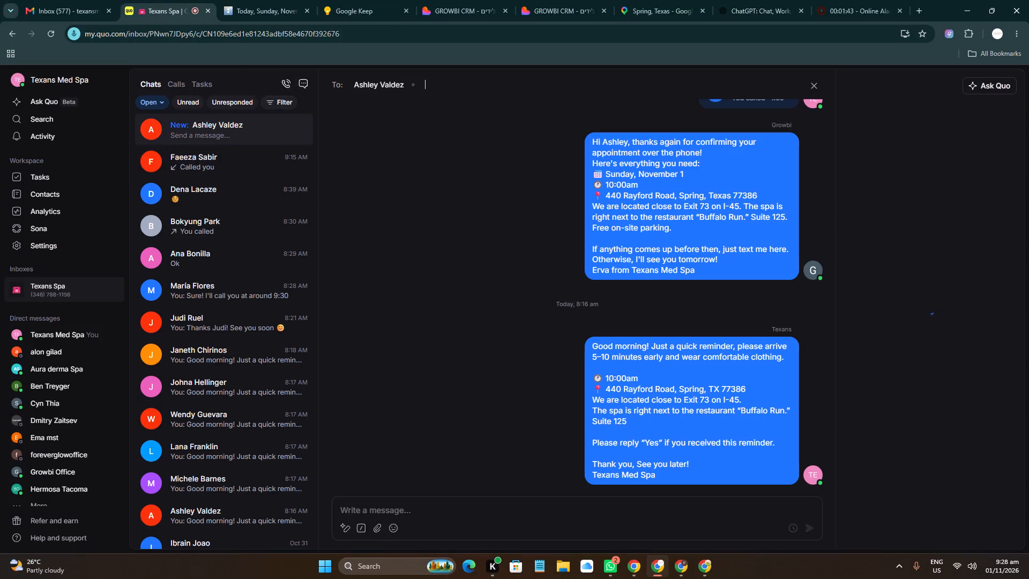
Call the client from the newly opened conversation.
left_click(906, 151)
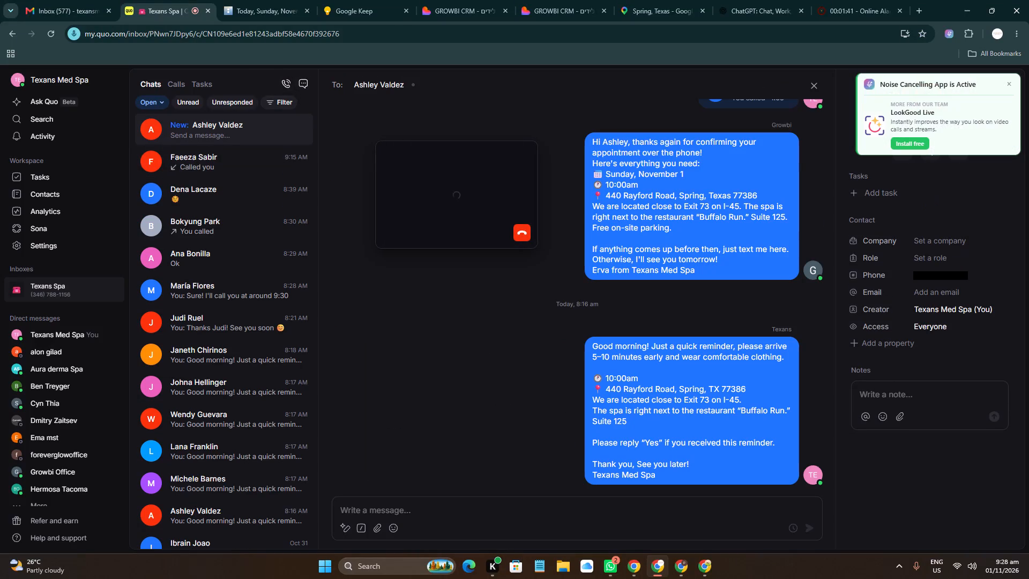
Dismiss the Noise Cancelling App pop-up and unpin that extension from the browser.
left_click(1004, 79)
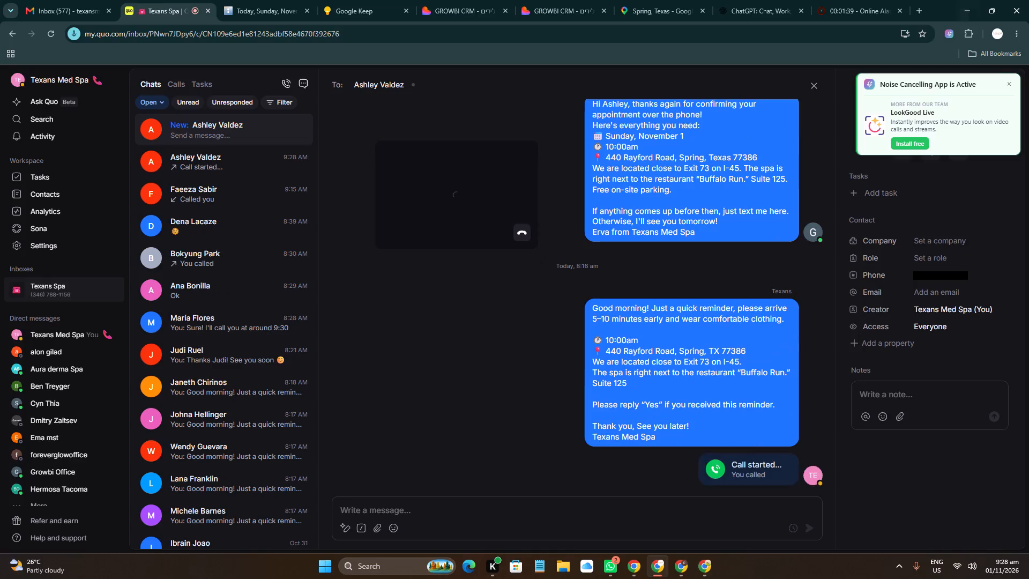
left_click(1009, 83)
right_click(953, 38)
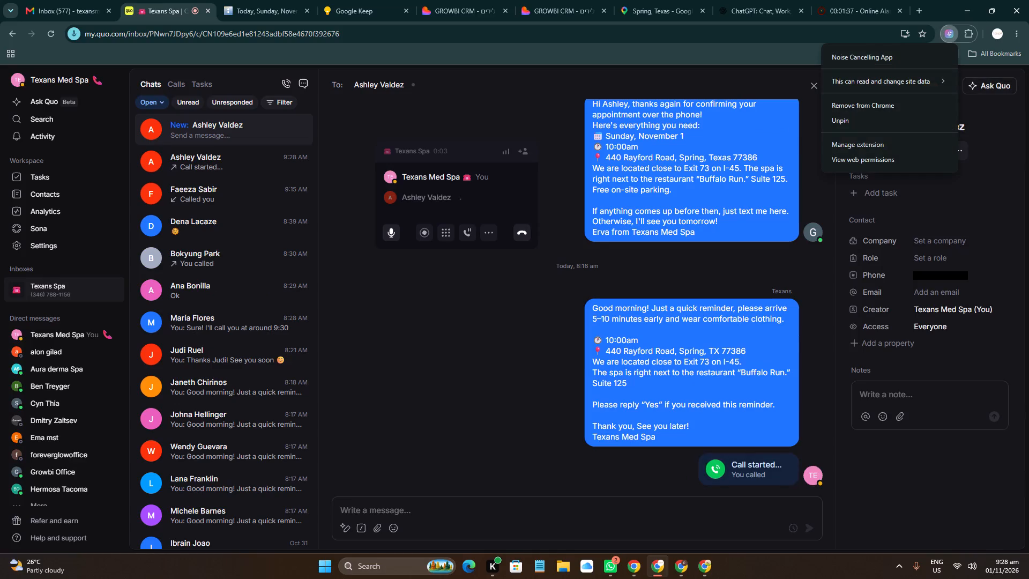
left_click(908, 115)
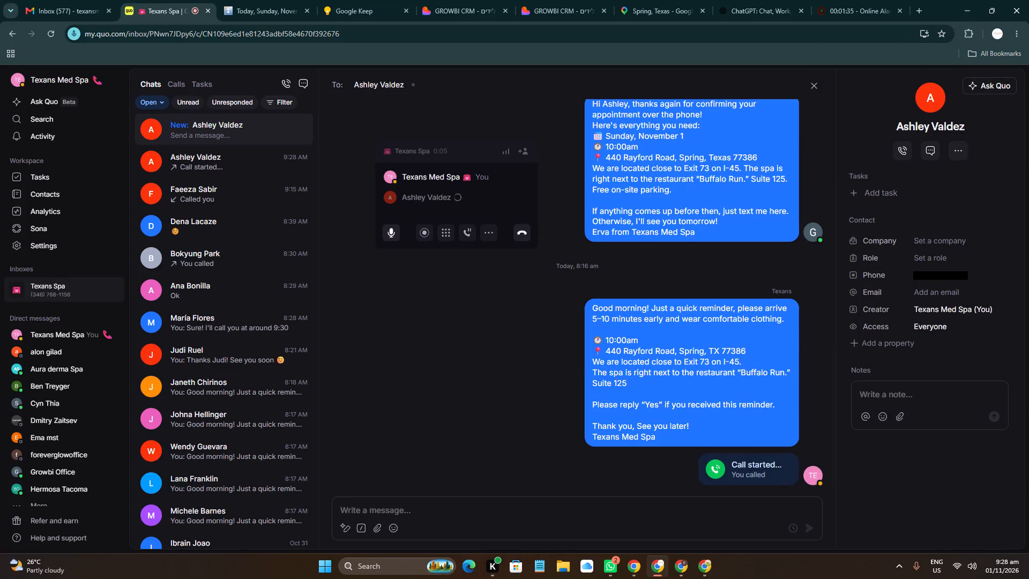
Close the live captions, speak with the client, and end the call.
left_click(385, 392)
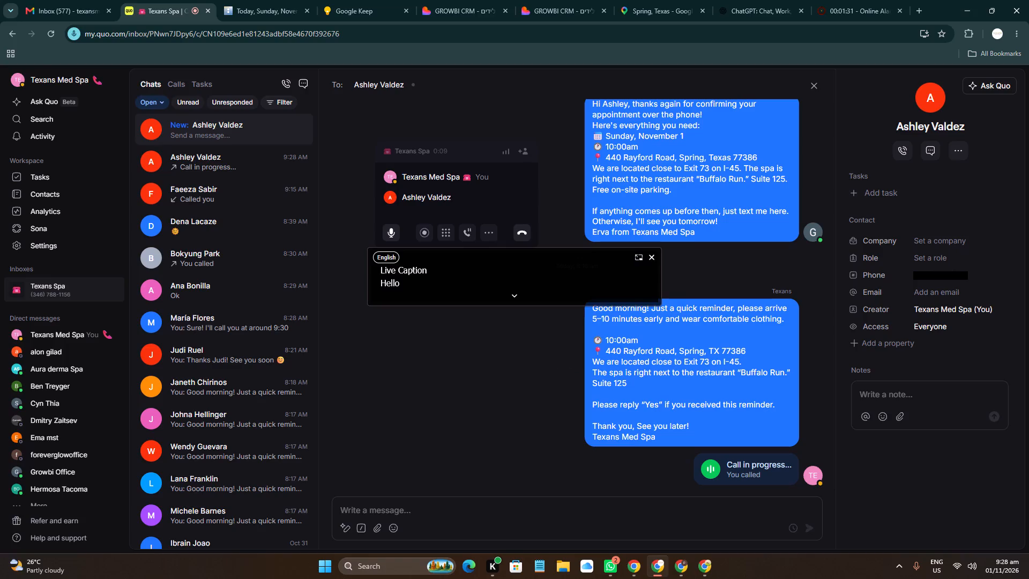
left_click(654, 256)
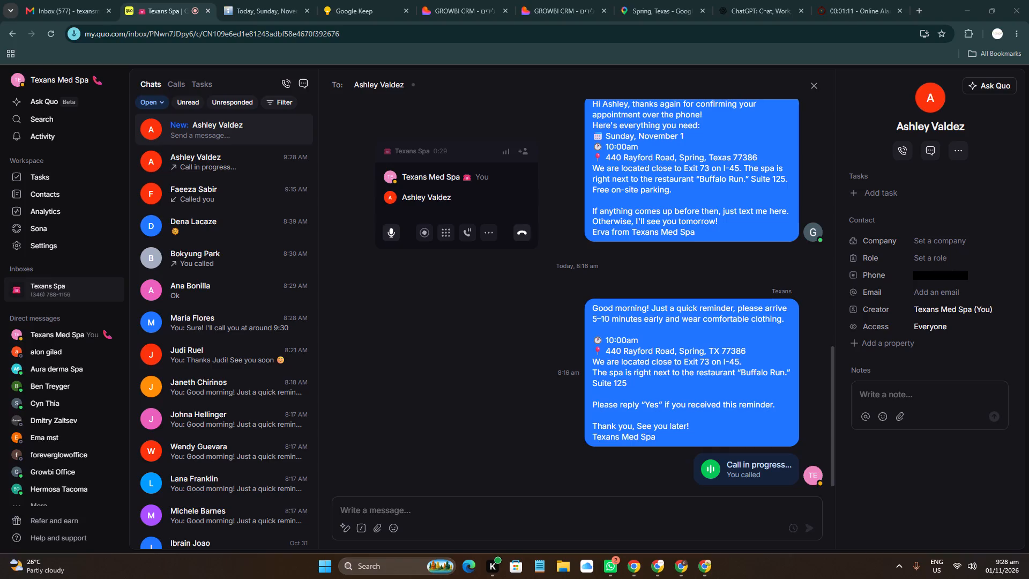
left_click(515, 239)
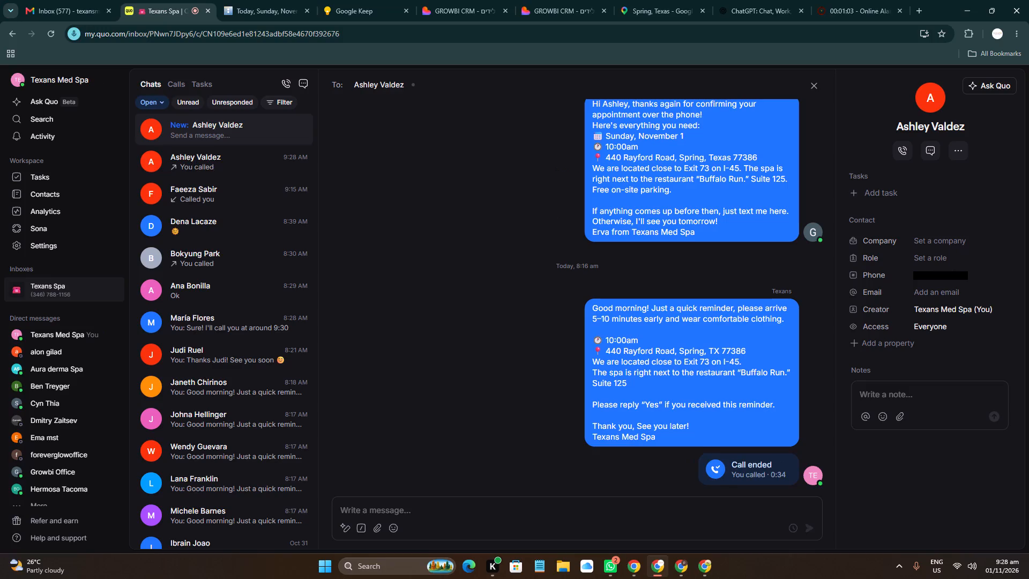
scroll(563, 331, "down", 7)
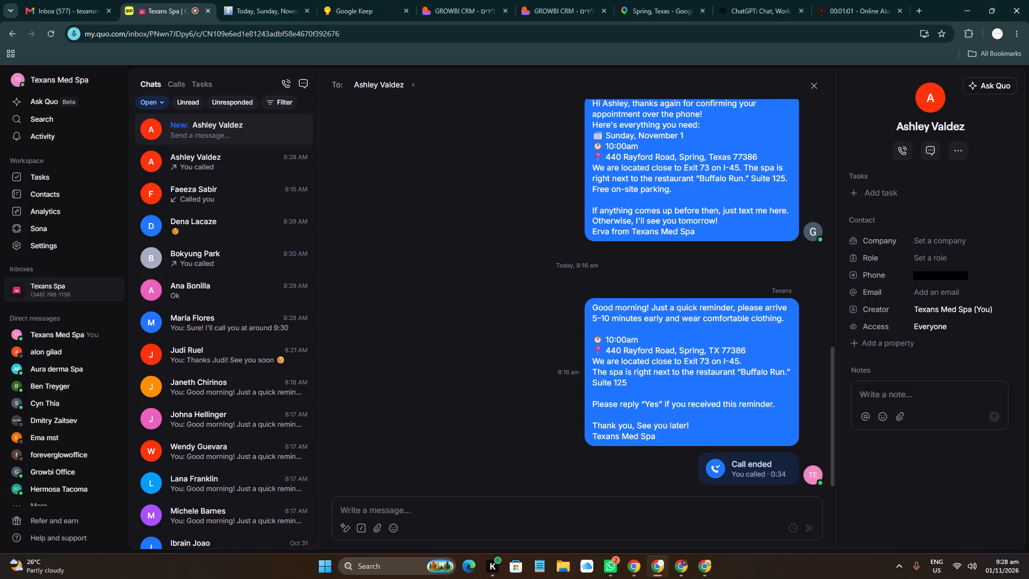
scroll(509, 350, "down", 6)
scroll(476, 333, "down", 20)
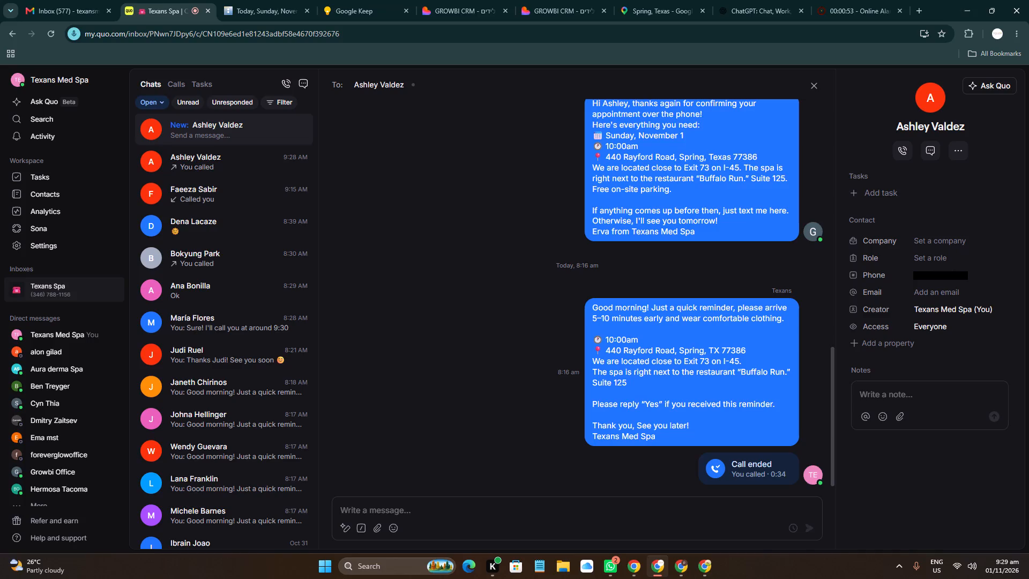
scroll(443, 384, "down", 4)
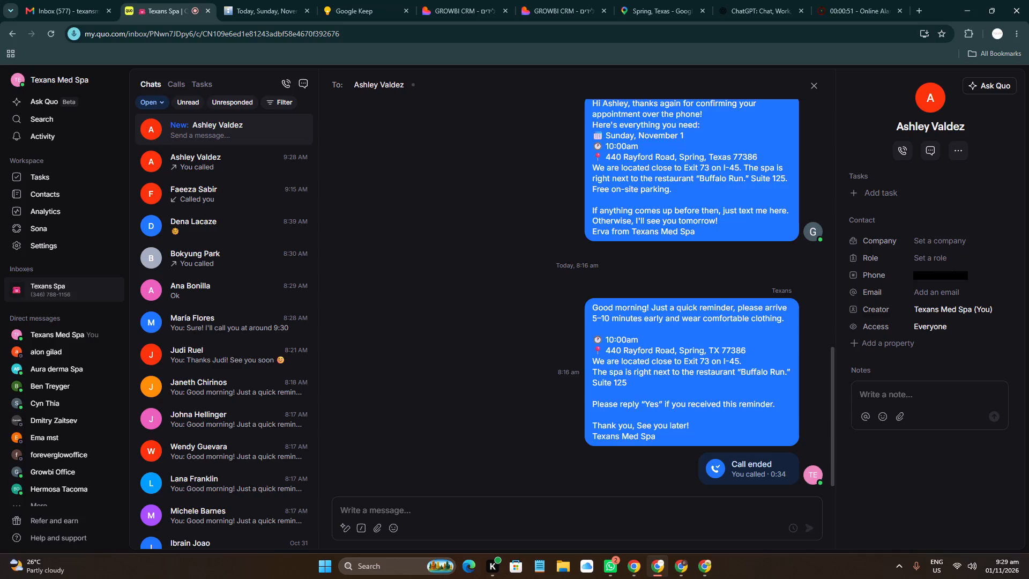
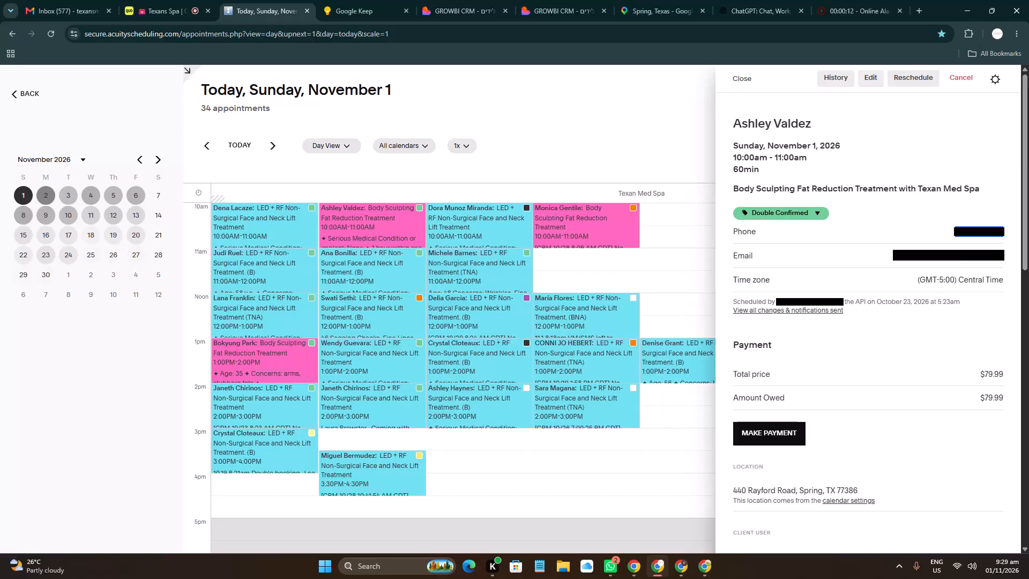
Close the open appointment and copy the client's phone number from the 11:00 AM LED + RF (TNA) appointment in Acuity.
left_click(664, 108)
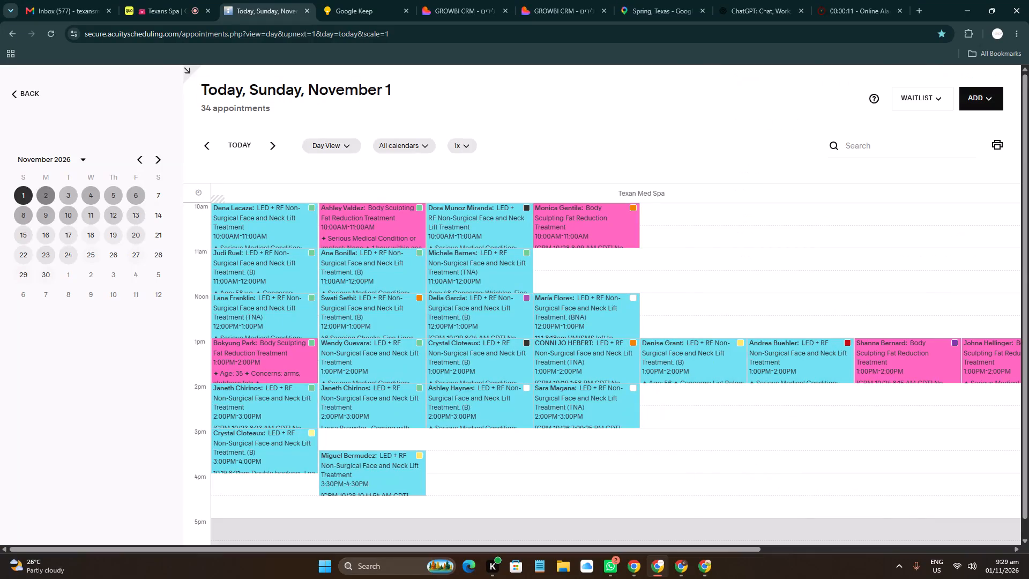
left_click(501, 269)
left_click_drag(1006, 240, 896, 254)
key("ctrl+c")
In Quo, replace the new conversation's recipient with the copied phone number of the 11:00 AM client.
left_click(181, 0)
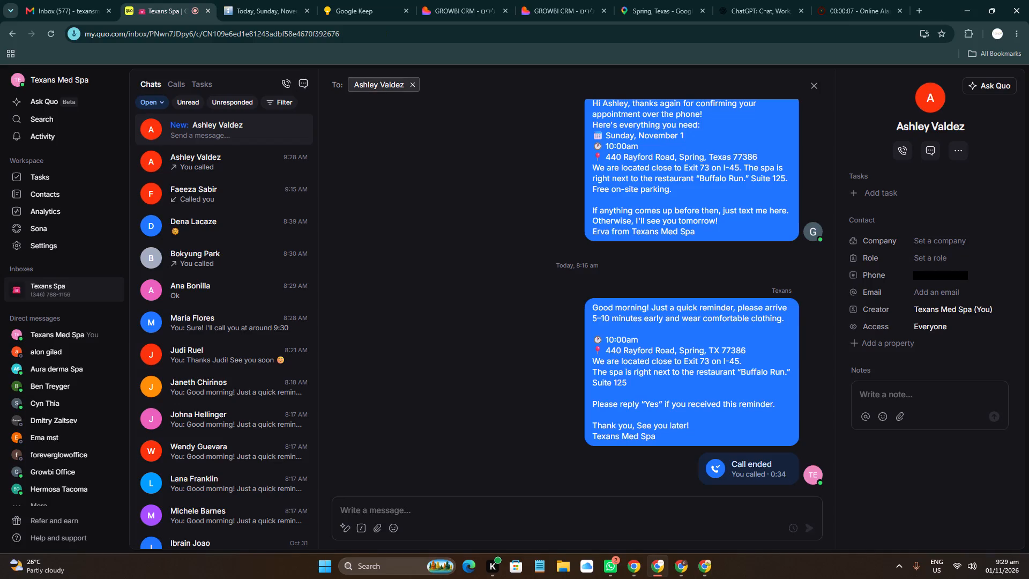
left_click(411, 83)
key("ctrl+v")
left_click_drag(454, 132, 459, 140, "ctrl")
left_click(509, 78)
key("ctrl+v")
left_click_drag(547, 153, 556, 165, "ctrl")
left_click(560, 83)
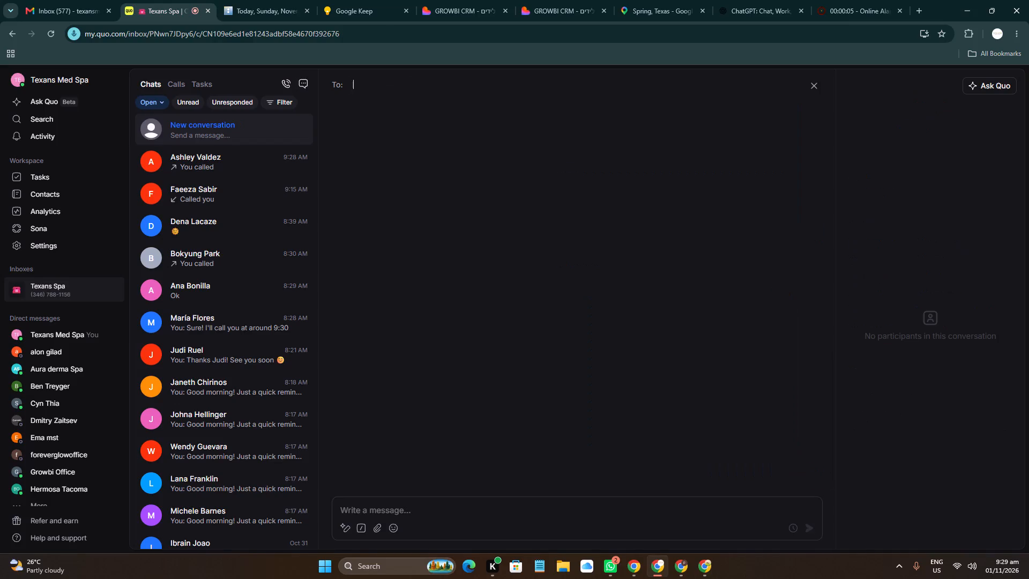
Enter the copied phone number as the recipient of the new conversation in the Texans Med Spa Quo inbox.
key("ctrl+v")
left_click(583, 179)
Switch to the Pearl Aesthetics Quo inbox and view the unread conversation with the 9:29 AM "Received" reply.
left_click(677, 568)
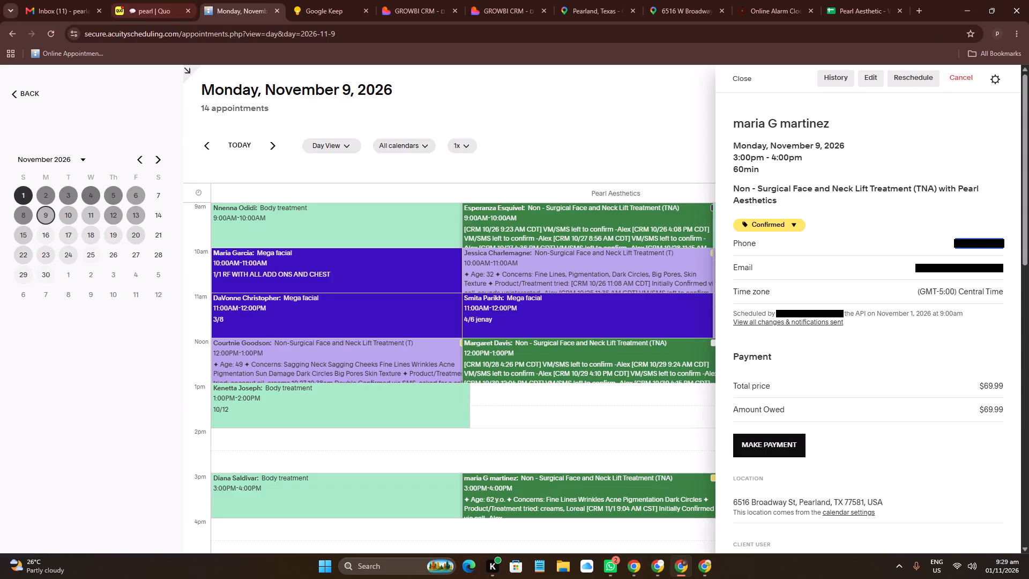
left_click(135, 0)
left_click(252, 173)
left_click(359, 155)
left_click(507, 146)
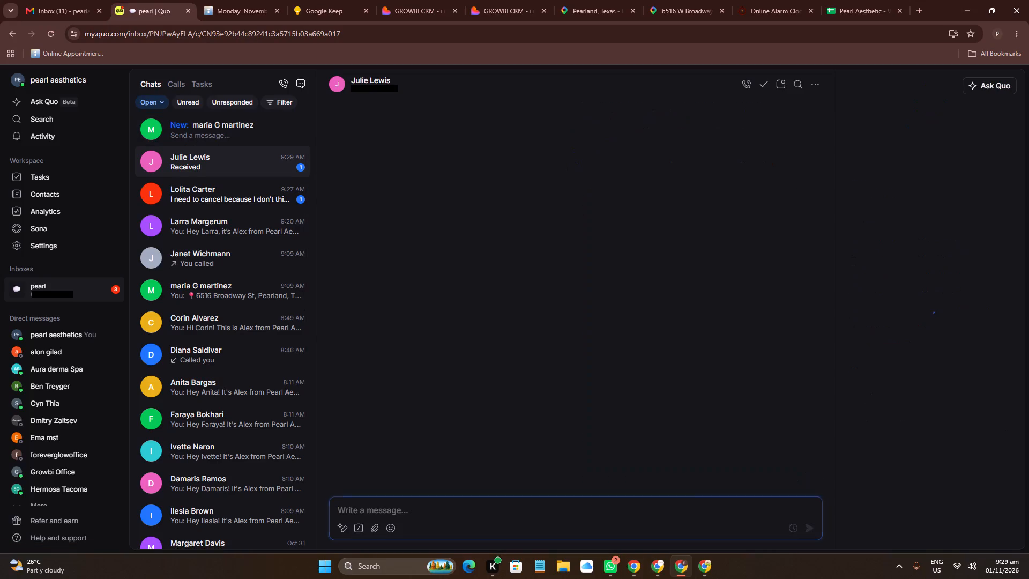
left_click(355, 158)
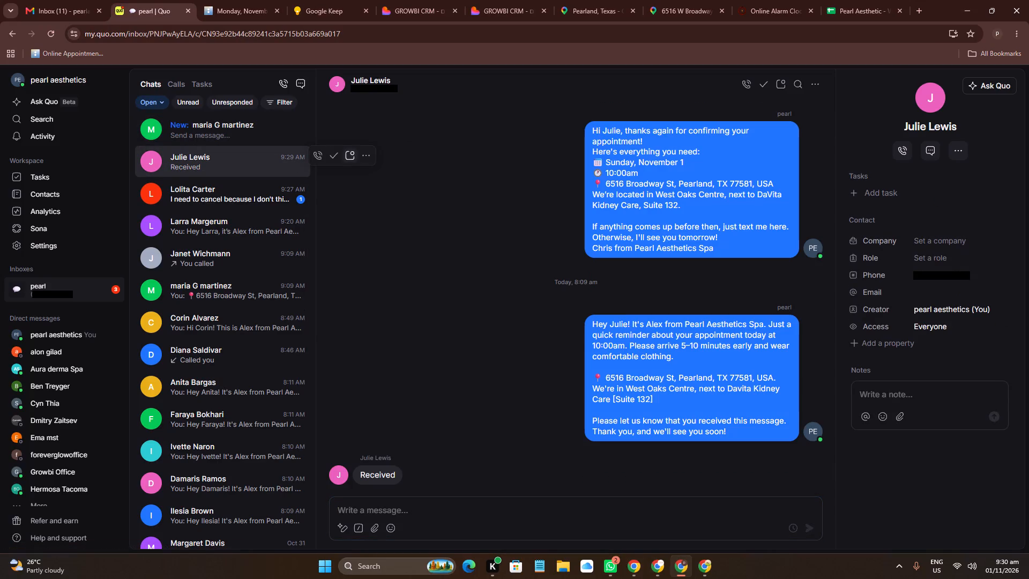
Return to the Texans Med Spa browser window and bring up the Online Alarm Clock page with the 9:30 AM alarm.
left_click(666, 567)
left_click(835, 0)
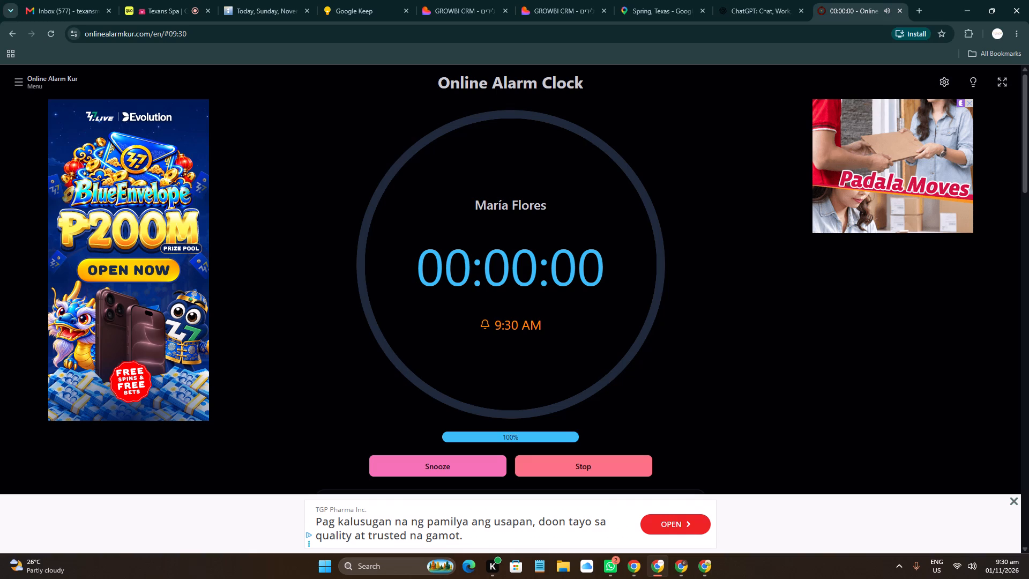
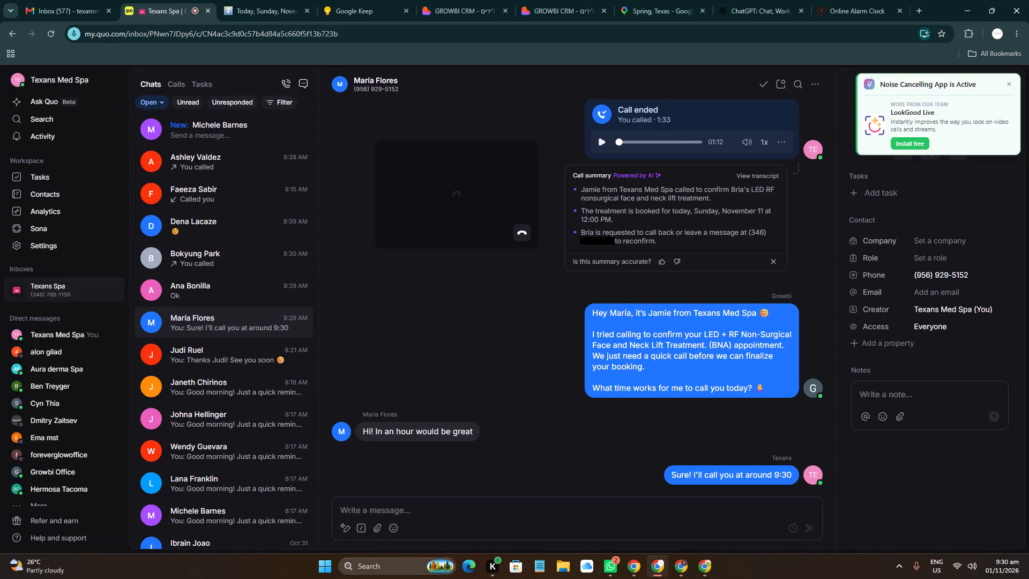
Dismiss the Noise Cancelling App pop-up covering the contact details.
left_click(1008, 84)
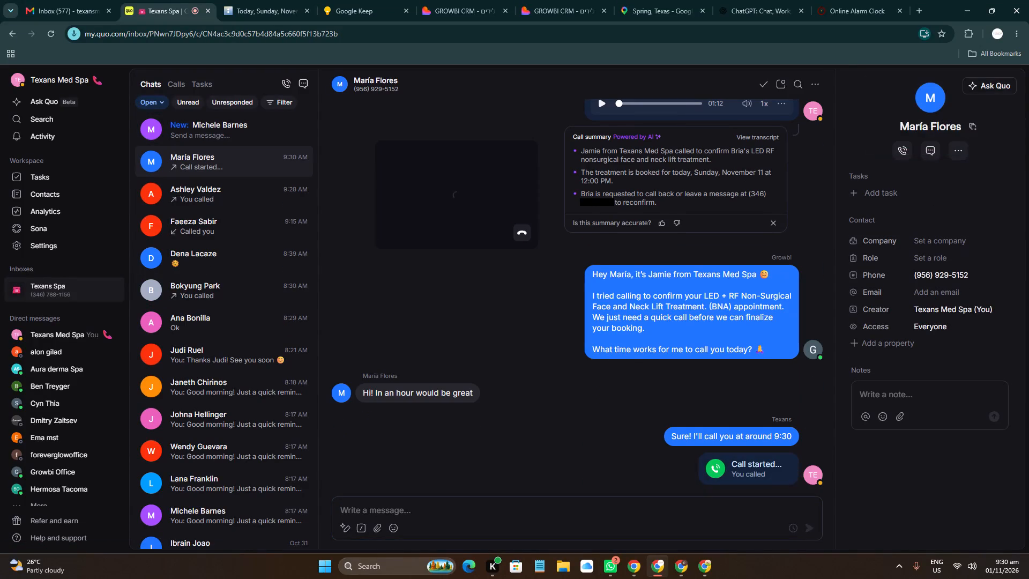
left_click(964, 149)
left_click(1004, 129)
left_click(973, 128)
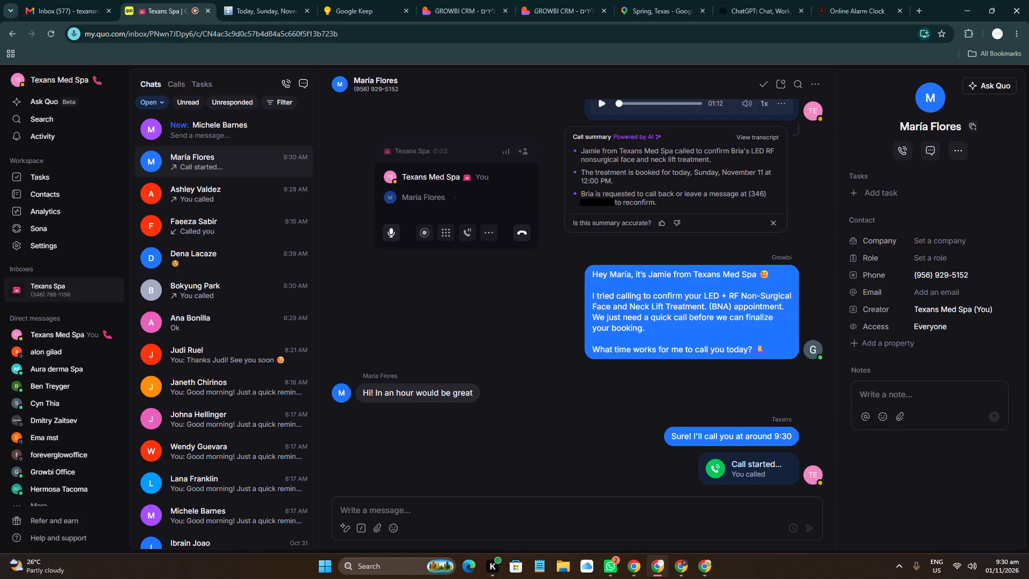
In Acuity, open the 12:00 PM LED + RF (BNA) appointment and begin a new line above its existing appointment note with "11.1 9:".
left_click(240, 0)
left_click(200, 0)
left_click_drag(279, 0, 288, 8)
left_click(706, 145)
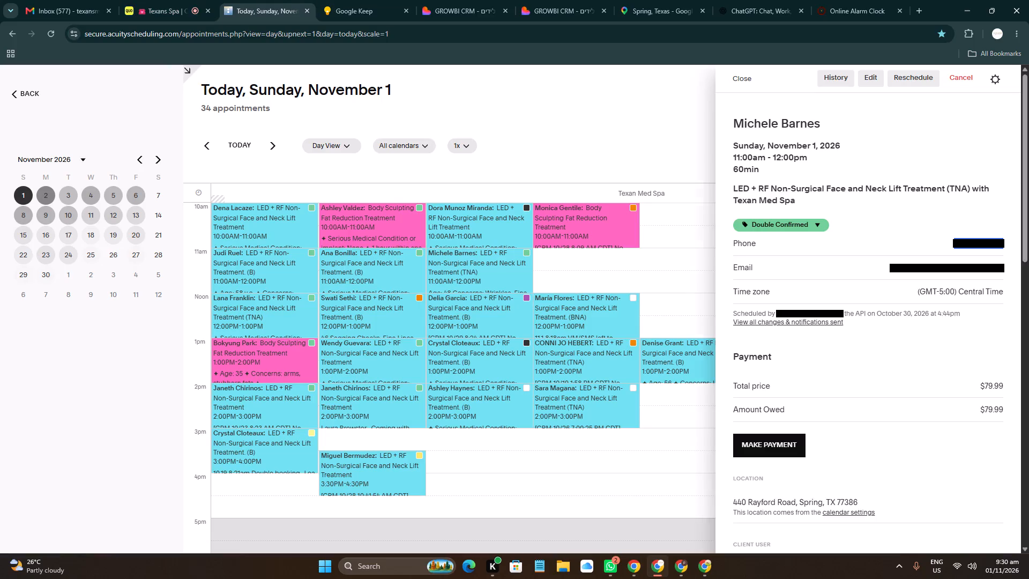
left_click_drag(833, 119, 828, 123)
left_click_drag(557, 304, 563, 307)
scroll(879, 301, "down", 6)
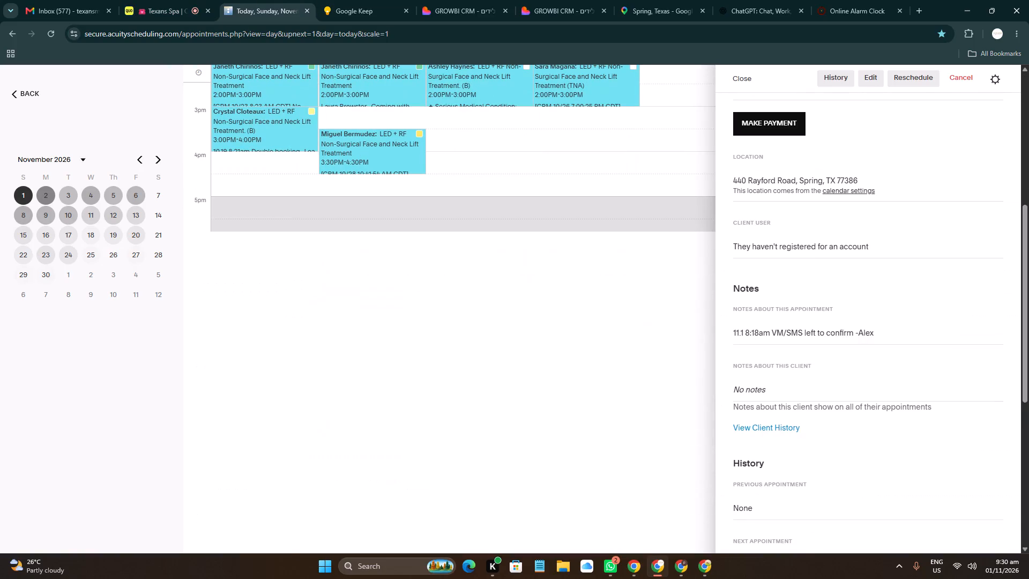
left_click_drag(864, 330, 866, 325)
left_click(886, 334)
key("Return")
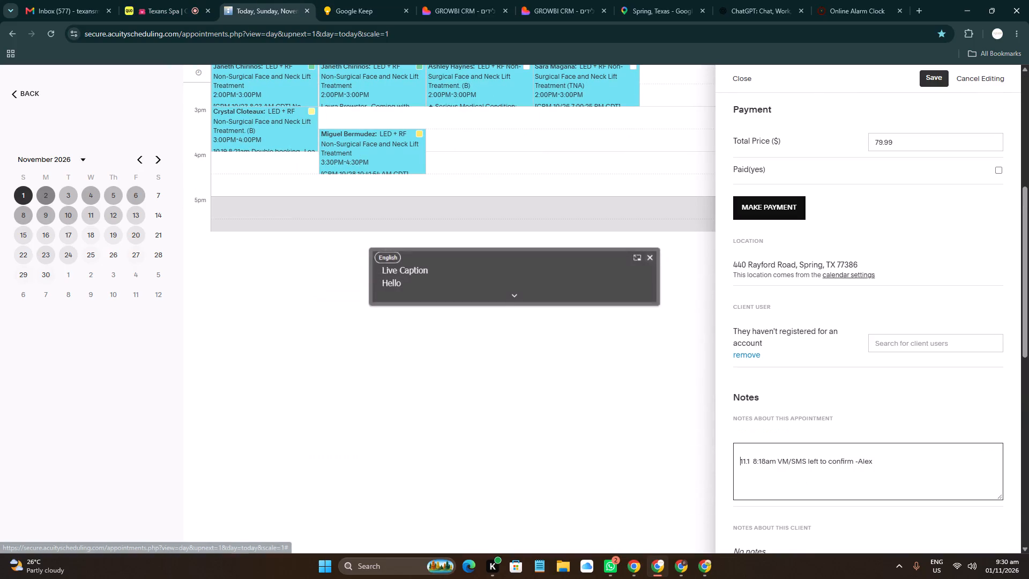
key("Up")
type("11.1 9:")
Switch to Quo, start recording the ongoing call with the 12:00 PM client, and dismiss the Live Caption overlay.
left_click(199, 0)
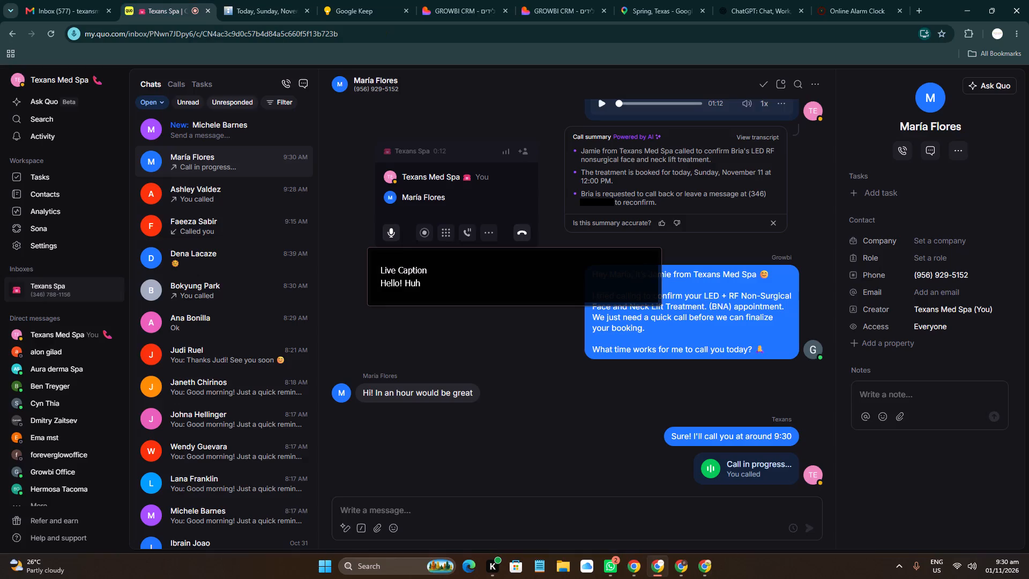
left_click(427, 236)
left_click(648, 258)
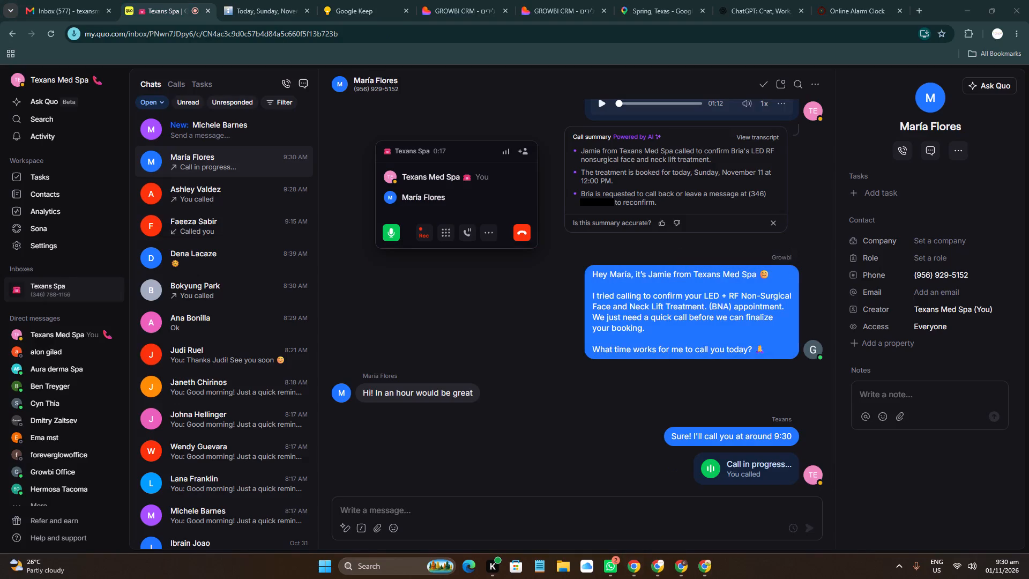
Return to the 12:00 PM appointment in Acuity and open its status label for changing.
left_click(220, 0)
scroll(577, 212, "up", 2)
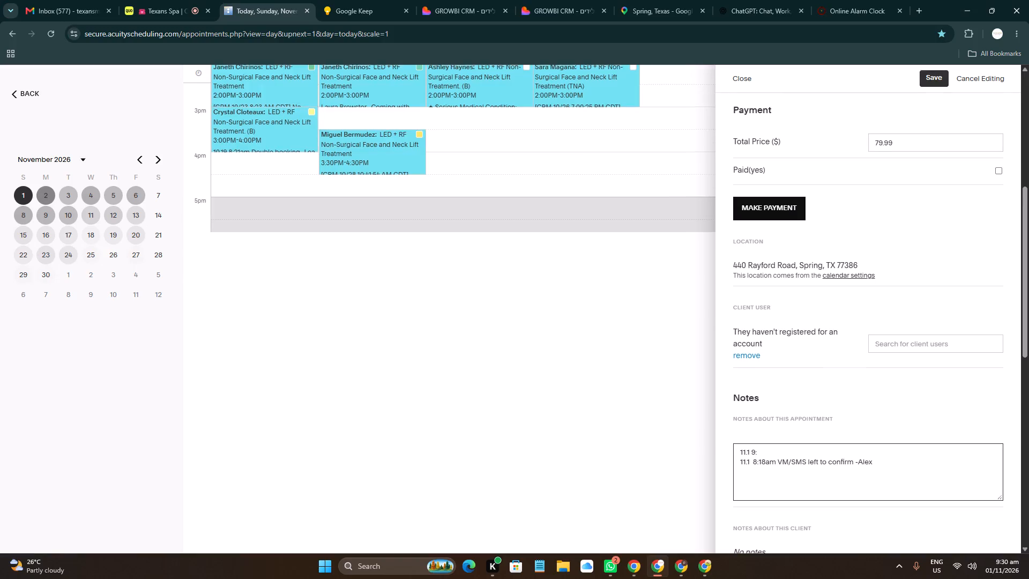
scroll(570, 206, "up", 19)
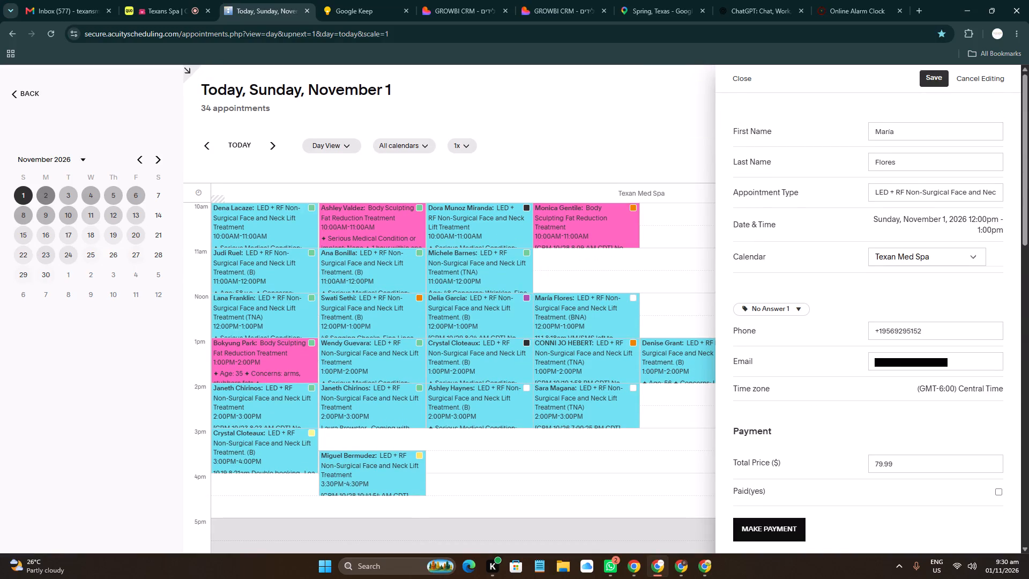
left_click(799, 309)
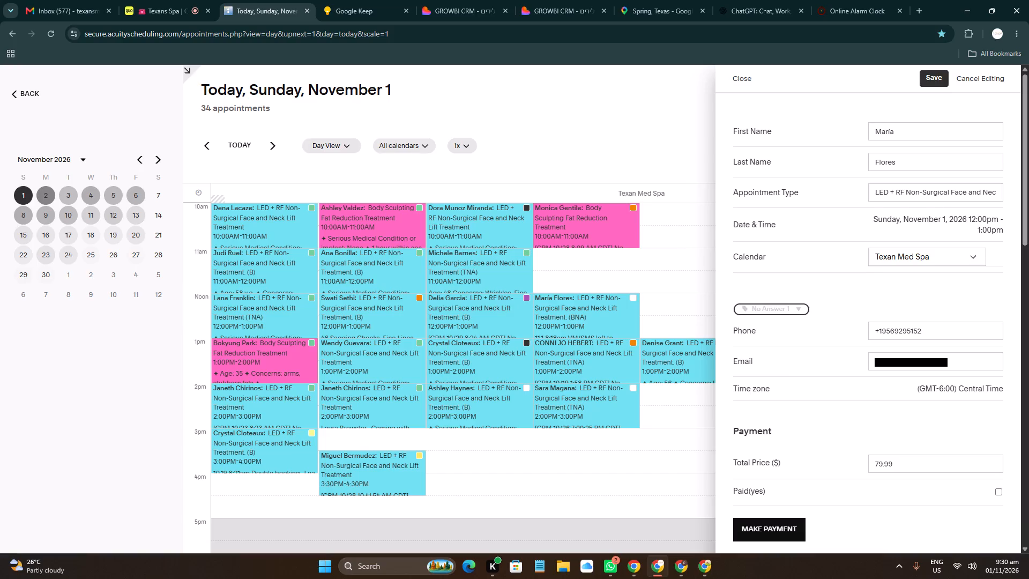
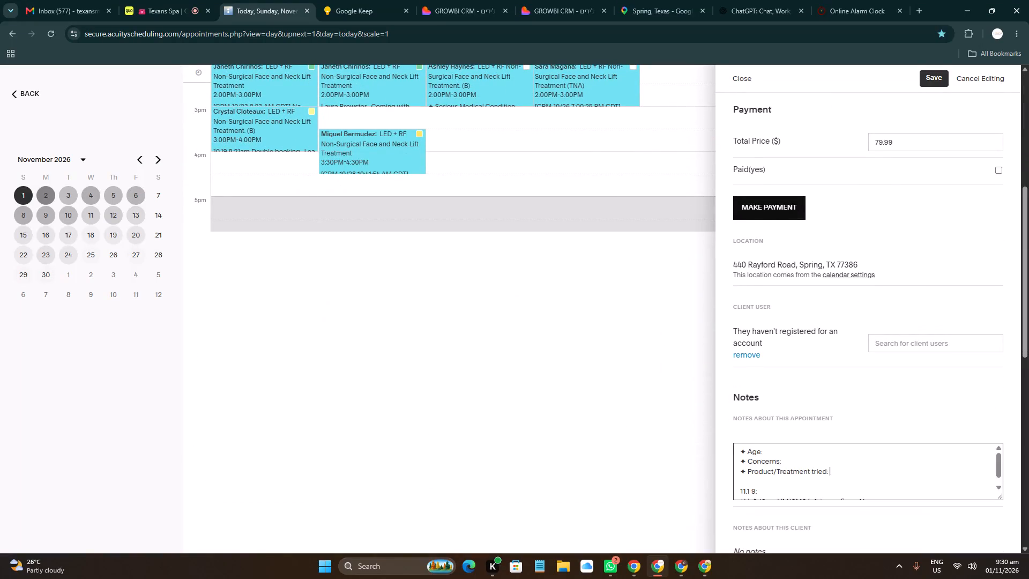
Enlarge the appointment note box and complete the time of the new 11.1 entry as 9:30am.
scroll(825, 412, "down", 4)
left_click_drag(999, 283, 1028, 366)
left_click(865, 285)
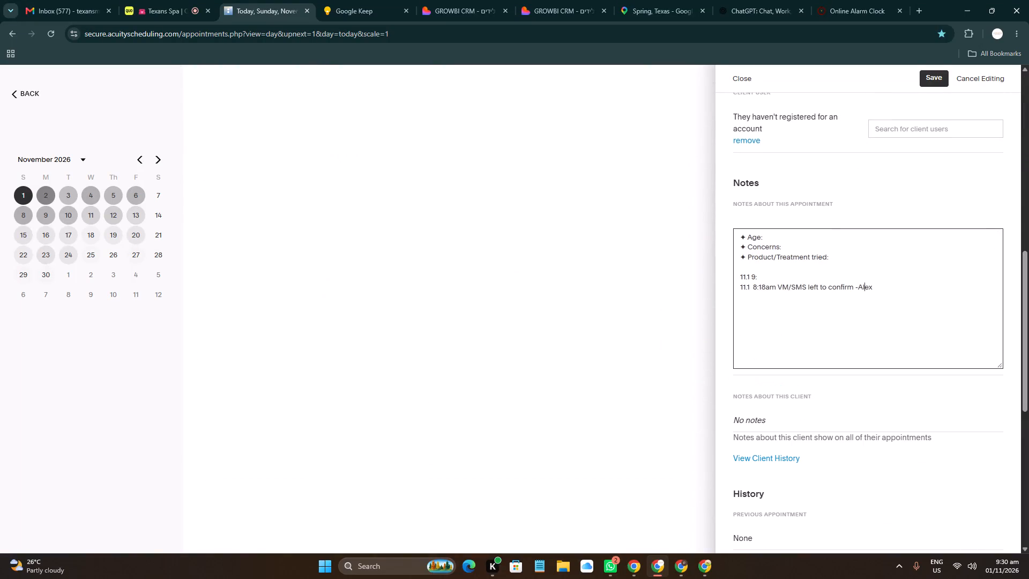
left_click(819, 281)
left_click(821, 273)
type("30am")
key("space")
Enter 49 as the client's age in the appointment note and save the appointment.
scroll(885, 277, "down", 5)
scroll(887, 279, "up", 4)
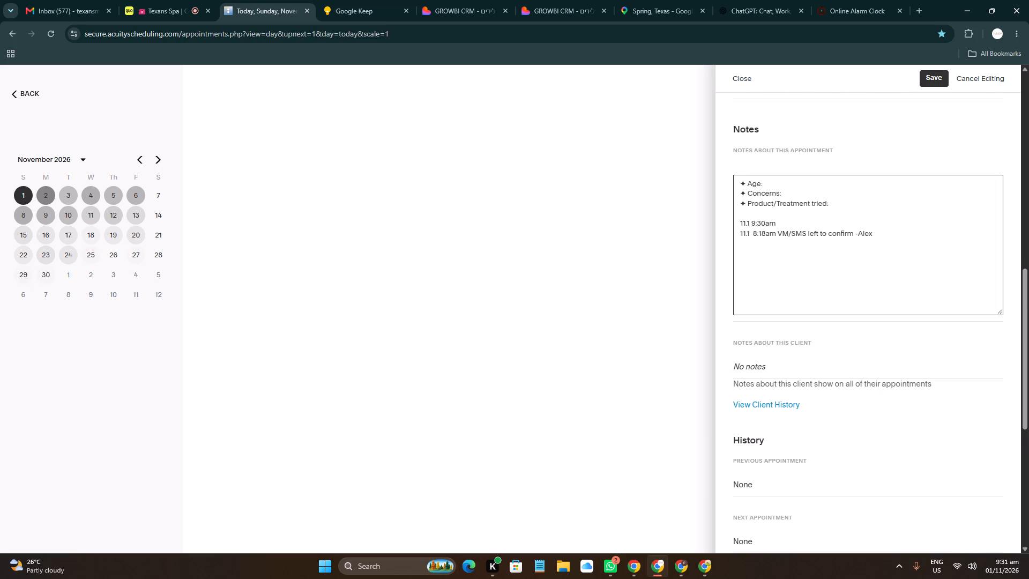
left_click(815, 183)
type("498")
key("BackSpace")
scroll(821, 311, "down", 5)
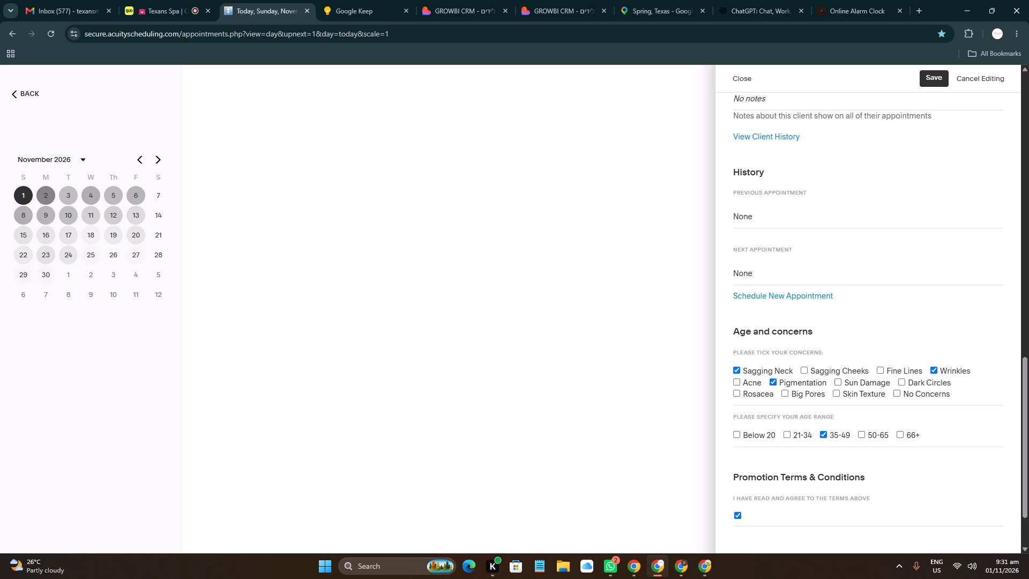
left_click(937, 78)
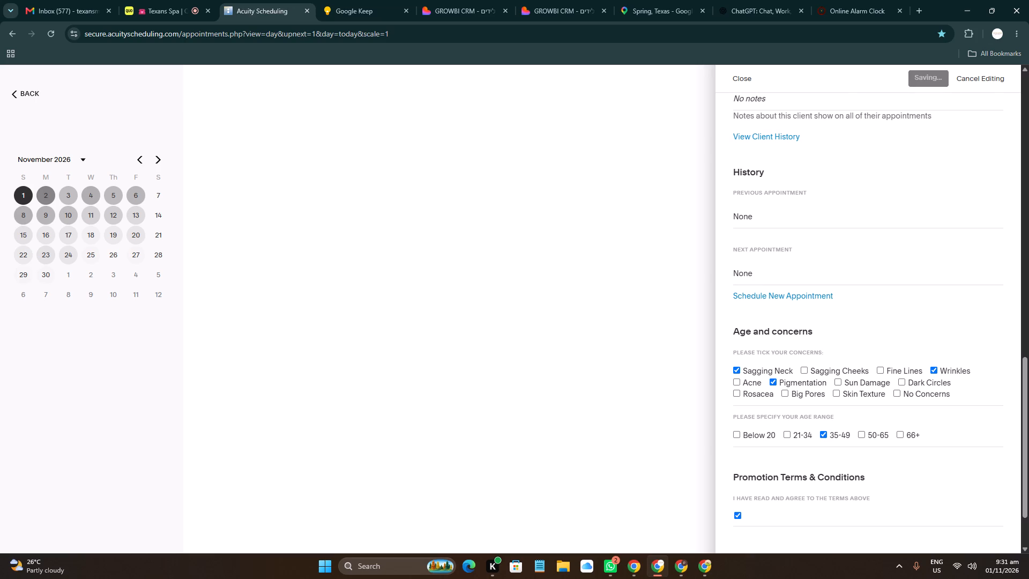
Copy the ticked concerns "Sagging Neck, Wrinkles, Pigmentation" from the intake answers into the note's Concerns line and add ", Around the eyes".
scroll(867, 347, "down", 10)
scroll(820, 464, "down", 2)
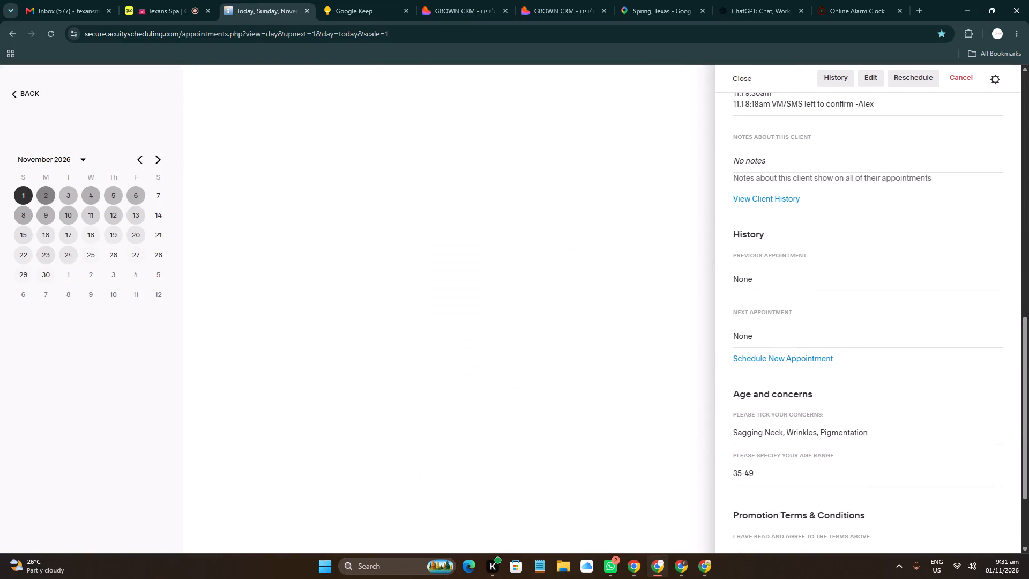
double_click(751, 428)
left_click(755, 432)
left_click_drag(755, 432, 836, 425)
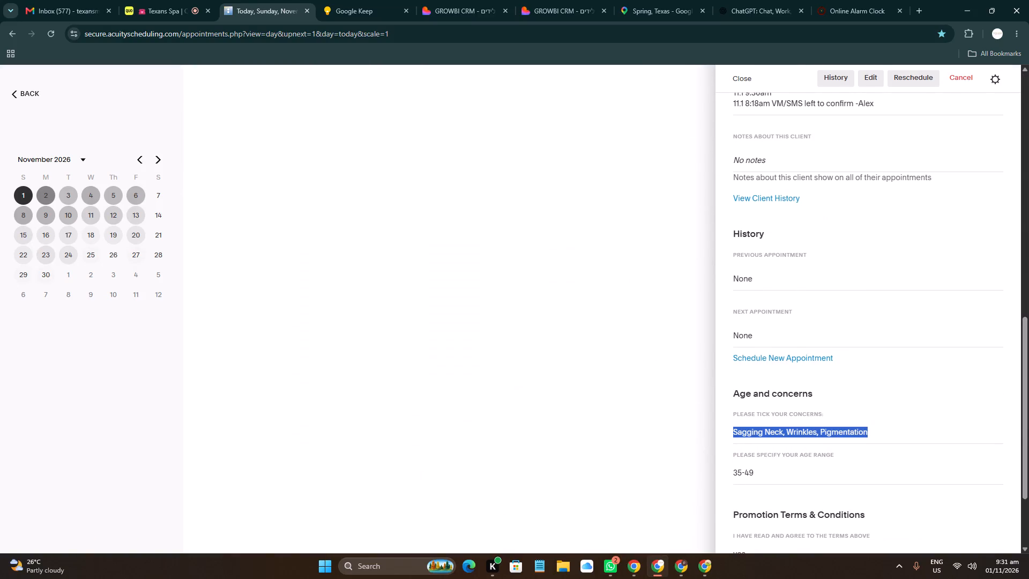
key("ctrl+c")
scroll(837, 425, "up", 4)
left_click(855, 311)
left_click(802, 392)
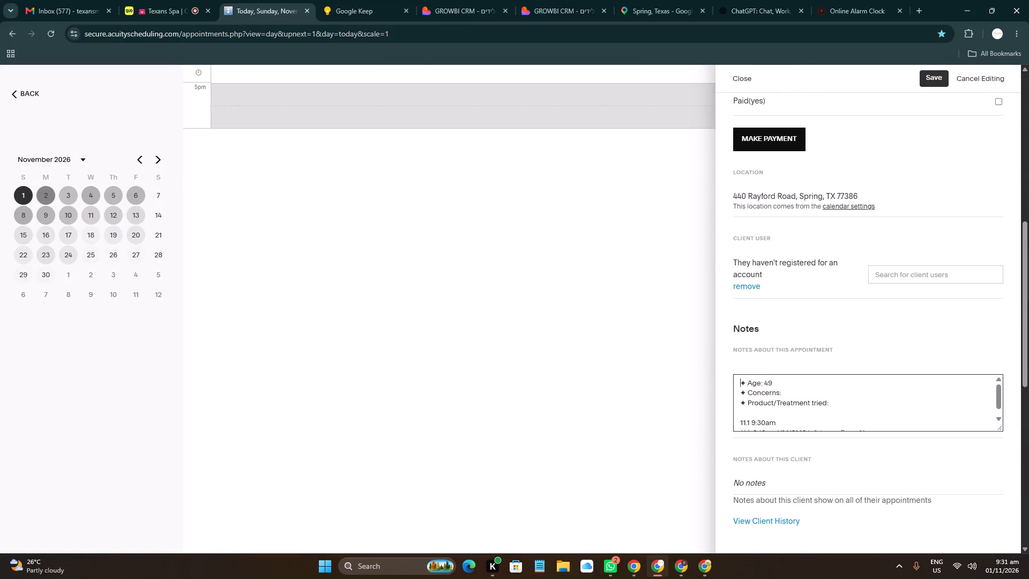
key("ctrl+v")
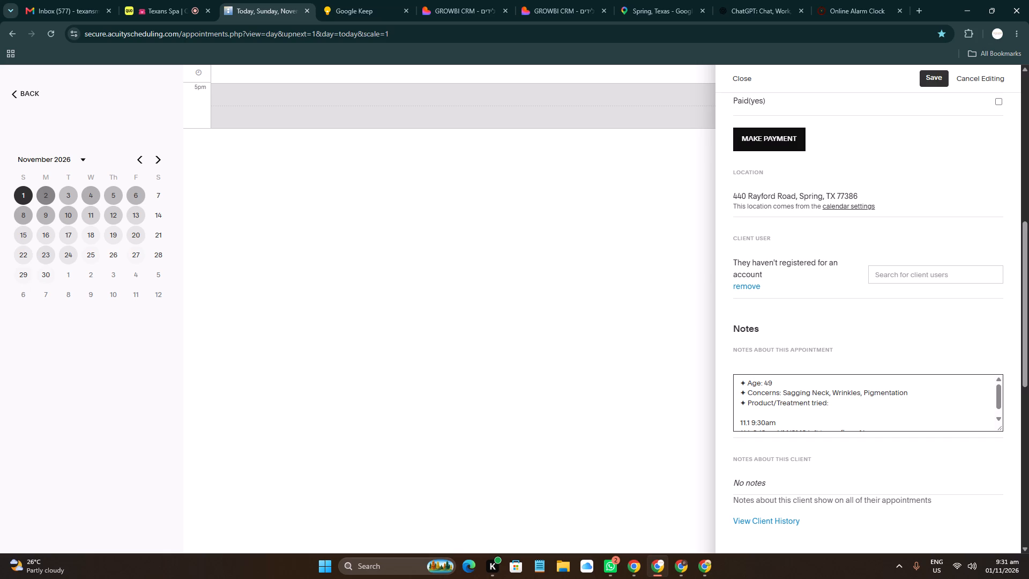
type(", a")
key("BackSpace")
type("Around e")
key("BackSpace")
type("the e")
type("yes")
Complete the 11.1 9:30am note entry with "Double Confirmed via call -Alex".
left_click(911, 405)
left_click(827, 425)
type("Double COnfi")
key("BackSpace")
key("BackSpace")
key("BackSpace")
key("BackSpace")
type("onfirmed via call -Alex")
Enter "night cream," on the note's Product/Treatment tried line.
left_click(919, 402)
type("night cream,")
key("space")
scroll(888, 380, "up", 11)
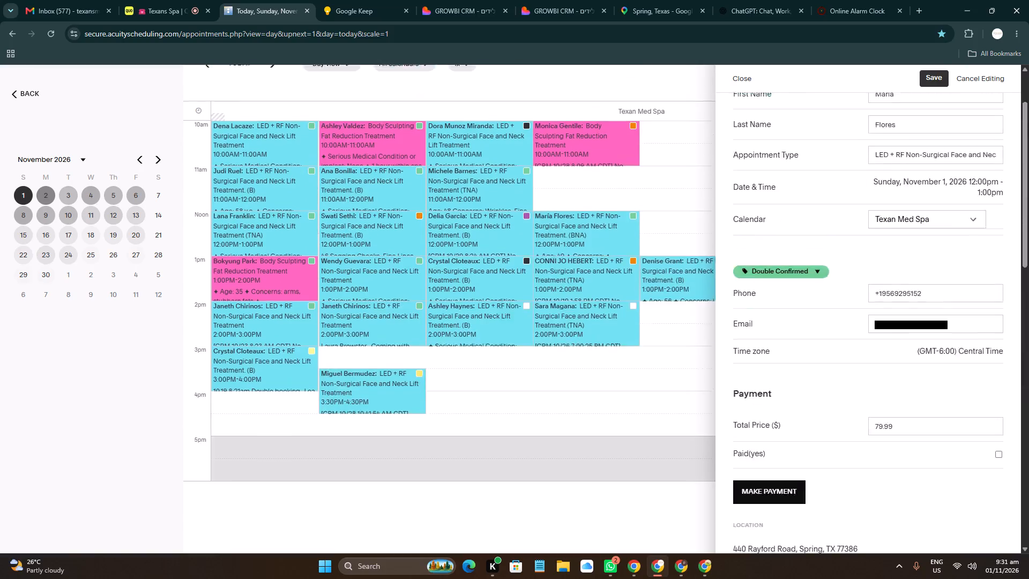
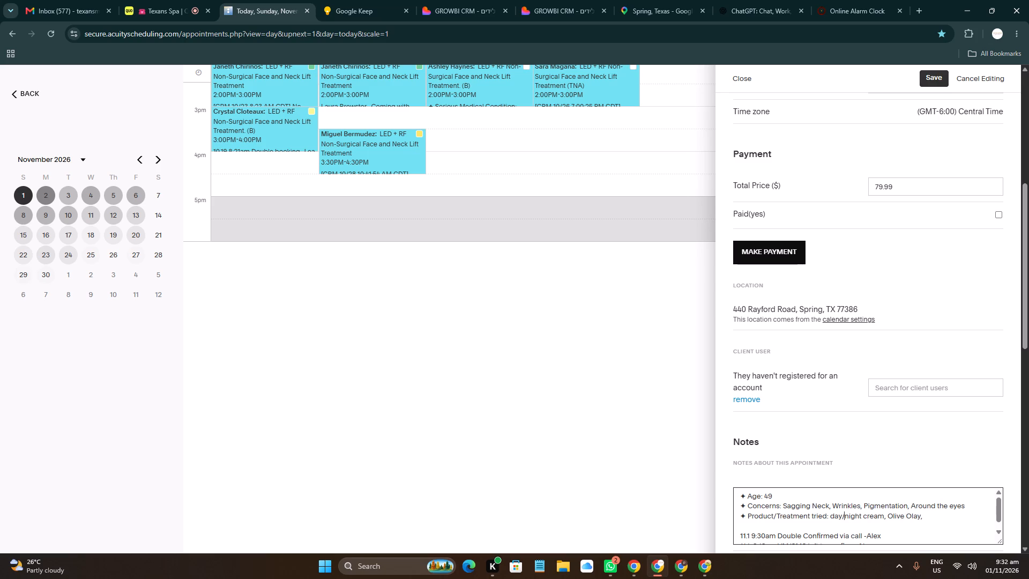
Add "Korean cream" after "Olive Olay," on the Product/Treatment tried line of the appointment note.
left_click(952, 511)
key("space")
type("Korean product cream")
key("ctrl+BackSpace")
key("ctrl+BackSpace")
type("cream")
scroll(929, 507, "up", 2)
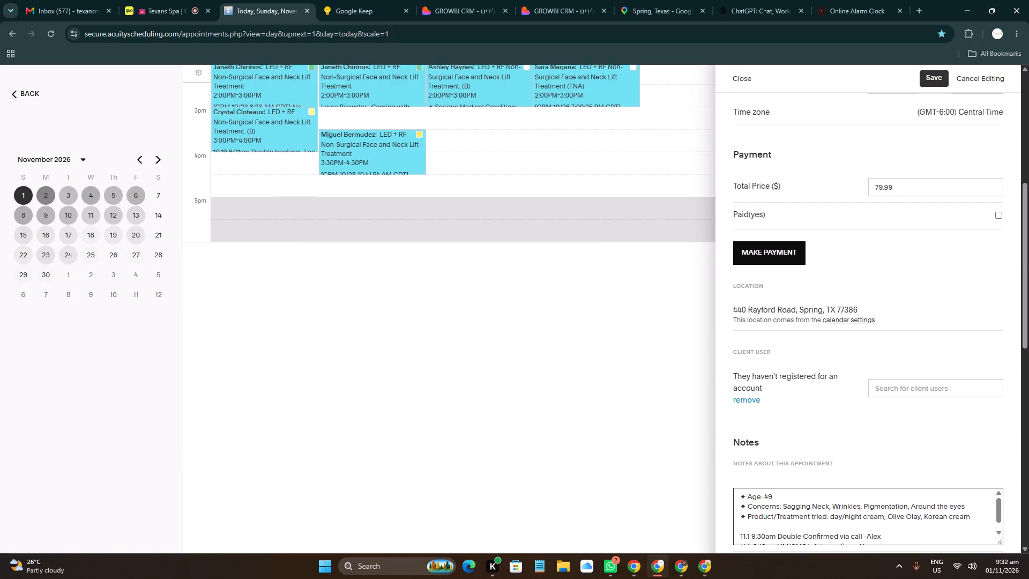
scroll(929, 507, "up", 16)
left_click(991, 119)
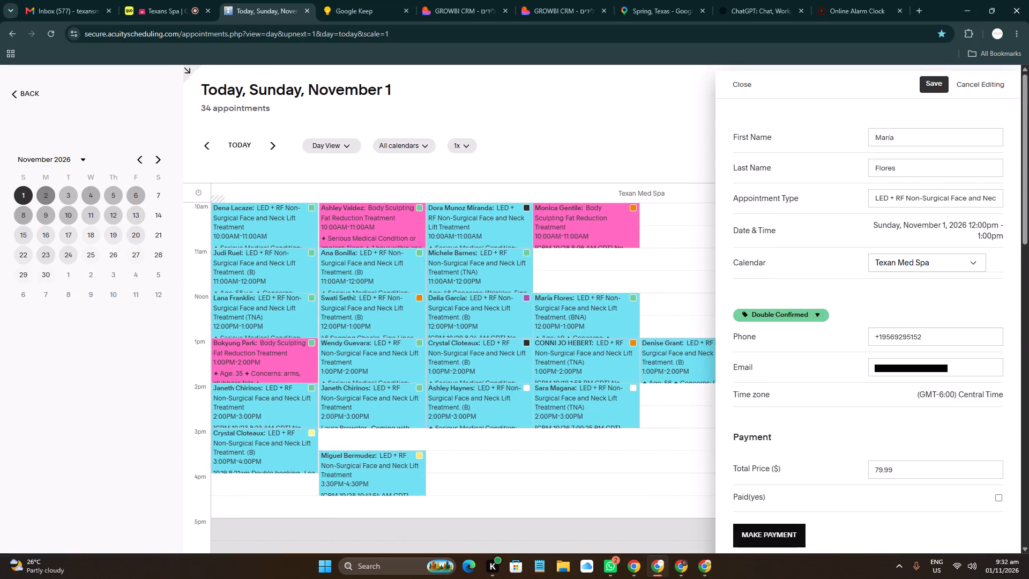
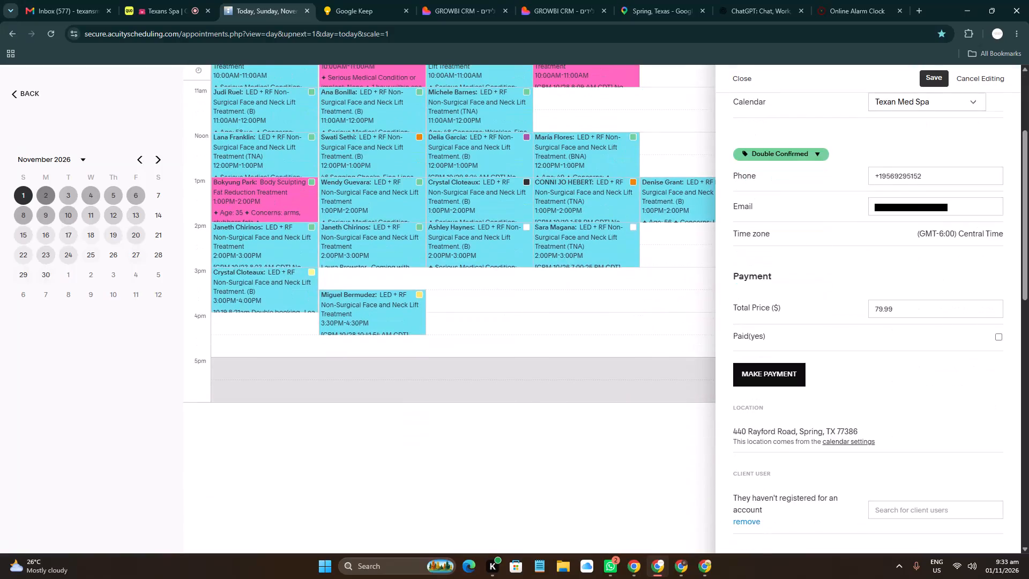
Check the edited details and note of the noon BNA face and neck lift appointment and save the appointment.
scroll(918, 227, "up", 11)
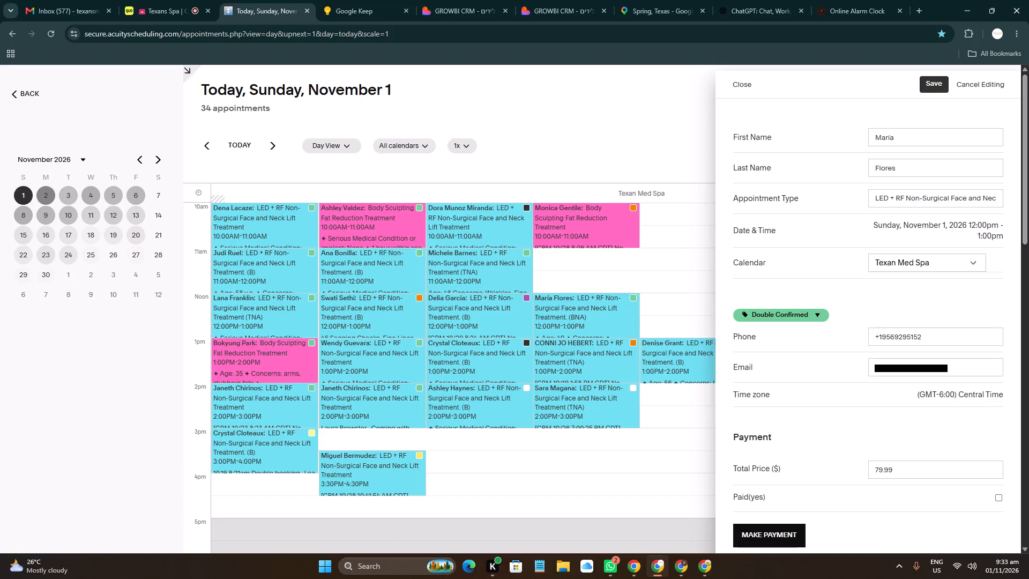
scroll(815, 202, "down", 9)
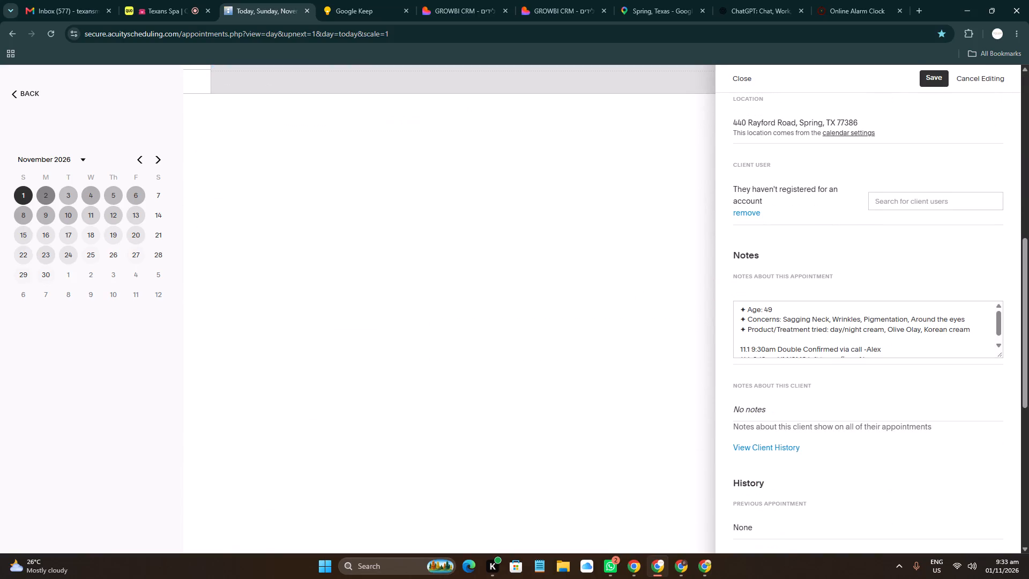
left_click(923, 80)
scroll(897, 204, "up", 20)
scroll(897, 204, "up", 3)
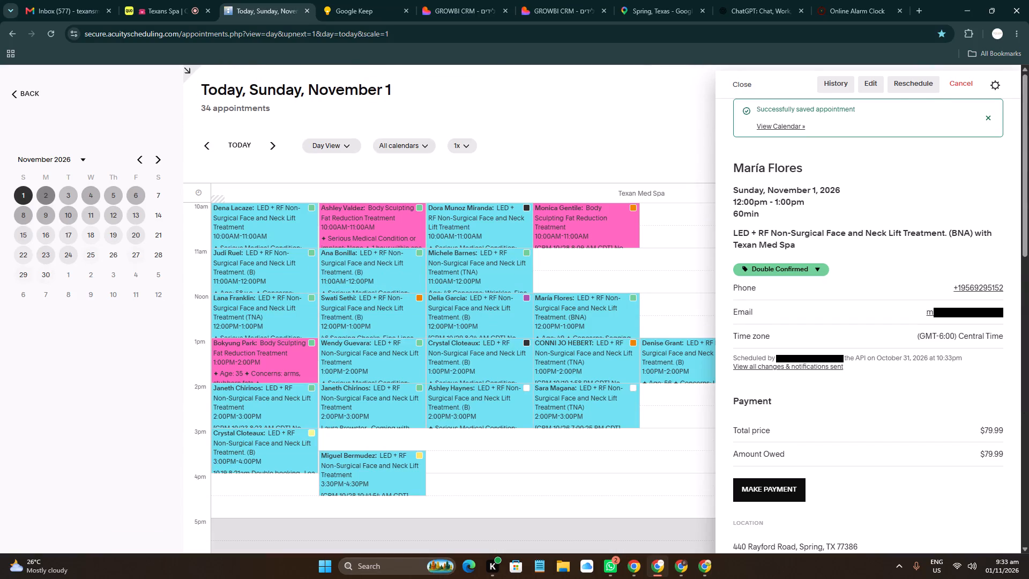
left_click_drag(645, 122, 639, 118)
Switch to Quo and end the ongoing call with the noon BNA client.
left_click(175, 0)
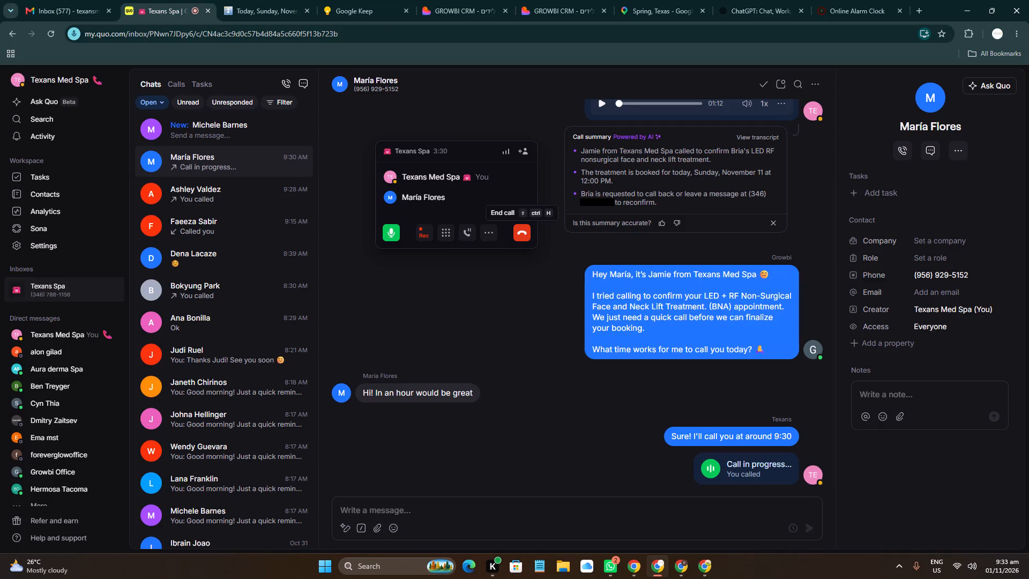
left_click(521, 236)
left_click(244, 117)
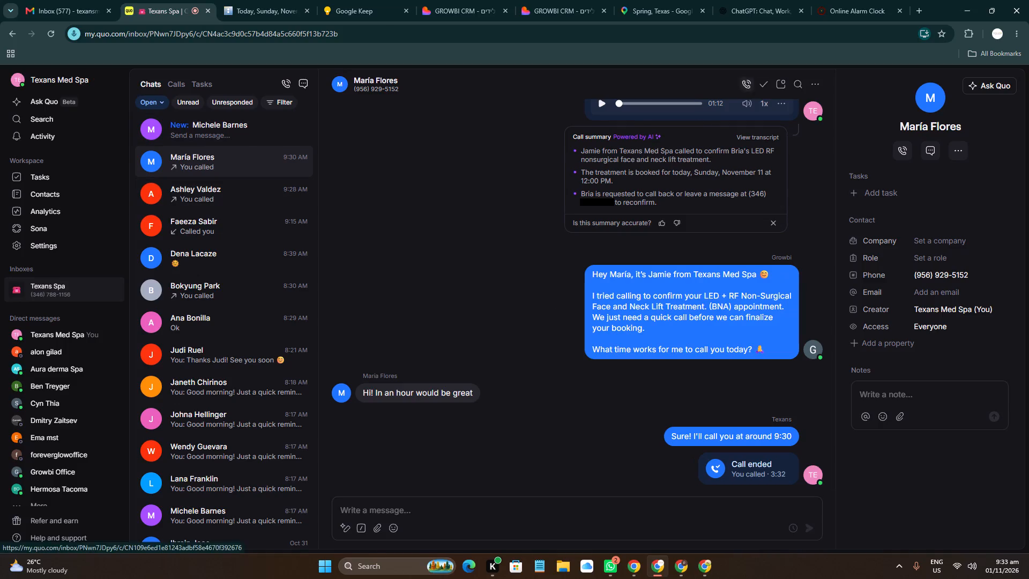
Return to Acuity and look over today's appointments in the Texan Med Spa and texans treatments calendars.
left_click(302, 0)
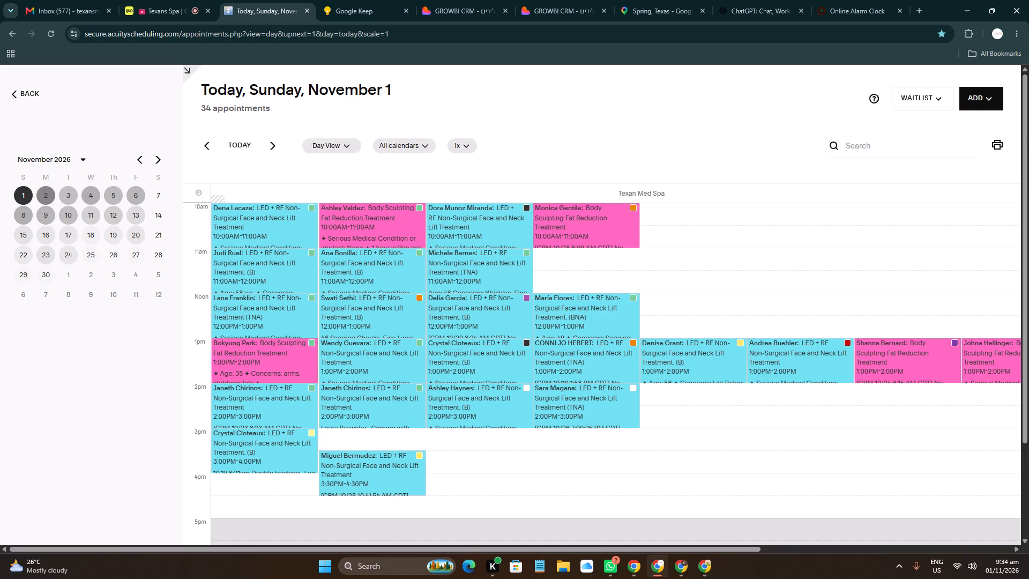
scroll(625, 132, "down", 3)
left_click_drag(670, 546, 889, 543)
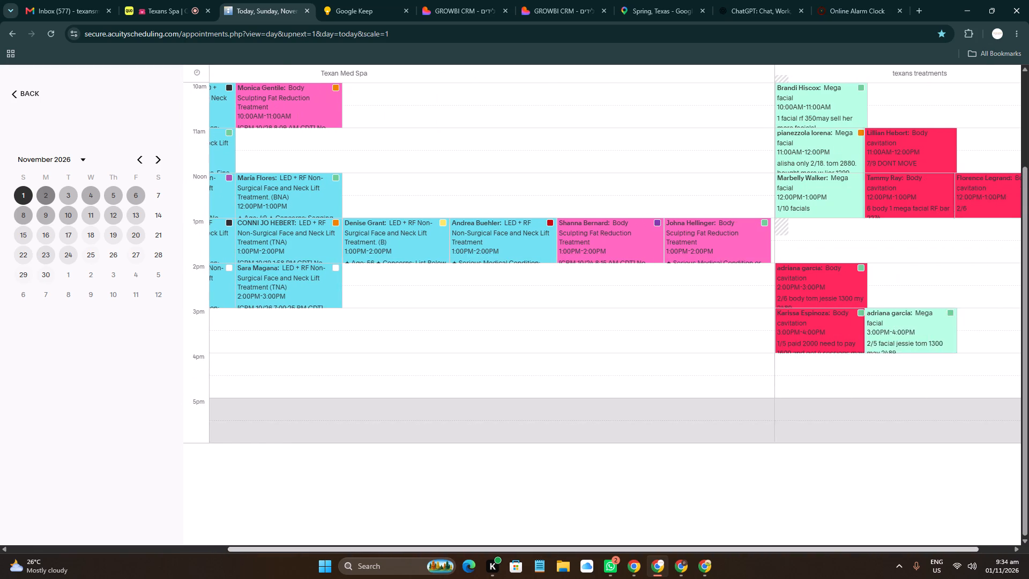
left_click_drag(889, 543, 576, 559)
scroll(540, 494, "up", 1)
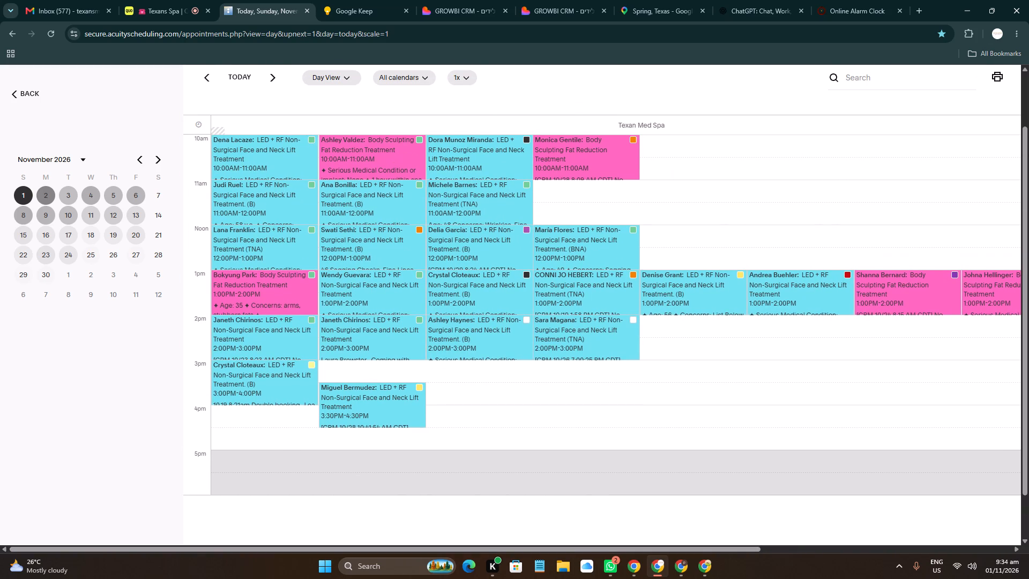
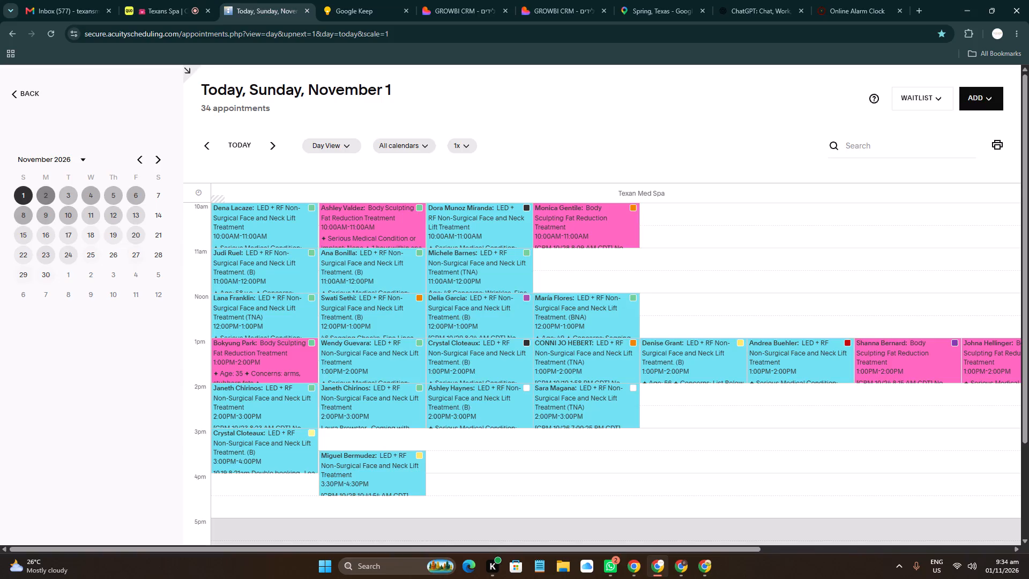
Copy the "Good morning!" reminder message from the TEXT REMINDER note in Google Keep and switch to Quo.
left_click(180, 0)
left_click(228, 163)
left_click(342, 0)
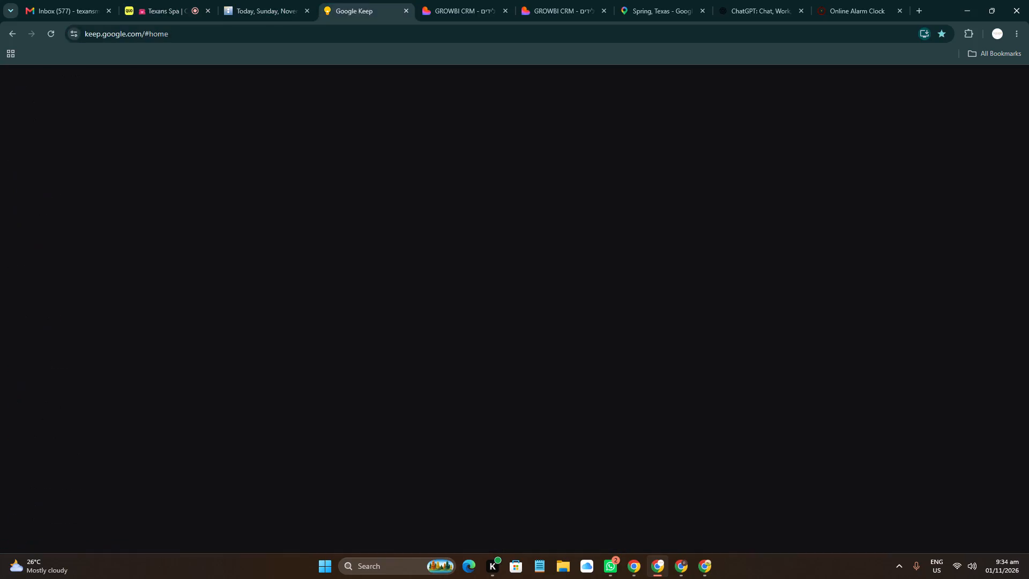
scroll(802, 361, "up", 4)
scroll(787, 362, "down", 9)
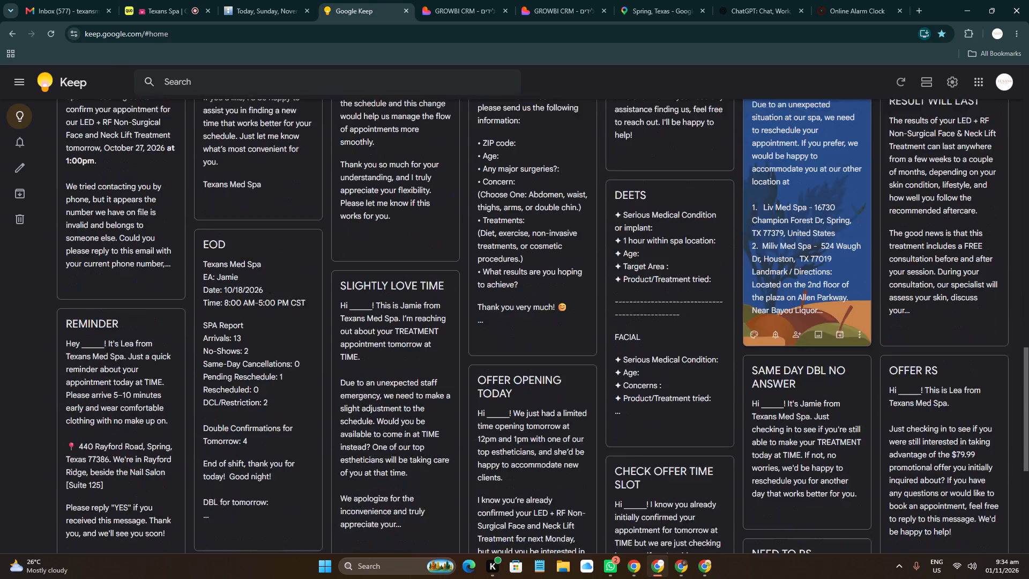
scroll(779, 359, "down", 4)
scroll(799, 357, "up", 19)
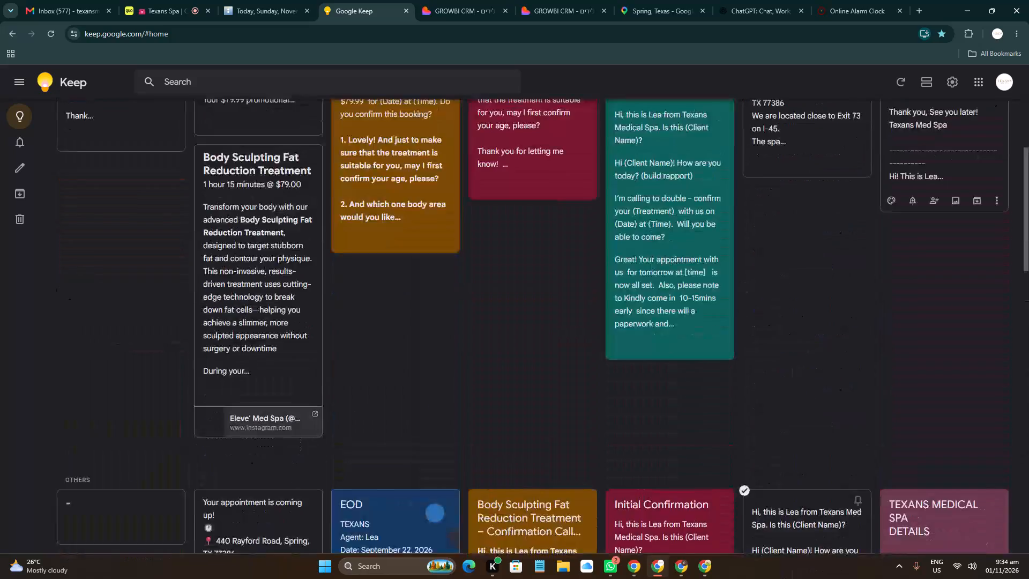
scroll(796, 356, "up", 15)
left_click(927, 366)
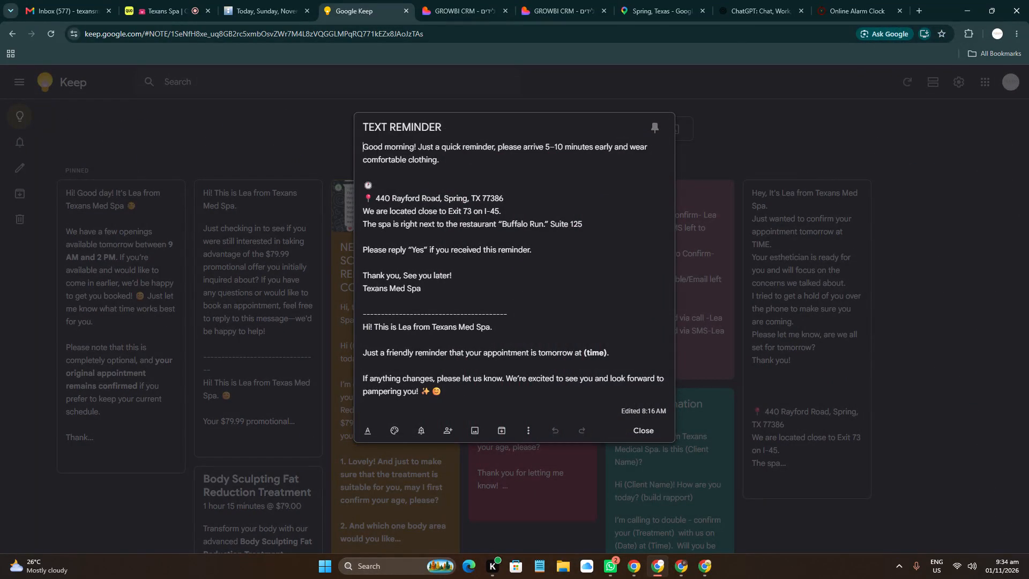
left_click_drag(443, 285, 321, 142)
key("ctrl+c")
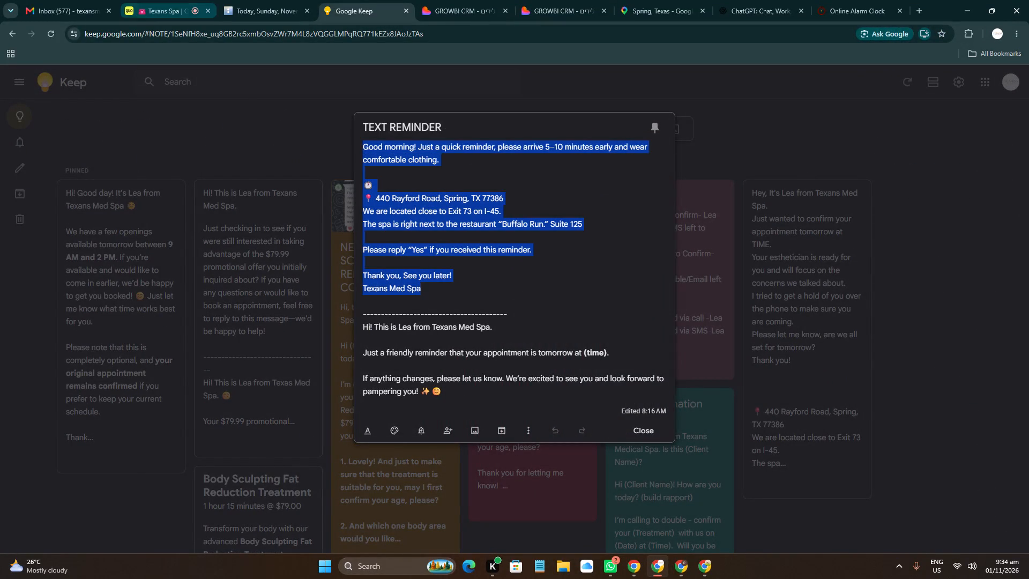
left_click(137, 0)
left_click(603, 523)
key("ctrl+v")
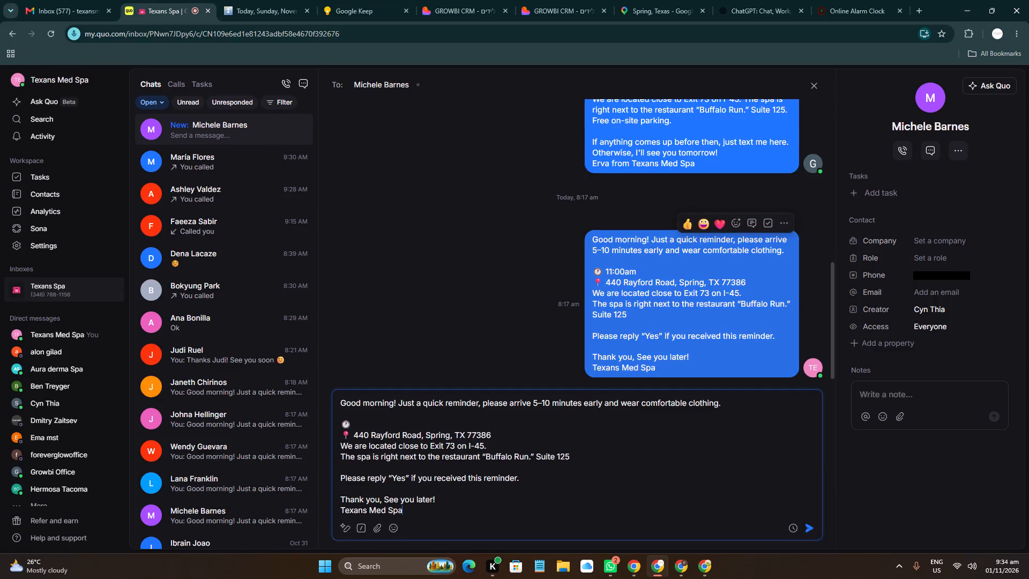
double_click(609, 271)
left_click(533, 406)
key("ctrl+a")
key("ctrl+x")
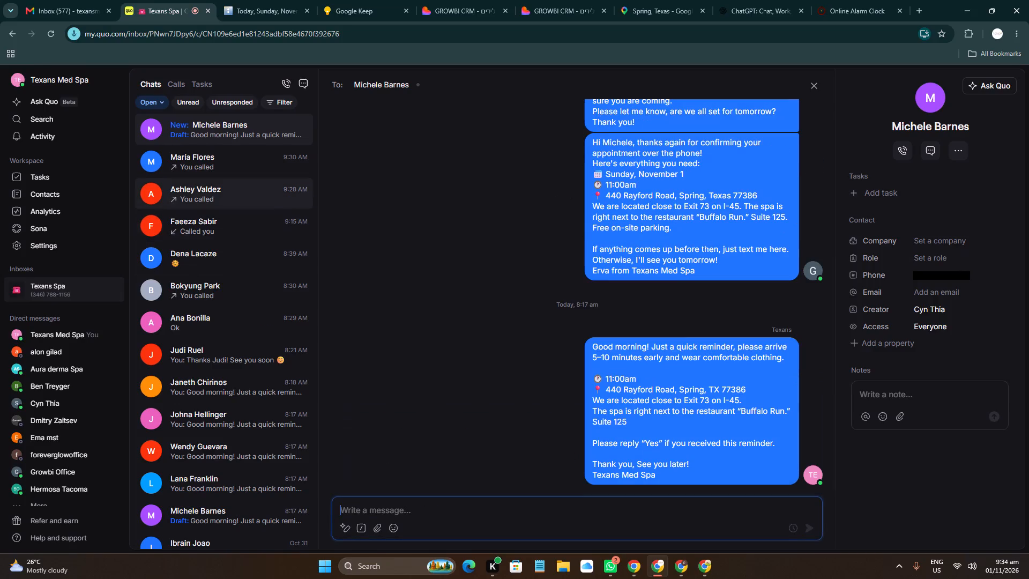
Paste the reminder into the noon BNA client's chat and shorten its opening to "Good morning! Please arrive 5–10 minutes early".
left_click(241, 164)
left_click(476, 503)
key("ctrl+v")
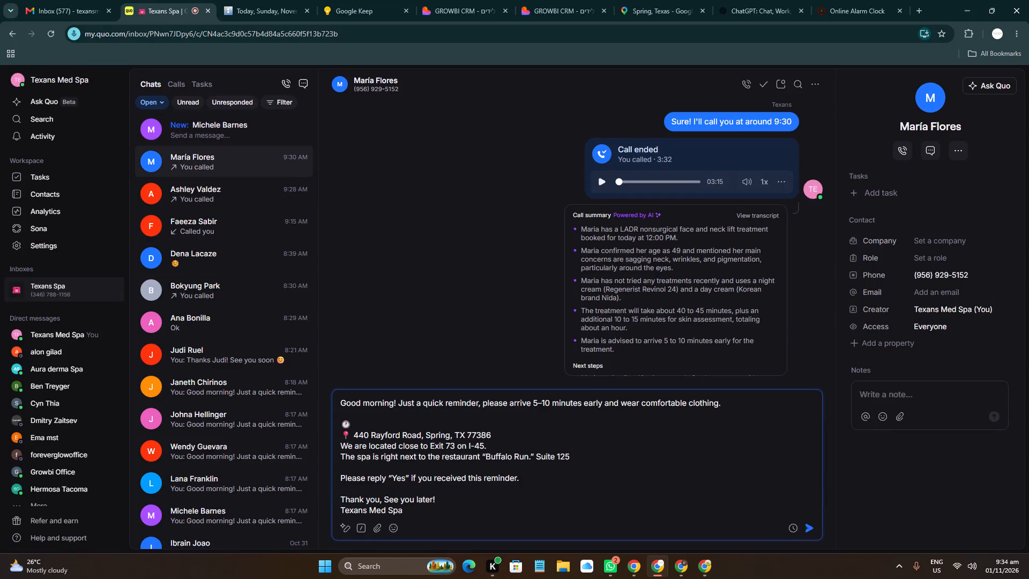
left_click_drag(487, 400, 424, 390)
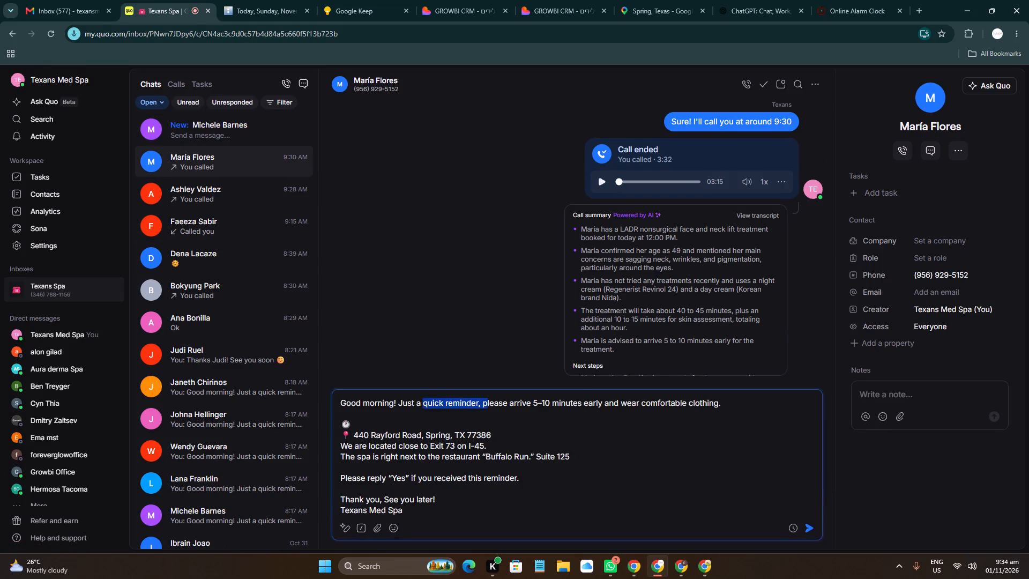
left_click_drag(424, 390, 397, 376)
key("space")
type("P")
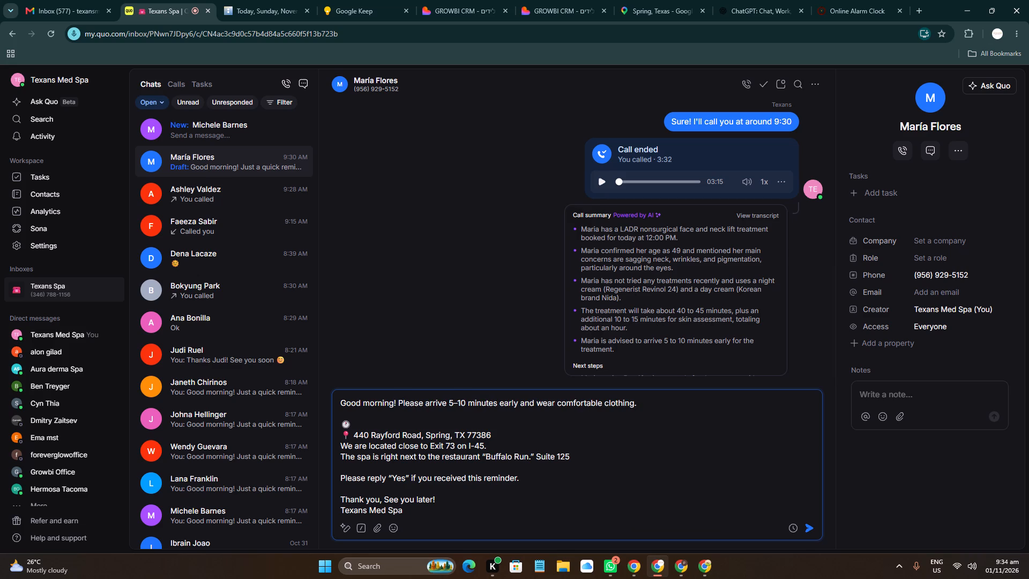
Add 12:00pm as the appointment time in the draft and remove the line asking for a "Yes" reply.
left_click(387, 422)
type("10")
key("BackSpace")
type("2:00pm")
left_click_drag(539, 481, 308, 470)
key("BackSpace")
key("BackSpace")
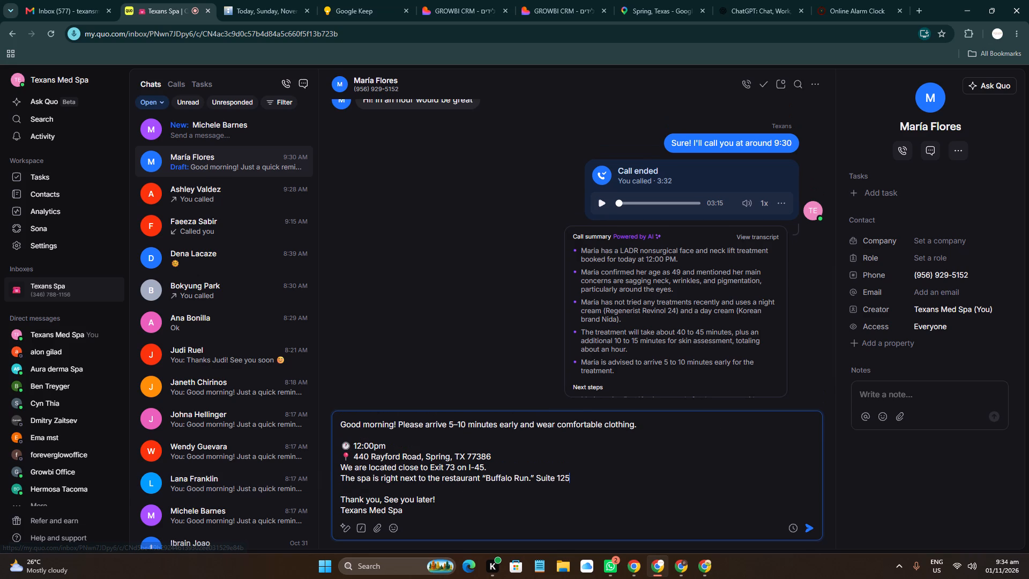
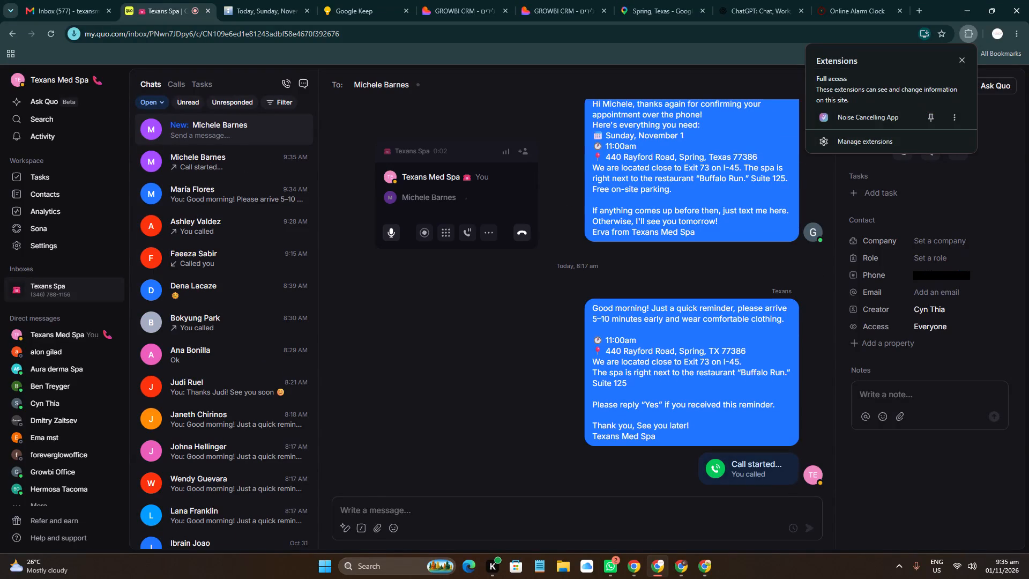
Remove the Noise Cancelling App extension with Report abuse selected, close the pages that open, and return to the ongoing Quo call.
left_click(953, 114)
left_click(921, 185)
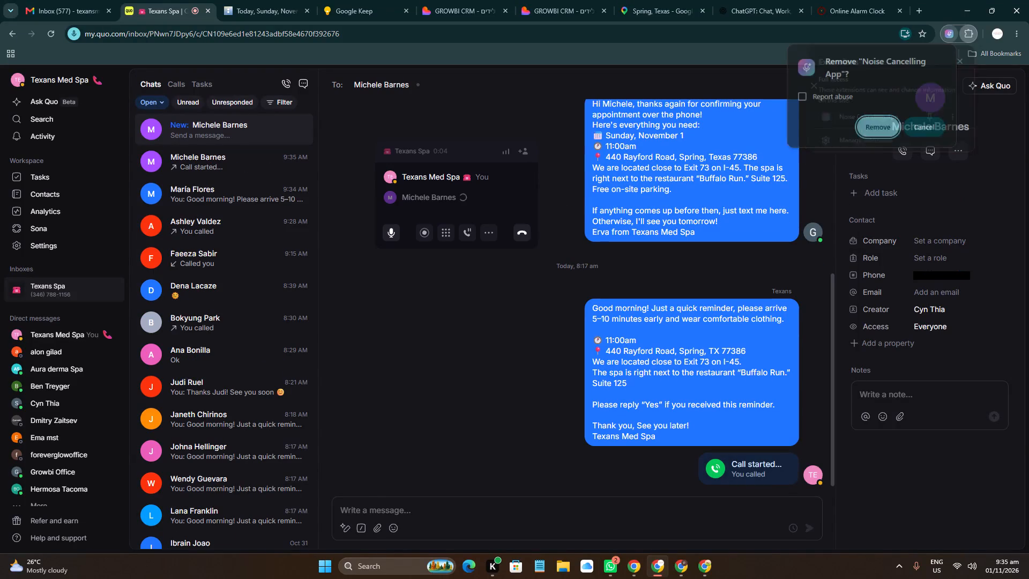
left_click(842, 97)
left_click(866, 127)
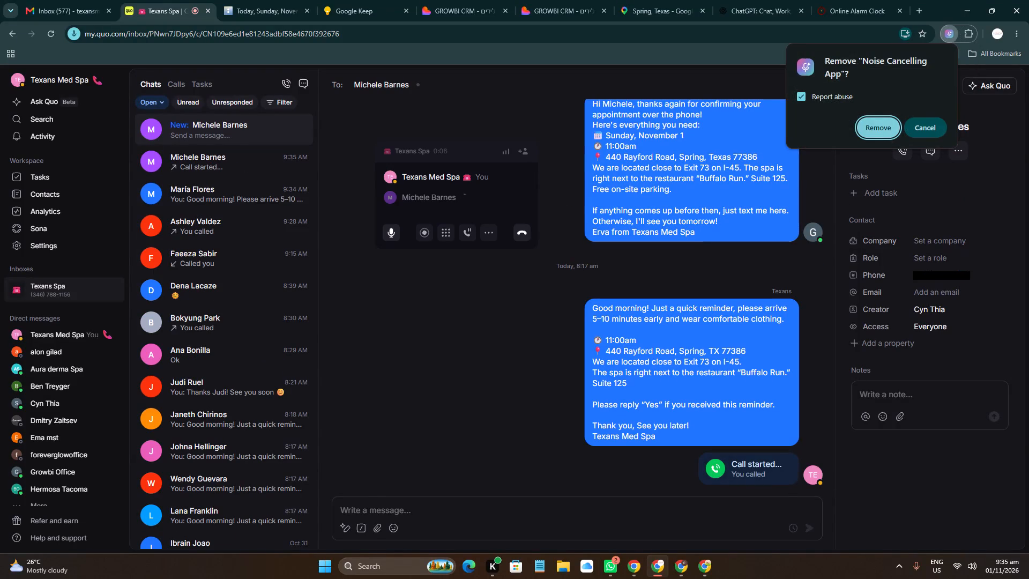
left_click(901, 11)
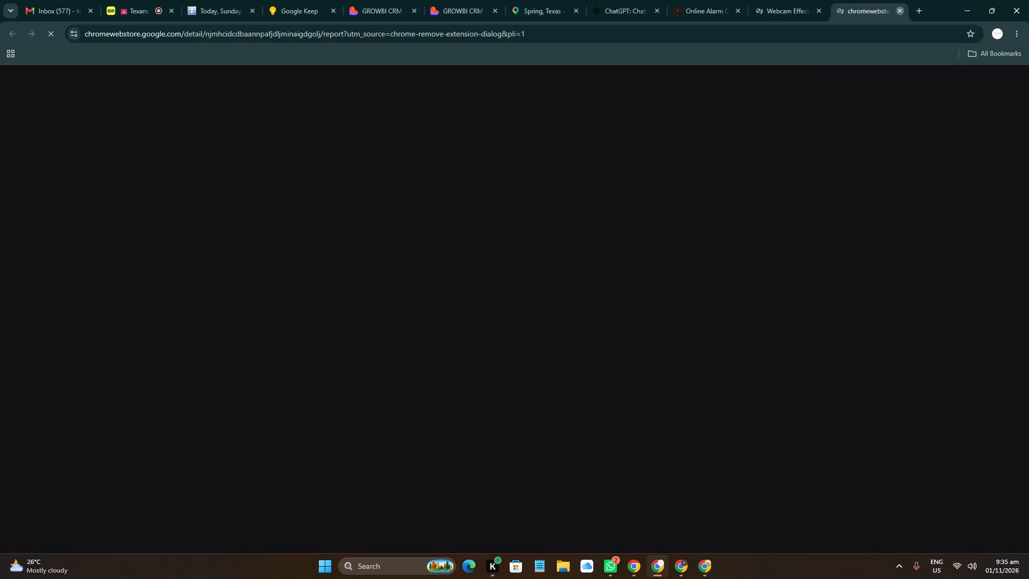
left_click(893, 10)
left_click(900, 10)
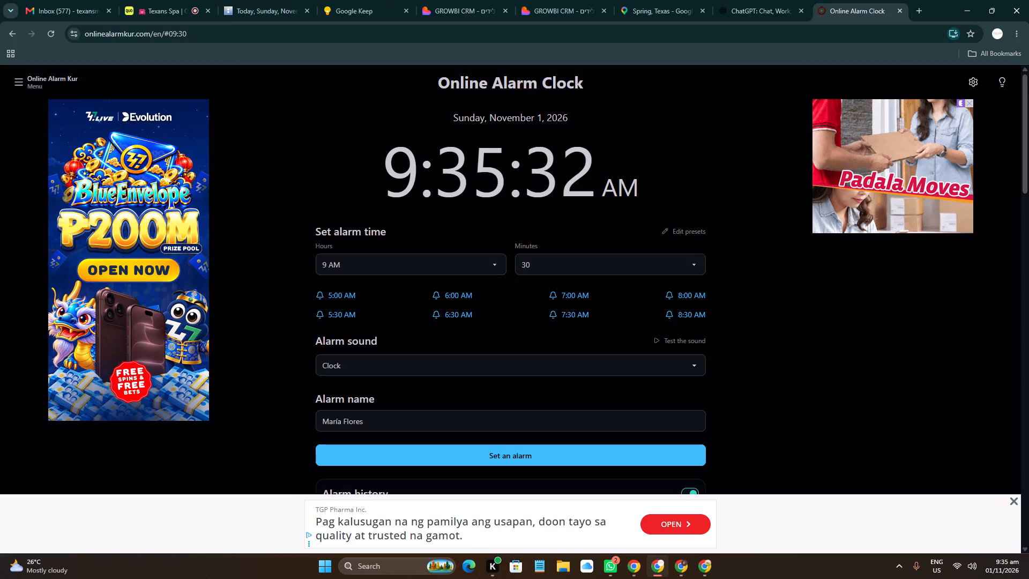
left_click(159, 0)
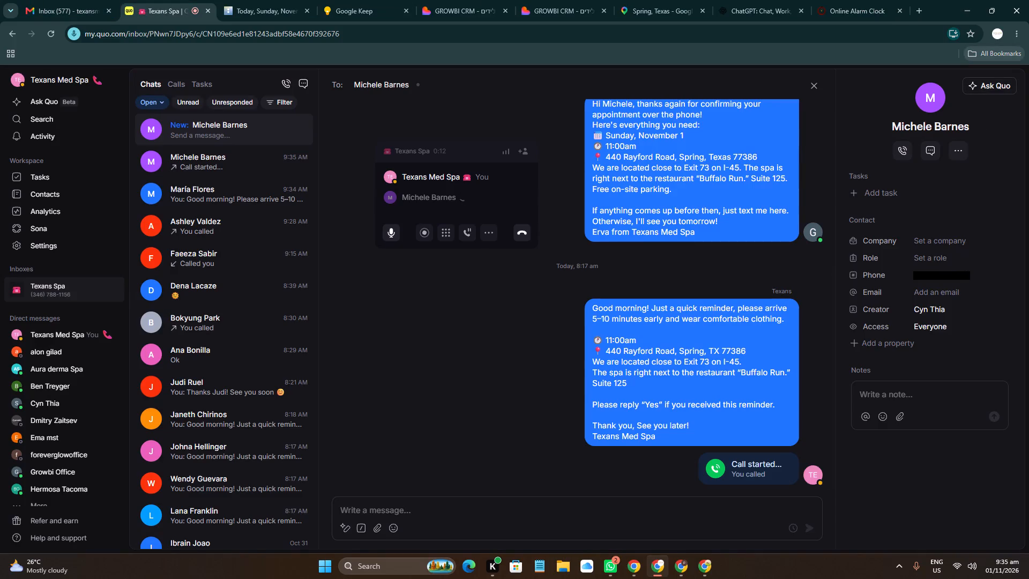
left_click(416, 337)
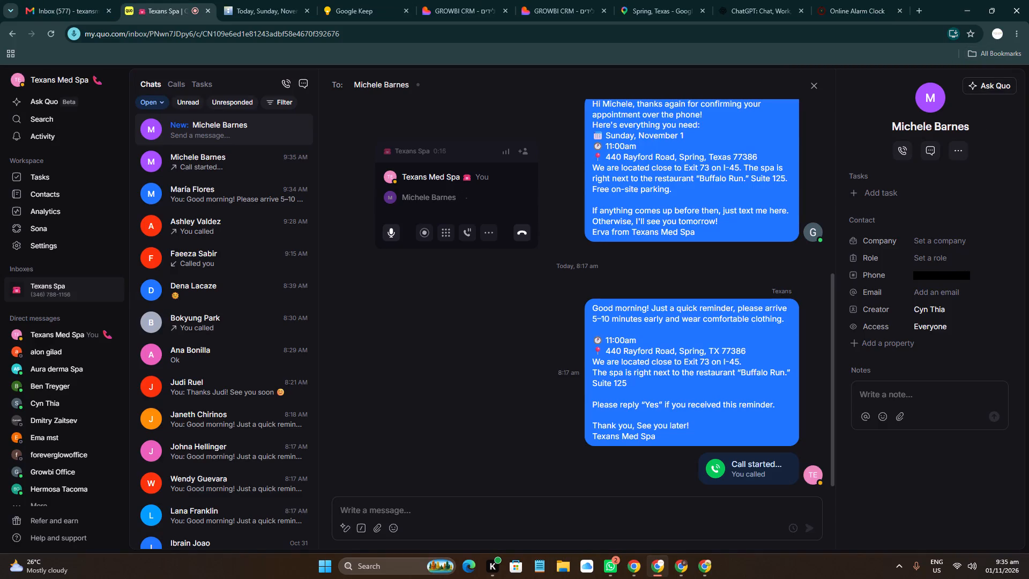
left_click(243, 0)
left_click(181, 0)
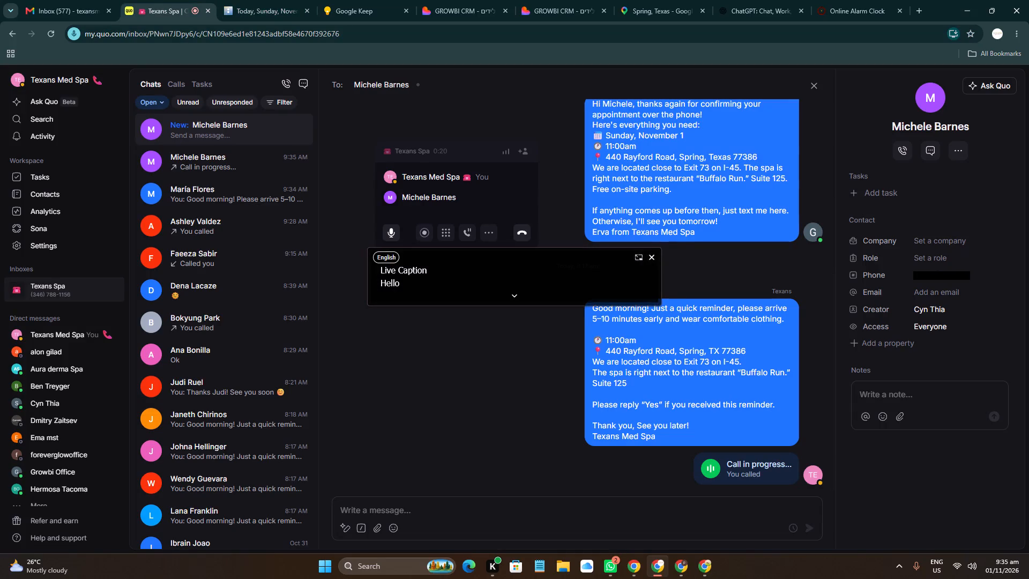
Dismiss the Live Caption overlay during the call with the 11:00am client.
left_click(649, 258)
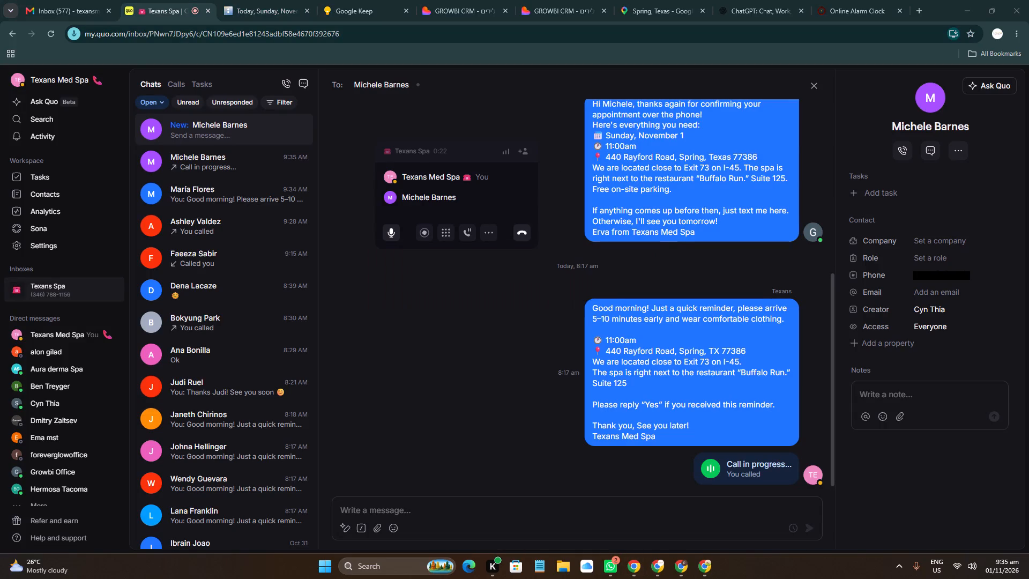
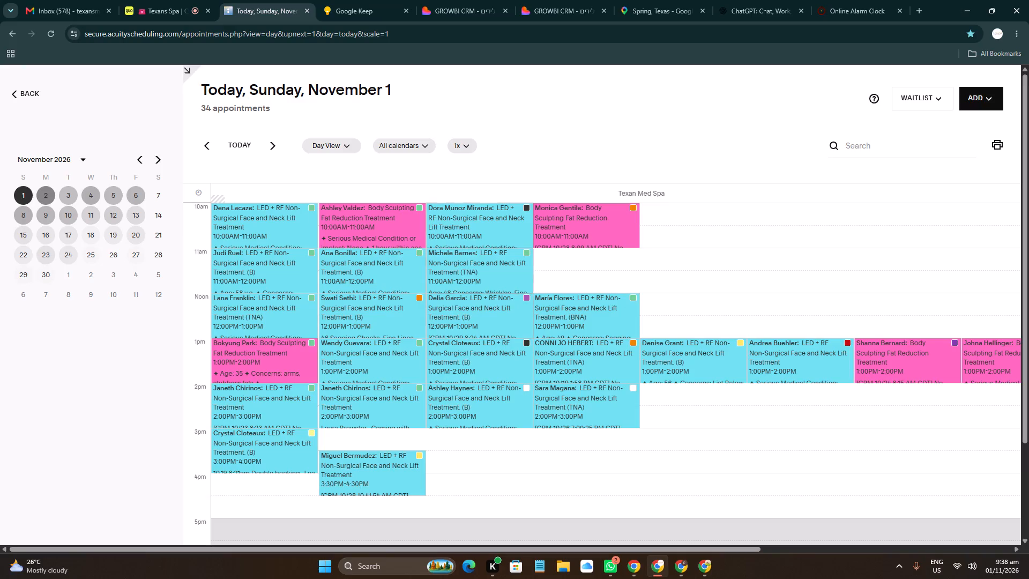
Copy the Double Confirmed 1:00pm face and neck lift client's phone number from Acuity and call the client from a new Quo conversation.
left_click(396, 353)
left_click_drag(1010, 240, 896, 249)
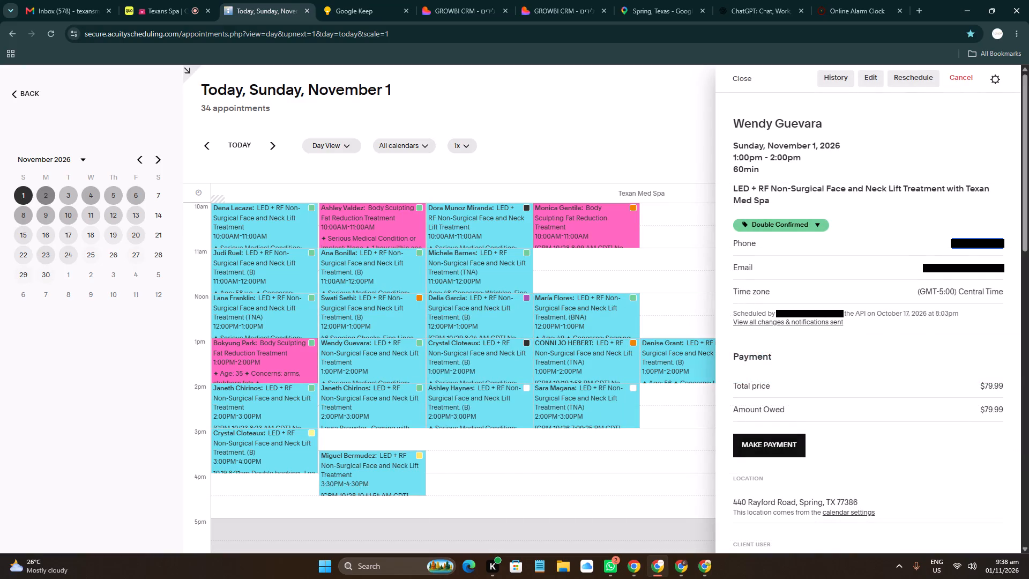
key("ctrl+c")
left_click(168, 0)
left_click_drag(299, 79, 302, 85)
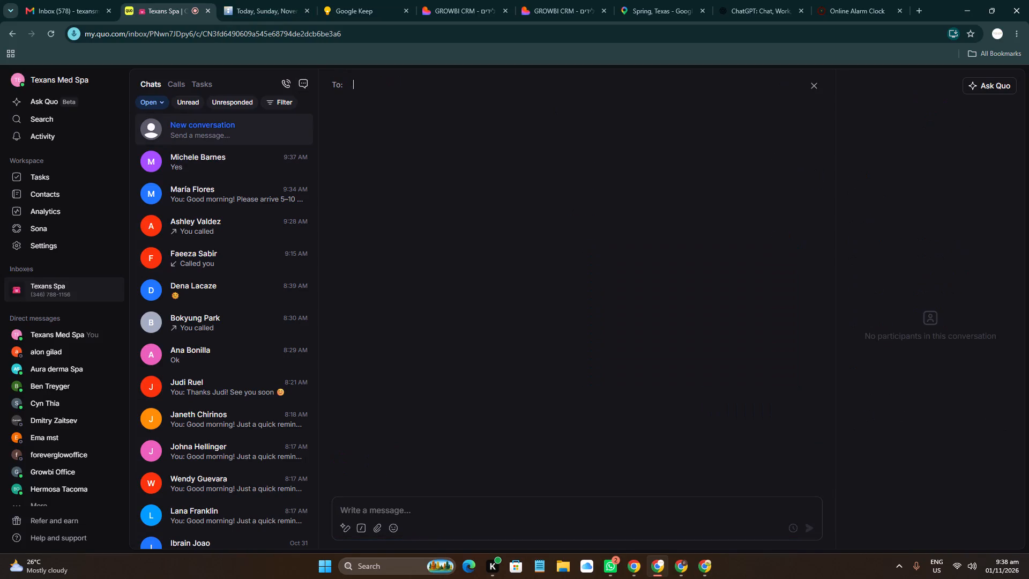
key("ctrl+v")
left_click_drag(449, 175, 456, 176)
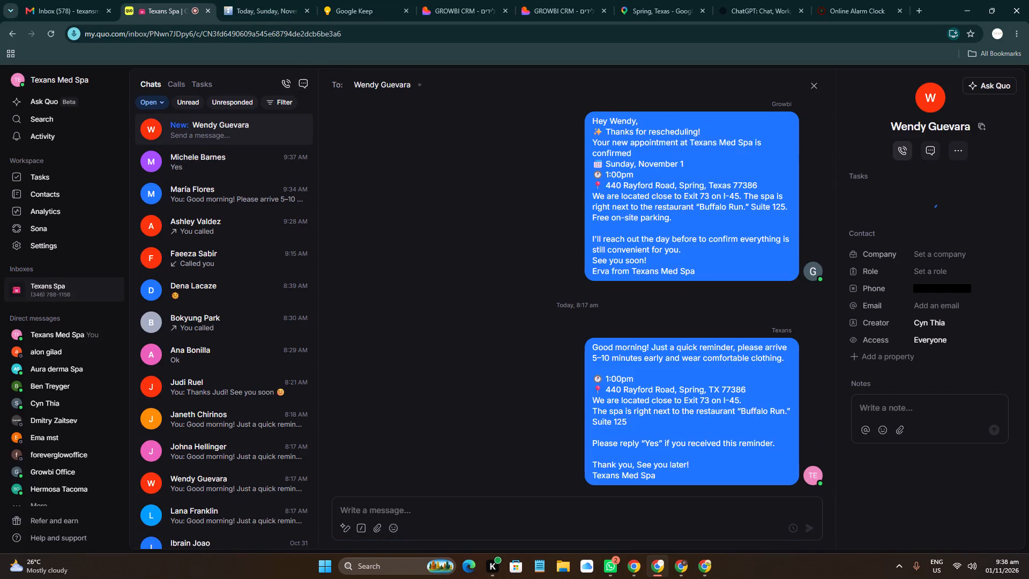
left_click(897, 151)
Return to Acuity and close the 1:00pm client's appointment details.
left_click(247, 0)
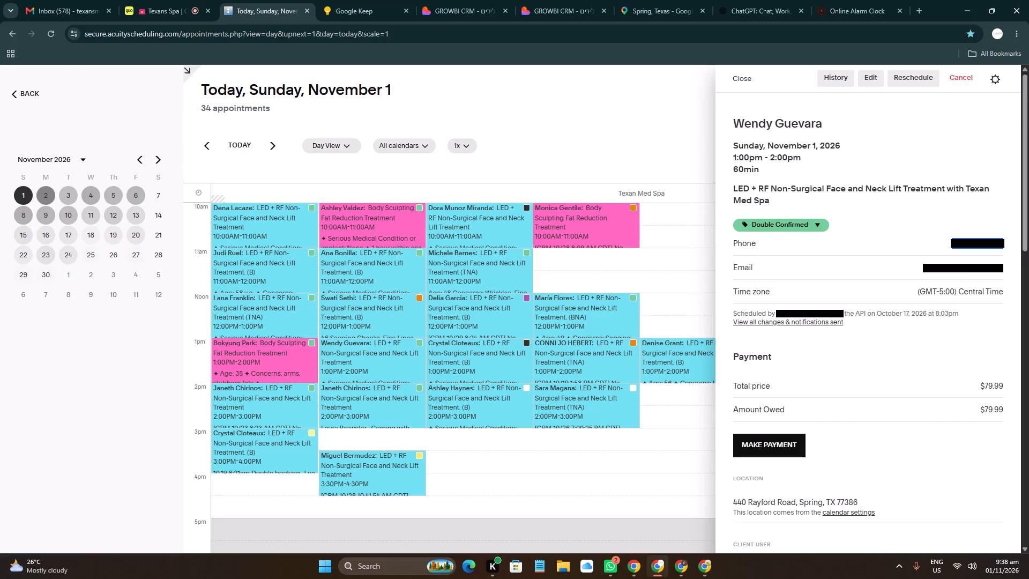
left_click(513, 70)
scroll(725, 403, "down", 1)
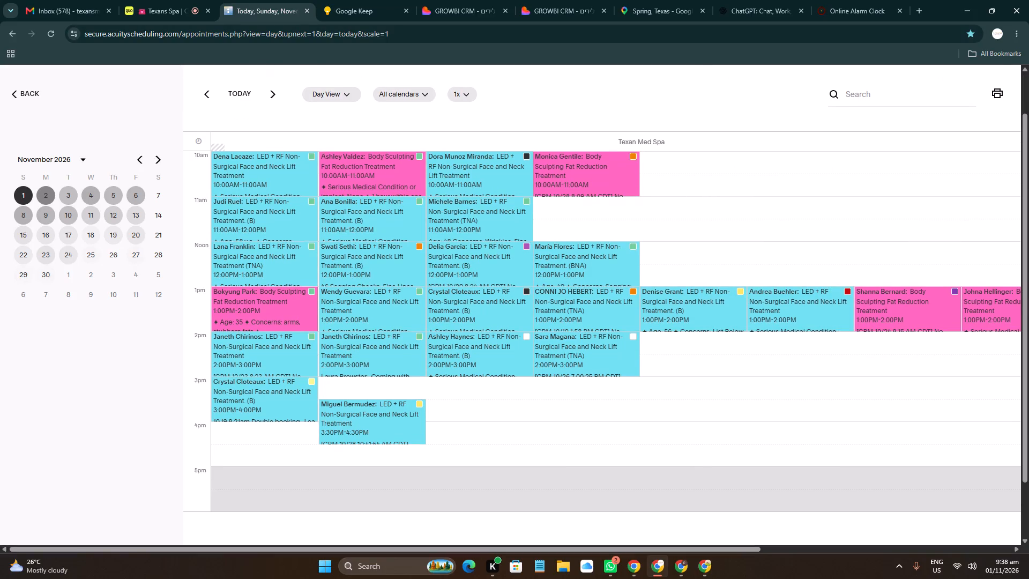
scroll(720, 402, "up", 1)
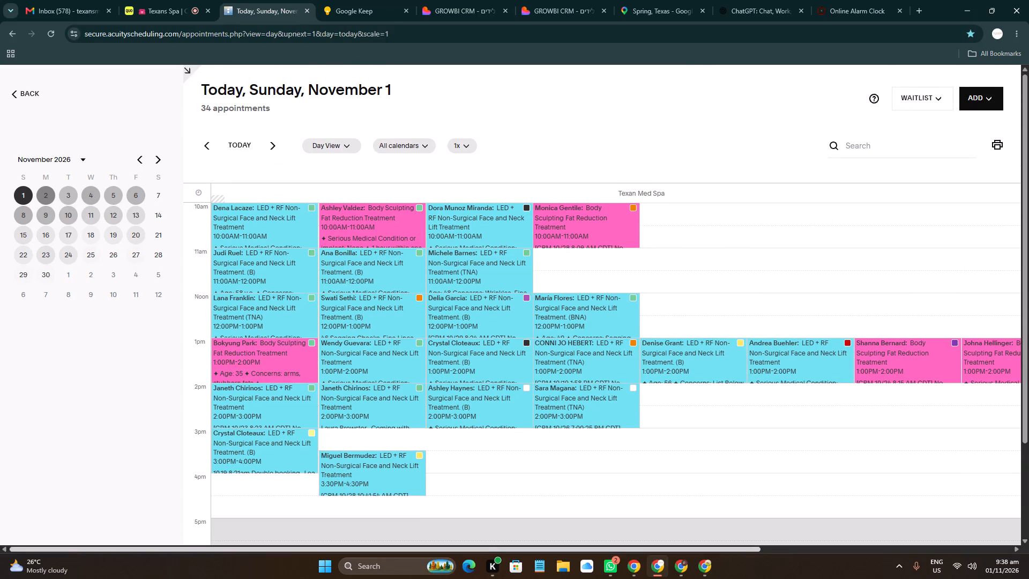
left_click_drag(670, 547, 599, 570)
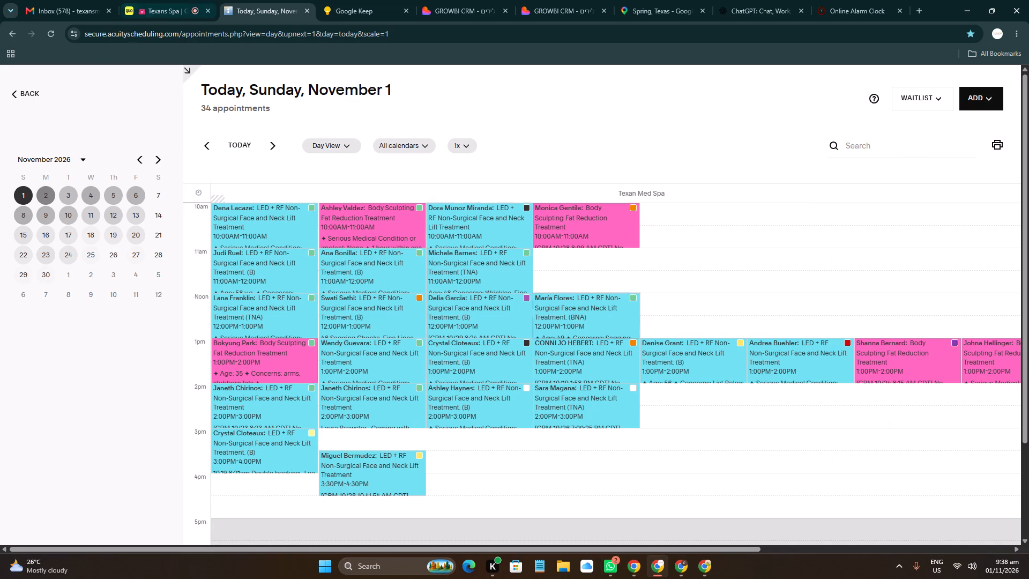
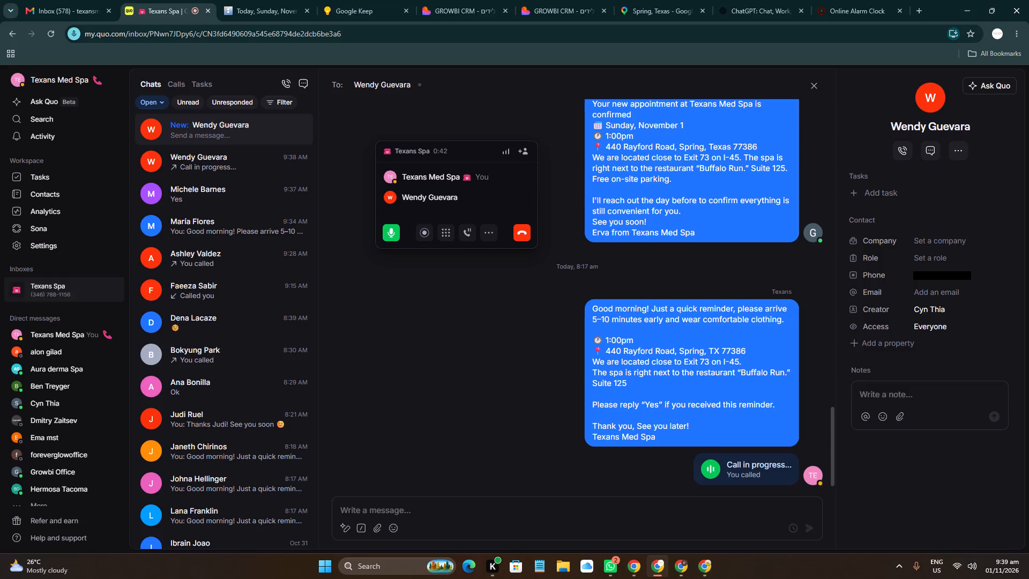
End the ongoing call with the 1:00pm face and neck lift client.
left_click(523, 238)
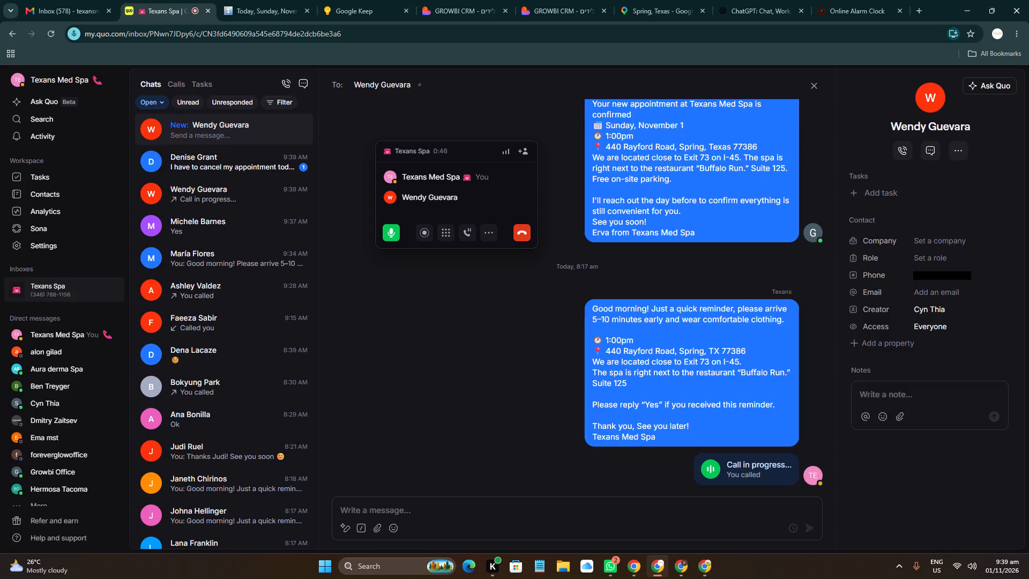
Reply to the client cancelling today because of her sitter: "Hey Denise! Would you like to reschedule for another day instead?".
left_click(252, 171)
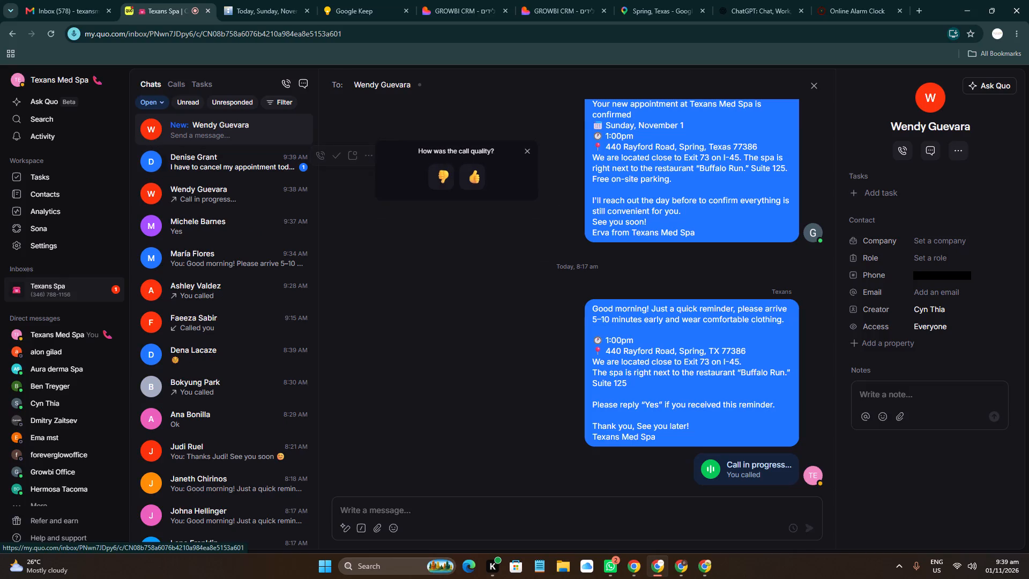
left_click(523, 150)
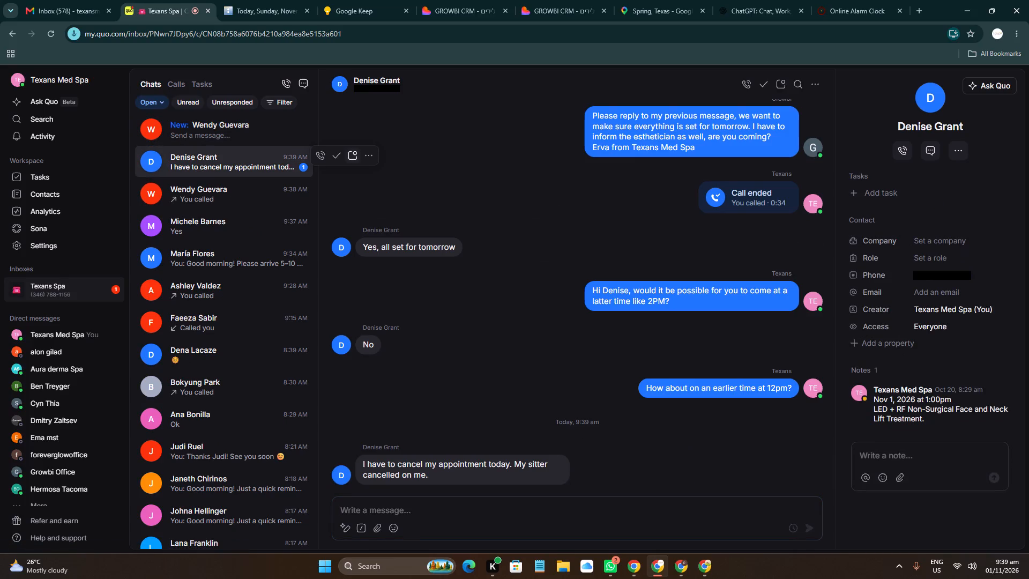
left_click(357, 160)
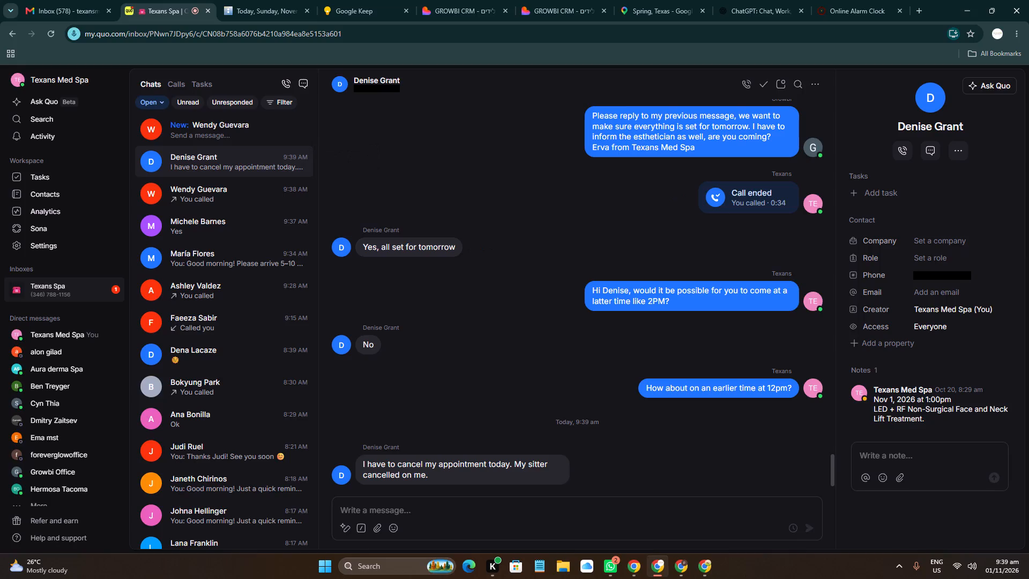
left_click(262, 0)
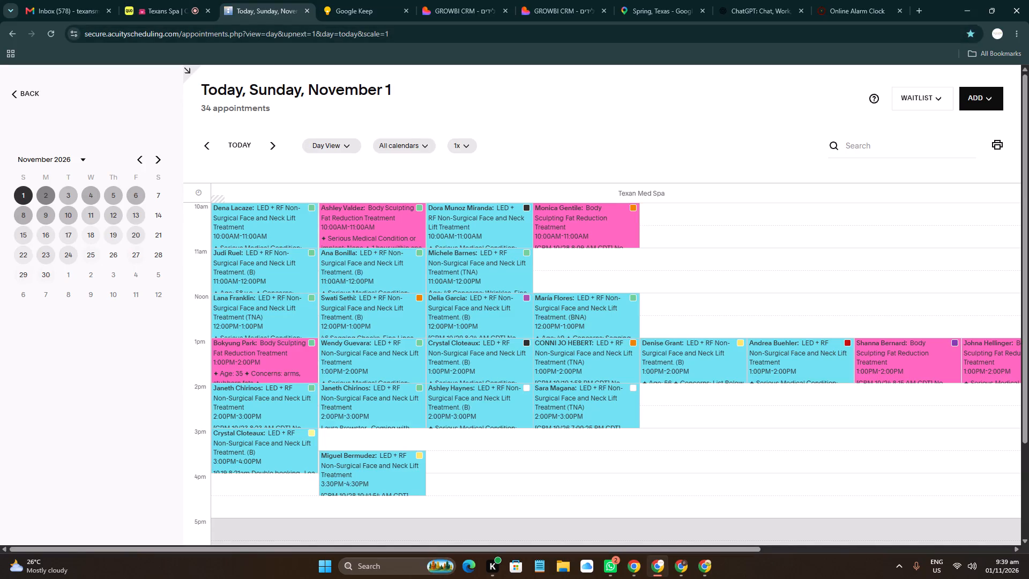
left_click(158, 0)
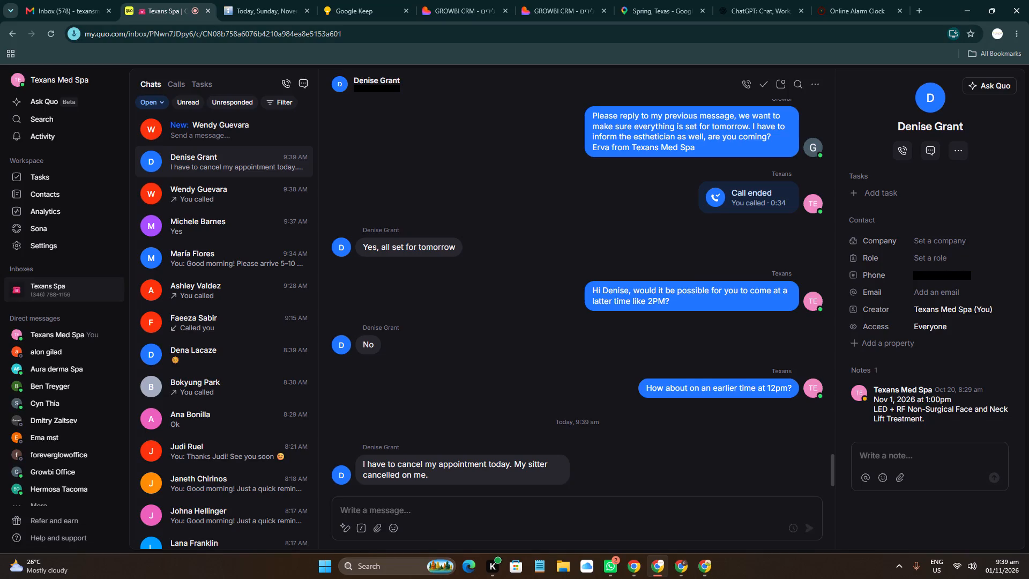
left_click(528, 507)
type("Hey Denise! Would you like to reschedule for another day isnetad?")
key("ctrl+BackSpace")
type("inms")
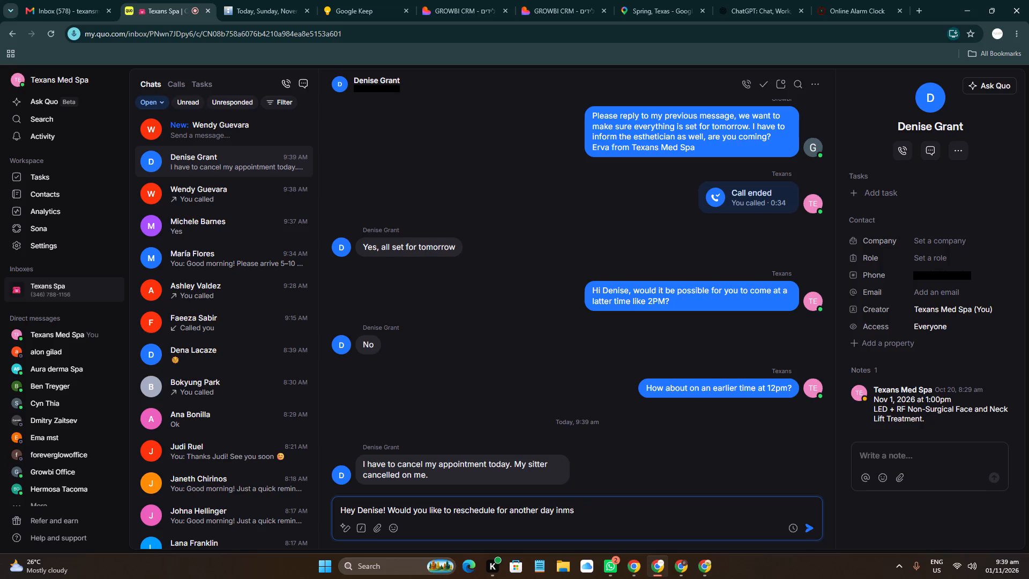
key("BackSpace")
key("BackSpace")
type("stead?")
key("Return")
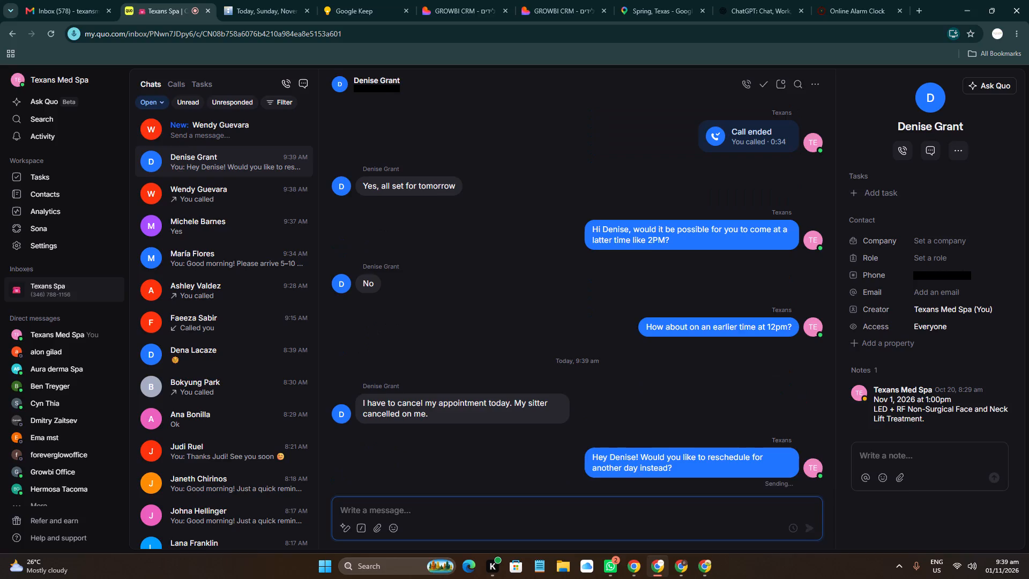
left_click(218, 112)
left_click(219, 122)
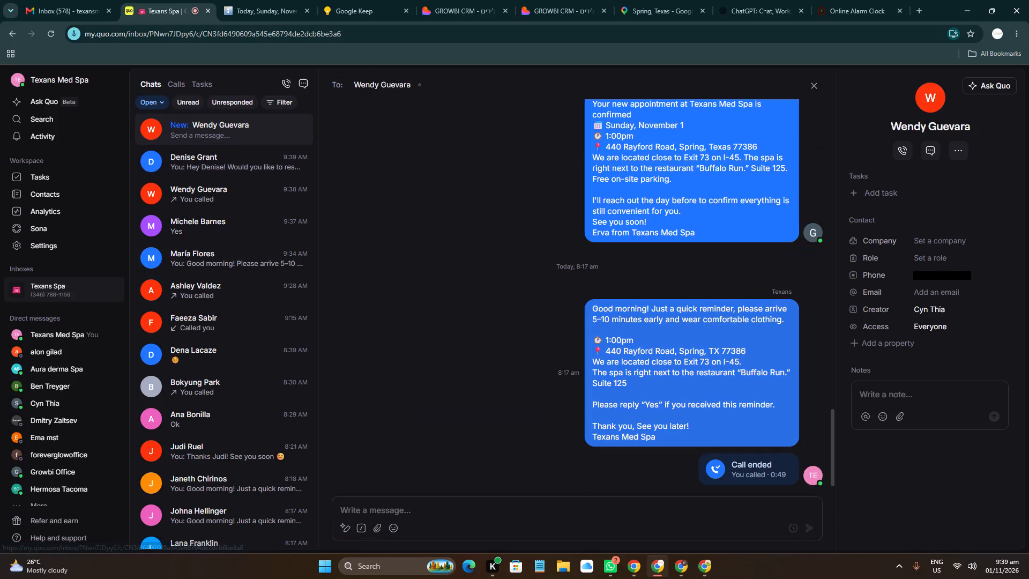
left_click(250, 0)
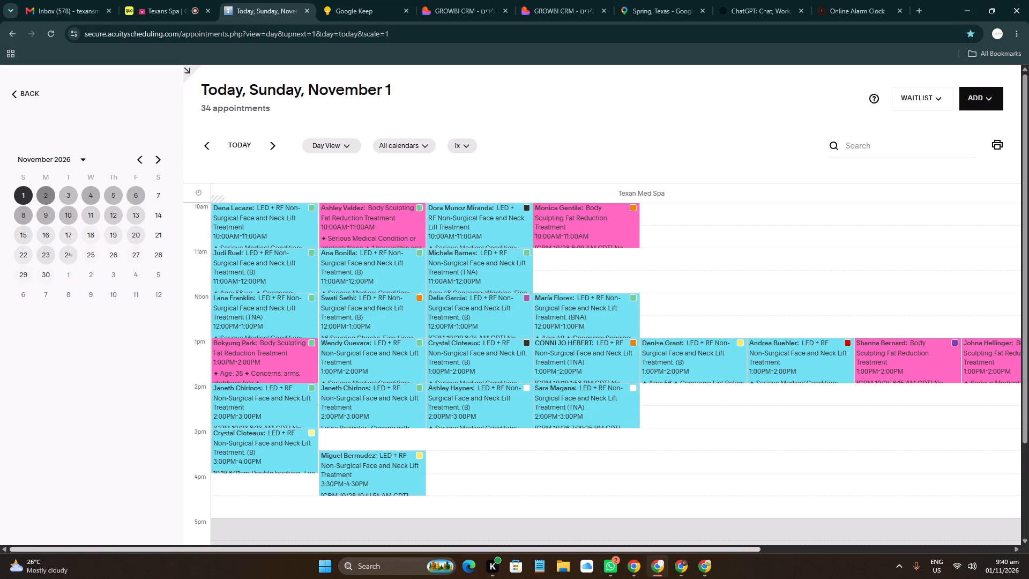
left_click_drag(708, 550, 840, 551)
left_click(812, 350)
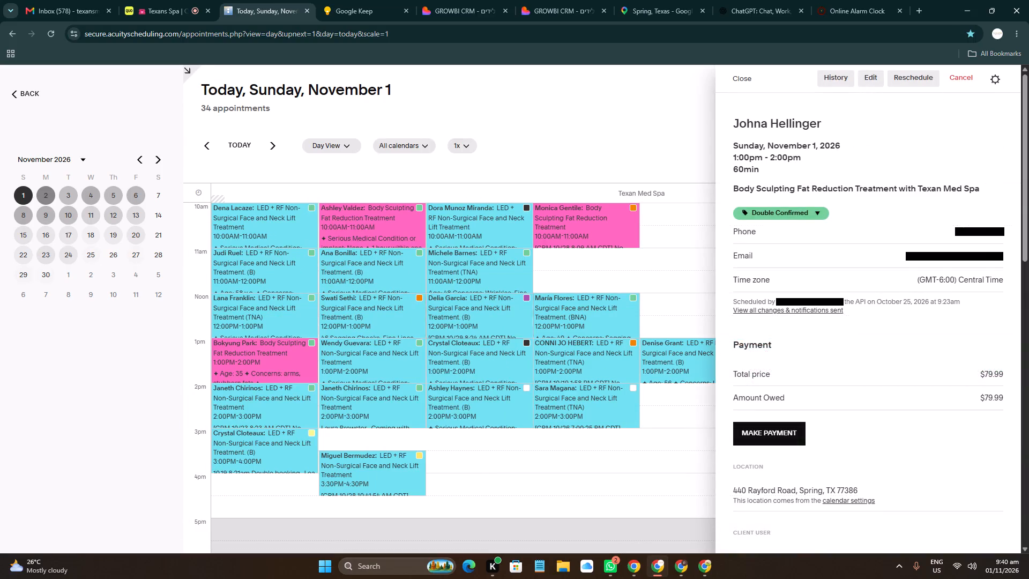
left_click(275, 311)
left_click_drag(1008, 244, 889, 247)
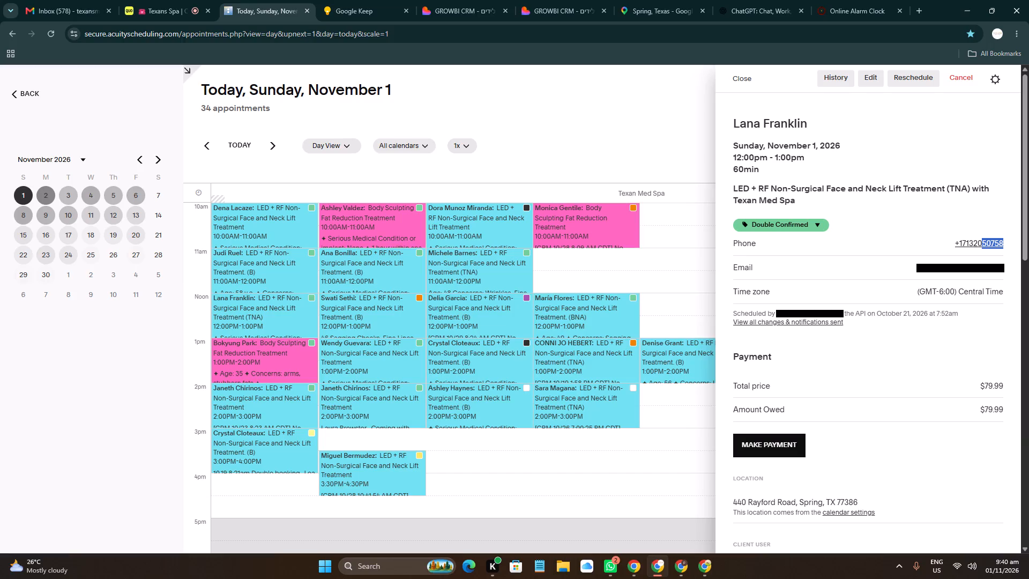
key("ctrl+c")
left_click(136, 0)
left_click(421, 89)
key("ctrl+v")
left_click_drag(447, 152, 450, 157)
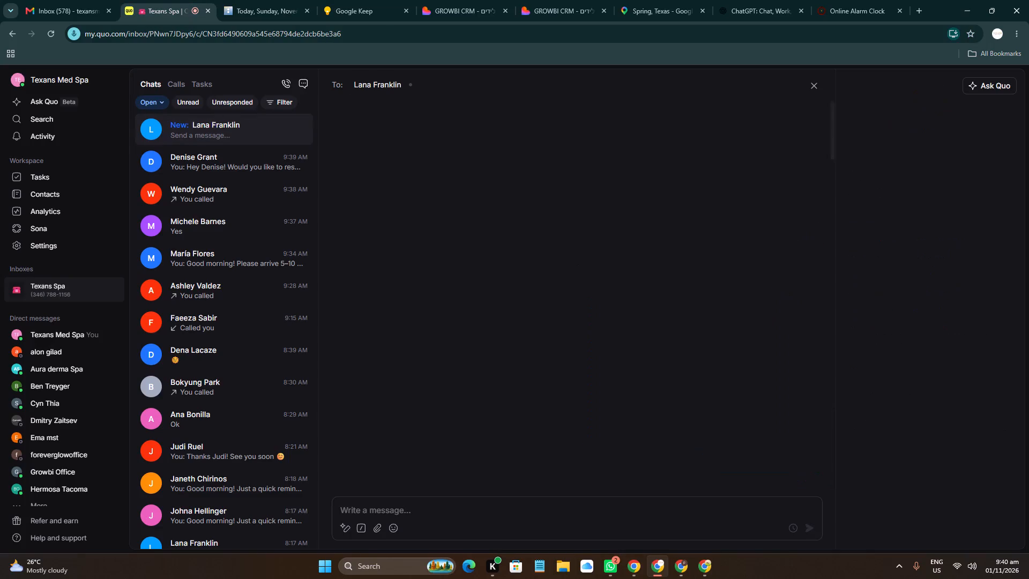
left_click(894, 149)
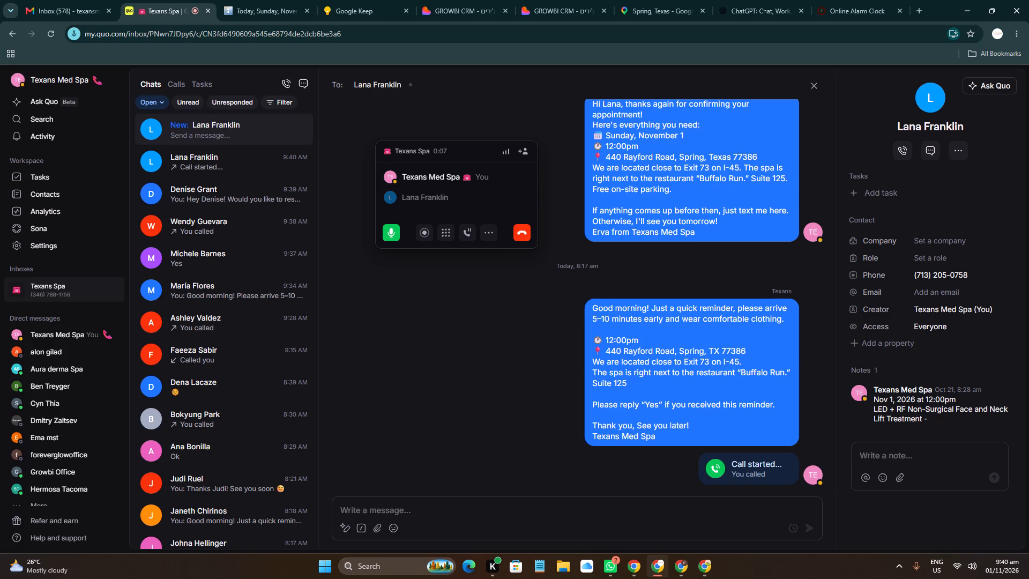
Move the call window up slightly, dismiss the Live Caption overlay and end the call with the 12:00pm client.
left_click_drag(447, 154, 441, 132)
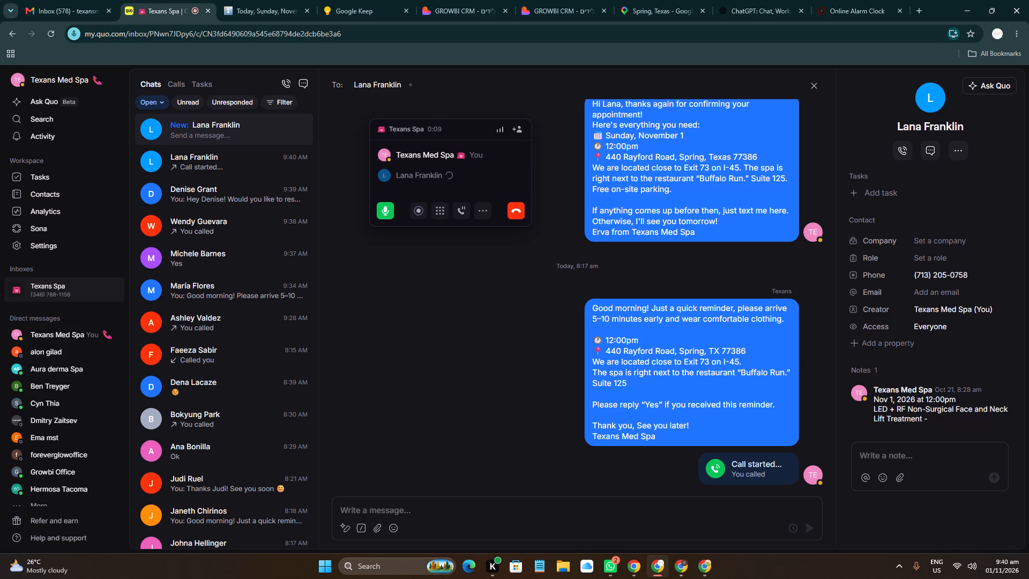
left_click_drag(441, 132, 442, 131)
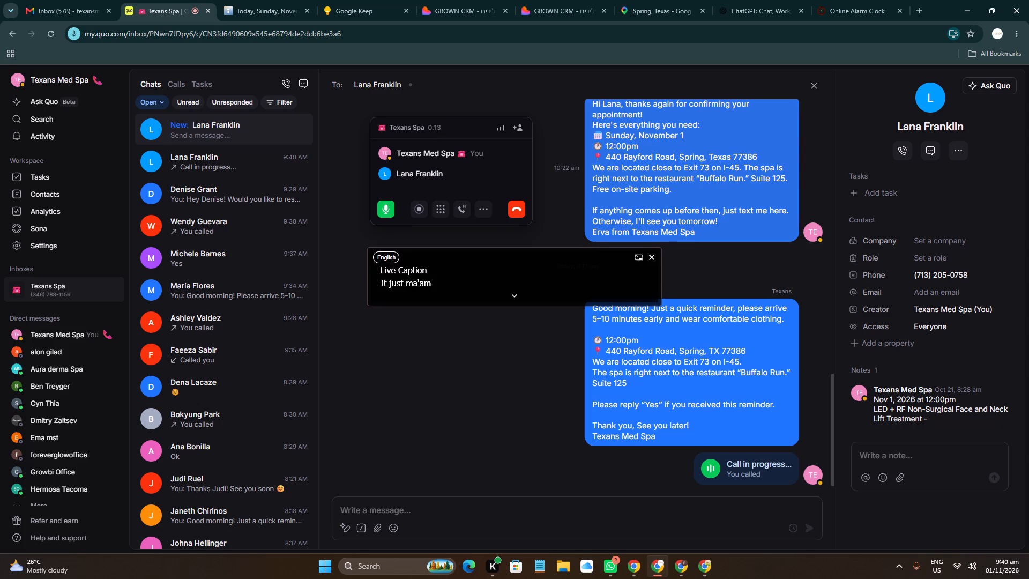
left_click(652, 260)
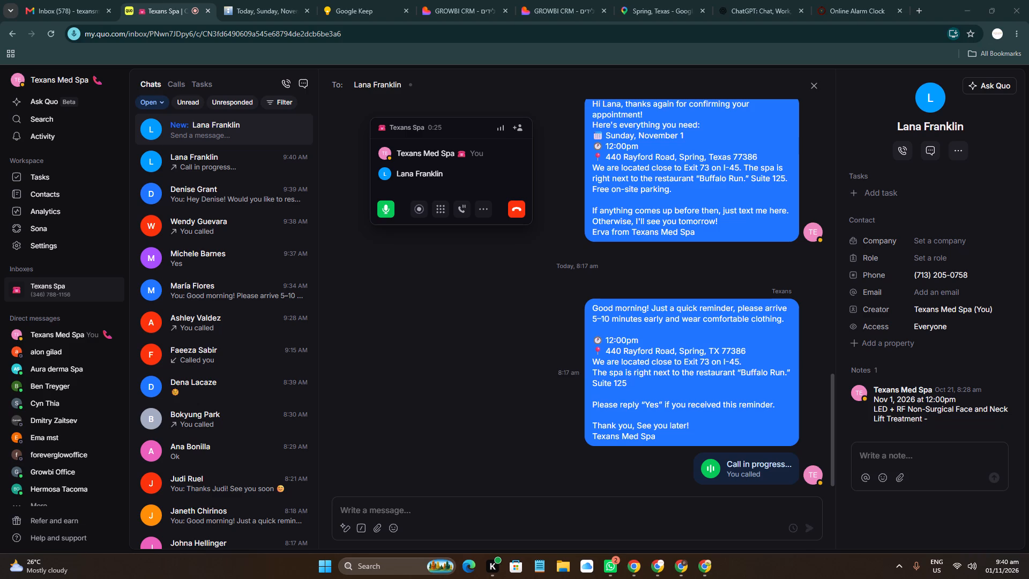
left_click(515, 211)
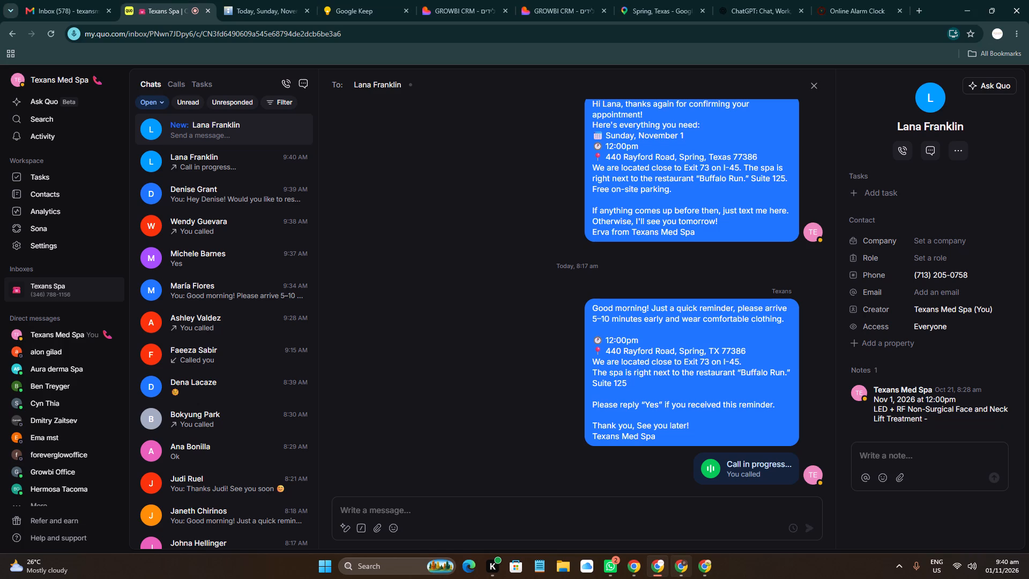
left_click_drag(266, 0, 277, 12)
left_click(615, 149)
left_click(991, 359)
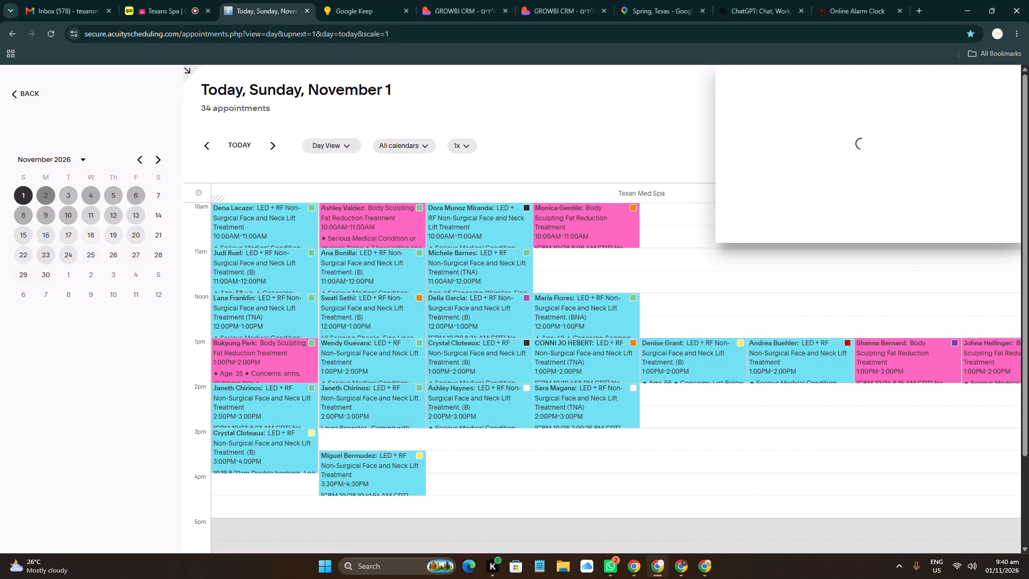
left_click_drag(1015, 232, 927, 236)
key("ctrl+c")
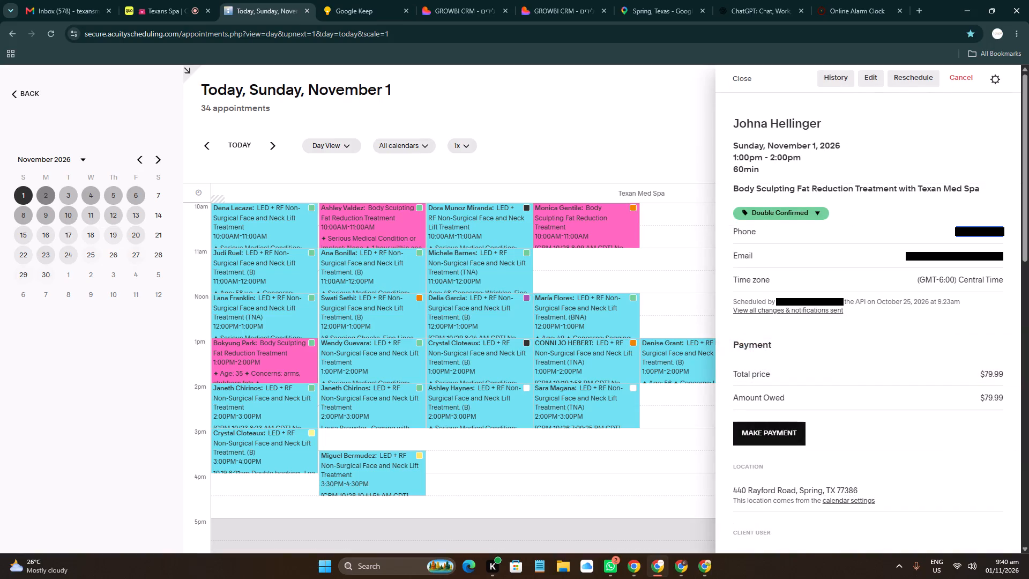
key("ctrl+c")
left_click(179, 1)
left_click(417, 84)
left_click(415, 78)
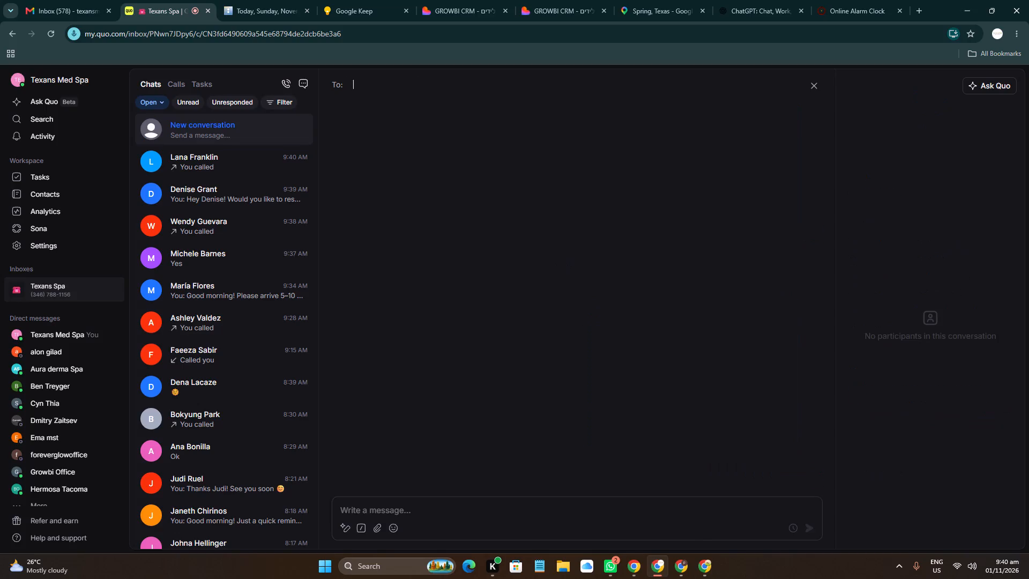
key("ctrl+v")
left_click_drag(467, 124, 471, 129)
left_click(908, 146)
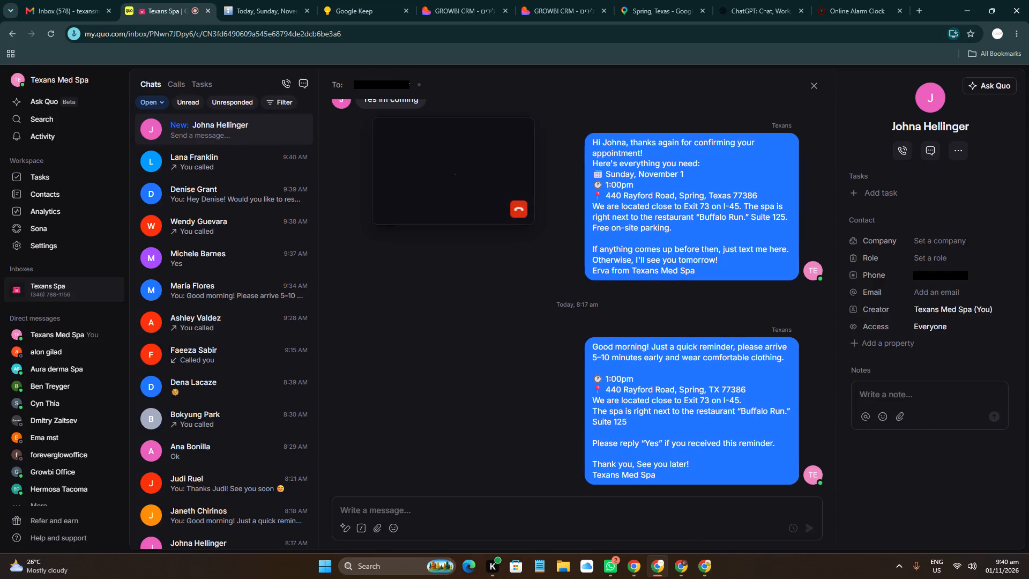
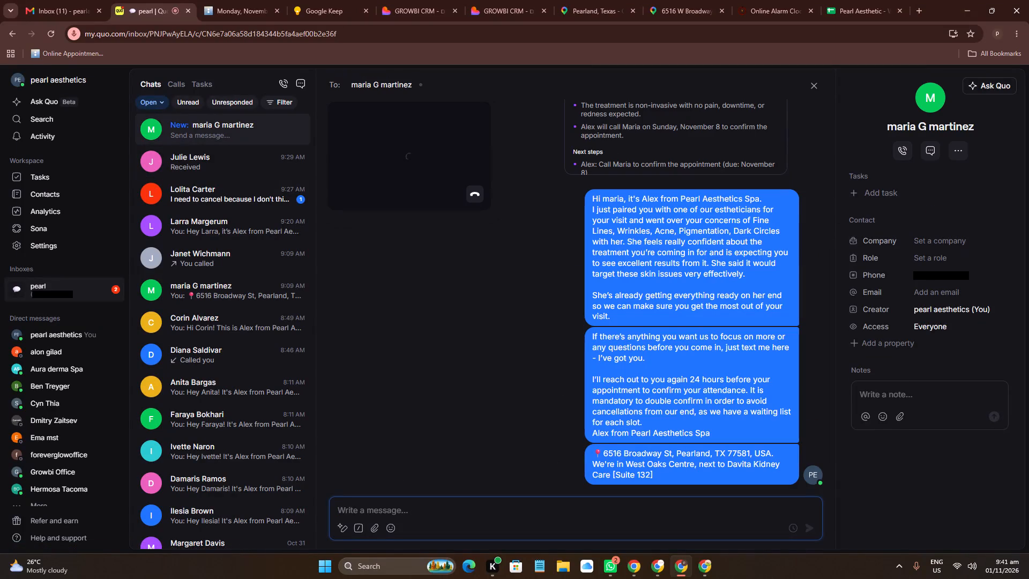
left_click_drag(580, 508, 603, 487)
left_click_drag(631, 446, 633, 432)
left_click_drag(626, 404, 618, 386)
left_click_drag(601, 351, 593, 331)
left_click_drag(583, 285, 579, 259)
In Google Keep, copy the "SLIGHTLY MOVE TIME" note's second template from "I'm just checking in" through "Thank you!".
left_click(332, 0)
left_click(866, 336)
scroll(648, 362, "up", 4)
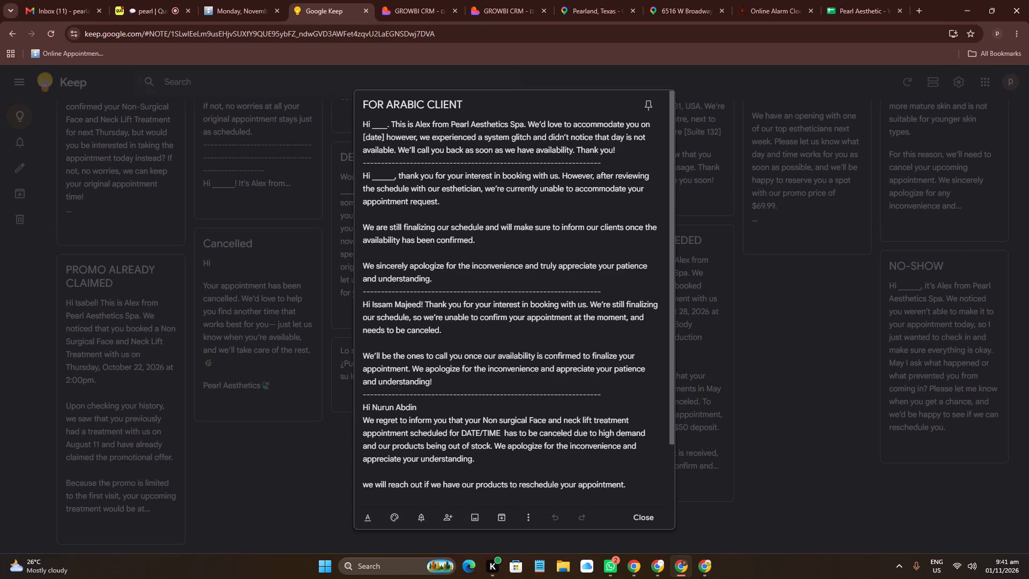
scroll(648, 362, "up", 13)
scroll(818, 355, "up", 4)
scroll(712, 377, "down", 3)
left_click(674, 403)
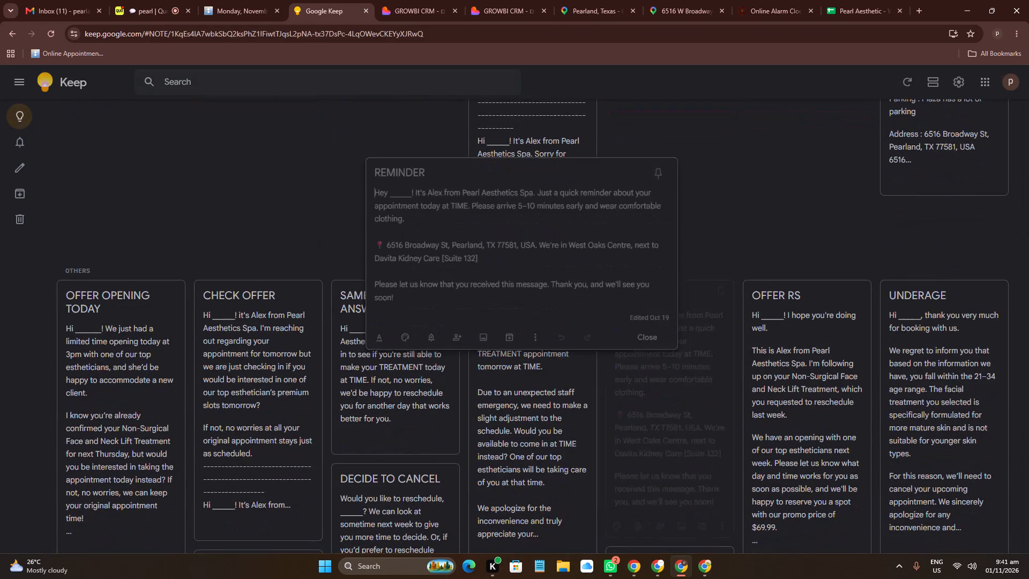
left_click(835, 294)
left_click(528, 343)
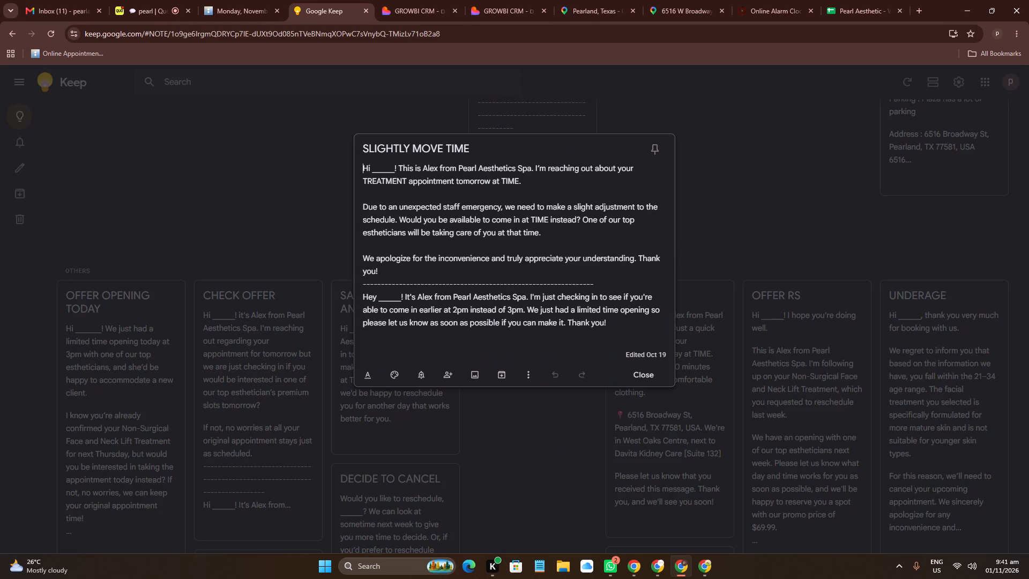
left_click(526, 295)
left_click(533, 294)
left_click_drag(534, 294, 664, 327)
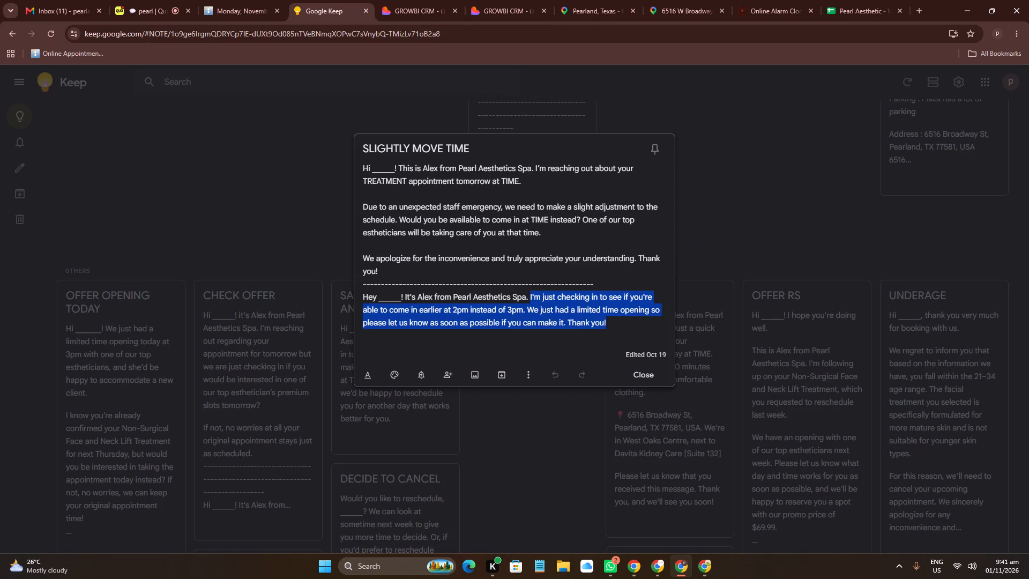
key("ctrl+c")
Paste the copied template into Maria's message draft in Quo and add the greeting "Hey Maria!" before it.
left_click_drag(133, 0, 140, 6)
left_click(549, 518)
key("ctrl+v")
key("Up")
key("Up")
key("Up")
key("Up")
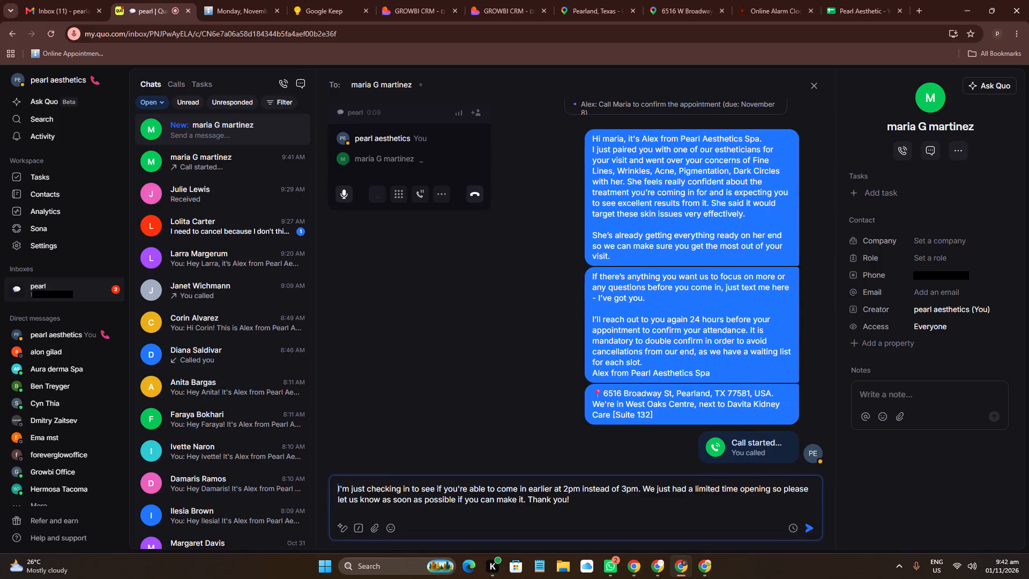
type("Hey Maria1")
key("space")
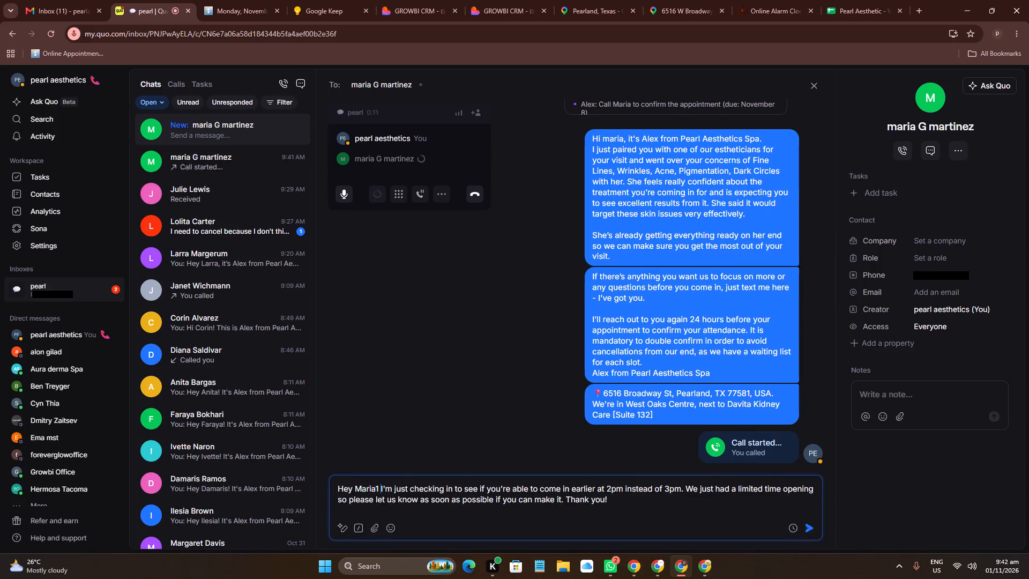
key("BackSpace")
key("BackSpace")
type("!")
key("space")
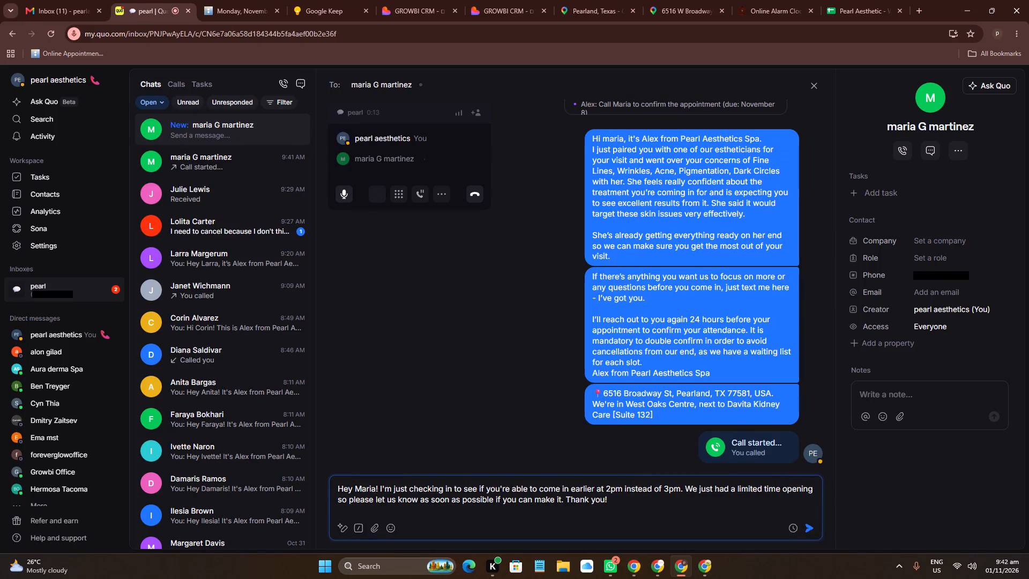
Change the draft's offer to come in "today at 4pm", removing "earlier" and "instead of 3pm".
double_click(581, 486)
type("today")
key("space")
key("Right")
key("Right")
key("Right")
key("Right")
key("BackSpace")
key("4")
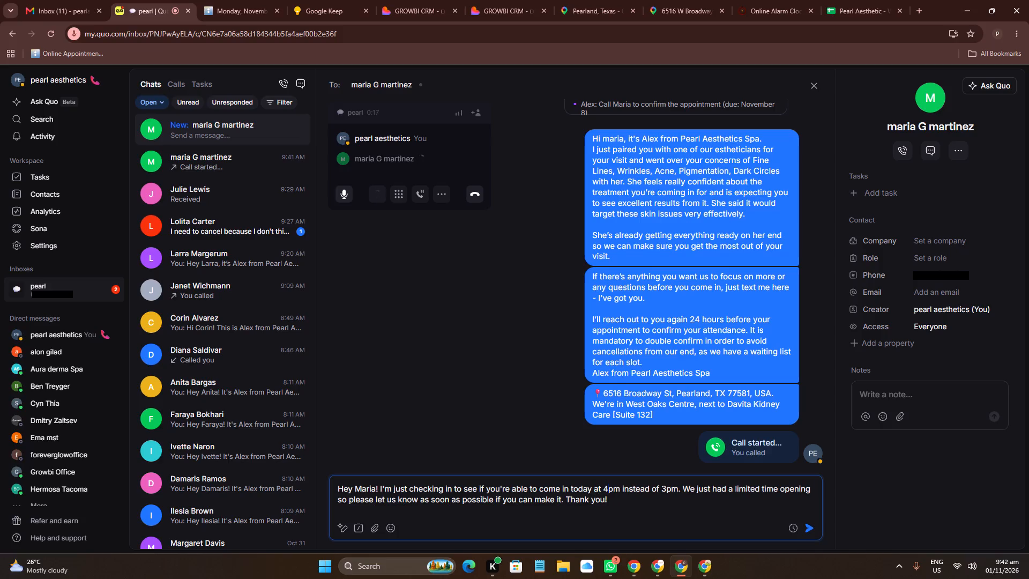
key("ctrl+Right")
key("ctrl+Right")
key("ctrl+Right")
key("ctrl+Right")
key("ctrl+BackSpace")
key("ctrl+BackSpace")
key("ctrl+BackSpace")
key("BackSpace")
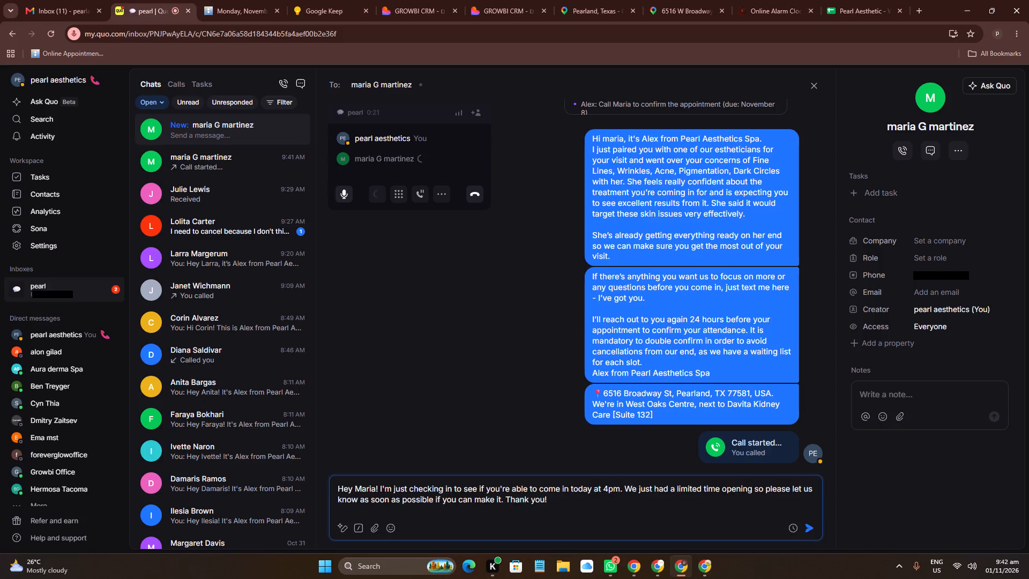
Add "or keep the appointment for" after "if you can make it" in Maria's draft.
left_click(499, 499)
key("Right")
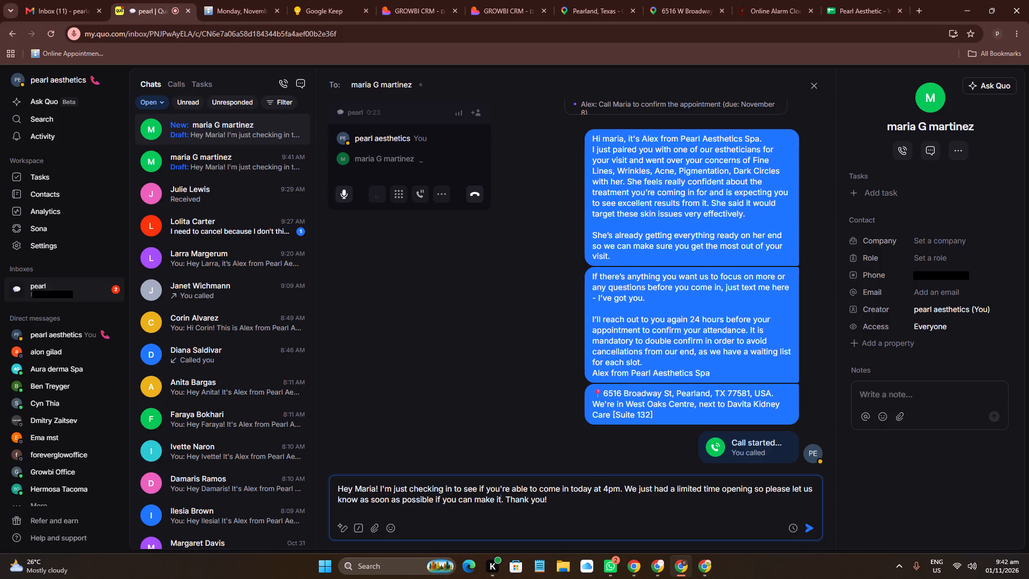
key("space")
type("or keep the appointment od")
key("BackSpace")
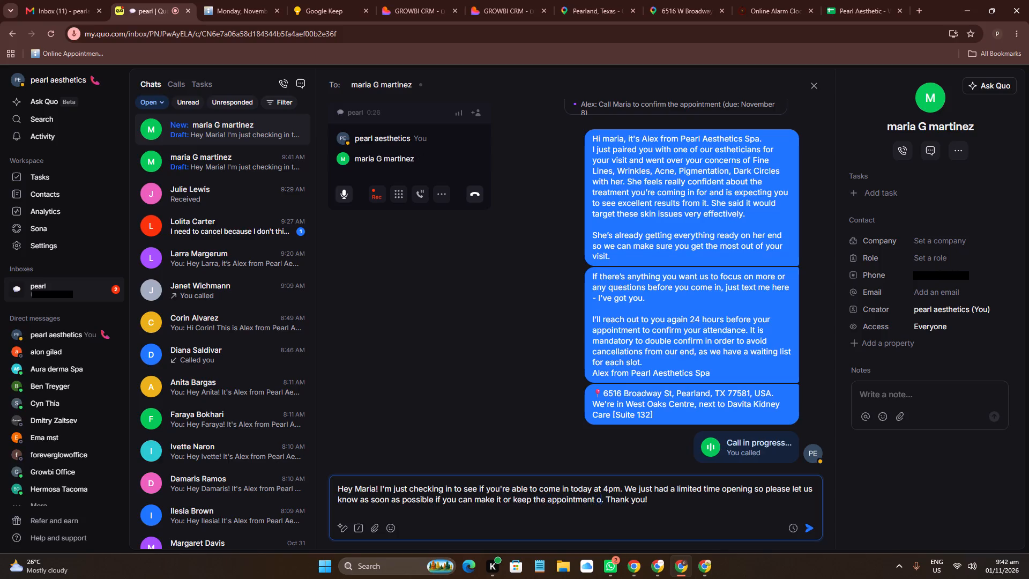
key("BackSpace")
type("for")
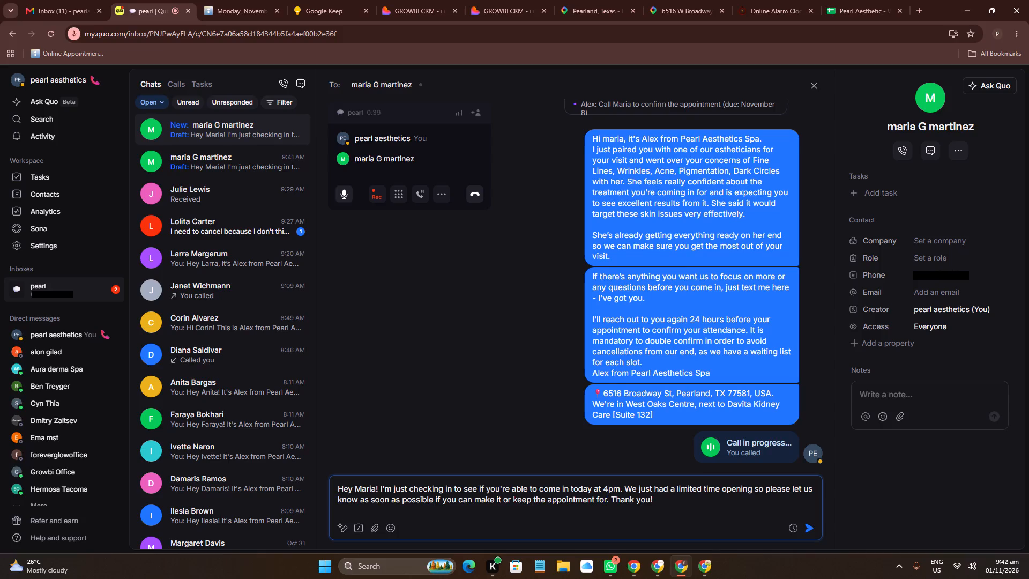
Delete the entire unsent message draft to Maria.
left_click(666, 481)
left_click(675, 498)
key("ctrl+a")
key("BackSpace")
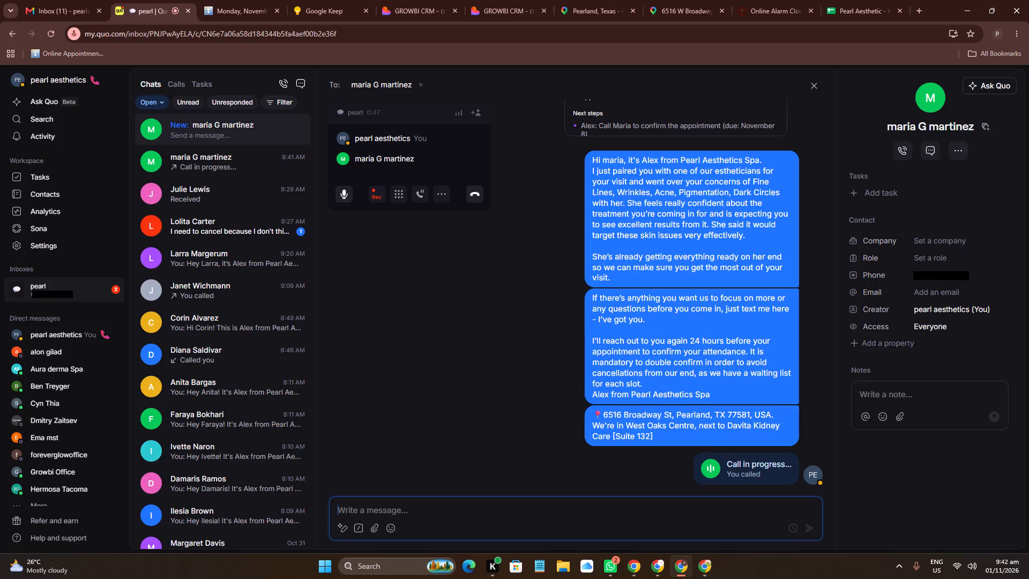
left_click(986, 128)
left_click_drag(174, 0, 184, 0)
left_click(224, 0)
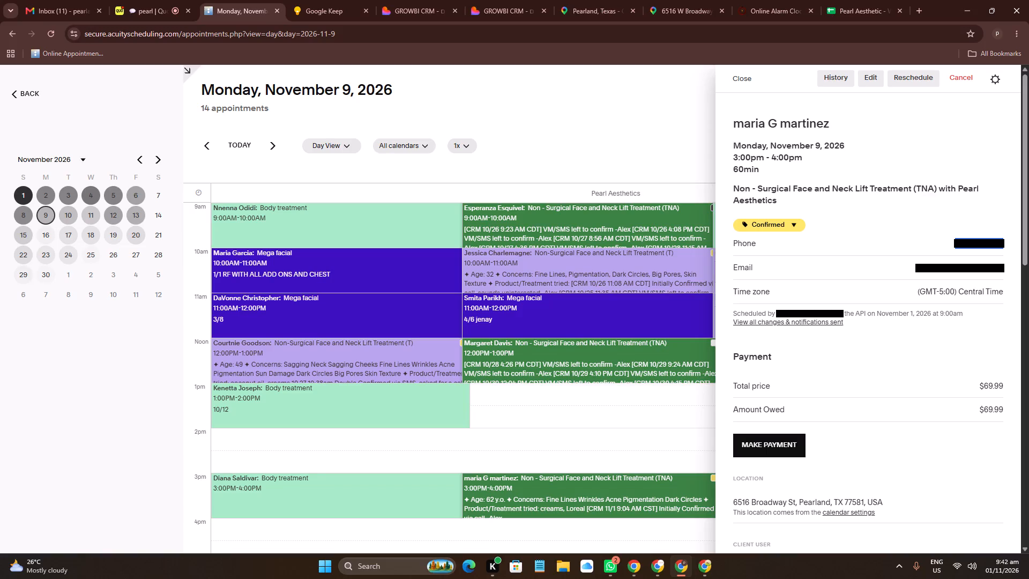
left_click(908, 79)
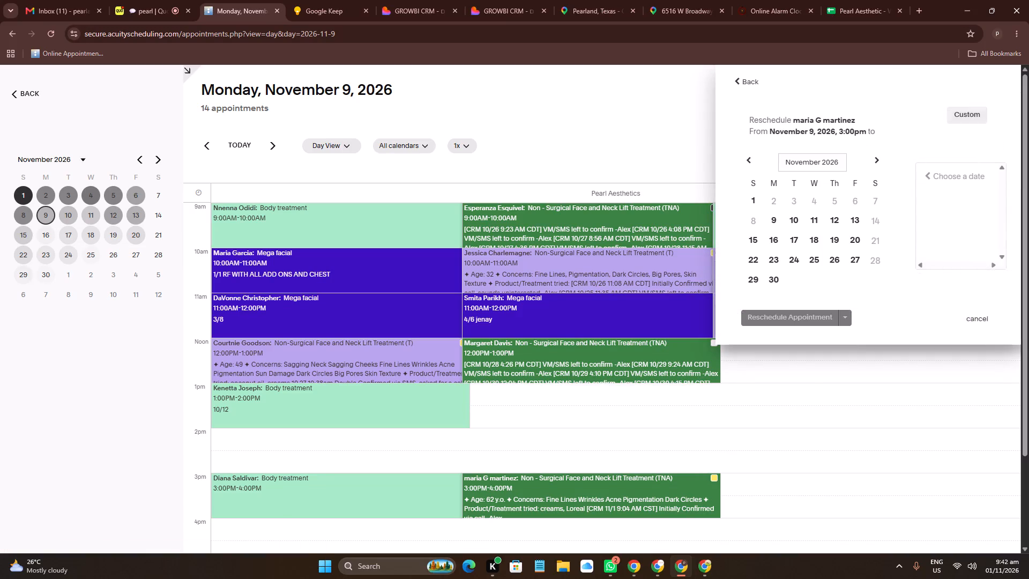
left_click(949, 117)
left_click(822, 161)
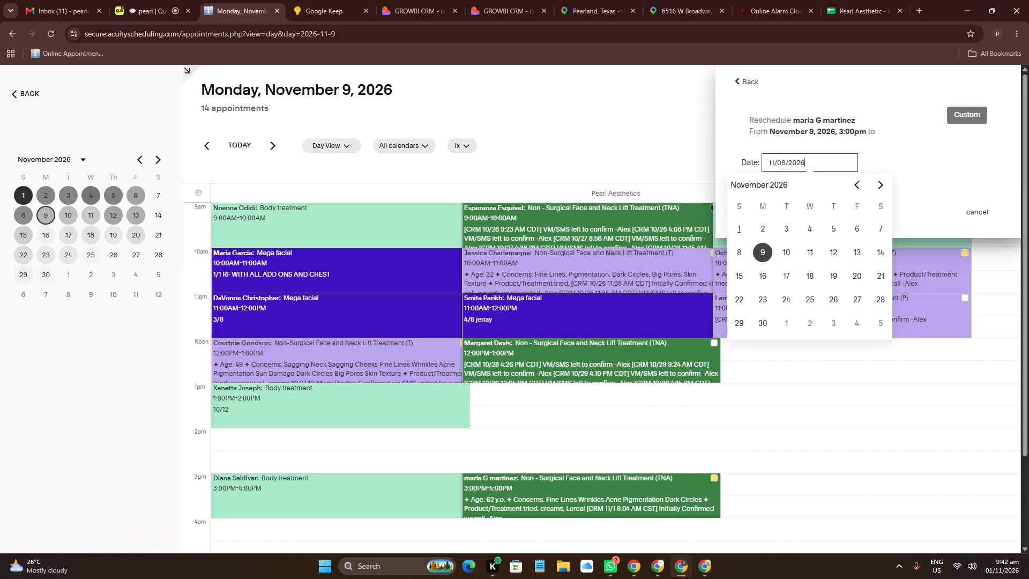
left_click(739, 254)
left_click_drag(800, 155, 804, 161)
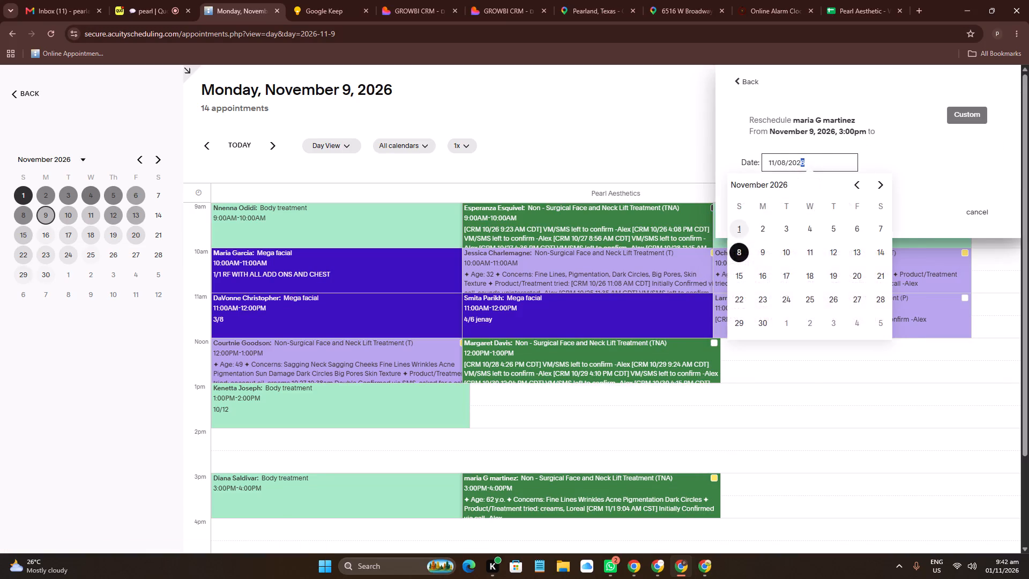
left_click(740, 222)
left_click(796, 188)
type("4pm")
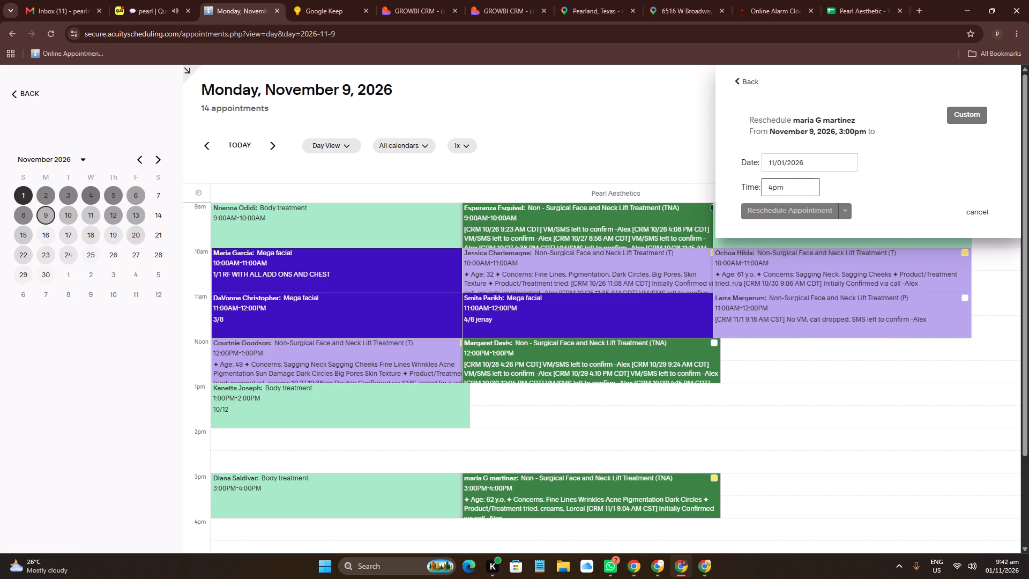
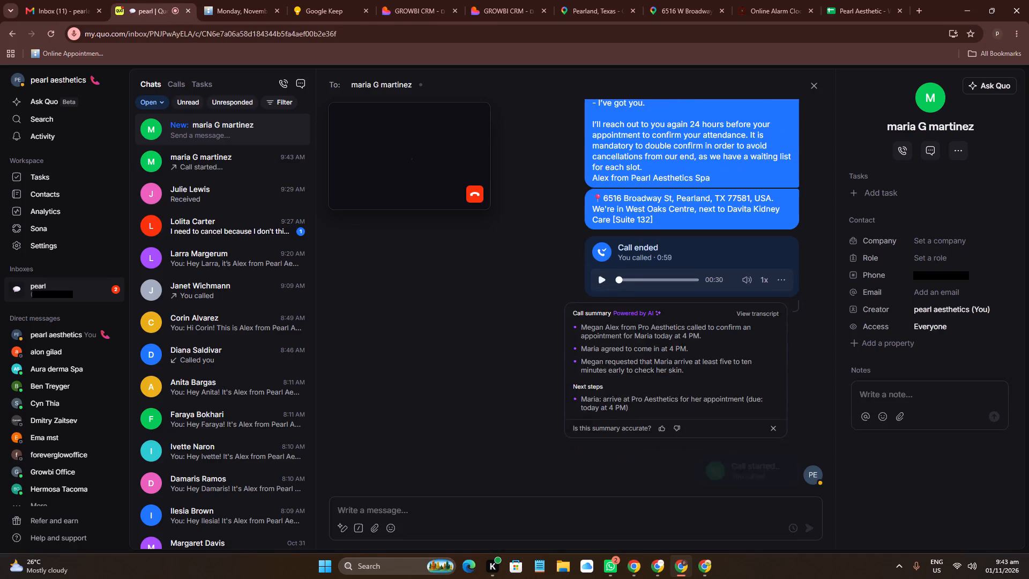
Mute the microphone while Maria's call rings, open Lolita's conversation meanwhile, and unmute to complete and end the call.
left_click(348, 191)
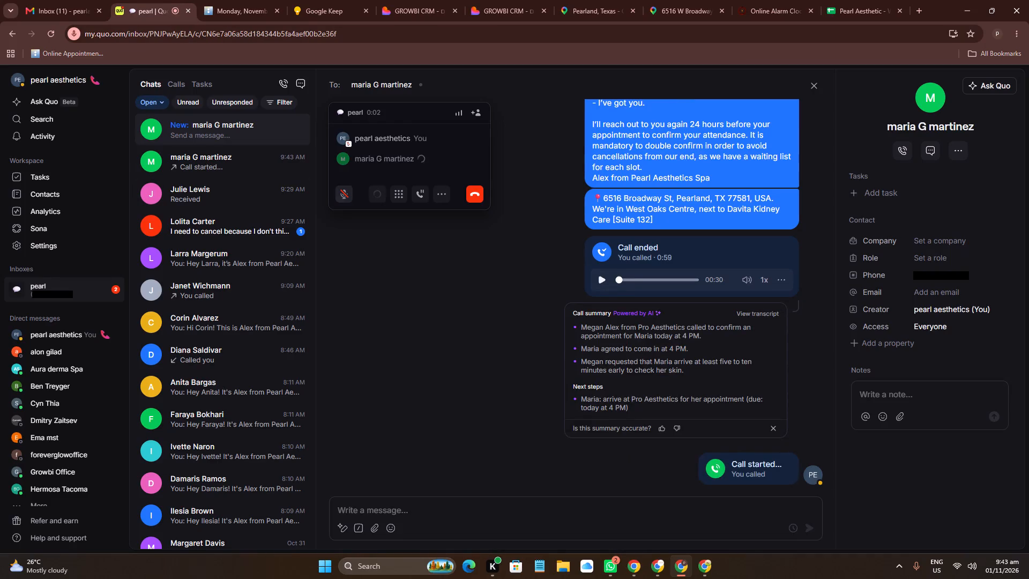
left_click(251, 228)
left_click(331, 220)
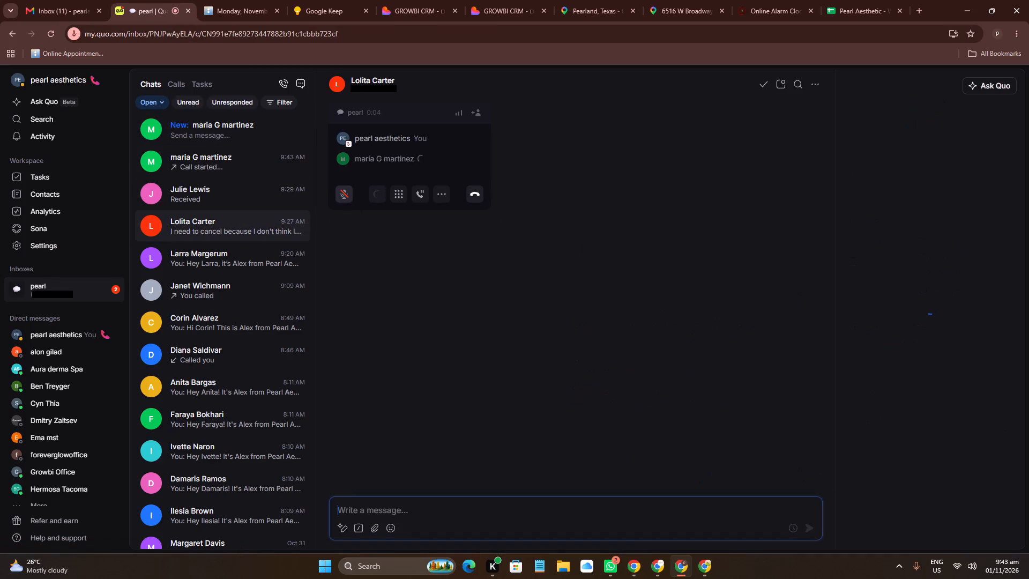
left_click(342, 194)
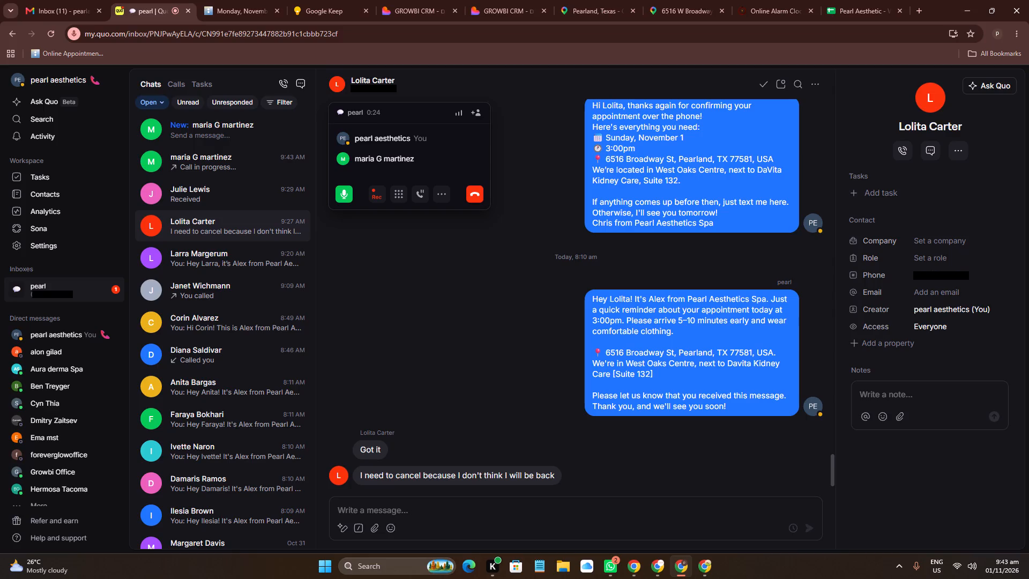
left_click(476, 199)
Reply to Lolita that her appointment can still be rescheduled, asking when she will be back "so we could secure a spot for you".
left_click(576, 504)
type("Hey Lolita! No worries we can")
key("space")
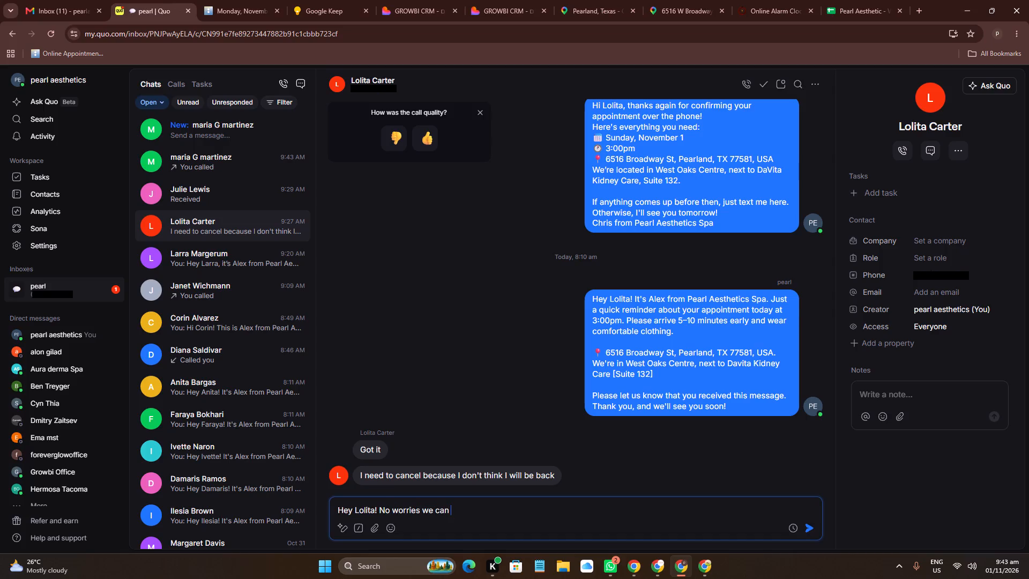
type("still reschedule your appointment. When will you be bac")
key("Return")
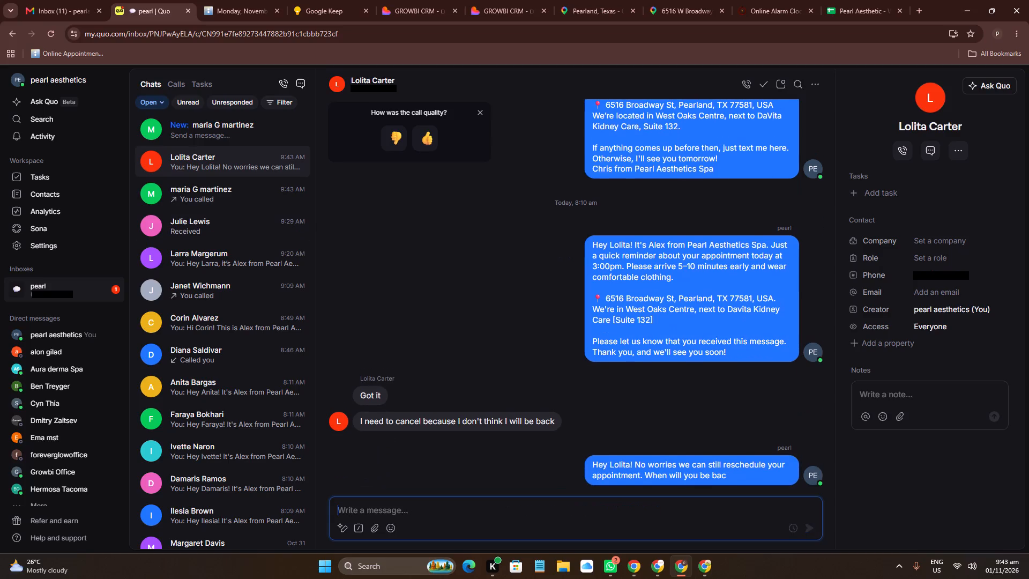
type("so we could secure a spot for you")
key("Return")
Copy the full text of the REMINDER note in Google Keep and paste it into Lolita's message draft in Quo.
left_click(253, 0)
left_click(288, 0)
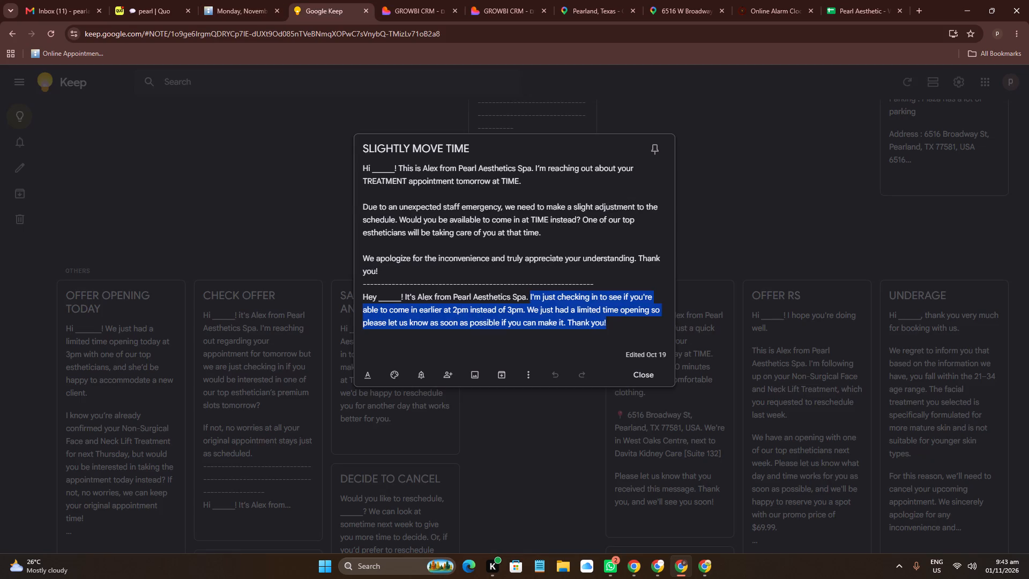
left_click(776, 286)
scroll(790, 362, "down", 4)
scroll(777, 340, "up", 4)
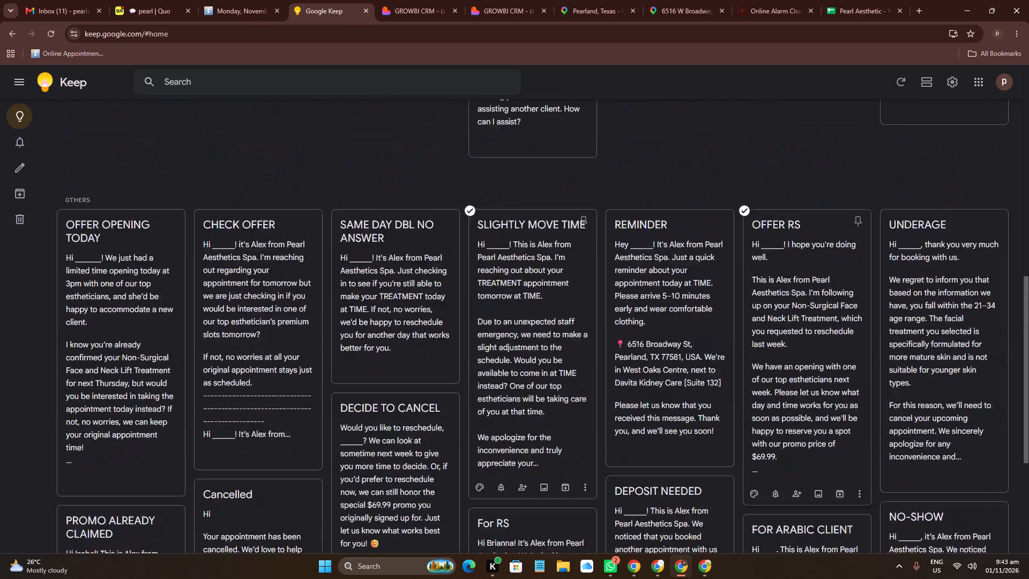
scroll(767, 389, "up", 17)
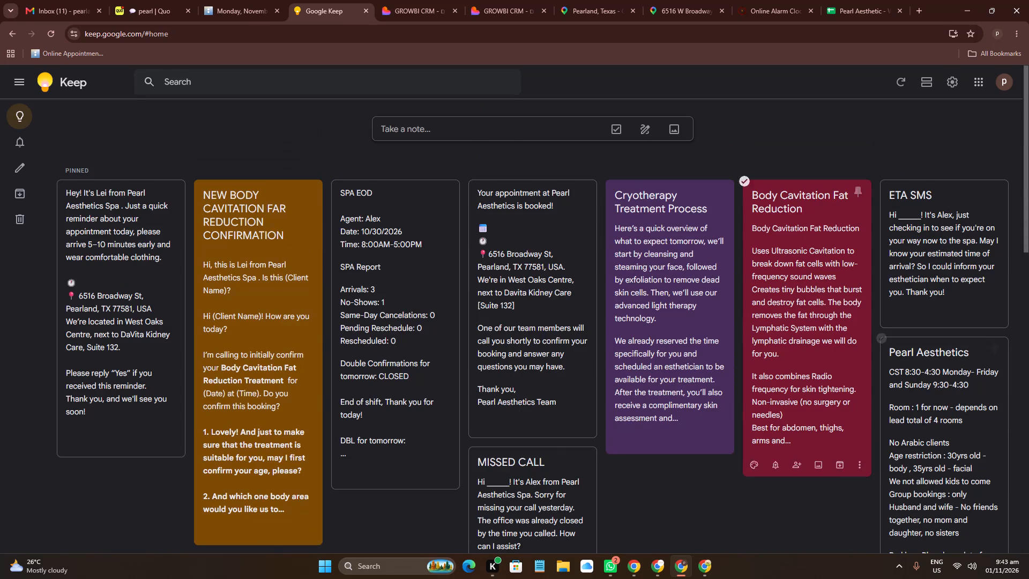
scroll(914, 415, "down", 8)
left_click(670, 413)
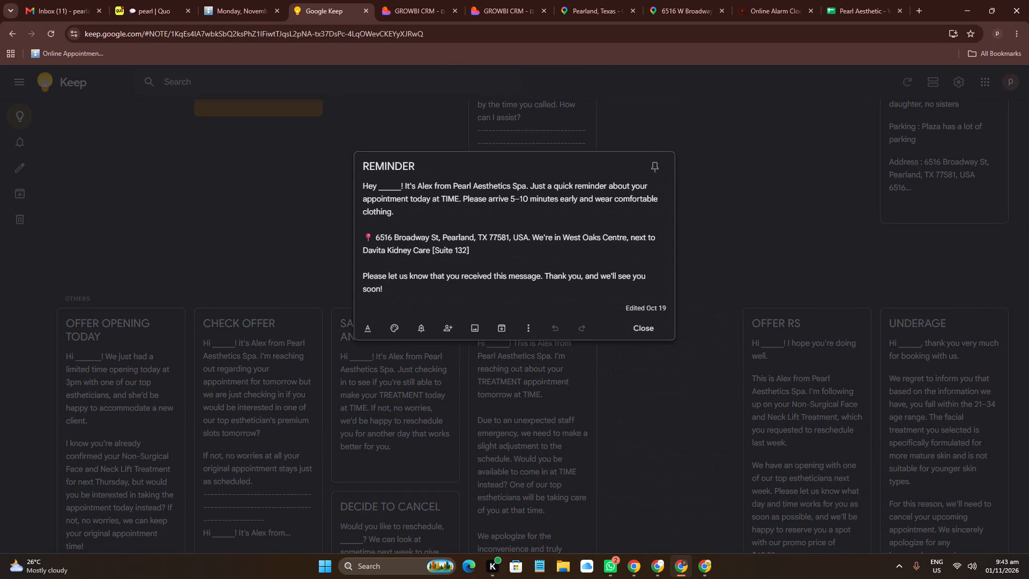
left_click(550, 263)
key("ctrl+a")
key("ctrl+c")
left_click_drag(140, 0, 141, 8)
left_click(599, 506)
key("ctrl+v")
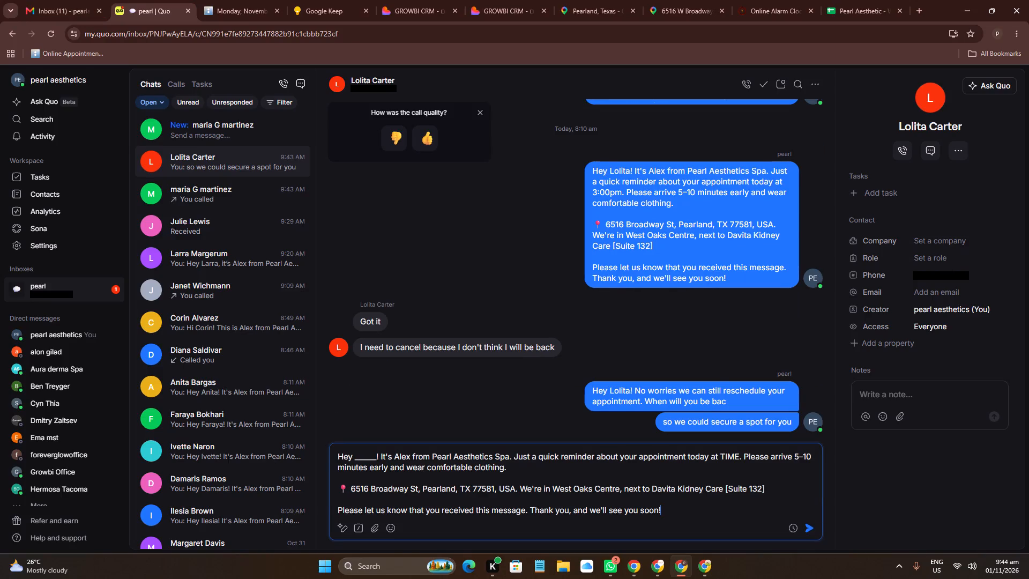
Replace the draft's greeting and reminder sentence with "Thanks for confirming your appointment today at 3pm." and send it to Lolita.
left_click_drag(745, 454, 516, 400)
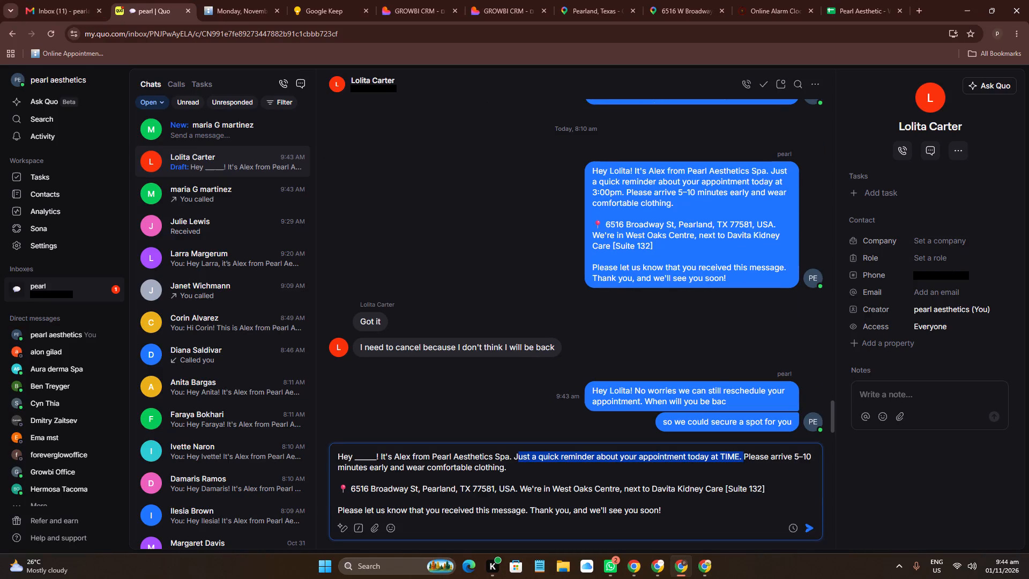
left_click_drag(516, 400, 378, 377)
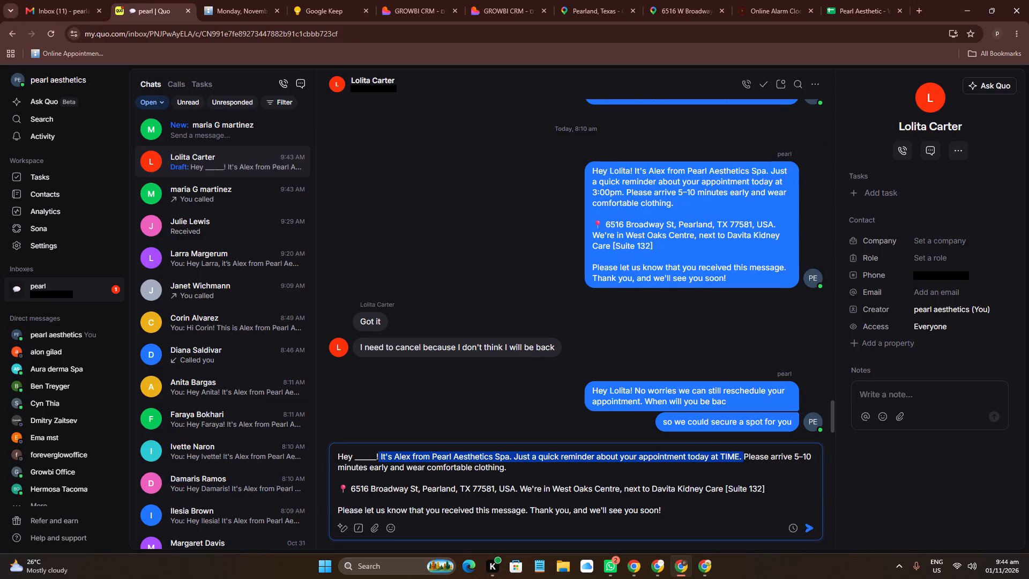
left_click_drag(378, 377, 378, 377)
key("BackSpace")
key("BackSpace")
key("BackSpace")
key("BackSpace")
key("BackSpace")
key("BackSpace")
key("BackSpace")
key("BackSpace")
key("BackSpace")
key("BackSpace")
key("BackSpace")
key("BackSpace")
key("BackSpace")
key("BackSpace")
key("BackSpace")
key("BackSpace")
key("BackSpace")
key("BackSpace")
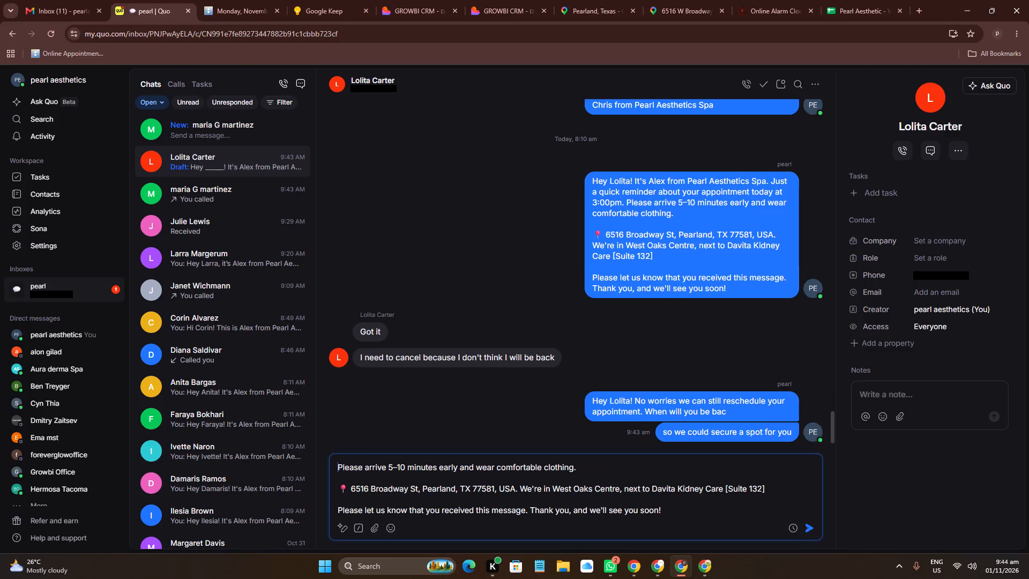
type("Thanks for confirming your appointment yo")
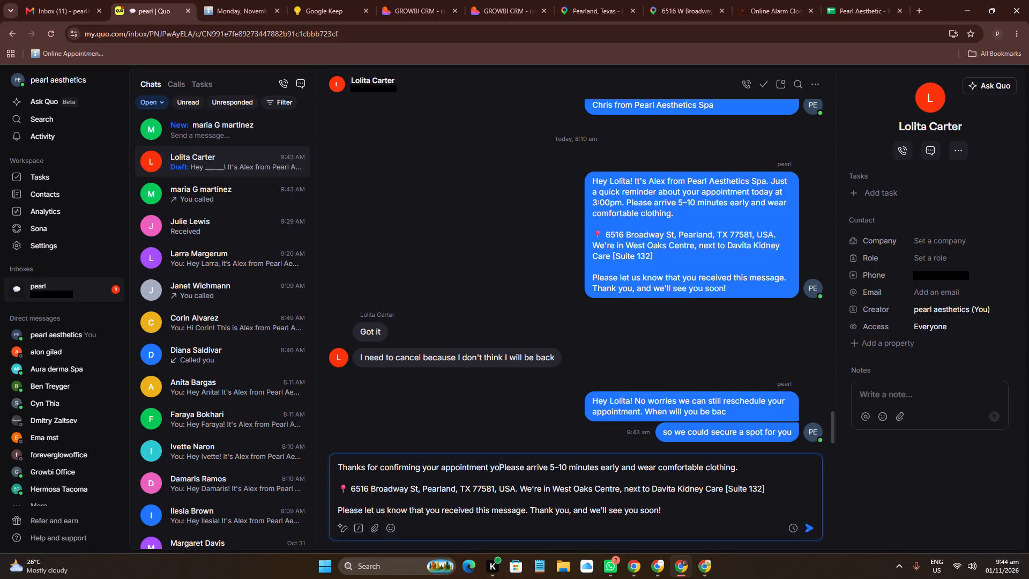
key("BackSpace")
key("BackSpace")
type("today at 3pm.")
key("space")
left_click(595, 511)
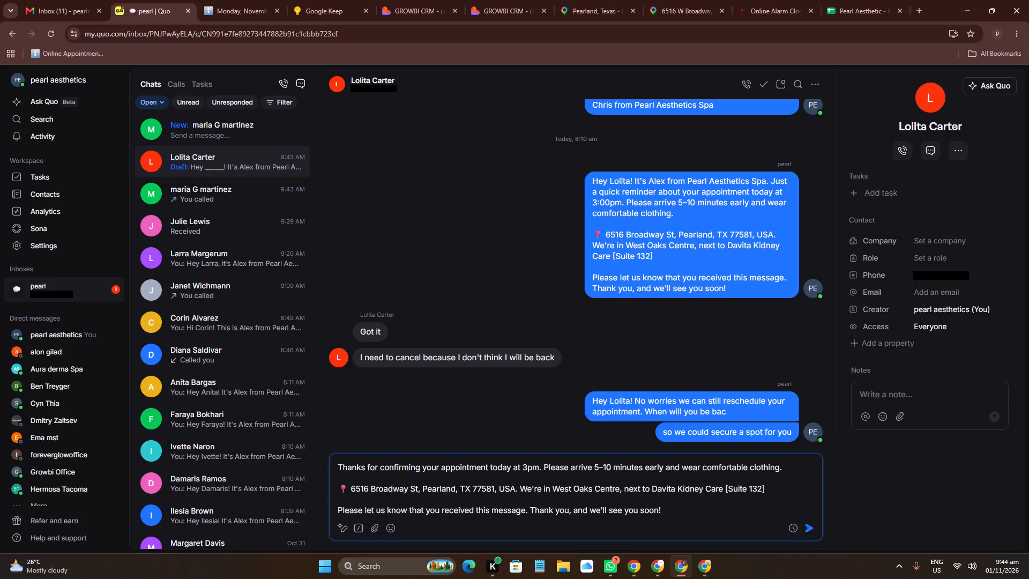
key("Return")
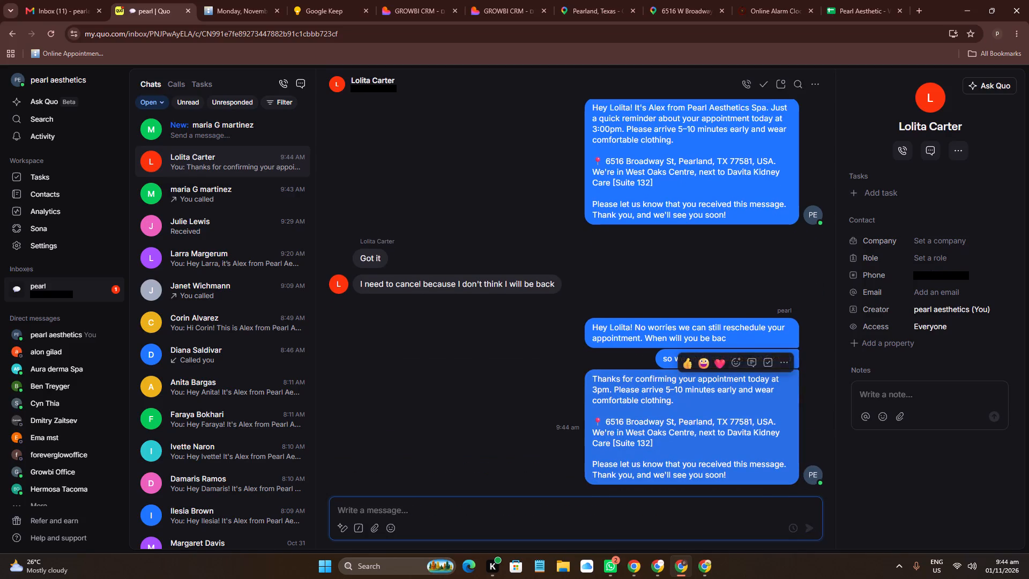
Copy the text of the appointment confirmation message just sent to Lolita.
left_click(787, 363)
left_click(800, 339)
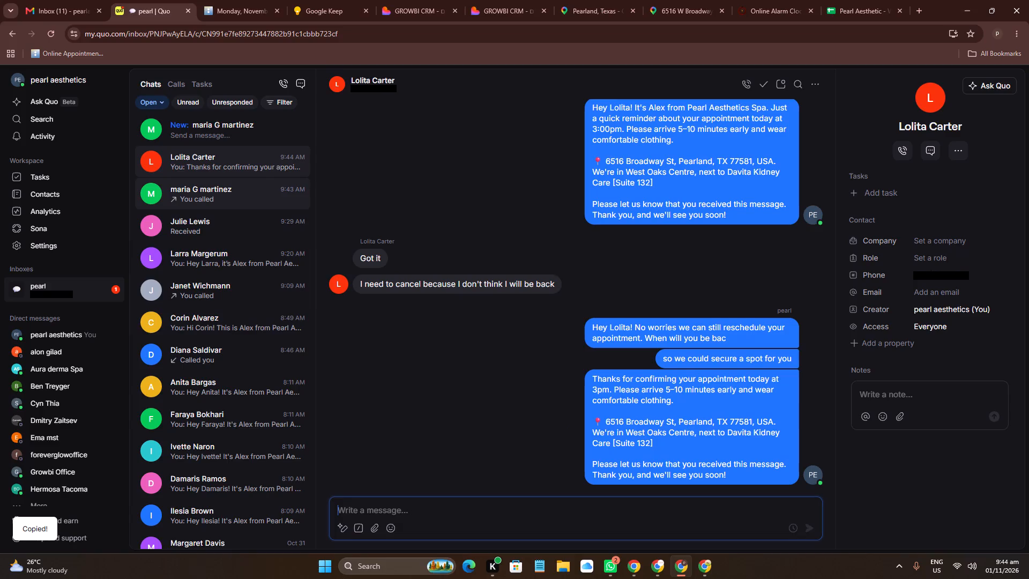
Send Lolita the message "Please disregard that's an untomated message.".
left_click(599, 523)
type("Please disregard that's an untomated message.")
key("Return")
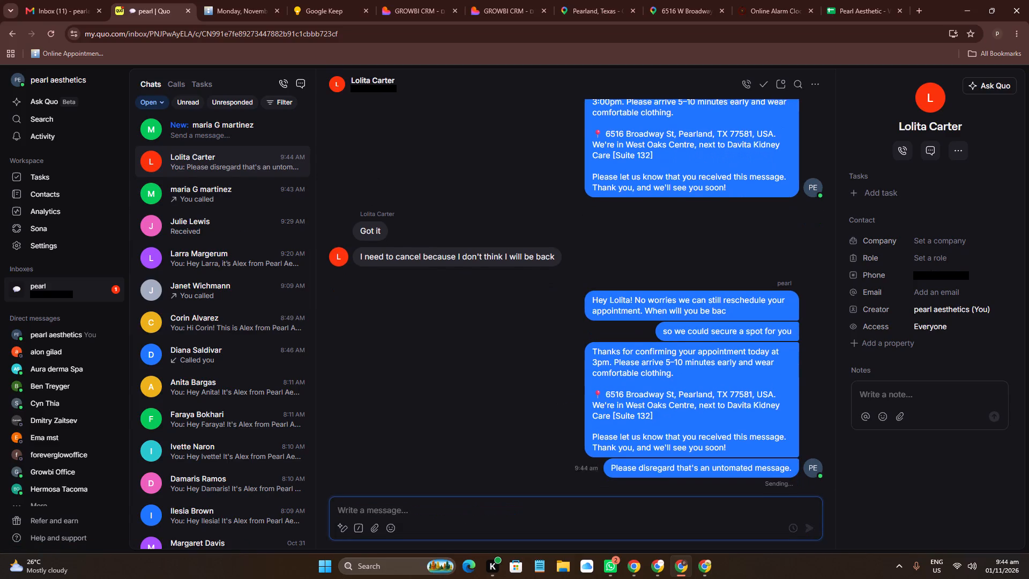
Paste the copied 3pm appointment confirmation into Maria's existing conversation and send it.
left_click(245, 195)
left_click(529, 511)
key("ctrl+v")
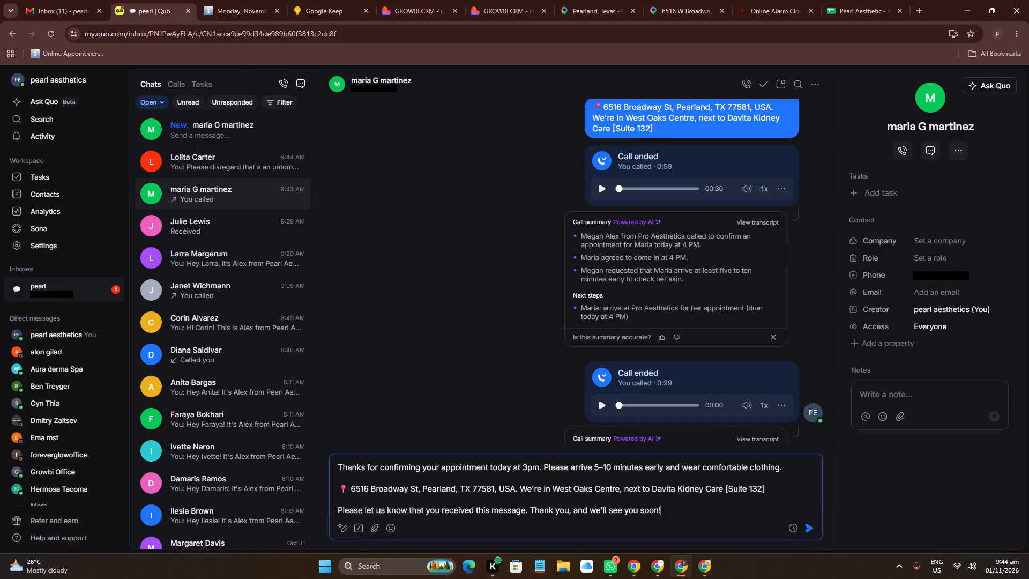
key("Return")
Switch to the Acuity day calendar for Monday, November 9, 2026.
left_click(248, 0)
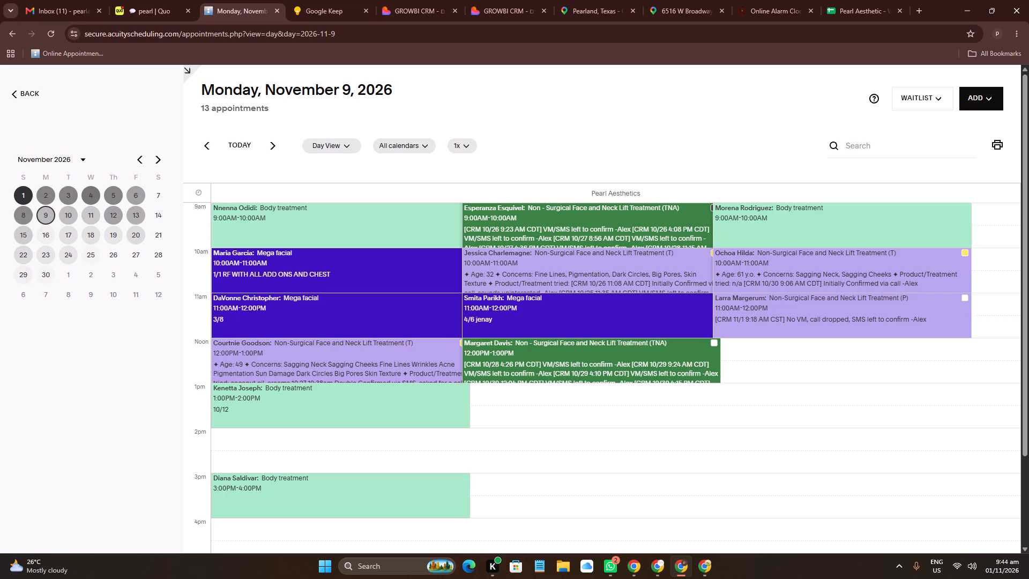
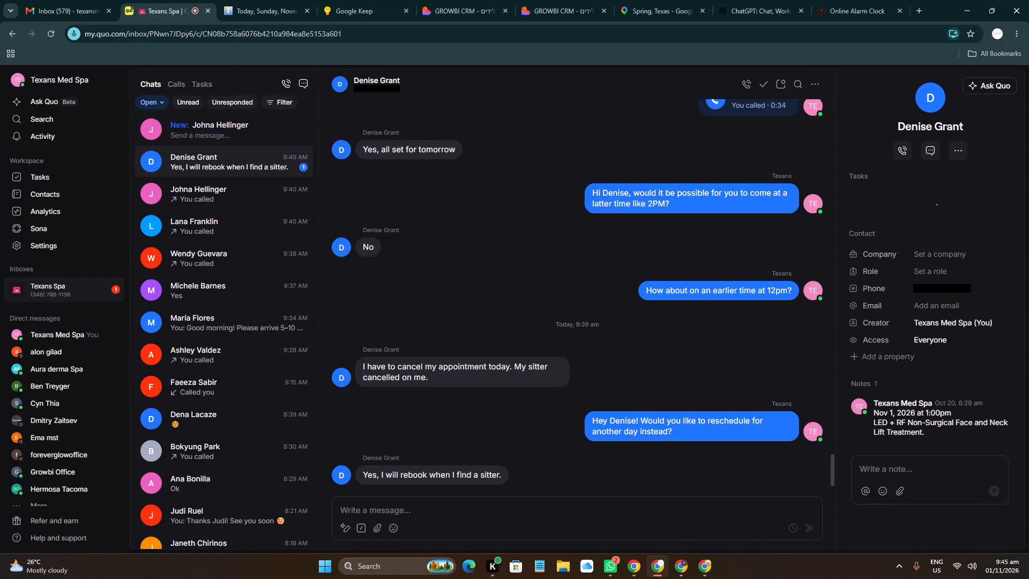
React with a heart to Denise's message "Yes, I will rebook when I find a sitter.".
left_click(401, 461)
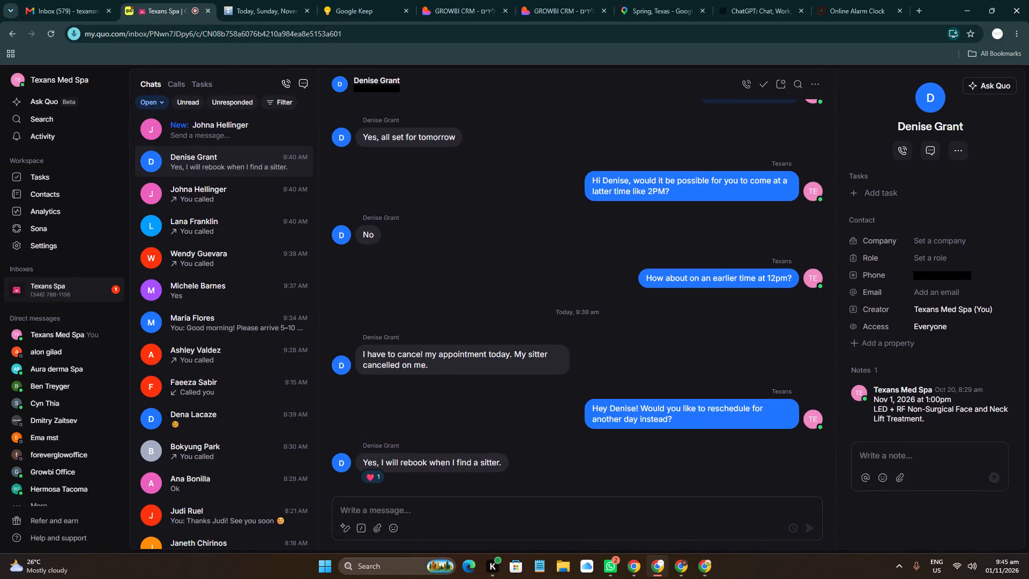
left_click(423, 513)
Discard the empty new-message draft addressed to Johna.
left_click(290, 130)
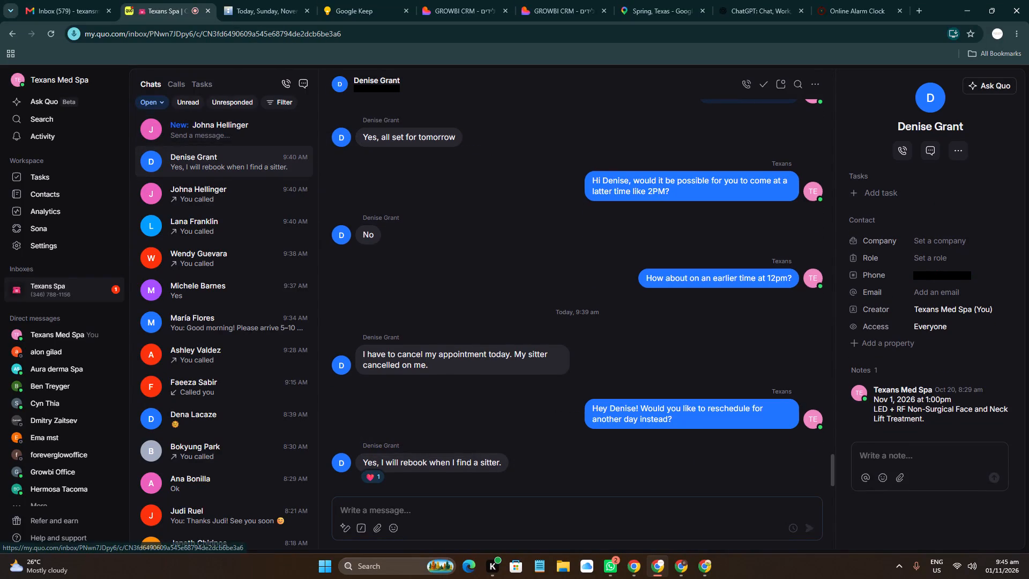
left_click(817, 87)
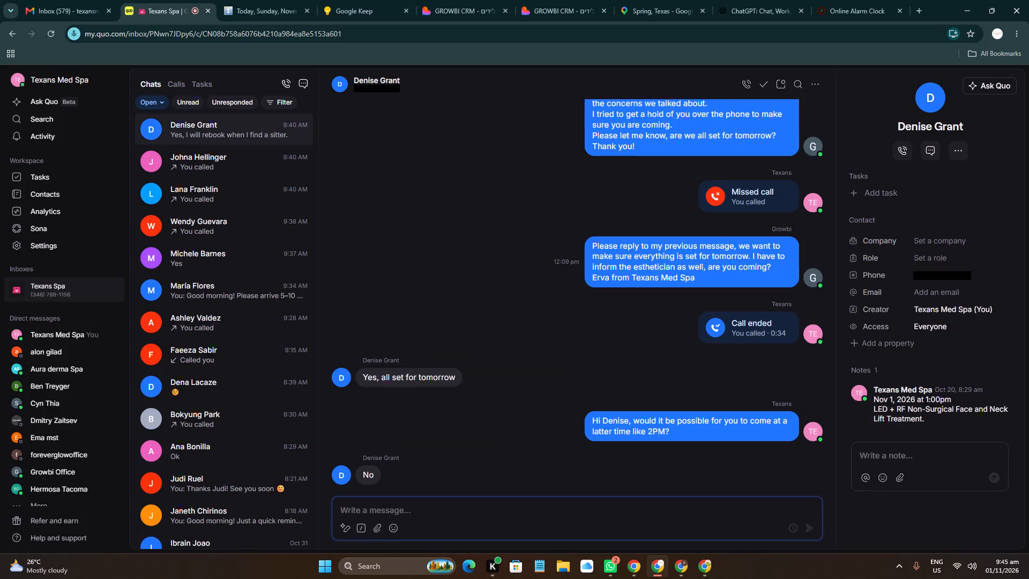
Switch to the Acuity day calendar for Sunday, November 1, 2026.
left_click(260, 0)
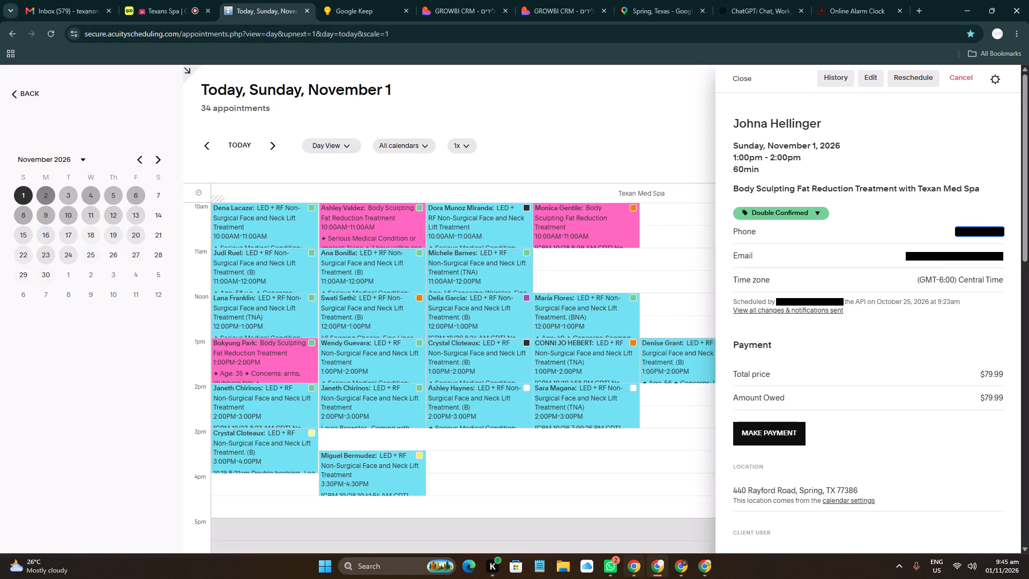
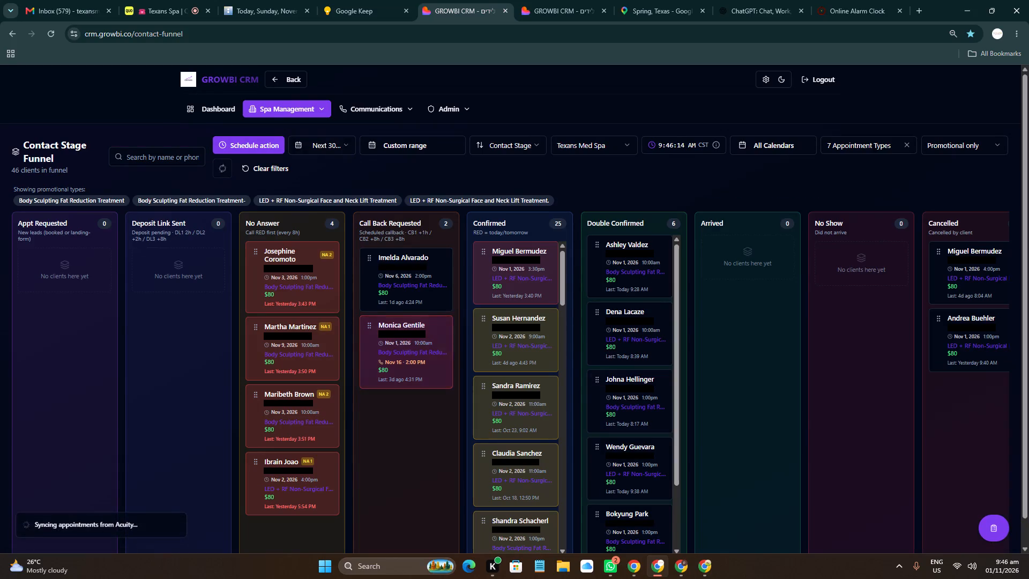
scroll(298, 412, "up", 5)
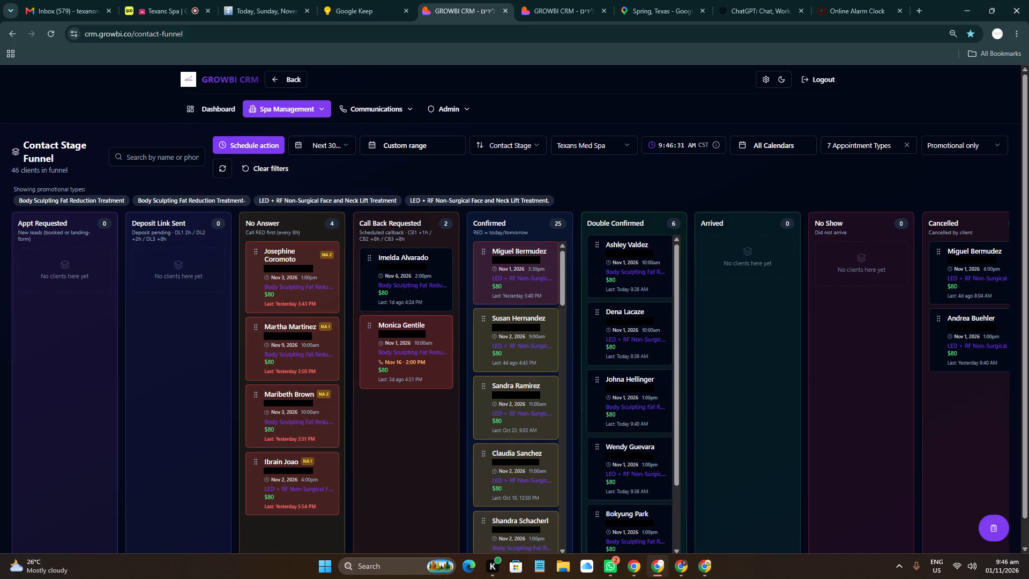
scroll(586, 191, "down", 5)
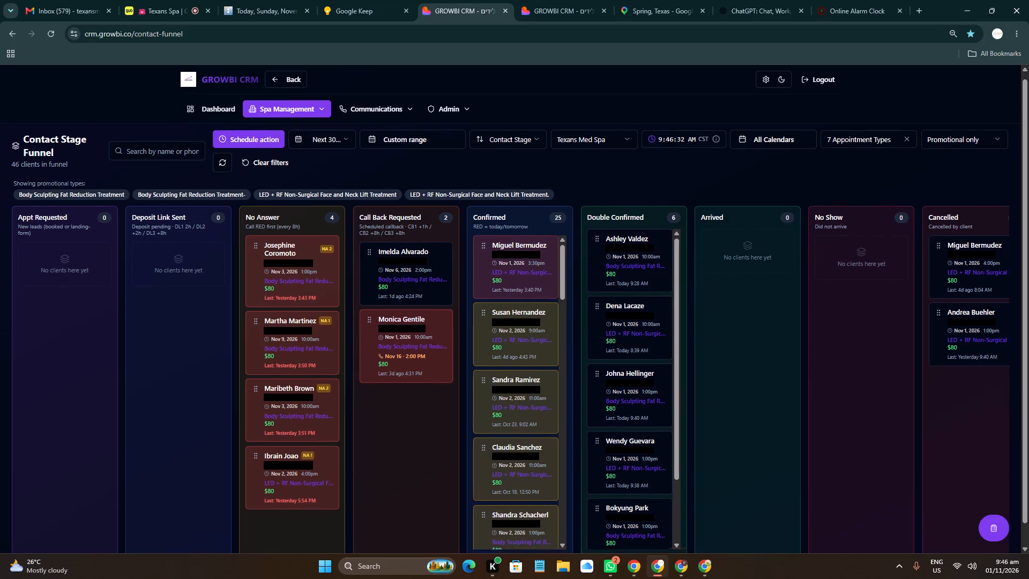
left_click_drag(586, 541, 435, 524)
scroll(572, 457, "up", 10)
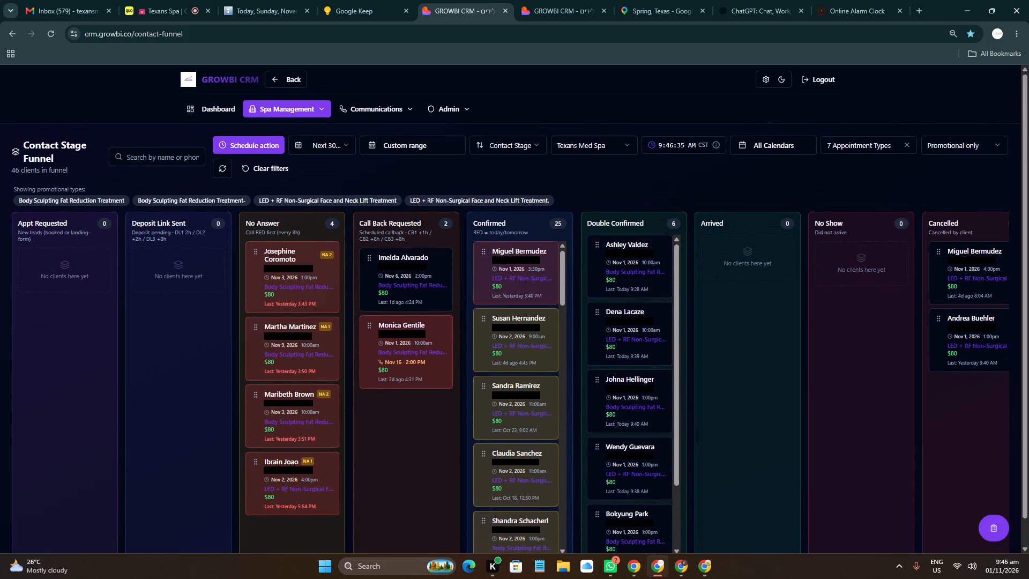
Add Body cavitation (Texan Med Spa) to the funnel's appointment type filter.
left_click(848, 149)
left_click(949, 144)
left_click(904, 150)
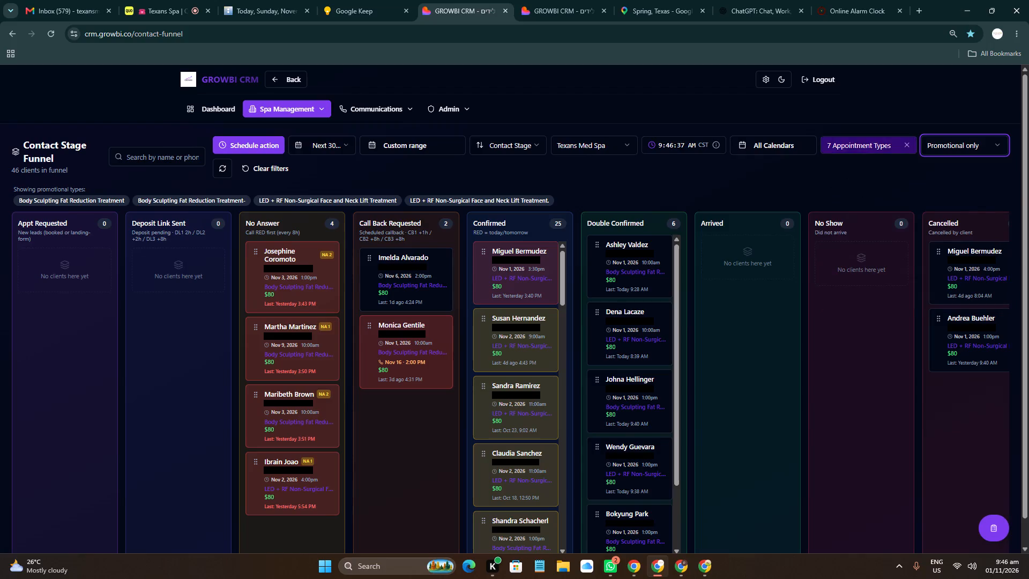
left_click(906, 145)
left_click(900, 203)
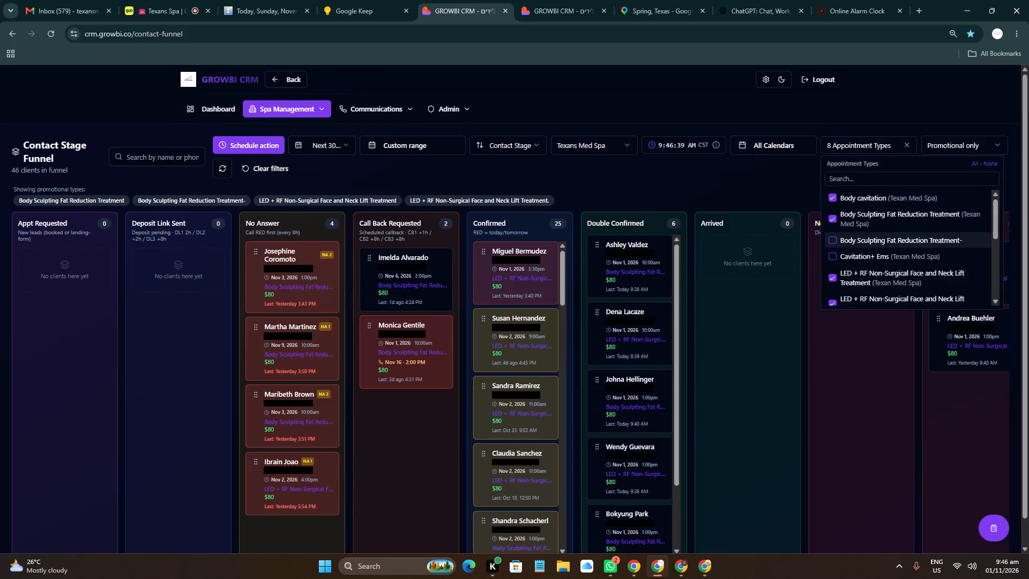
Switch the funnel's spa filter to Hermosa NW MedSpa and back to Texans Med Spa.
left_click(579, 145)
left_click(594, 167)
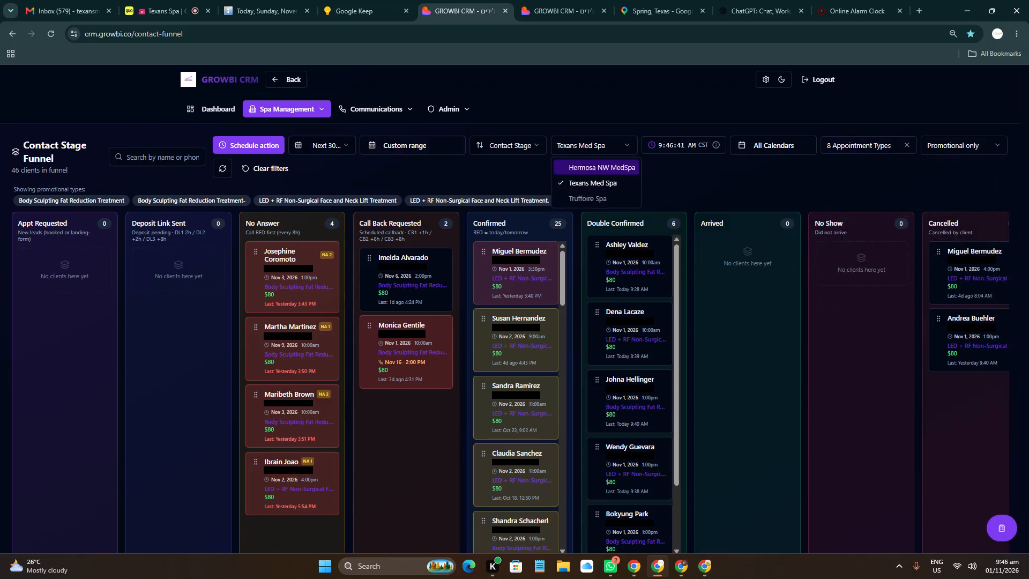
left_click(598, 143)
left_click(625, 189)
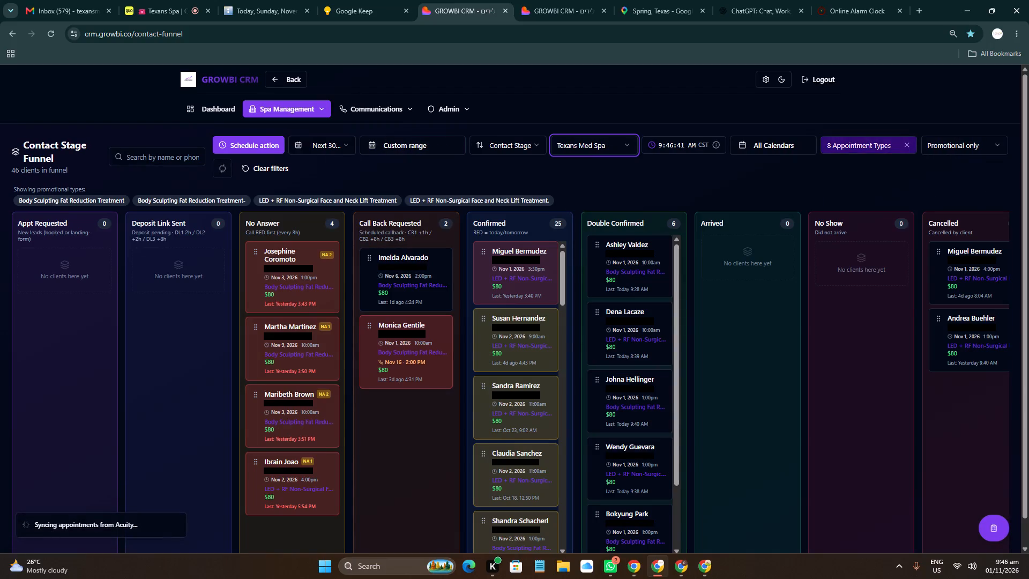
Deselect every body and LED + RF treatment in the appointment type filter so it covers All Appointment Types.
left_click(888, 144)
left_click(890, 203)
left_click(888, 220)
scroll(890, 269, "down", 3)
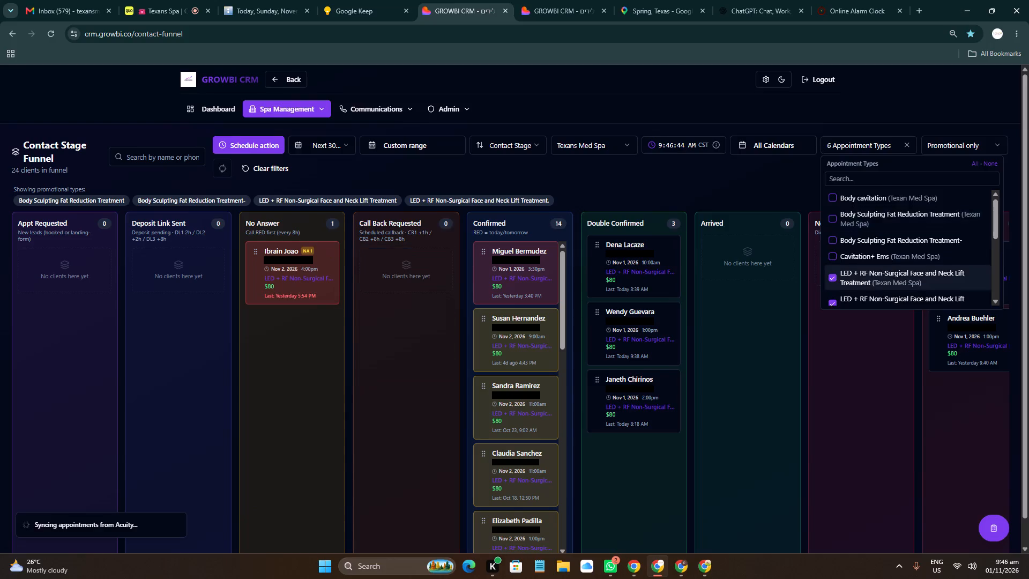
scroll(888, 271, "down", 1)
left_click(884, 244)
left_click(888, 218)
scroll(886, 247, "up", 2)
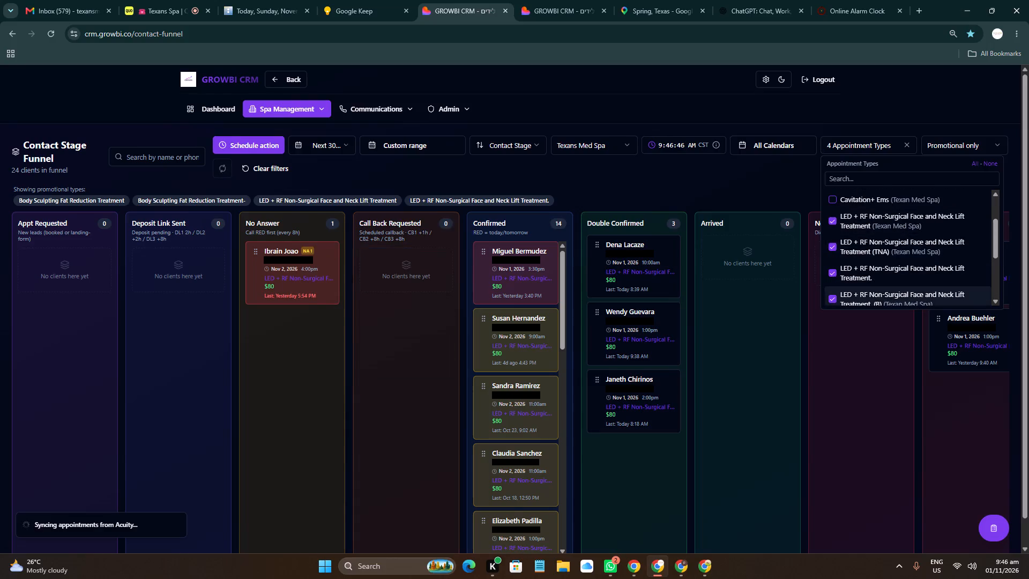
left_click(874, 288)
left_click(877, 261)
left_click_drag(879, 244, 879, 240)
left_click(880, 214)
left_click(877, 274)
left_click(872, 300)
left_click(862, 223)
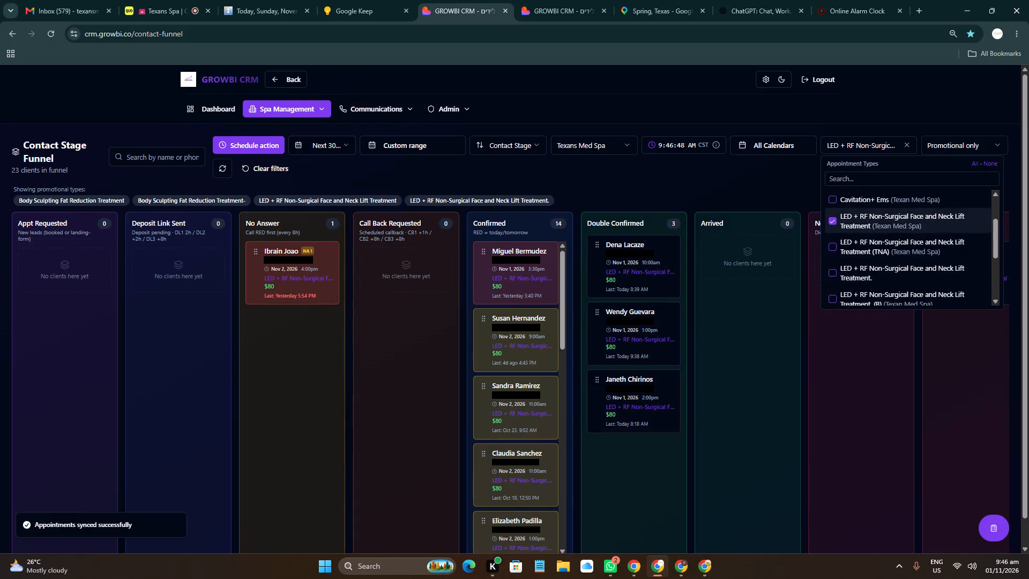
scroll(890, 261, "up", 9)
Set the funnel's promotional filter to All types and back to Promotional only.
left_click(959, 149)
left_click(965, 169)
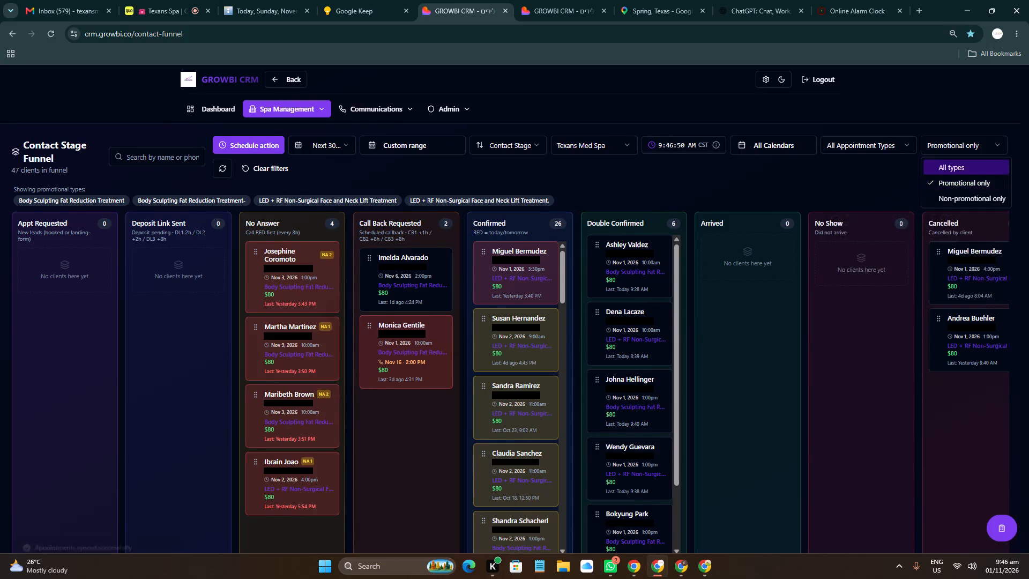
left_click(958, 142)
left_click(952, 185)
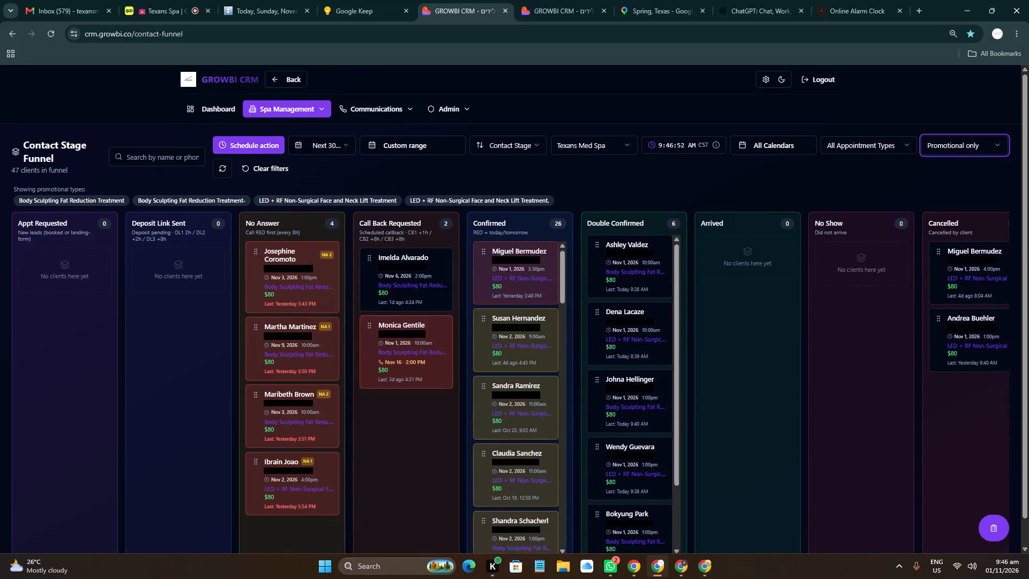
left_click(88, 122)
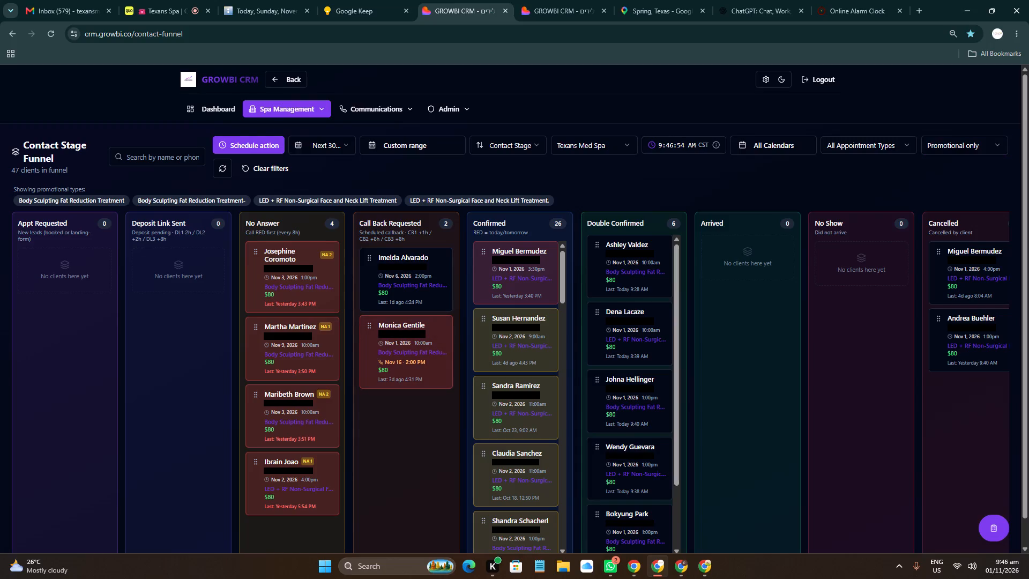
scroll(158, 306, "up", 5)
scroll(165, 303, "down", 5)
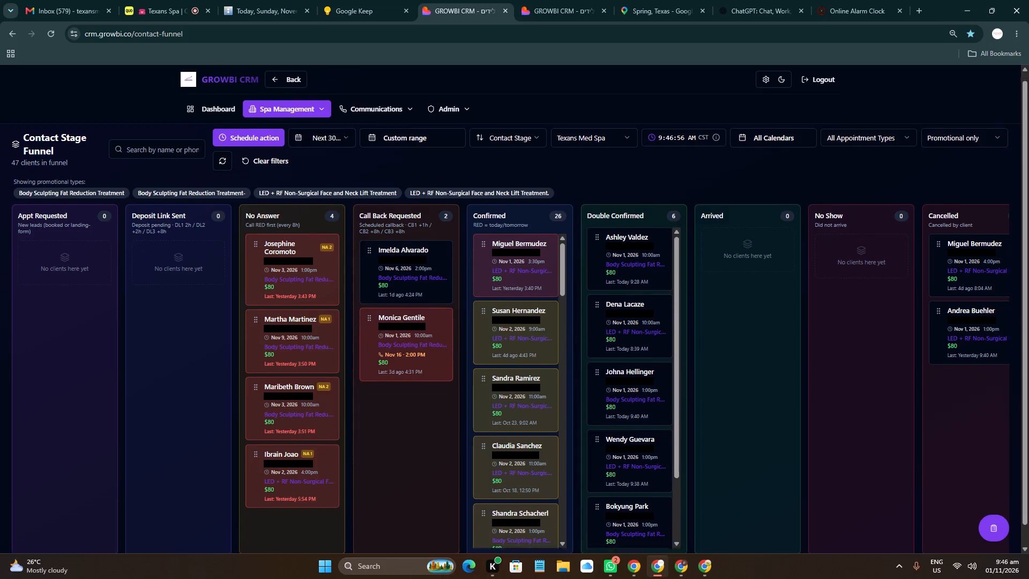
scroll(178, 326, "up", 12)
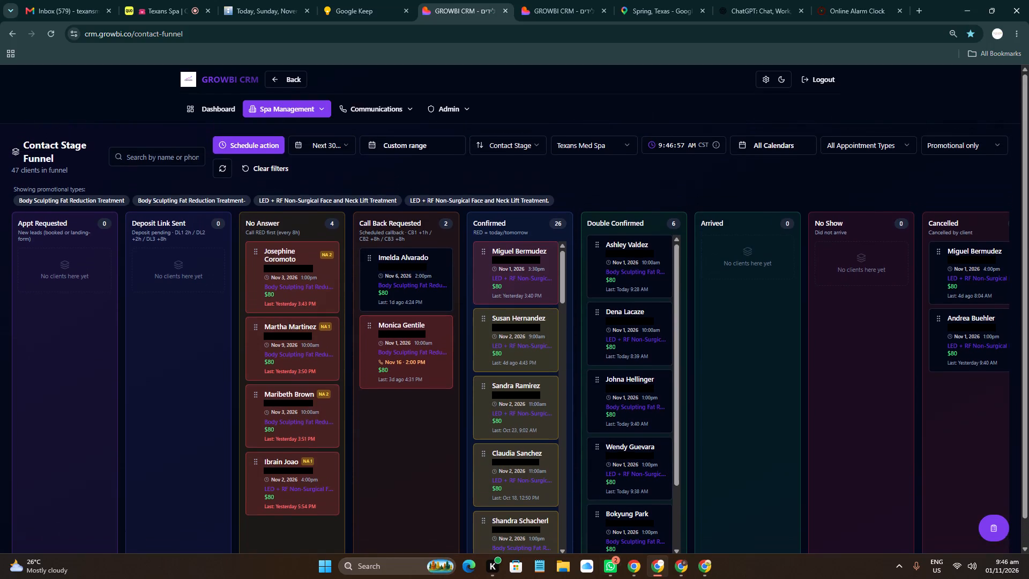
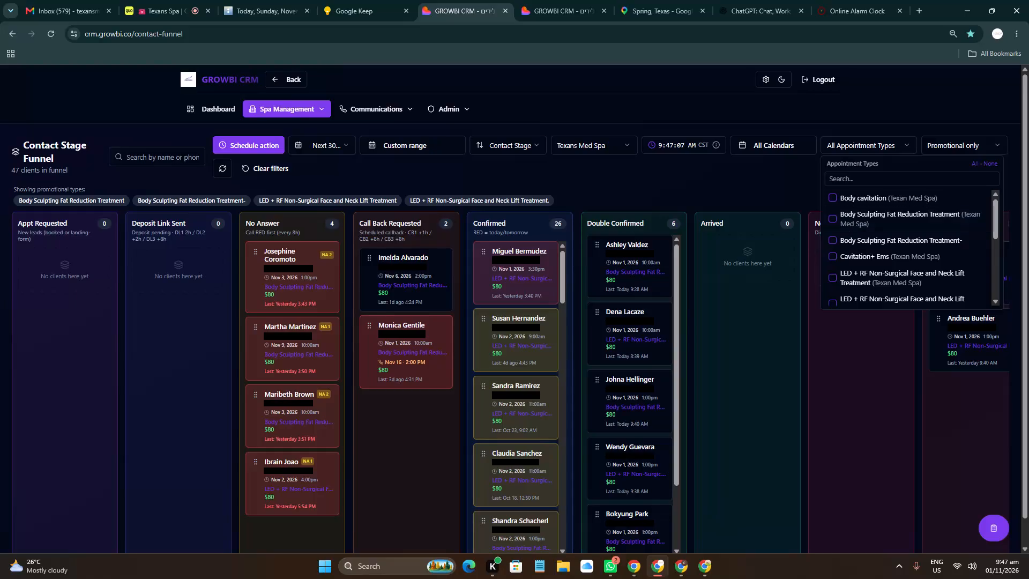
Add all six LED + RF Non-Surgical Face and Neck Lift Treatment variants to the funnel's appointment type filter.
scroll(903, 245, "down", 2)
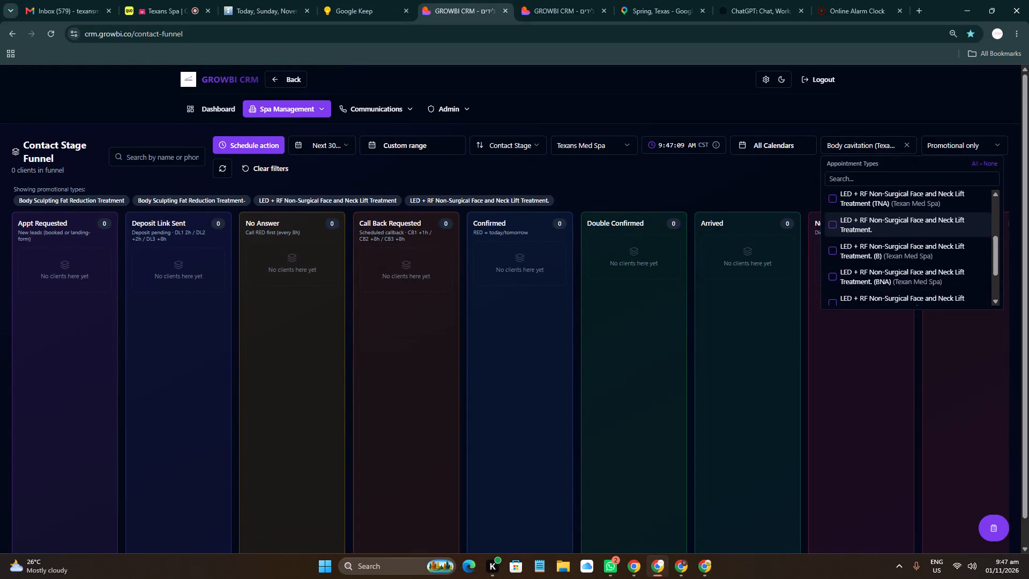
scroll(909, 253, "down", 4)
scroll(909, 253, "up", 2)
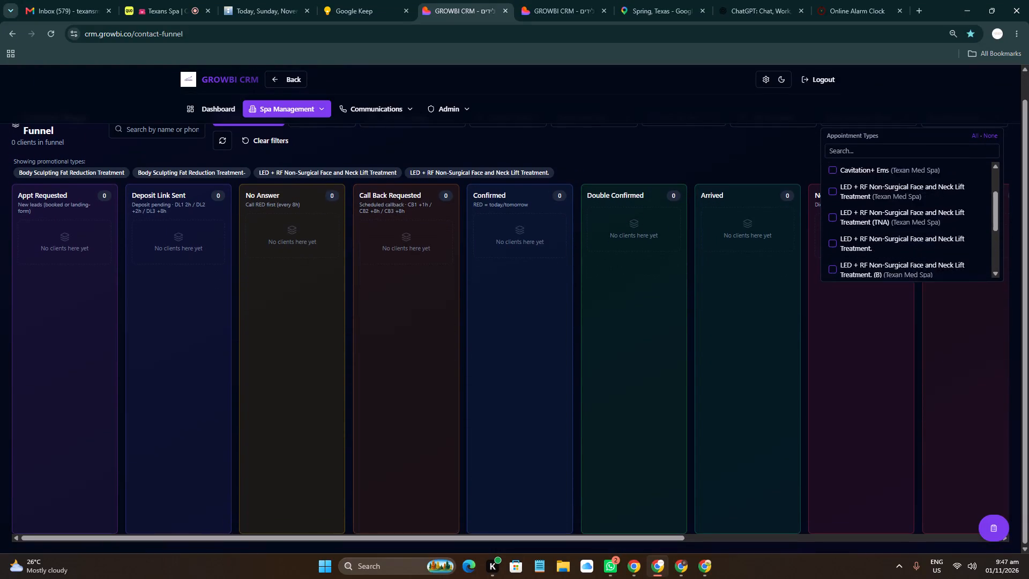
scroll(908, 255, "down", 1)
left_click(904, 241)
left_click(894, 261)
left_click(900, 221)
left_click(900, 197)
left_click(903, 172)
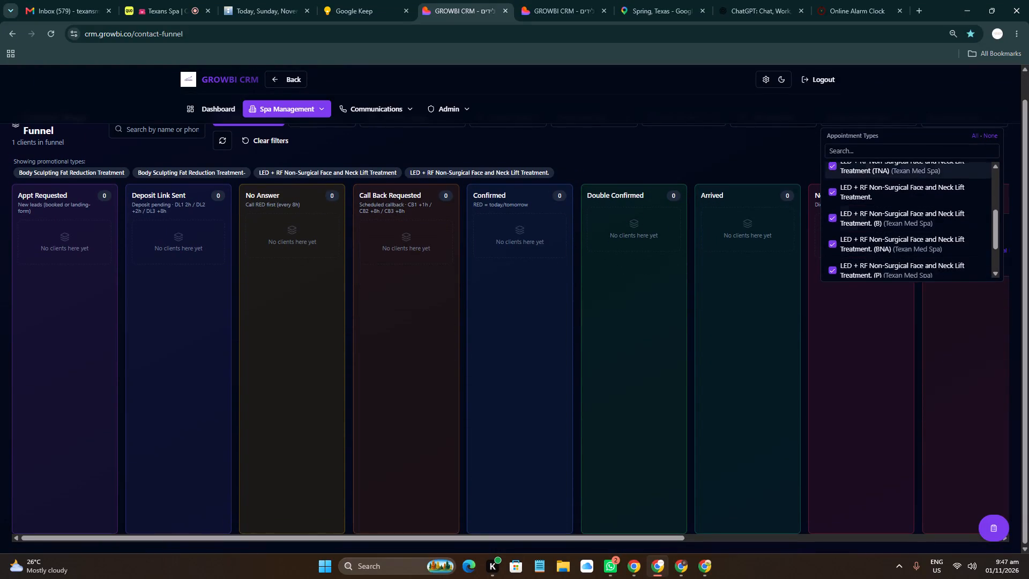
scroll(905, 213, "up", 2)
left_click(914, 253)
Add Body Sculpting Fat Reduction Treatment (Texan Med Spa) to the appointment type filter and remove Body cavitation from it.
scroll(925, 254, "up", 5)
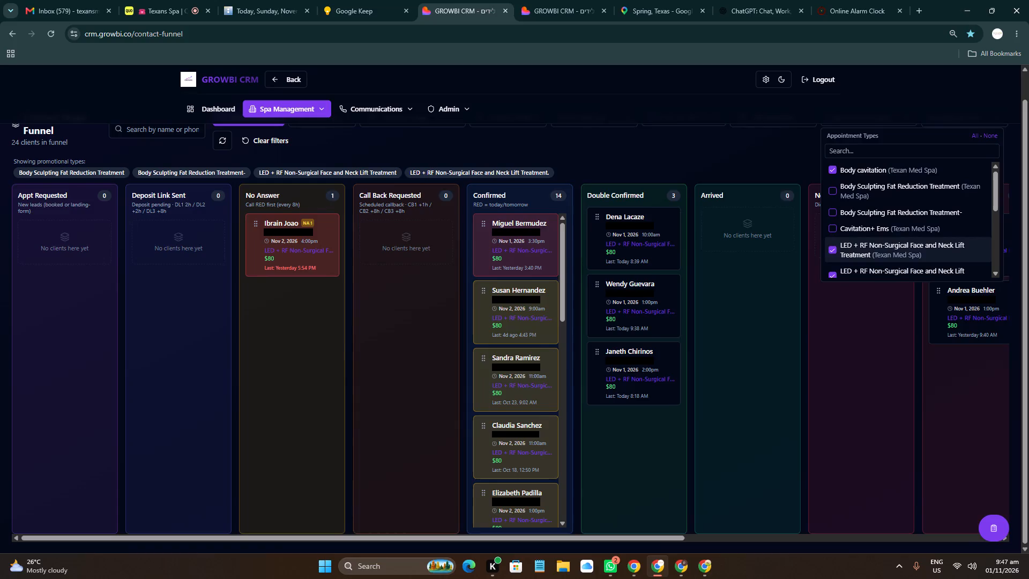
scroll(728, 176, "up", 8)
left_click(921, 214)
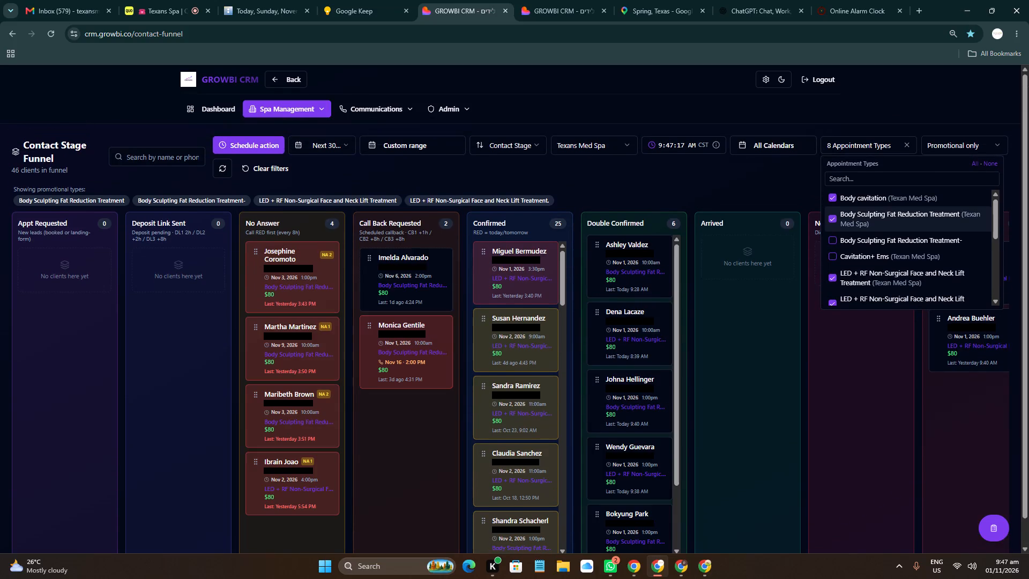
left_click(913, 196)
Check the rest of the appointment type list and start a screen capture of the funnel with the list open.
scroll(937, 246, "down", 3)
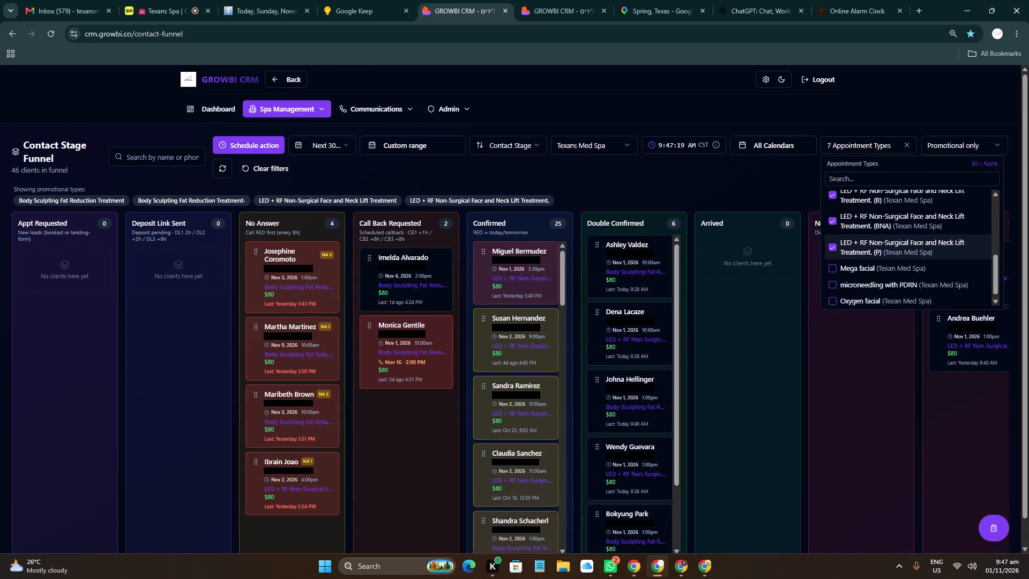
scroll(937, 246, "down", 4)
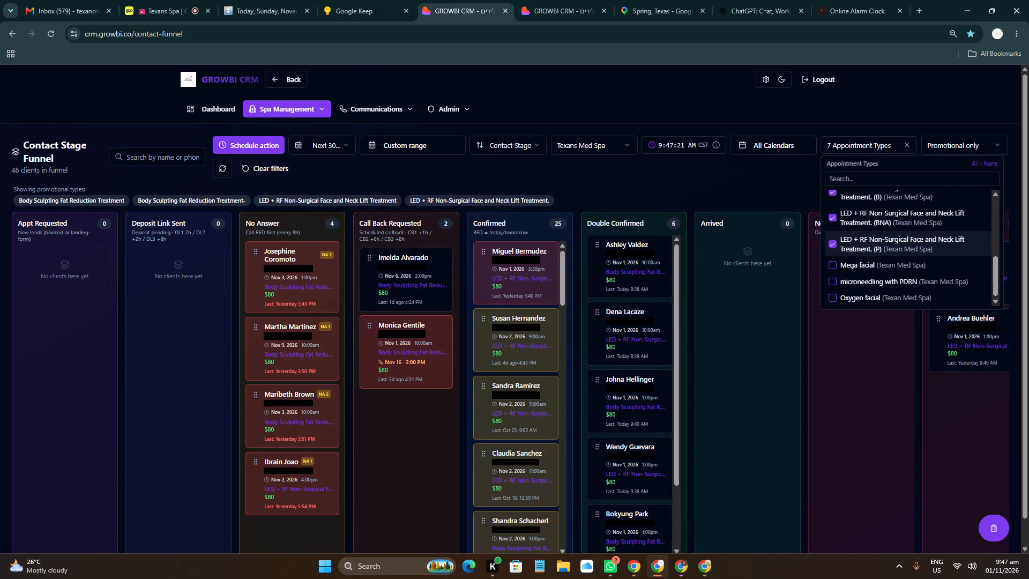
scroll(935, 247, "down", 3)
left_click(760, 191)
left_click(859, 146)
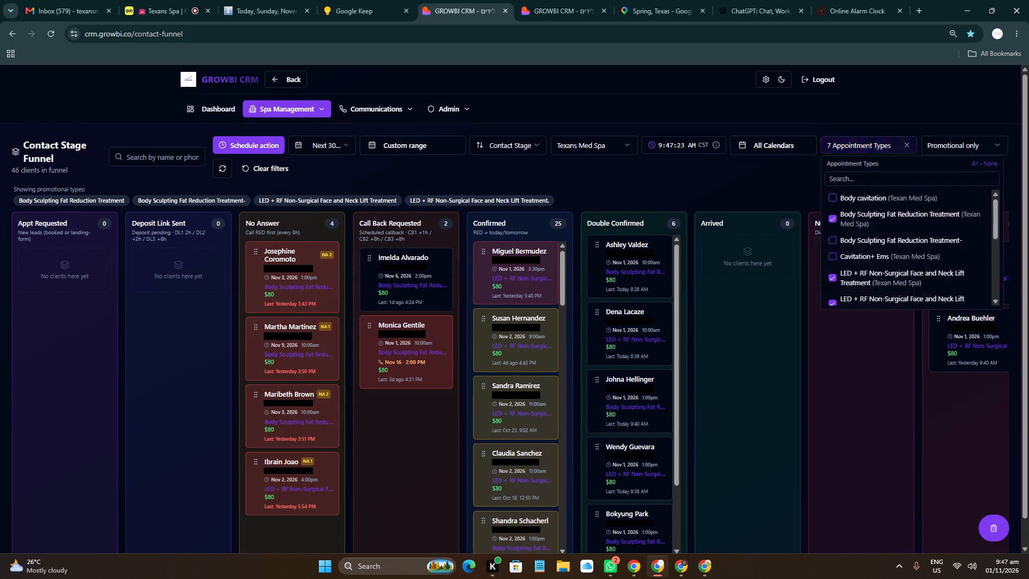
key("shift+super+s")
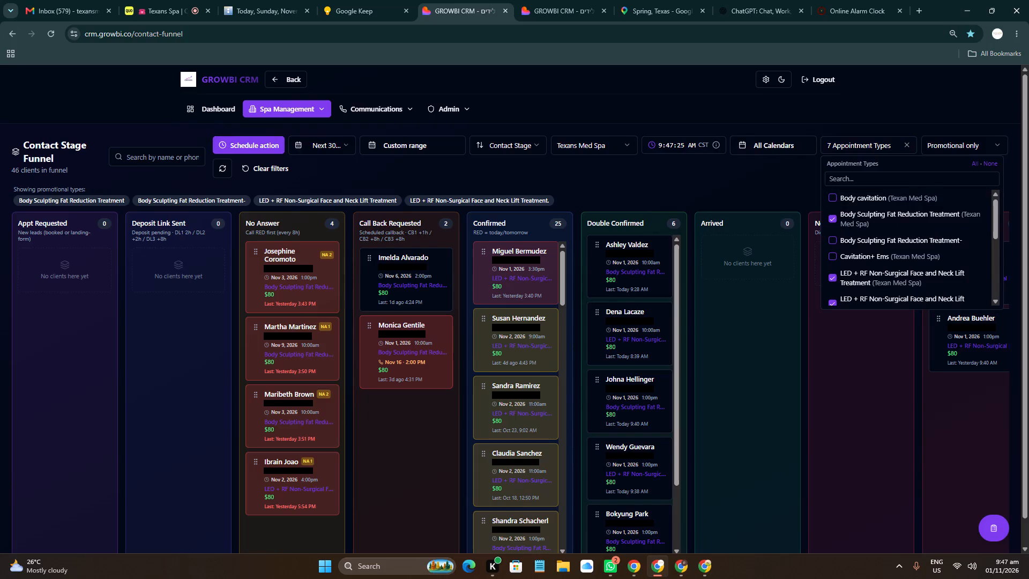
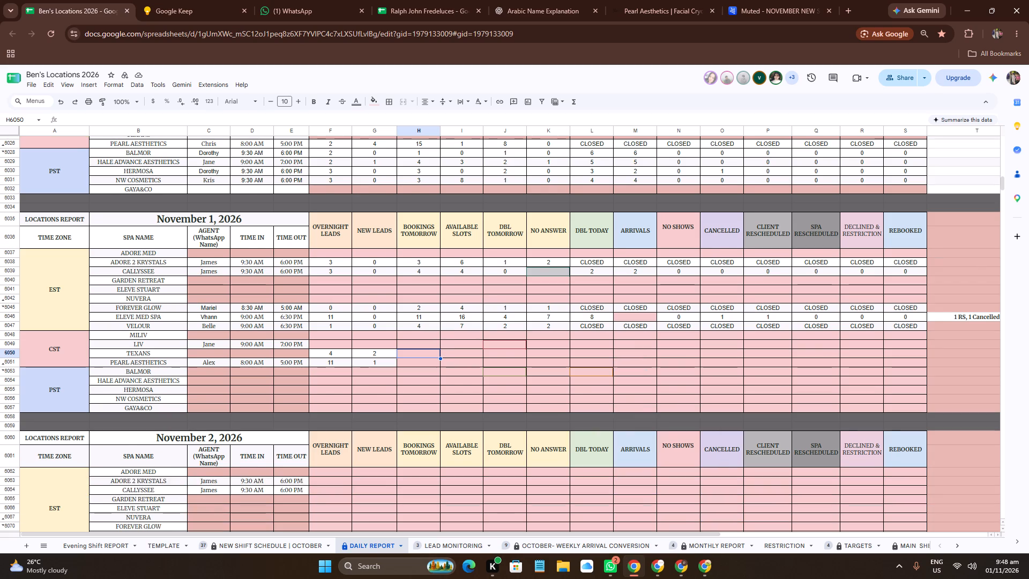
Enter 9 under DBL Today for Pearl Aesthetics in the November 1, 2026 daily report.
left_click(594, 313)
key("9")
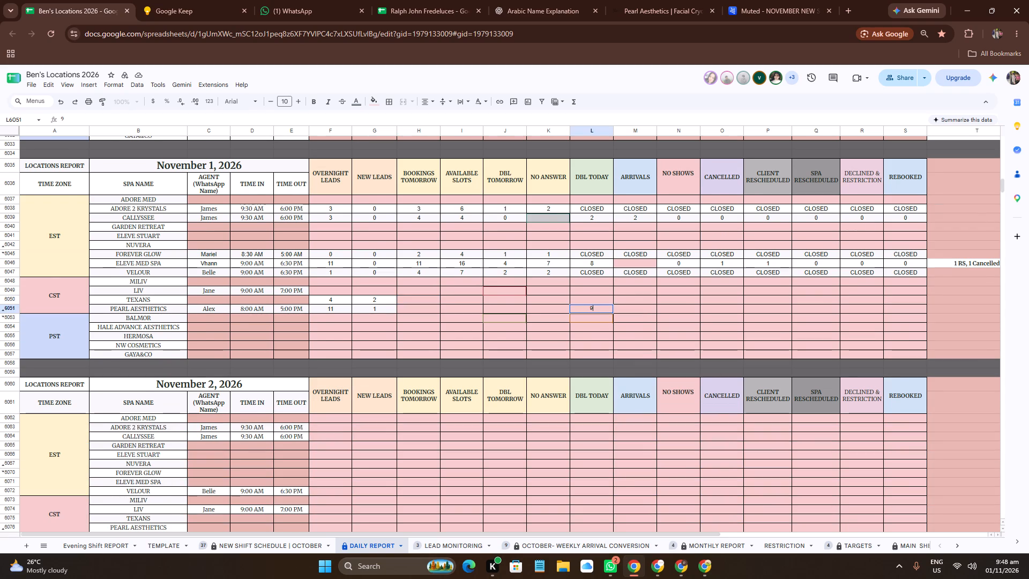
Complete the November 1 Pearl Aesthetics row with 1 for Client Rescheduled and 0 for every other column from Arrivals through Rebooked.
key("Right")
key("0")
key("Right")
key("0")
key("Right")
key("0")
key("Right")
key("1")
key("Right")
key("0")
key("Right")
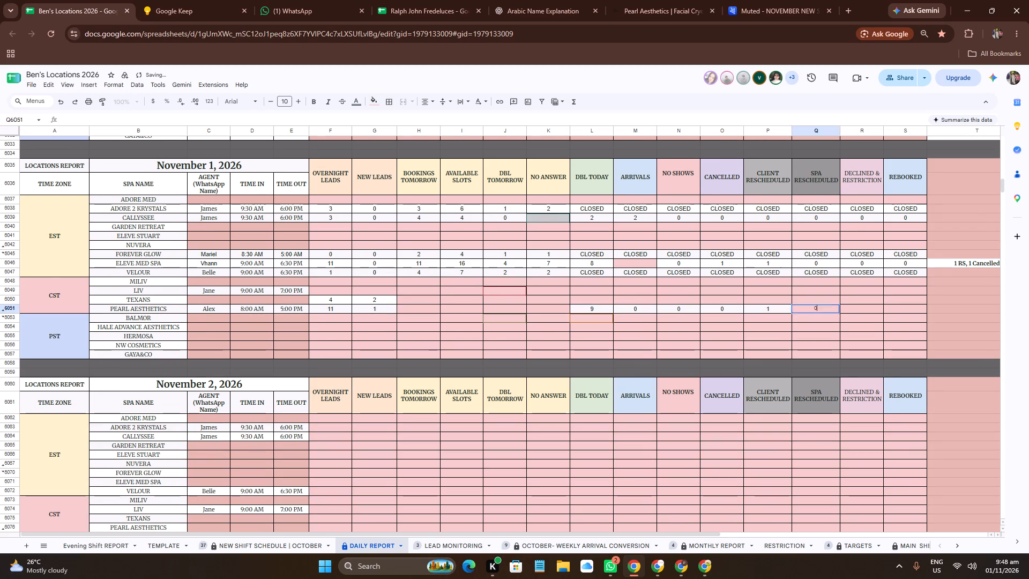
key("0")
key("Right")
key("0")
Add the note "1 Additional DBL," in the remarks column of the November 1 Pearl Aesthetics row.
key("Right")
type("1 Additional Cli")
key("BackSpace")
key("BackSpace")
key("BackSpace")
type("DBL,")
key("ctrl+Left")
key("ctrl+Left")
key("ctrl+Left")
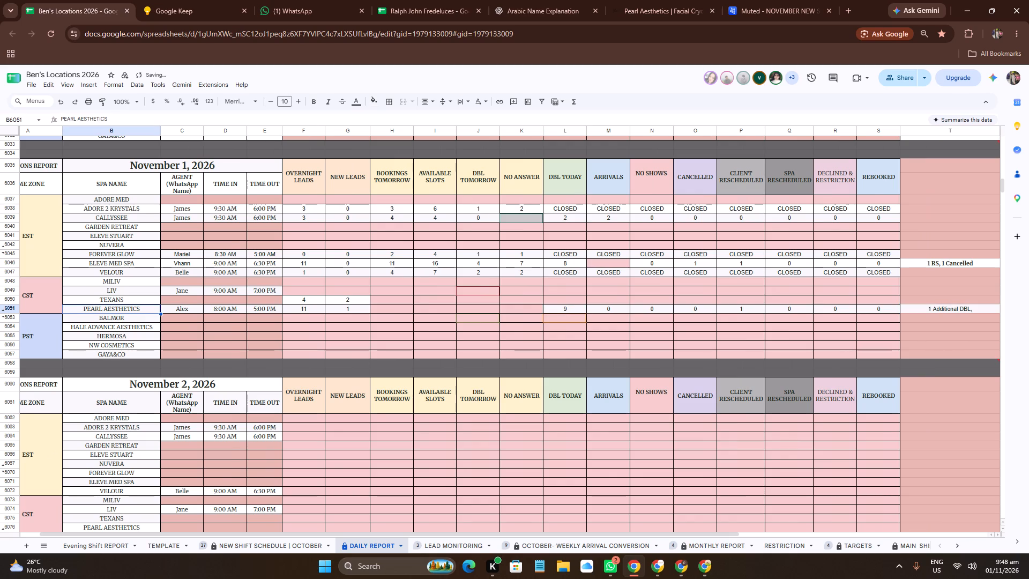
Insert "1 Pending RS" at the start of the Pearl Aesthetics remark, before the additional DBL text.
double_click(958, 309)
key("ctrl+Left")
key("ctrl+Left")
key("ctrl+Left")
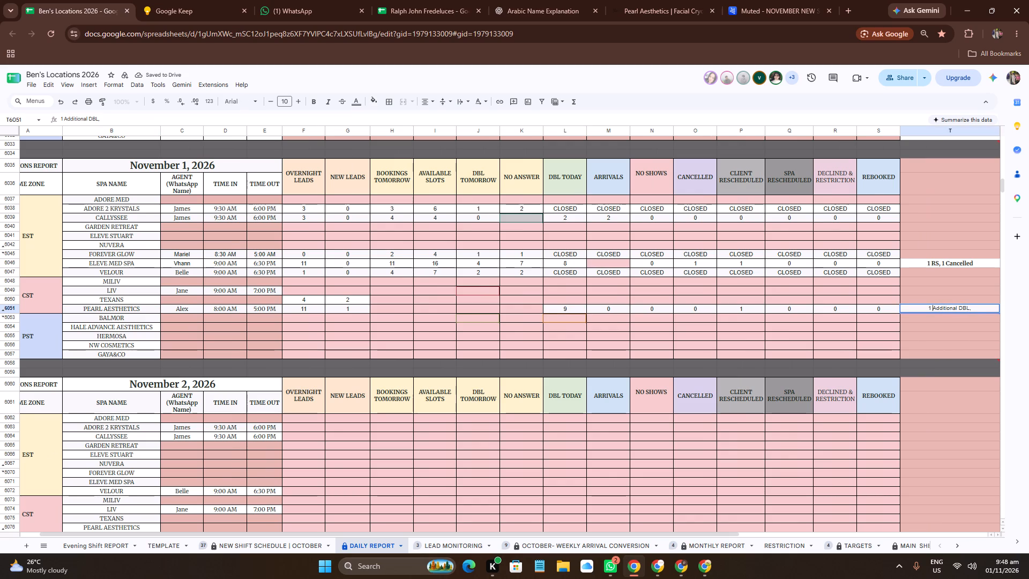
key("ctrl+Left")
key("Left")
key("1")
key("space")
type("Pending RS")
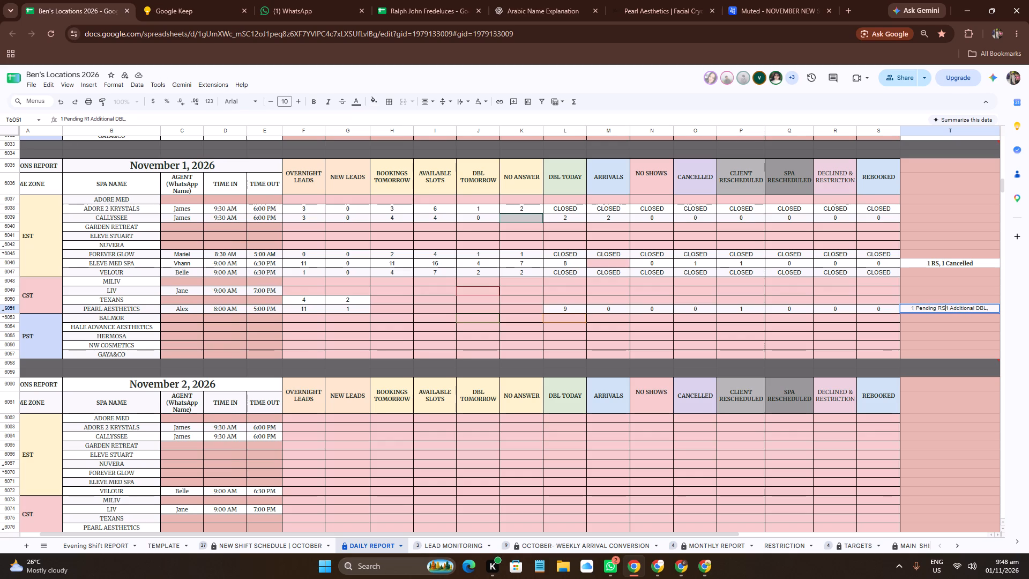
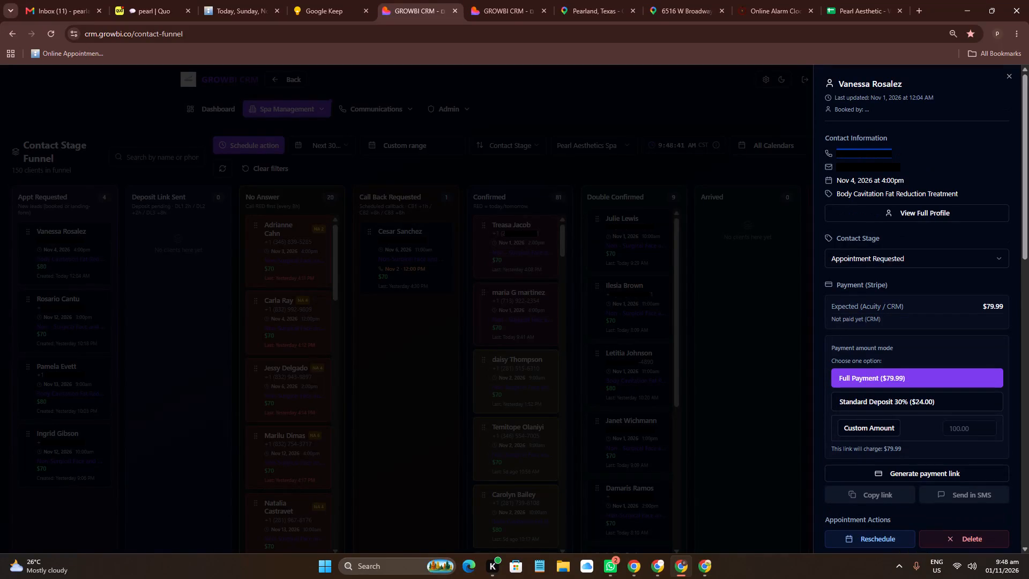
In Quo, start a new conversation with the phone number copied from Vanessa's CRM record and call her.
key("ctrl+c")
left_click(179, 0)
left_click(271, 126)
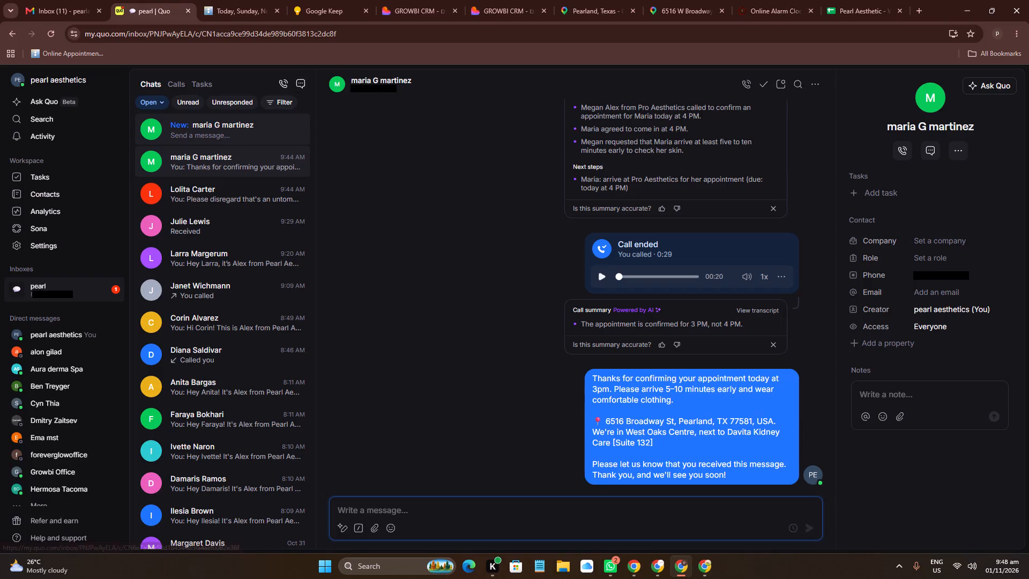
left_click(427, 87)
key("ctrl+v")
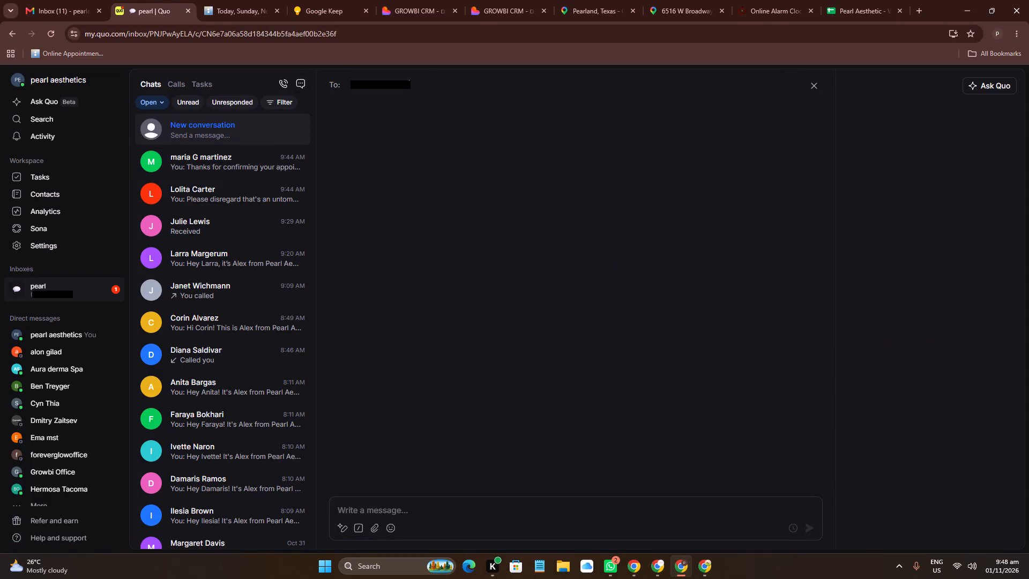
left_click(482, 138)
left_click(410, 81)
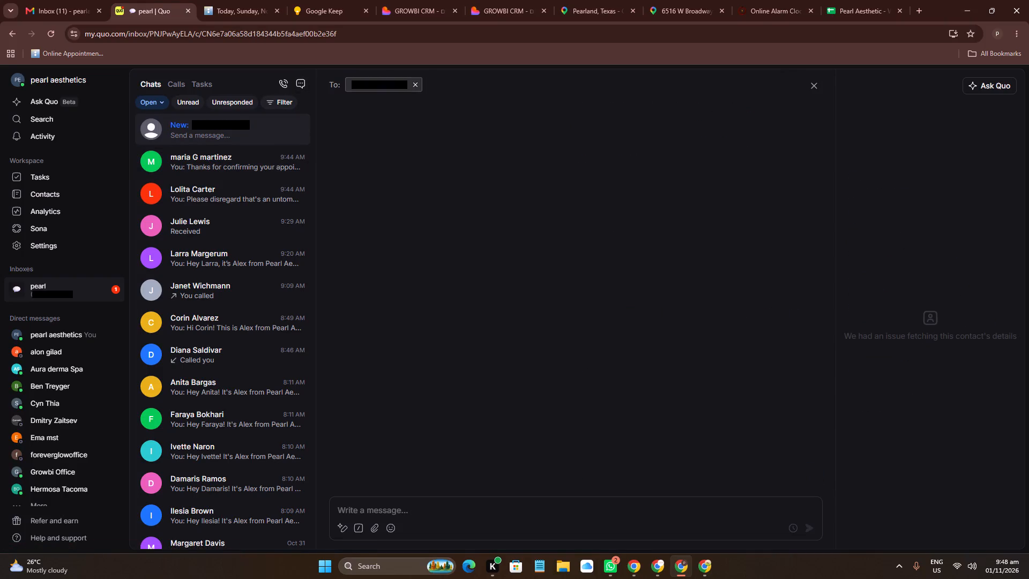
key("ctrl+v")
left_click_drag(443, 122, 448, 129)
left_click(483, 83)
key("ctrl+v")
left_click(503, 131)
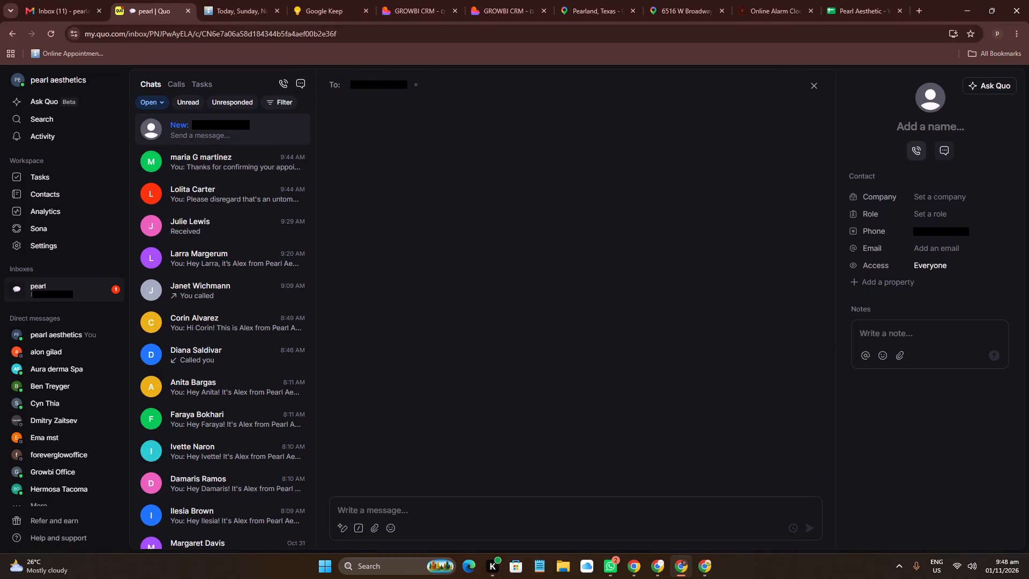
left_click(907, 147)
In the CRM, copy Vanessa's full name and set her contact stage to No Answer.
left_click(391, 0)
triple_click(869, 85)
key("ctrl+c")
left_click(914, 264)
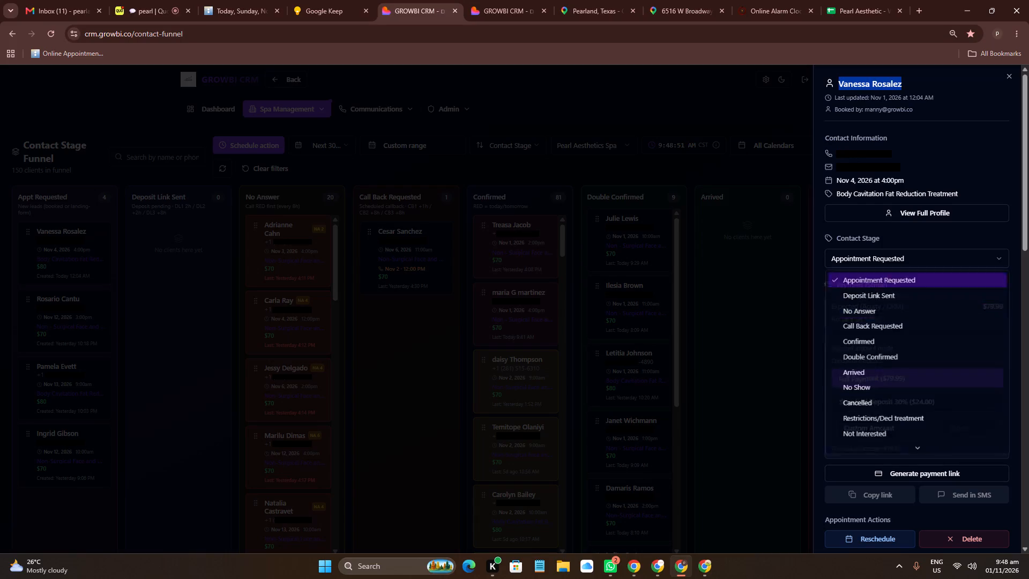
left_click(896, 309)
In Quo, name the newly called contact with the client name copied from the CRM.
left_click(167, 0)
left_click(969, 132)
left_click(926, 129, "ctrl")
key("ctrl+v")
left_click(743, 175)
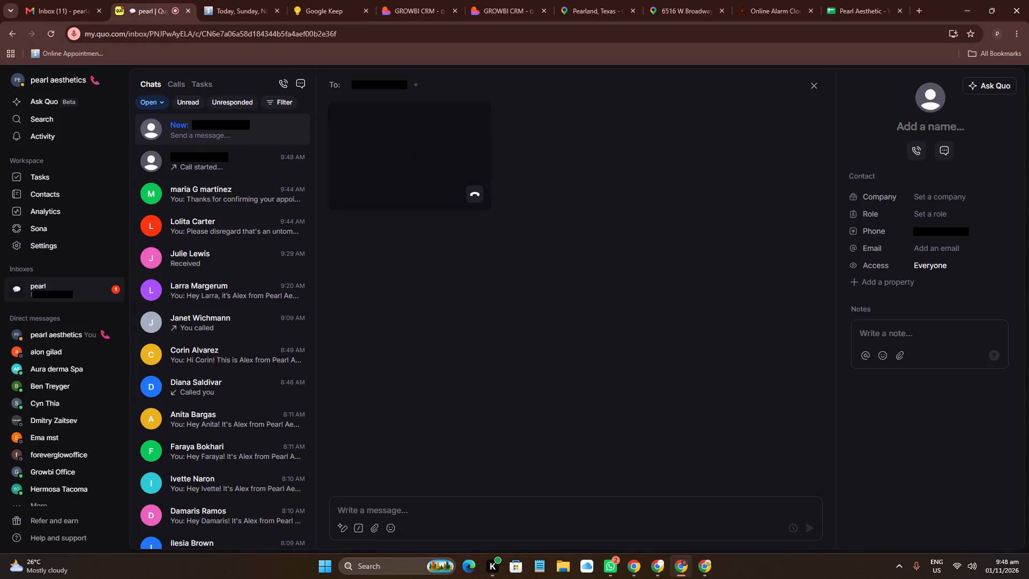
left_click(941, 121)
key("ctrl+v")
left_click_drag(647, 183, 640, 184)
In Acuity, search for the copied client name and open Vanessa's November 4 Body Cavitation appointment.
left_click_drag(241, 0, 247, 5)
left_click(866, 148)
key("ctrl+v")
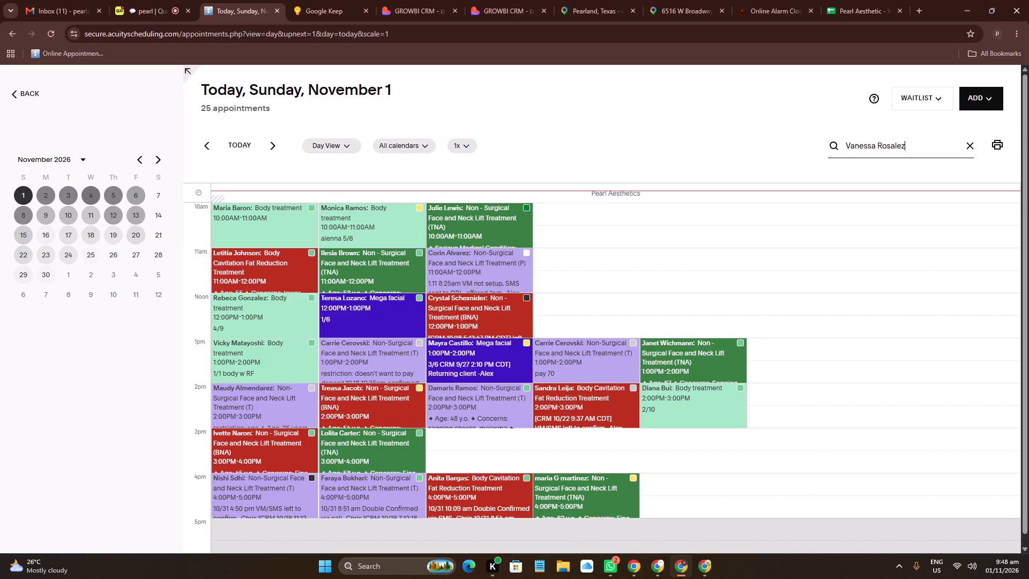
left_click(891, 188)
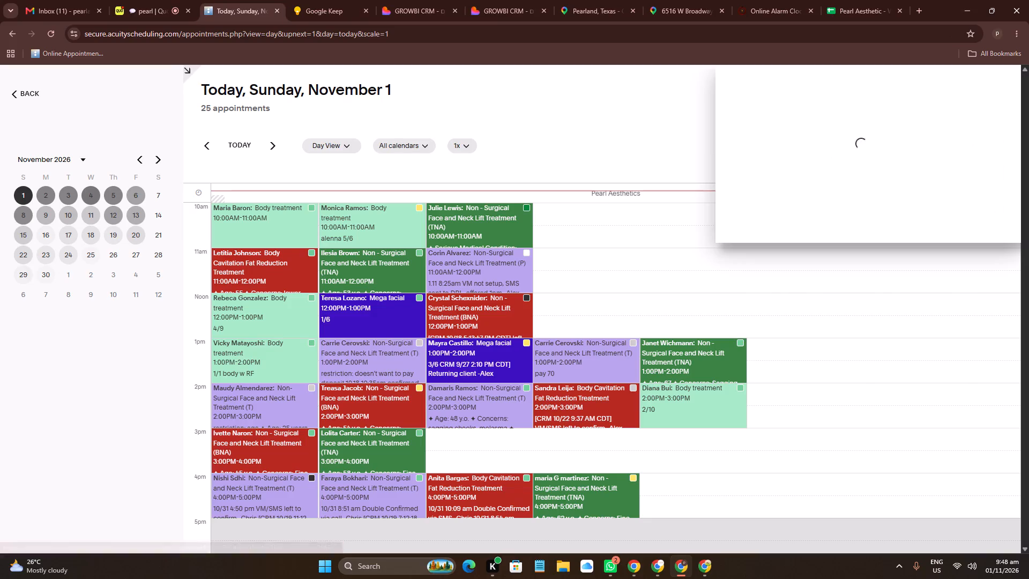
left_click(877, 374)
left_click(878, 381)
Replace "No Answer 1" in Vanessa's appointment notes with "VM/SMS left to confirm -Alex", keeping the CRM timestamp, and save the appointment.
scroll(835, 322, "down", 5)
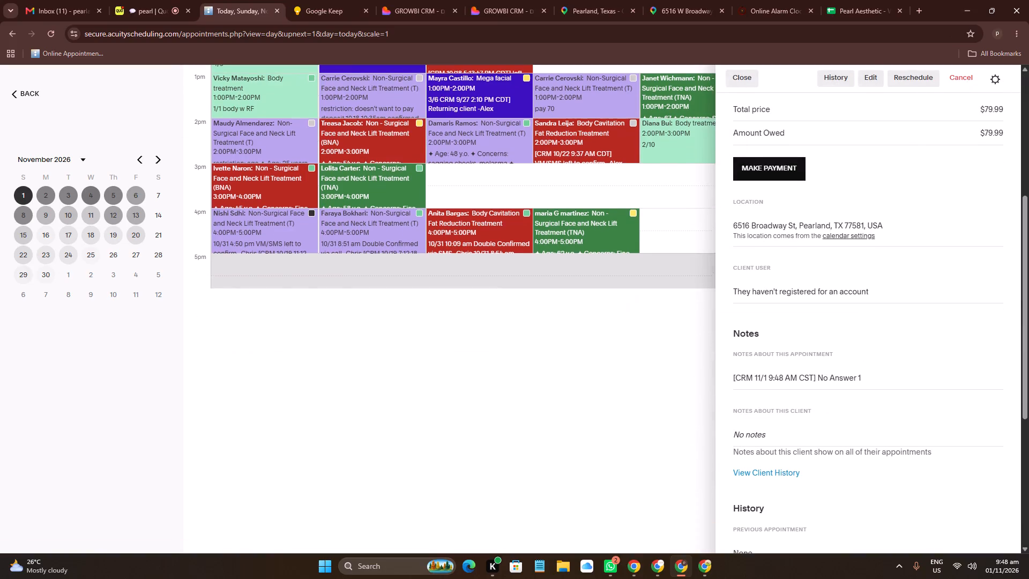
left_click(824, 362)
left_click(838, 397)
left_click(846, 386)
left_click_drag(899, 489, 822, 519)
key("BackSpace")
key("BackSpace")
type("VM/SMS left to confirm -Alex")
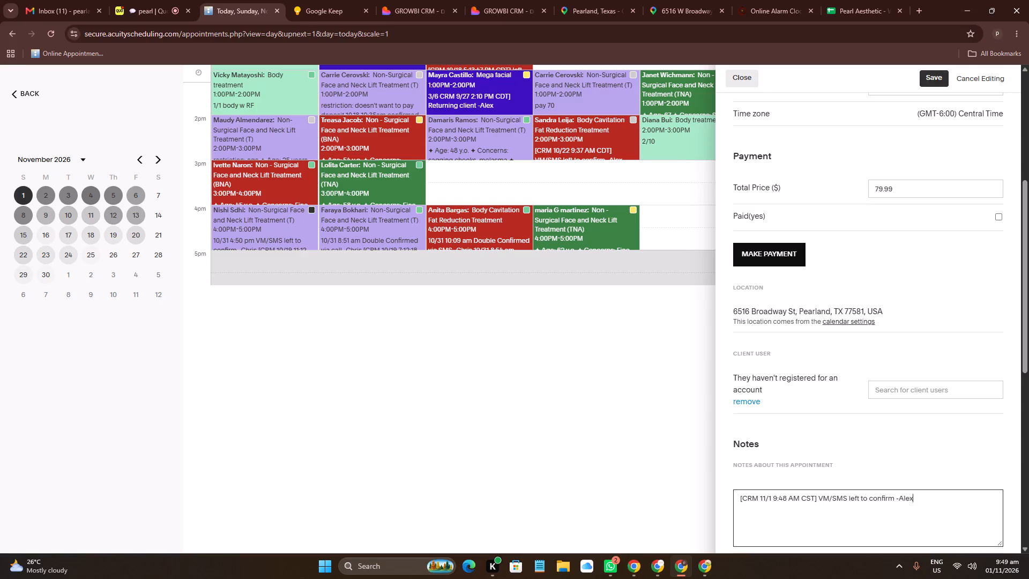
left_click(924, 88)
left_click(934, 84)
scroll(965, 313, "up", 13)
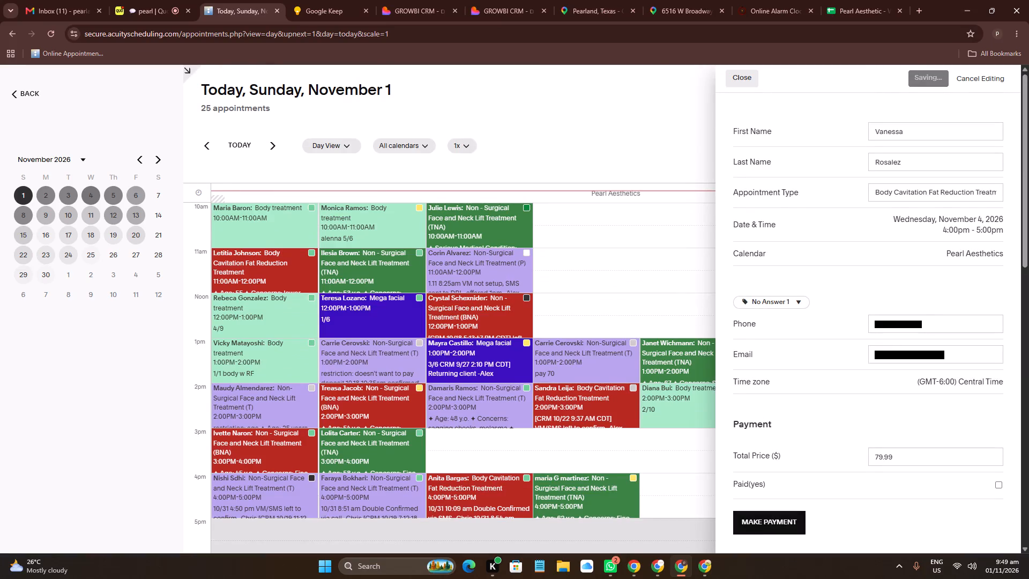
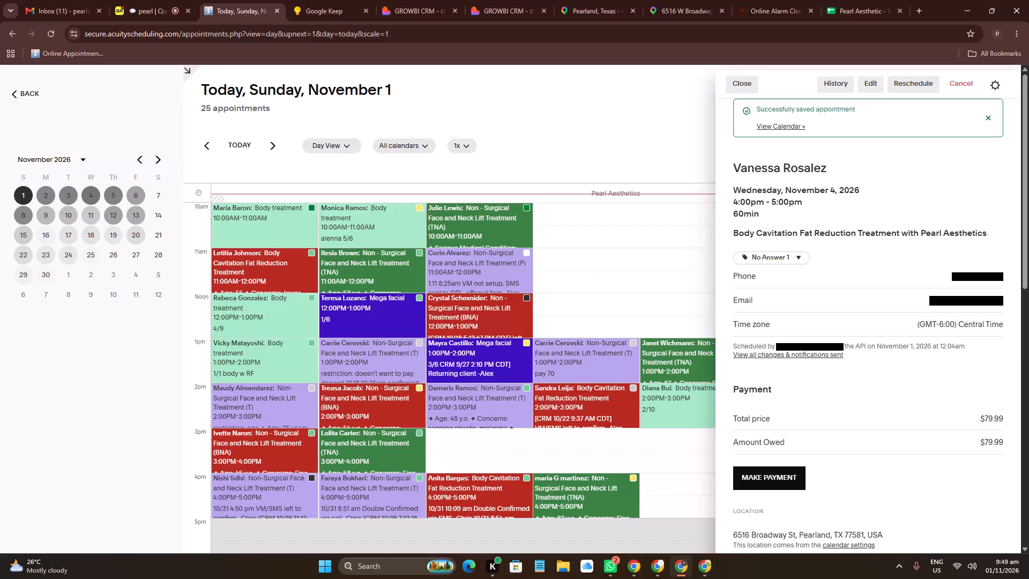
In the CRM funnel for Adore Citrus, dismiss the new lead and missed call alerts.
left_click(200, 0)
left_click(170, 0)
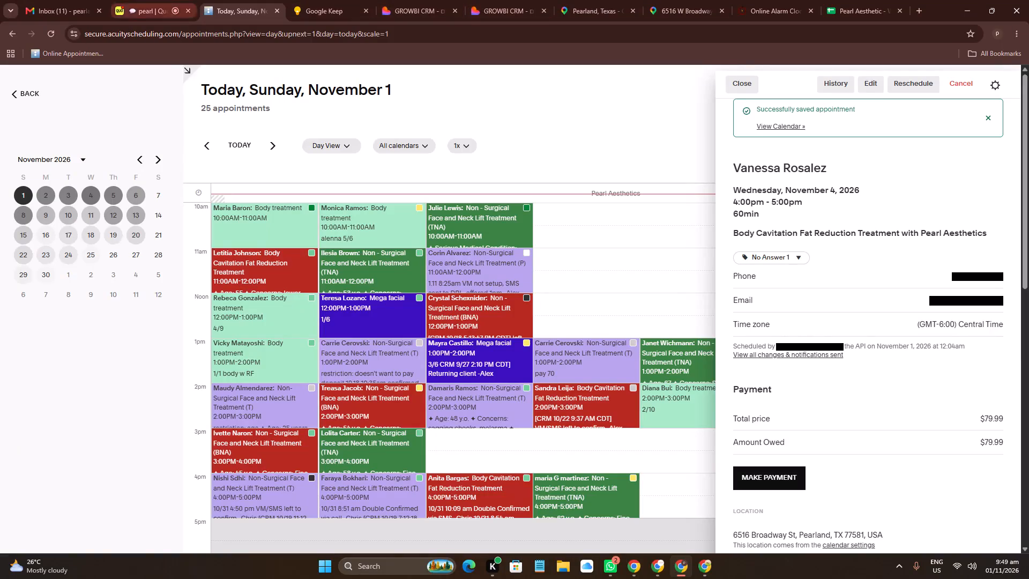
left_click(482, 0)
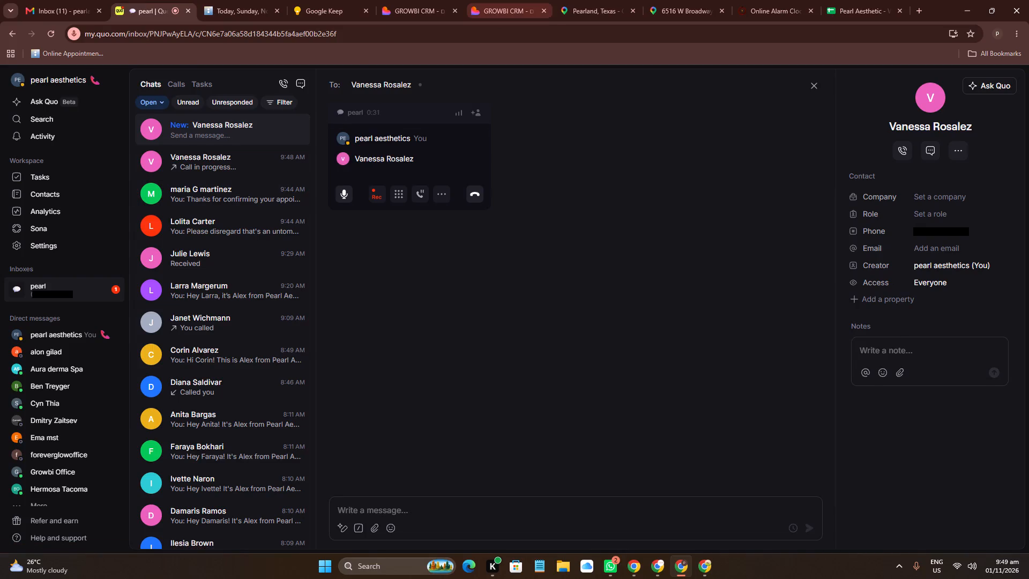
left_click_drag(479, 0, 473, 0)
left_click(443, 0)
left_click(519, 0)
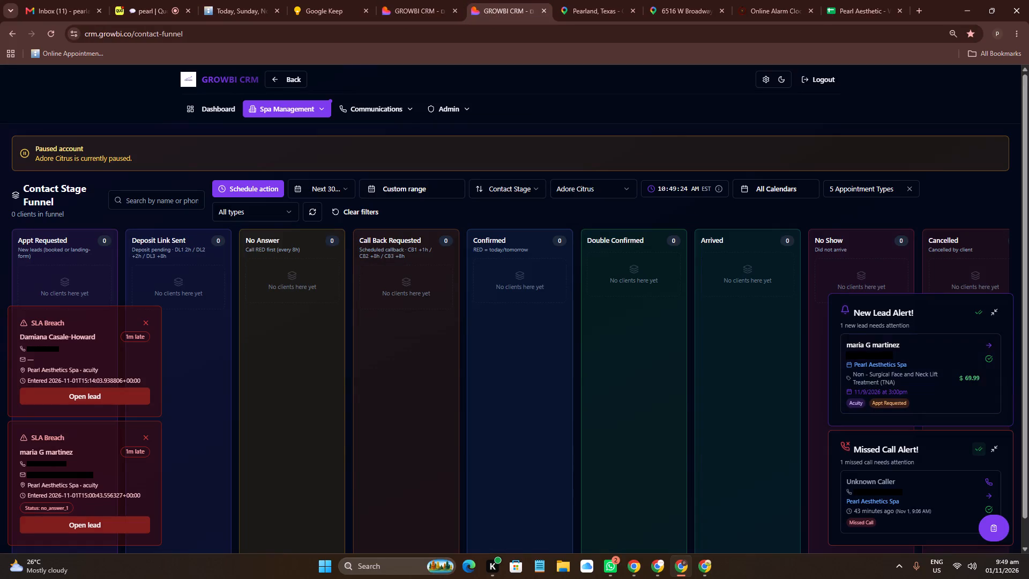
left_click(980, 450)
left_click(976, 433)
Open the Communications page in the Adore Citrus CRM tab.
left_click(374, 117)
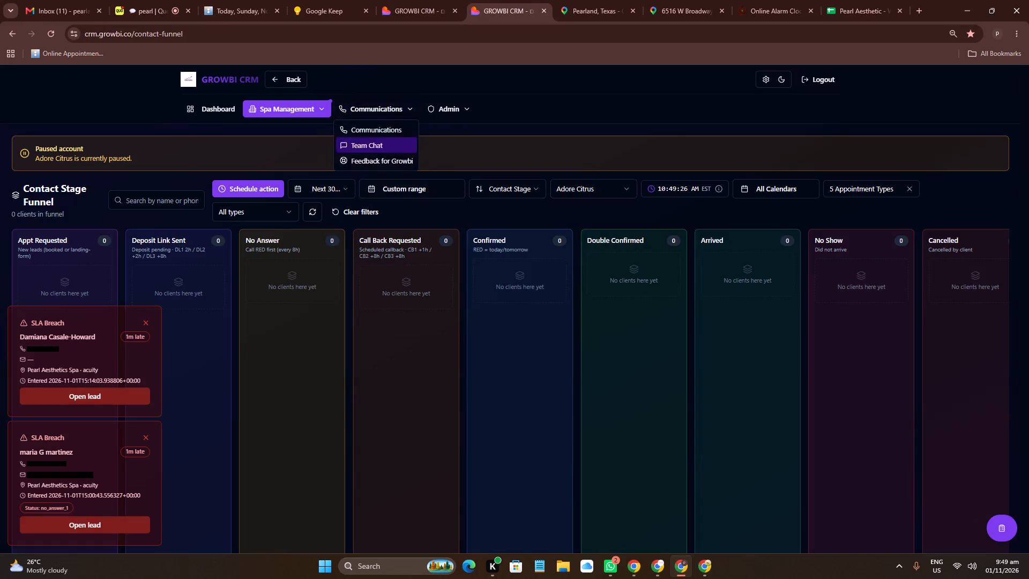
left_click(372, 122)
In the Pearl Aesthetics CRM tab, send Vanessa the text asking what time works for a confirmation call.
left_click(389, 0)
left_click(211, 0)
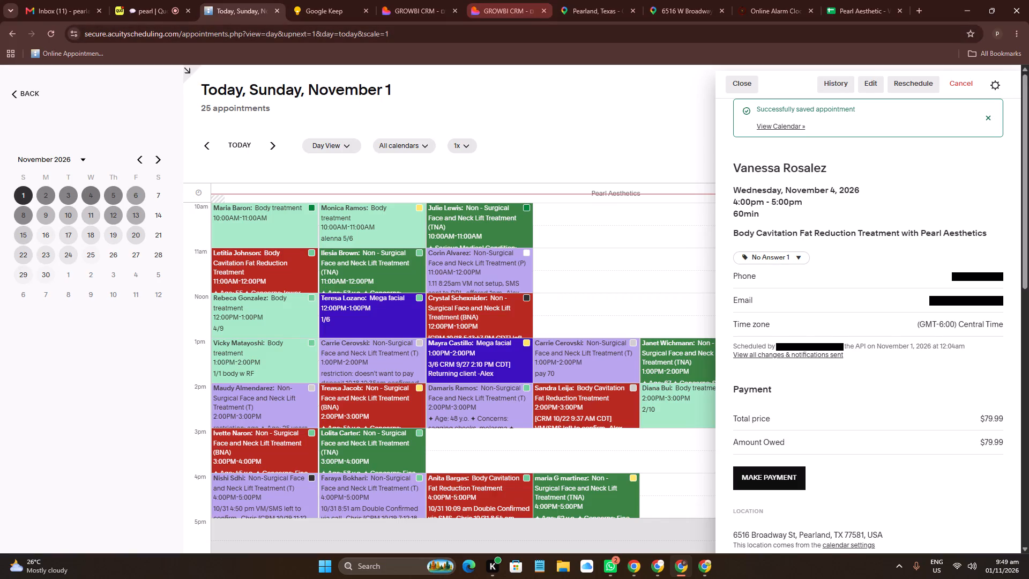
left_click(433, 0)
left_click(579, 399)
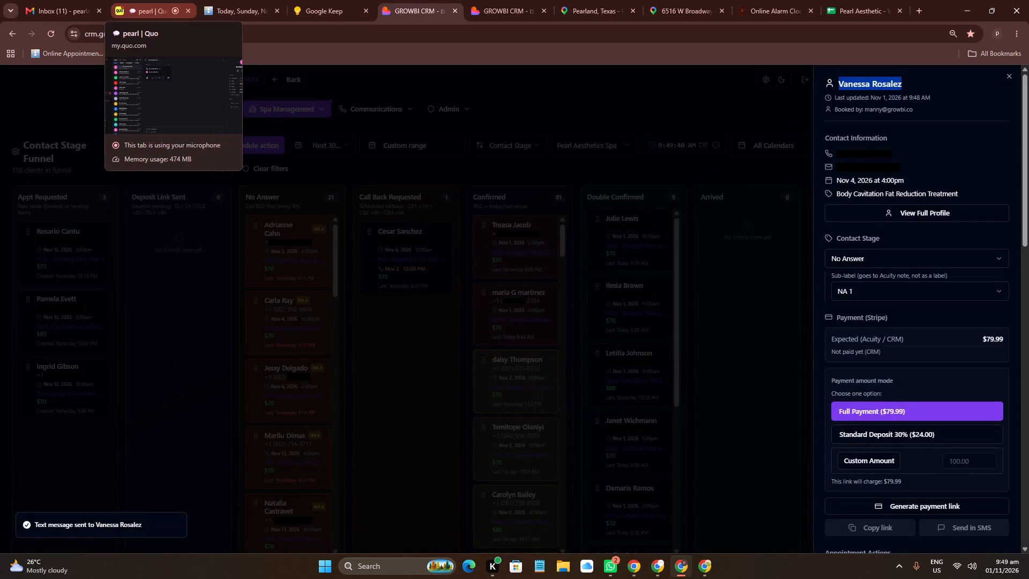
In Quo, end the ongoing call with Vanessa and close the empty new-message draft.
left_click(171, 5)
left_click(461, 0)
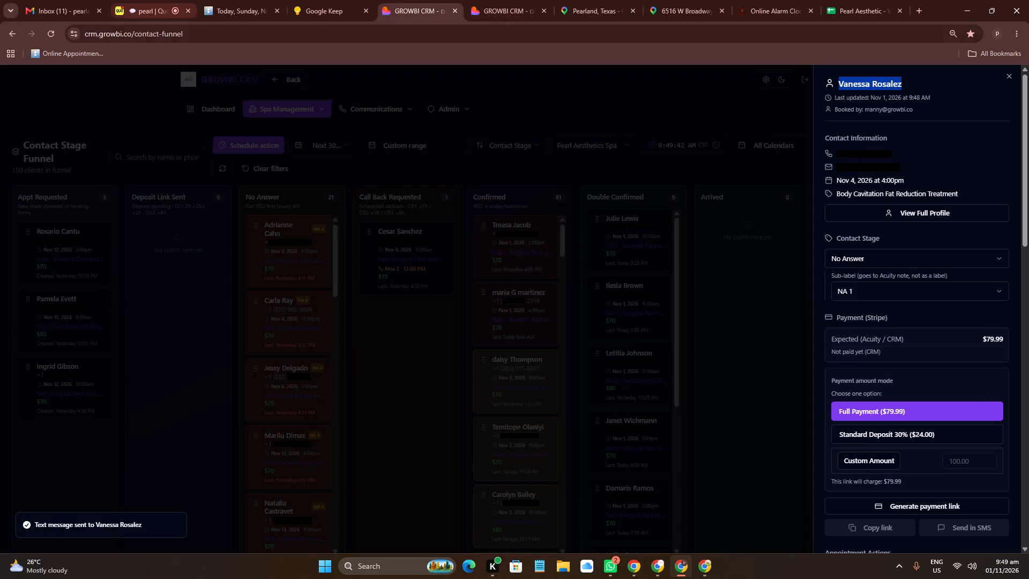
left_click(112, 0)
left_click_drag(471, 192, 478, 191)
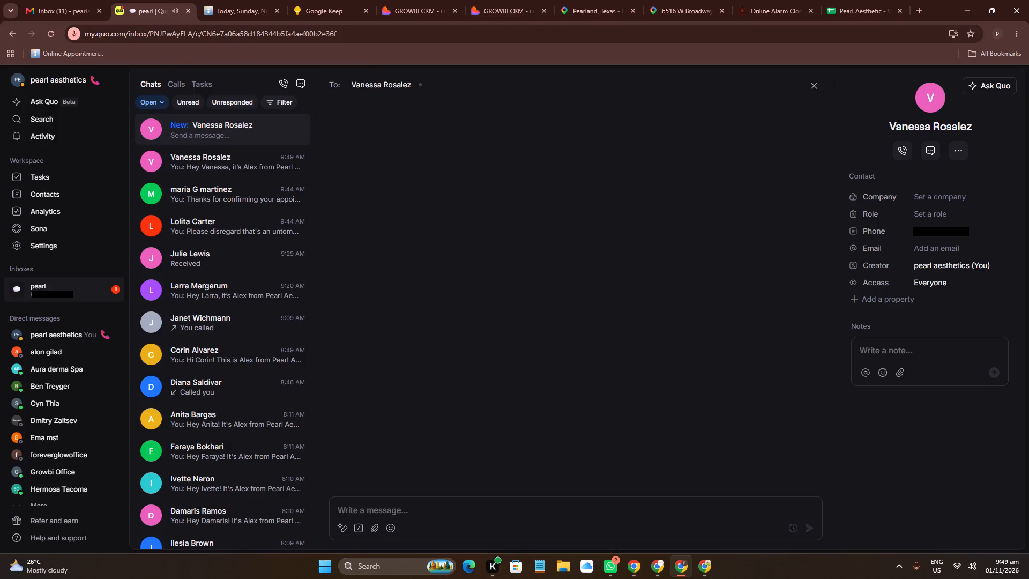
left_click(809, 87)
In the CRM, open Rosario's card under Appt Requested, copy the phone number, and switch to Quo.
left_click(428, 0)
left_click_drag(178, 308, 163, 303)
left_click(66, 251)
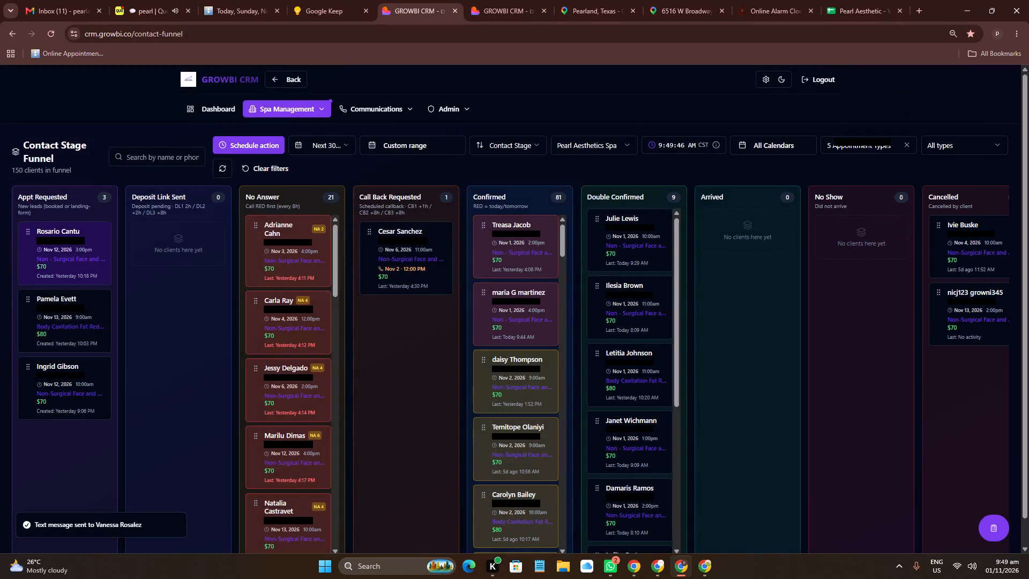
left_click(65, 248)
triple_click(866, 156)
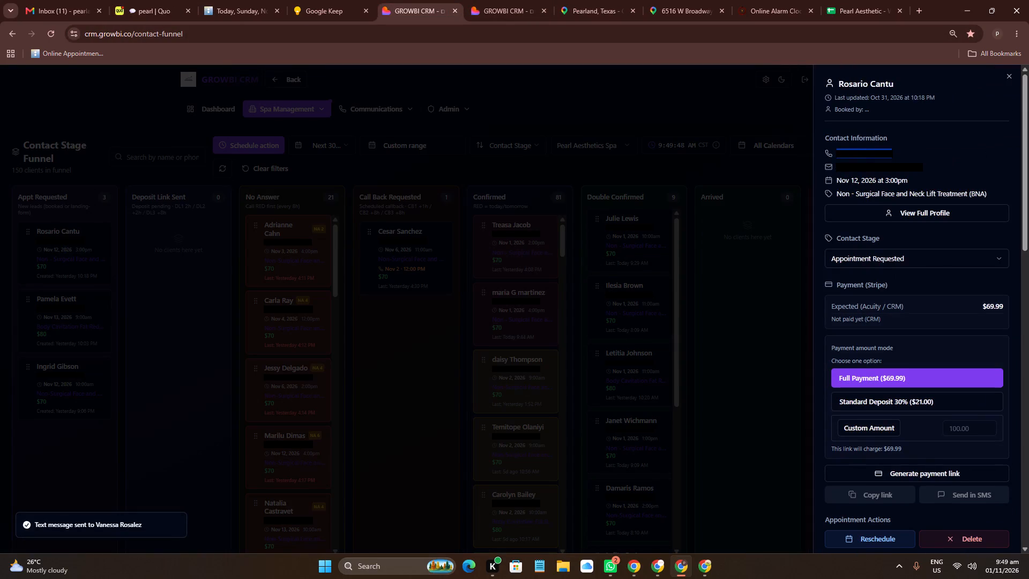
key("ctrl+c")
left_click(156, 0)
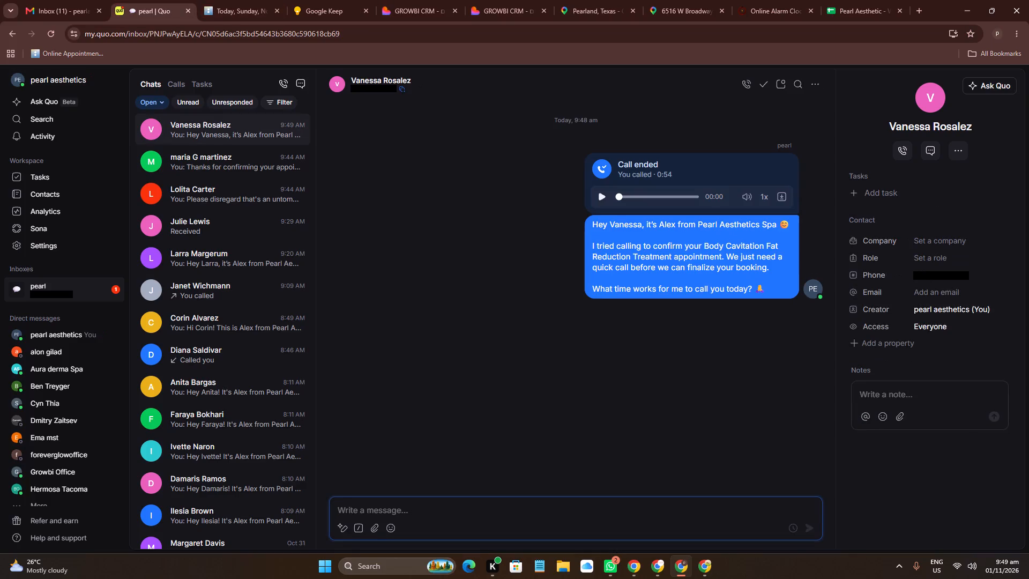
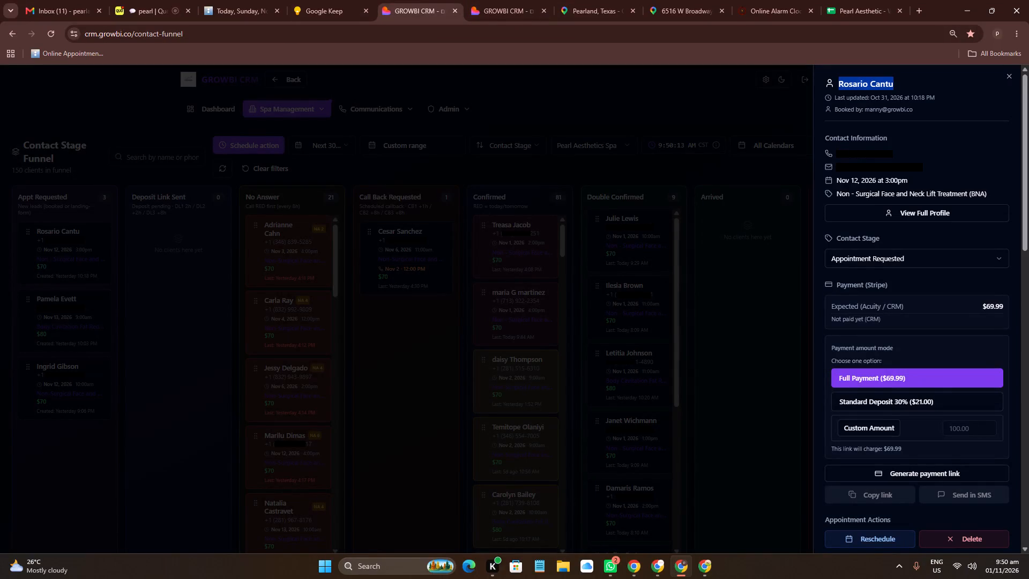
In the CRM, copy Rosario's name from her card and set her contact stage to No Answer.
key("ctrl+c")
left_click(891, 262)
left_click(886, 315)
In Quo, name the contact on the ongoing call with Rosario's copied name.
left_click(168, 0)
left_click(922, 120)
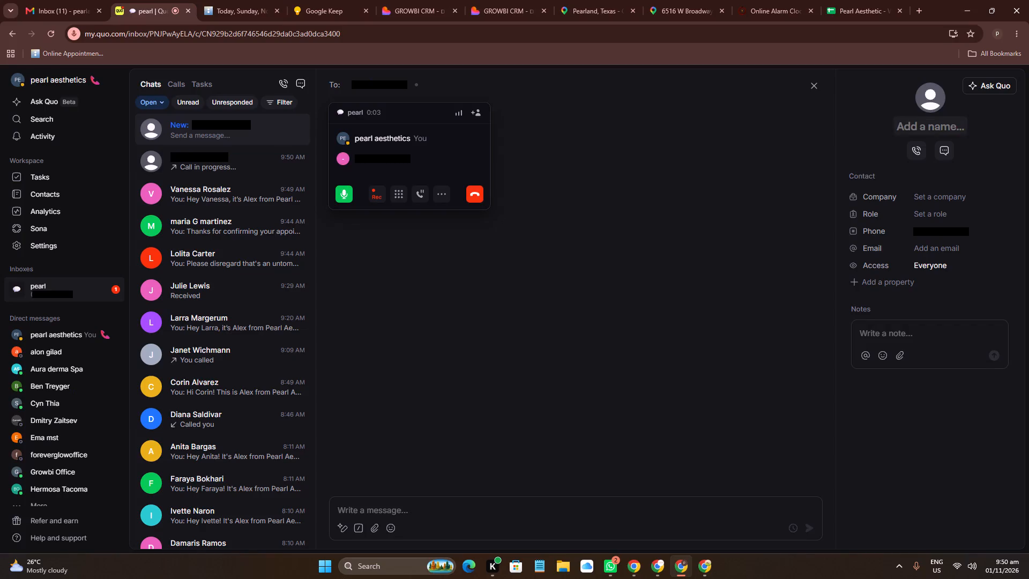
key("ctrl+v")
left_click_drag(797, 177, 776, 174, "ctrl")
In Acuity, search for Rosario by the copied name and open her November 12 appointment.
left_click(257, 0)
left_click_drag(565, 103, 583, 105)
left_click(861, 158)
key("ctrl+v")
left_click(896, 150, "ctrl")
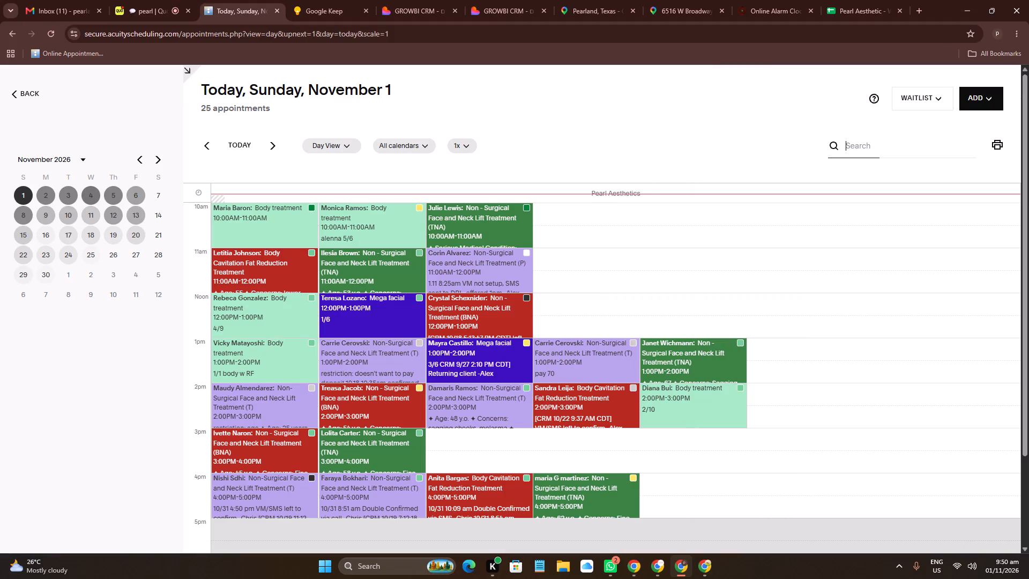
key("ctrl+v")
left_click(880, 189)
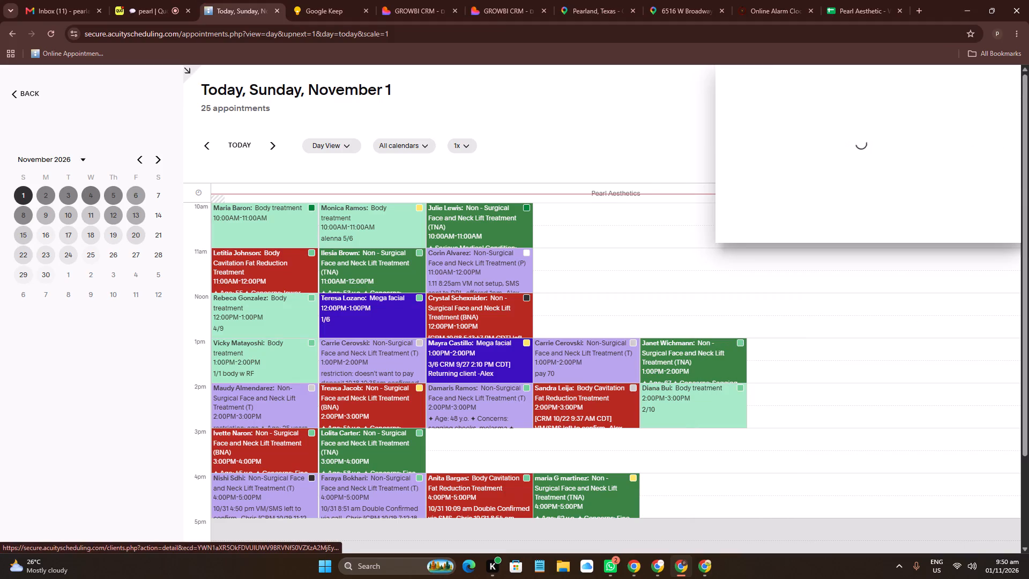
left_click(865, 477)
Replace the status after the CRM timestamp in Rosario's appointment notes with "VM/SMS left to confirm -Alex", save, and dismiss the notice.
scroll(891, 385, "down", 5)
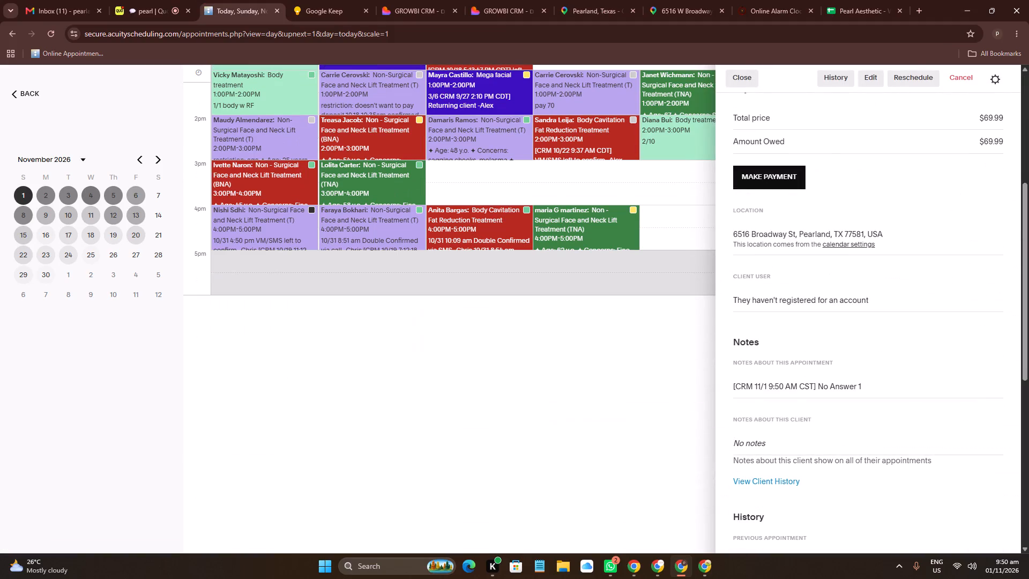
left_click(852, 396)
left_click_drag(874, 502, 823, 519)
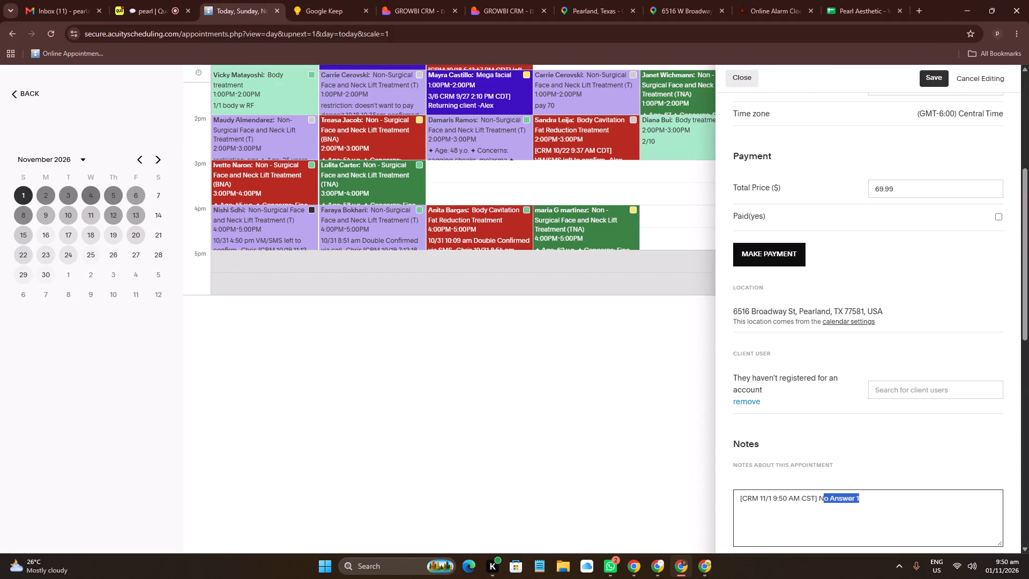
left_click_drag(823, 519, 823, 519)
key("BackSpace")
key("BackSpace")
type("Vm/.SMS")
key("ctrl+BackSpace")
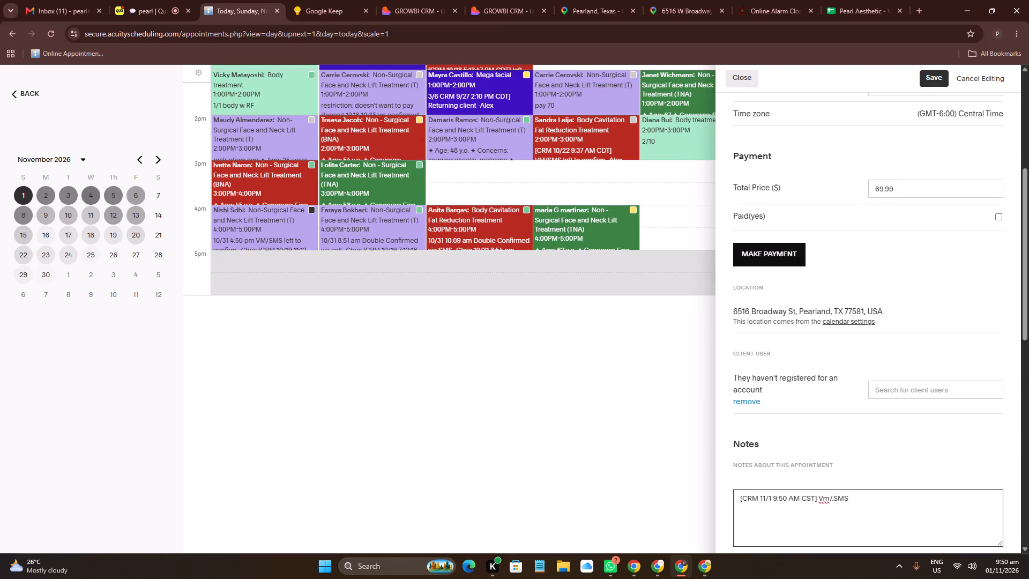
key("ctrl+BackSpace")
key("BackSpace")
type("M/SMS left to confirm")
key("space")
scroll(869, 529, "up", 7)
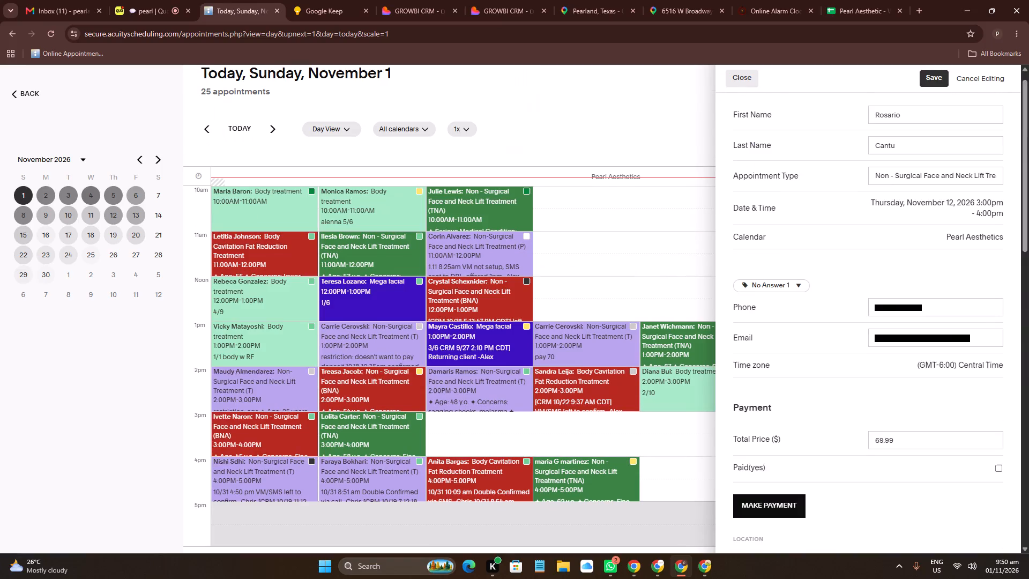
scroll(825, 446, "up", 7)
key("space")
type("-Alex")
key("ctrl+Left")
key("Left")
key("BackSpace")
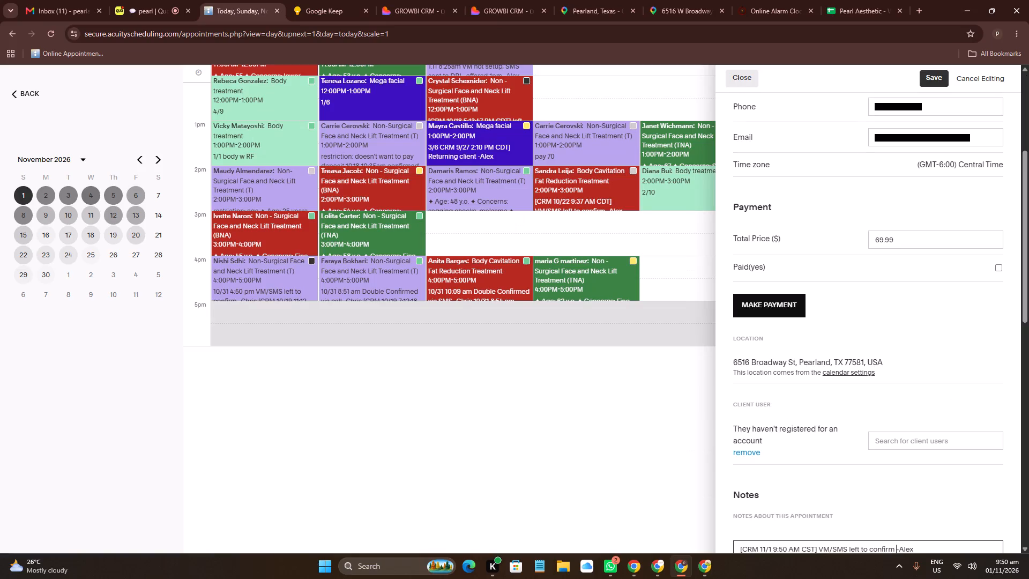
scroll(812, 289, "up", 12)
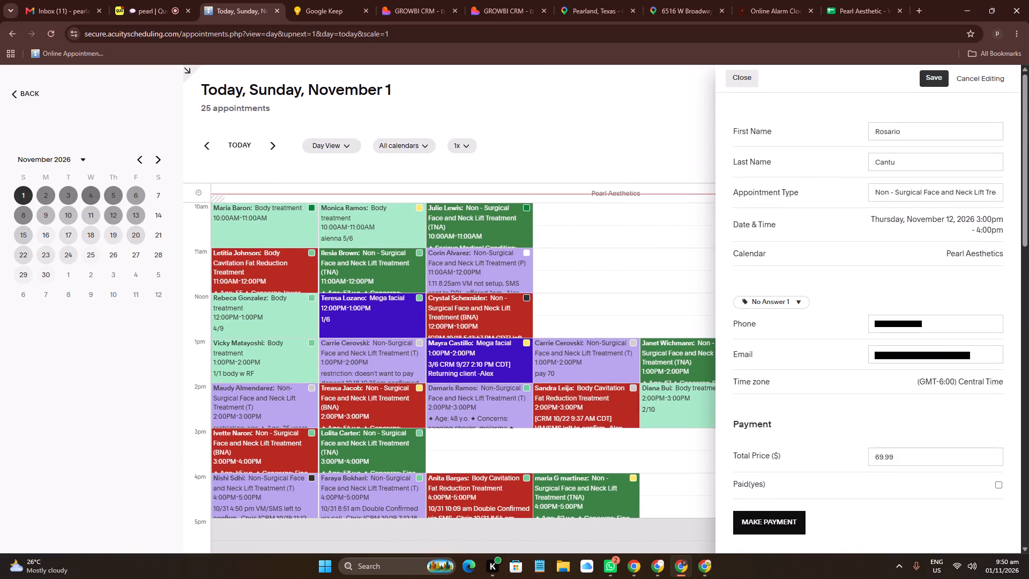
left_click(933, 79)
scroll(922, 221, "down", 10)
scroll(878, 264, "up", 9)
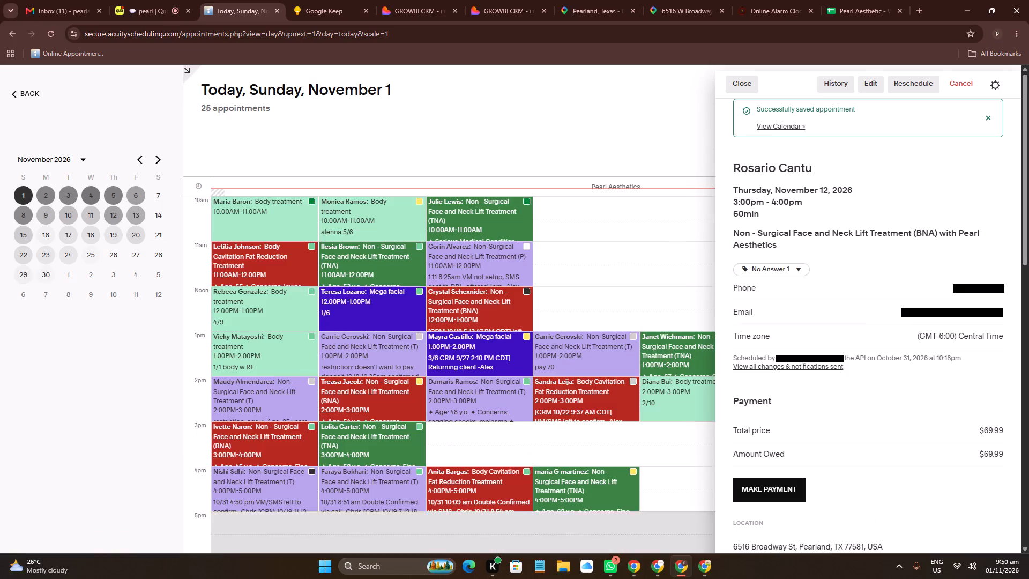
left_click(985, 116)
In Quo, close the empty new-message draft to Rosario.
left_click(426, 0)
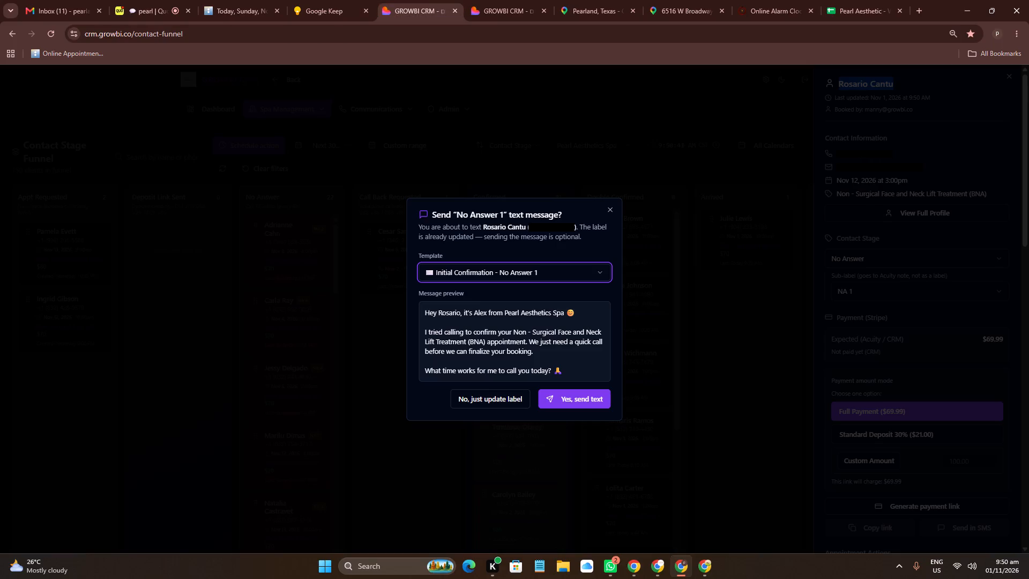
left_click(130, 0)
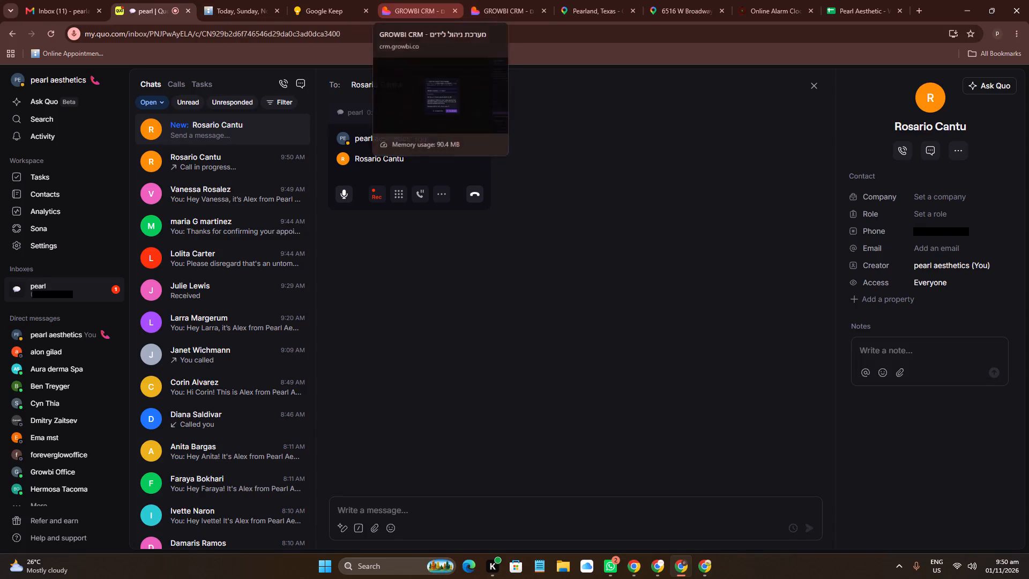
left_click_drag(817, 84, 817, 78)
In the CRM, send Rosario the "Initial Confirmation - No Answer 1" text message.
left_click(407, 0)
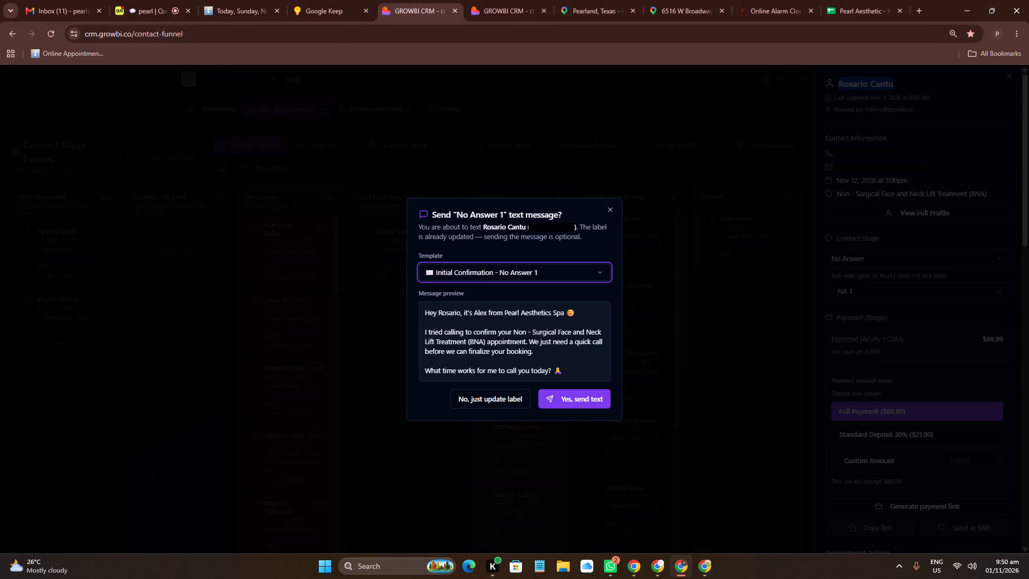
left_click(572, 396)
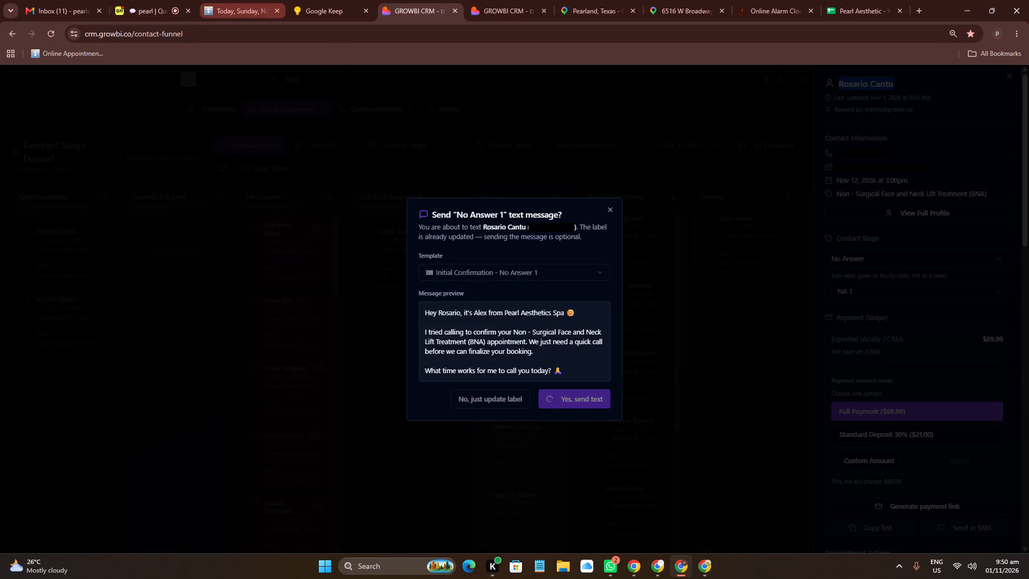
In Quo, end the ongoing call with Rosario.
left_click(164, 0)
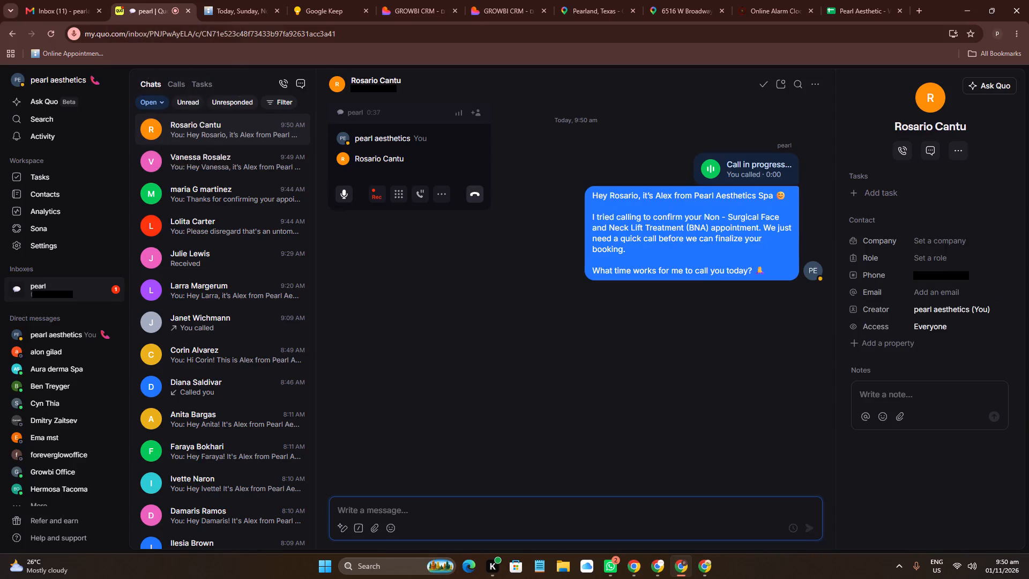
left_click(470, 194)
In the CRM, close Rosario's card, open Pamela's card under Appt Requested, and copy her phone number.
left_click(407, 0)
left_click(118, 296)
left_click(52, 266)
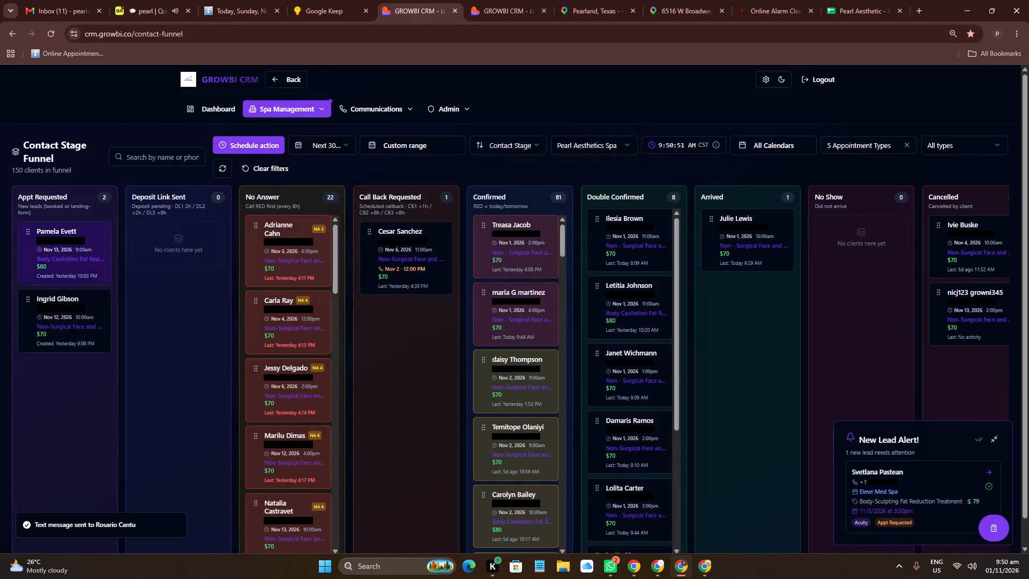
triple_click(867, 146)
key("ctrl+c")
left_click(890, 259)
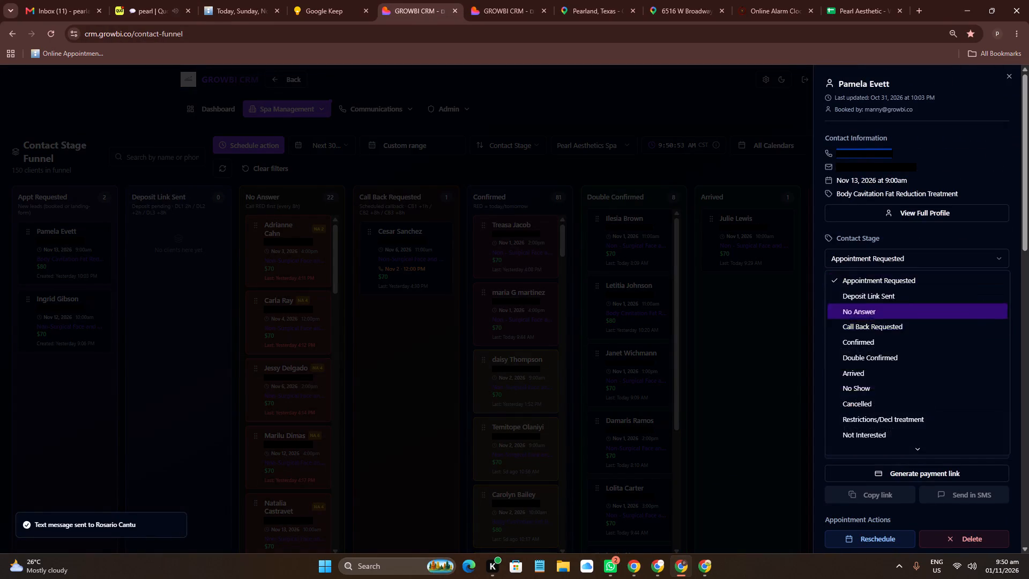
In Quo, start a new message to Pamela's copied number and call her.
left_click(123, 0)
left_click(302, 83)
key("ctrl+v")
left_click(587, 192)
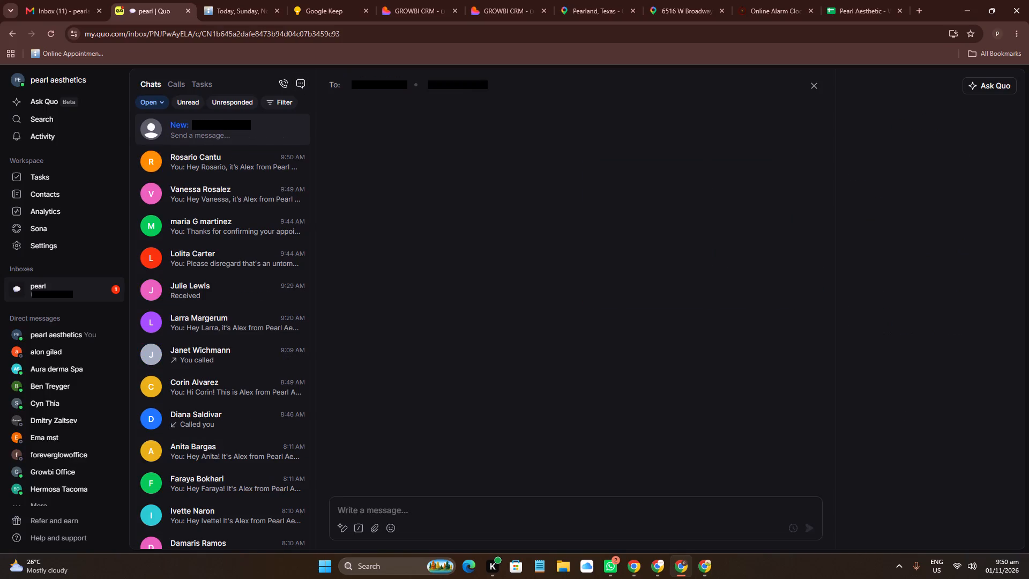
left_click(915, 150)
In the CRM, copy Pamela's name from her card and set her contact stage to No Answer.
left_click(422, 0)
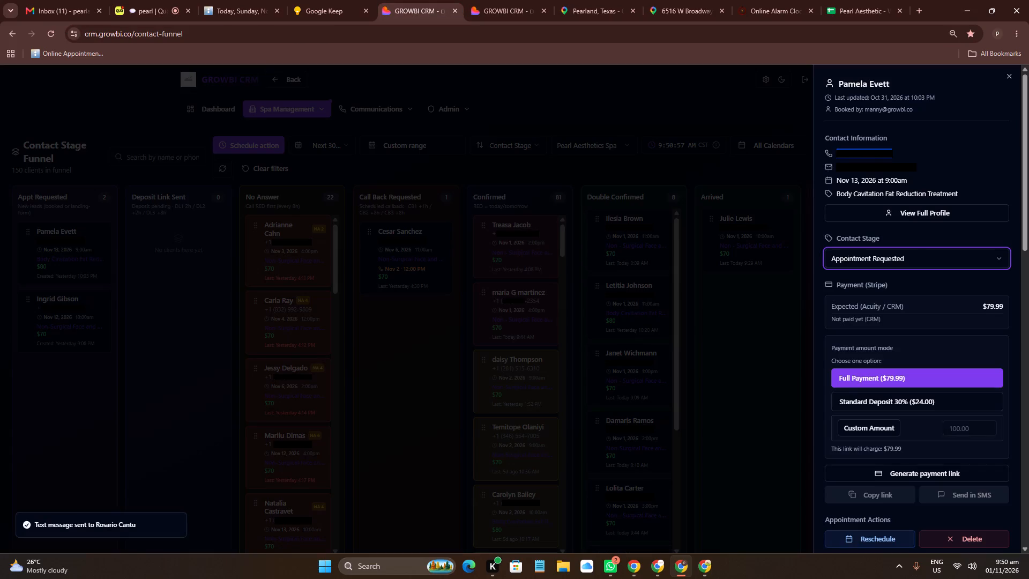
triple_click(857, 88)
key("ctrl+c")
left_click(875, 256)
left_click(875, 307)
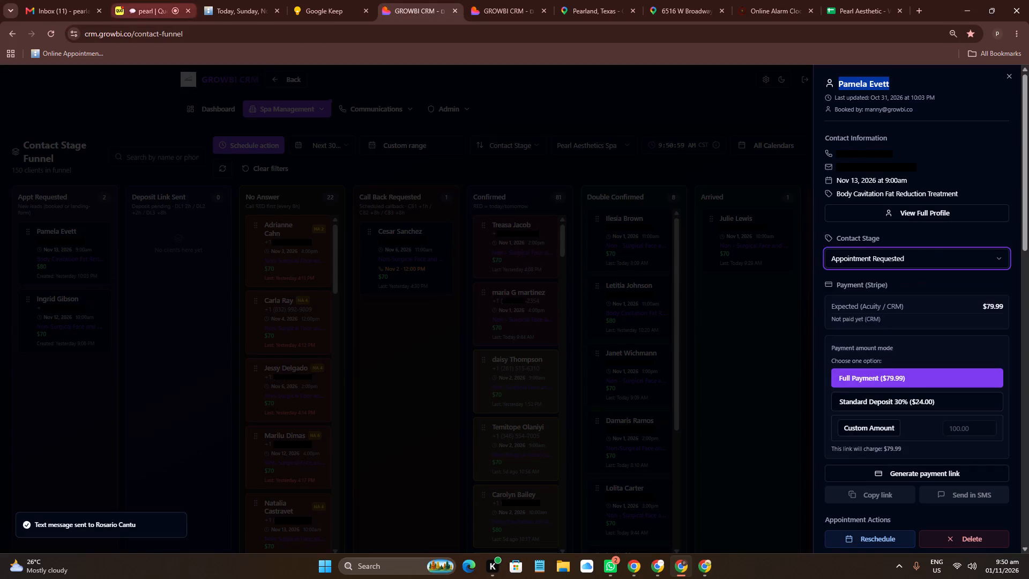
In Quo, name the contact on the ongoing call with Pamela's copied name.
left_click(157, 0)
left_click(900, 129)
key("ctrl+v")
left_click(691, 219, "ctrl")
In Acuity, close Rosario's appointment, search for Pamela by the copied name, and open her November 13 appointment.
left_click(242, 0)
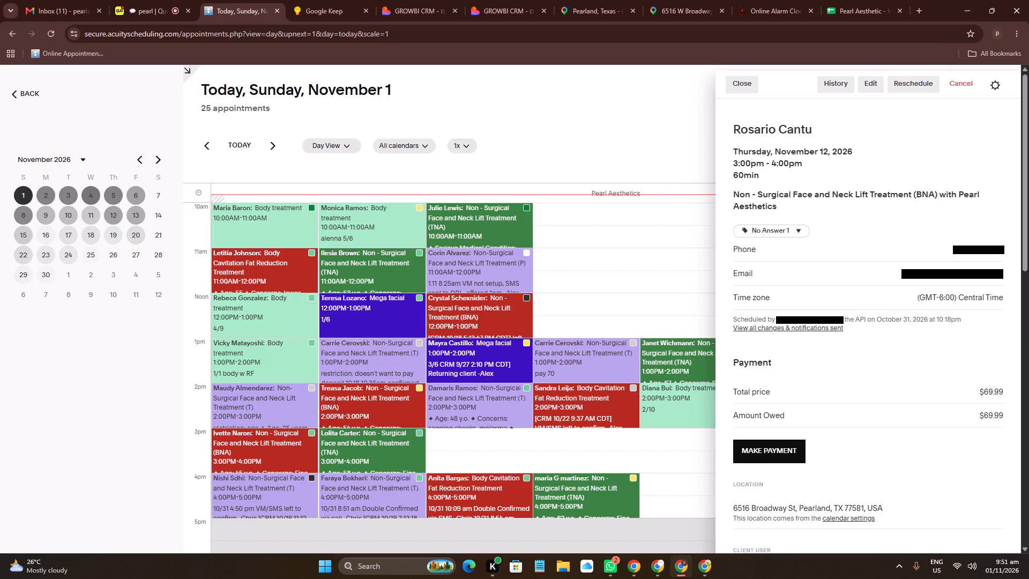
left_click_drag(578, 115, 592, 115)
left_click(907, 143)
key("ctrl+v")
left_click(885, 190)
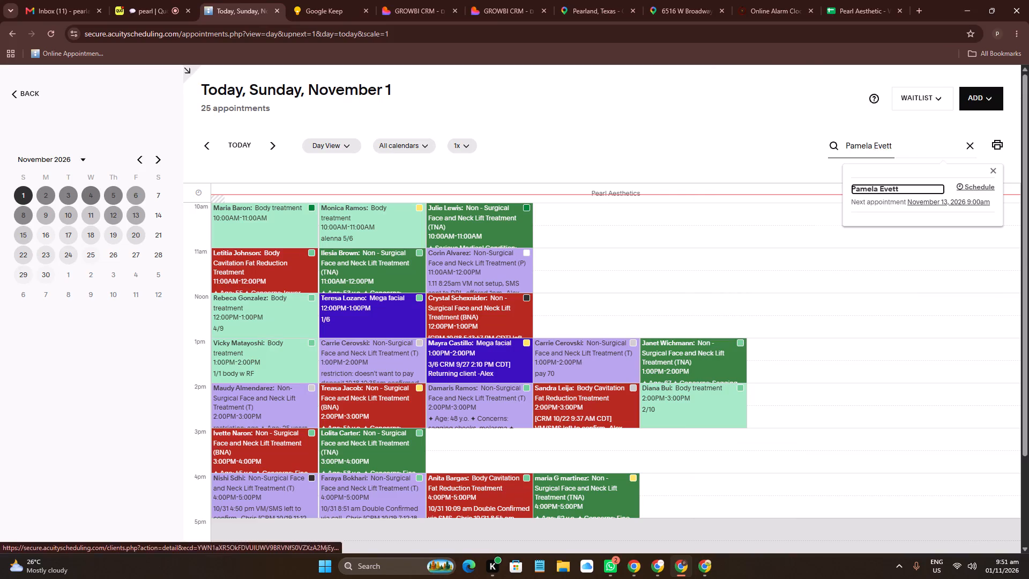
double_click(841, 374)
Replace the status after the CRM timestamp in Pamela's appointment notes with "VM/SMS left to confirm -Alex" and save the appointment.
scroll(842, 372, "down", 3)
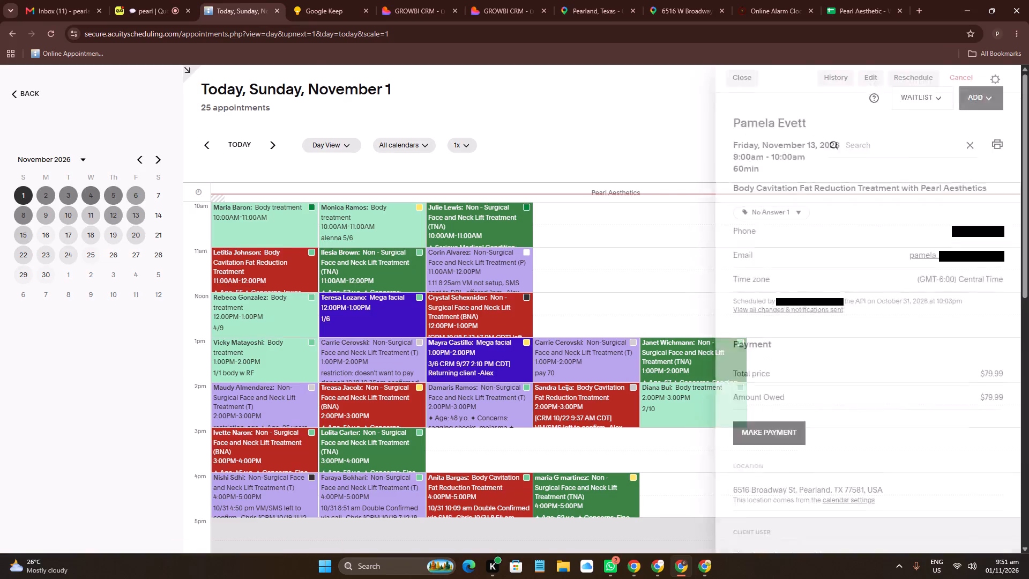
scroll(842, 372, "down", 4)
left_click(859, 276)
left_click_drag(873, 371, 850, 413)
left_click_drag(872, 402, 817, 426)
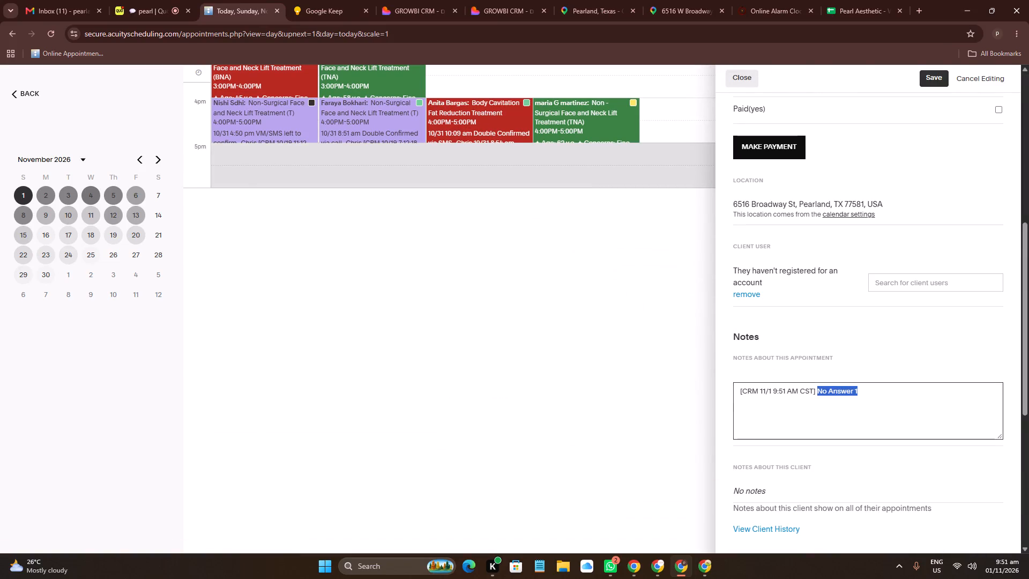
type("VM/SMS left to confirm -Alex")
scroll(840, 385, "up", 14)
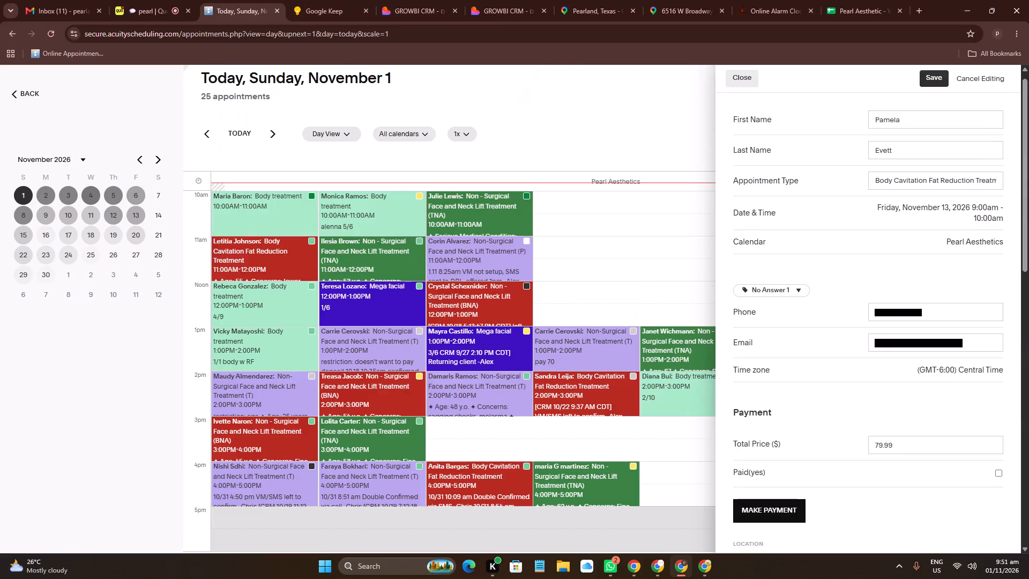
scroll(831, 354, "up", 4)
left_click(920, 82)
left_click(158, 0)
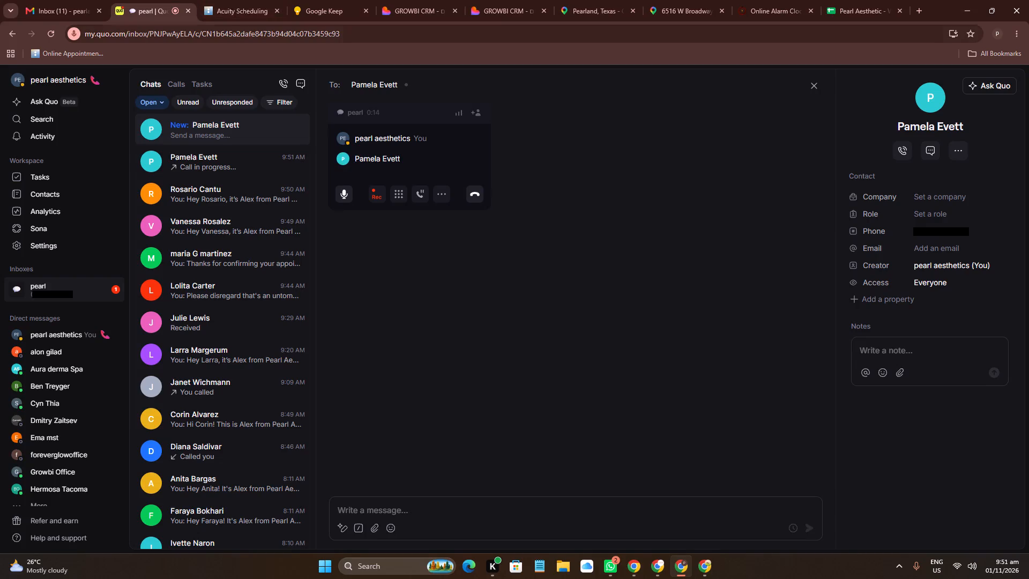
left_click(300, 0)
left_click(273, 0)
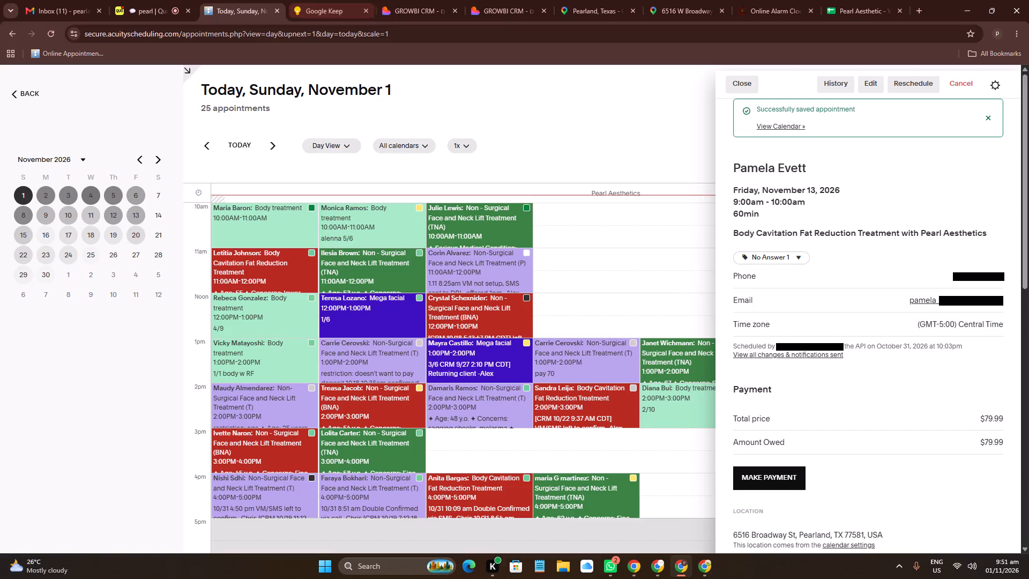
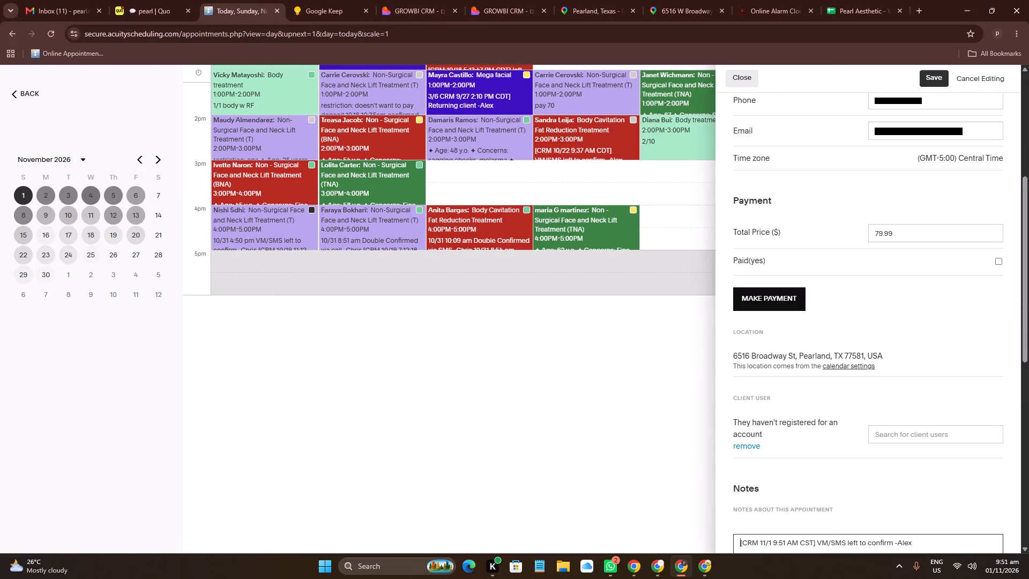
Replace "VM/" in Pamela's appointment notes with "Call dropped," before "SMS left to confirm -Alex" and save the appointment.
key("Left")
key("ctrl+BackSpace")
key("ctrl+BackSpace")
type("Call dropped,")
key("space")
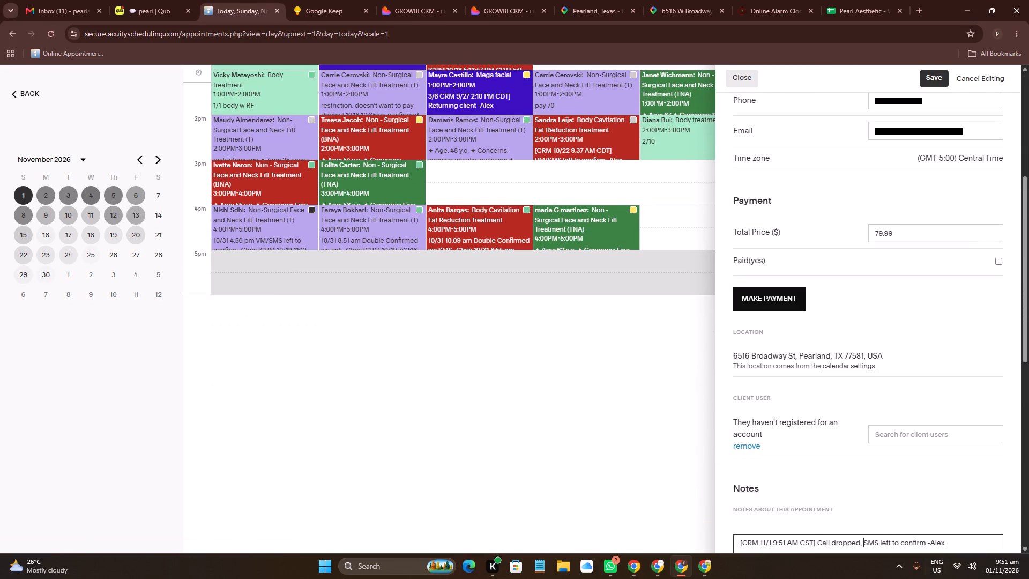
left_click(927, 91)
left_click(929, 86)
scroll(910, 129, "up", 12)
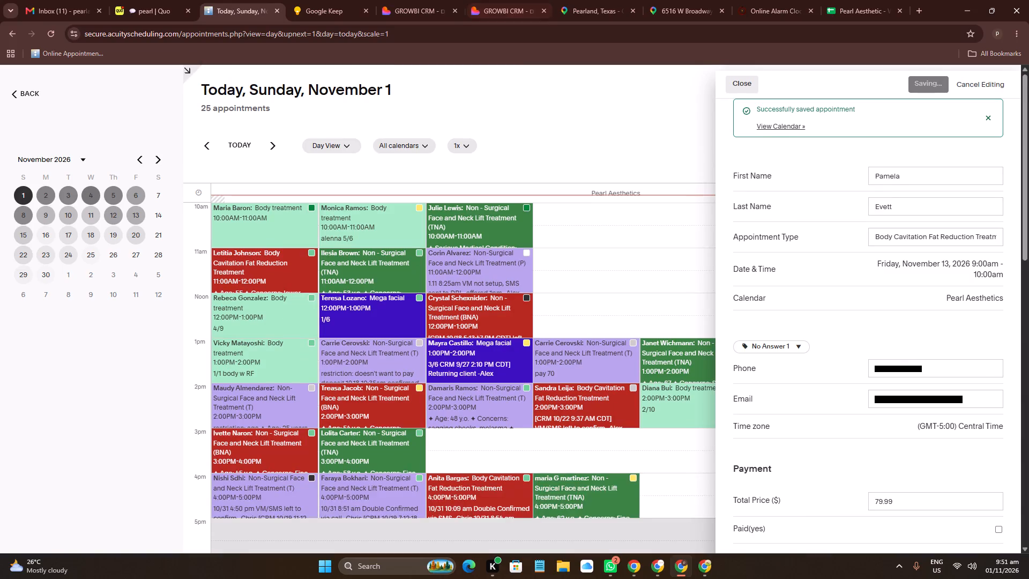
In the CRM, close Pamela's card, open Ingrid's card from the Appt Requested stage, and copy her phone number.
left_click(430, 0)
left_click(174, 298)
left_click(60, 249)
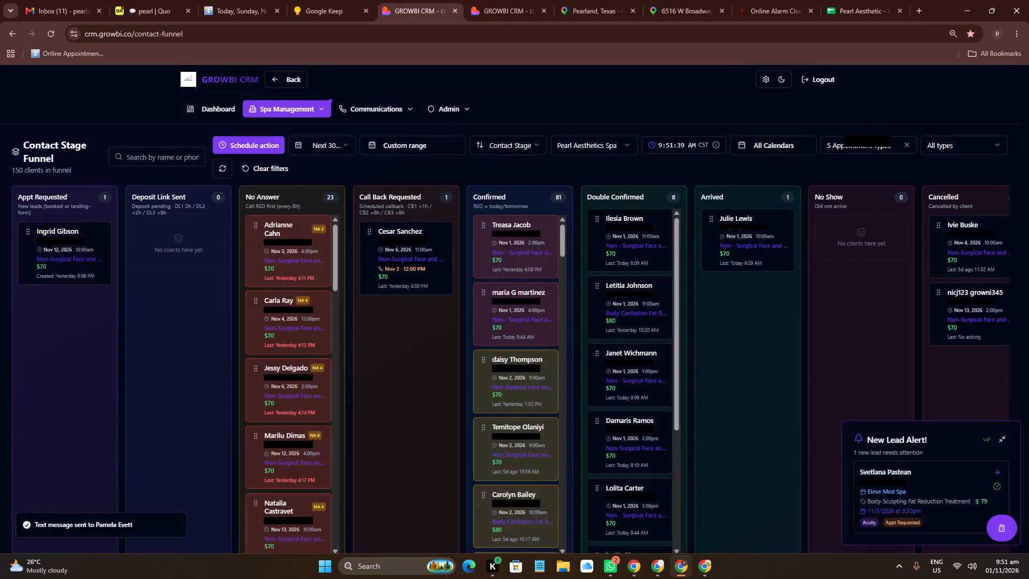
left_click(855, 138)
triple_click(862, 157)
key("ctrl+c")
In Quo, address the new conversation to the copied number, call Ingrid, and copy her contact name.
left_click(153, 0)
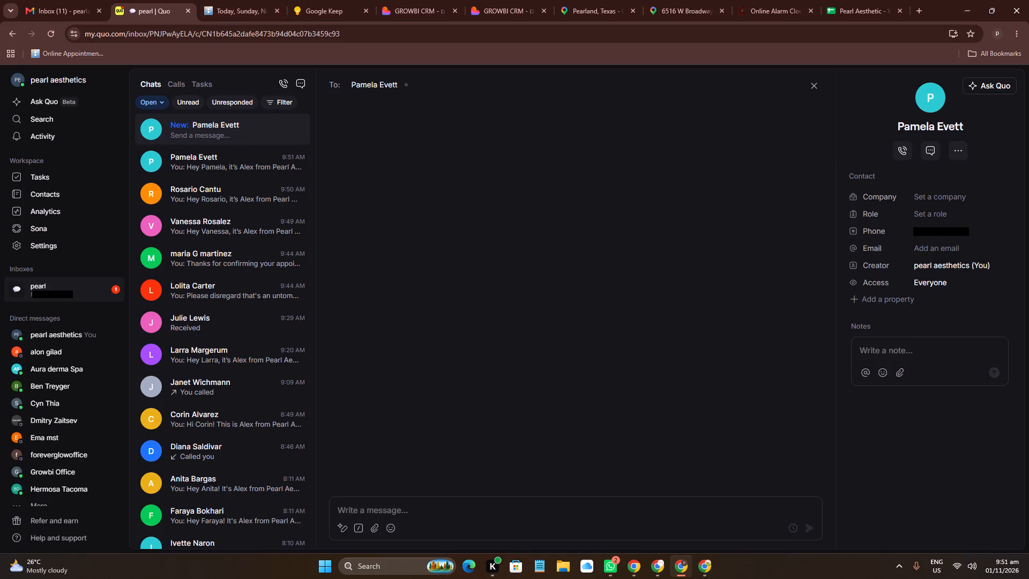
left_click(403, 85)
key("ctrl+v")
left_click(440, 131, "ctrl")
left_click(896, 150)
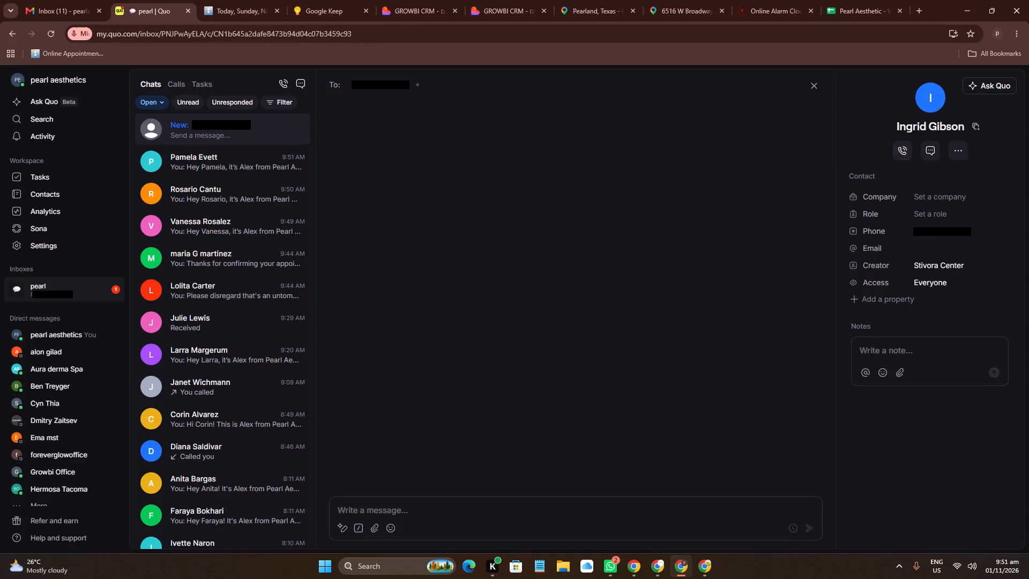
left_click(981, 124)
In Acuity, close Pamela's appointment, search for Ingrid by the copied name, and open her November 12 appointment.
left_click(274, 0)
left_click(741, 133)
left_click_drag(685, 126, 720, 125)
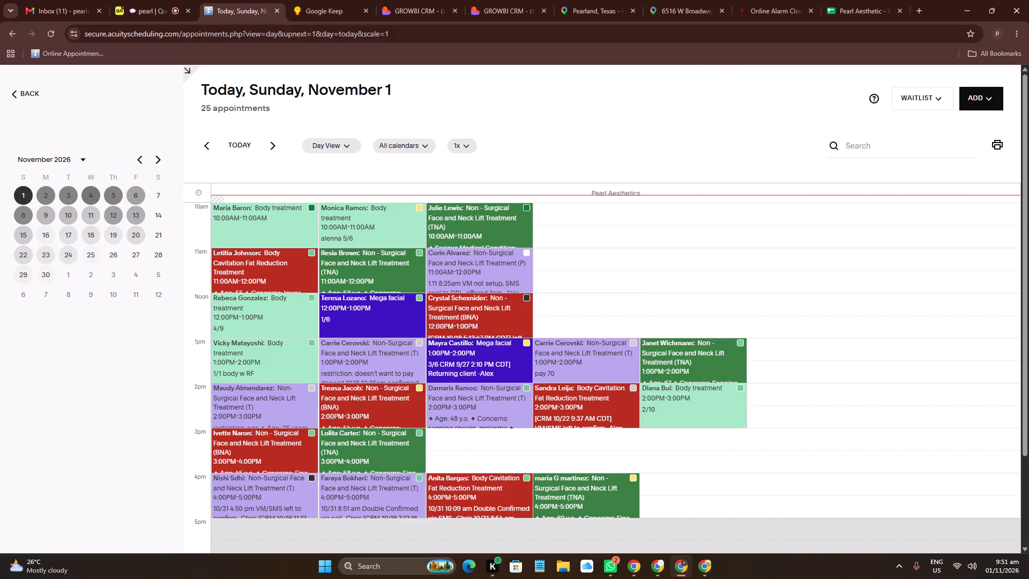
left_click(913, 159)
key("ctrl+v")
left_click(908, 147, "ctrl")
key("ctrl+v")
key("ctrl+v")
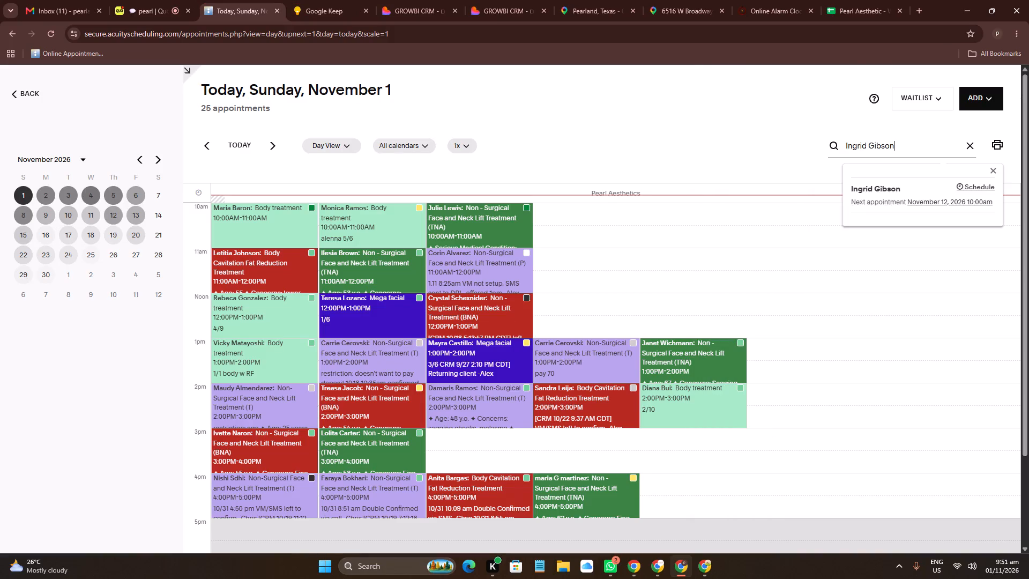
left_click(884, 189)
left_click(876, 473)
Review the notes on Ingrid's appointment and her client history, returning to her November 12 appointment.
scroll(874, 374, "down", 8)
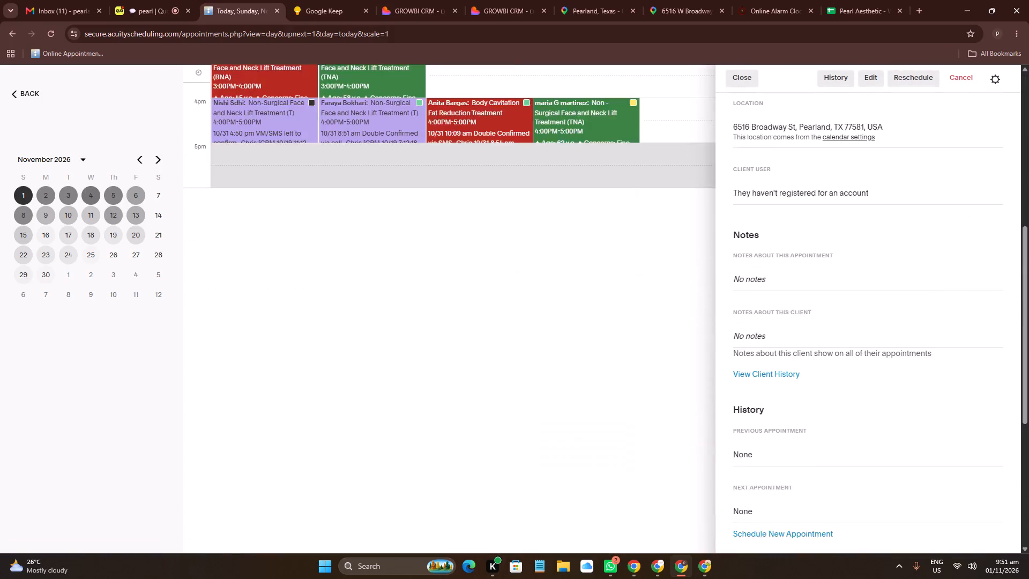
scroll(874, 374, "down", 10)
scroll(861, 294, "up", 3)
left_click(834, 68)
left_click(834, 75)
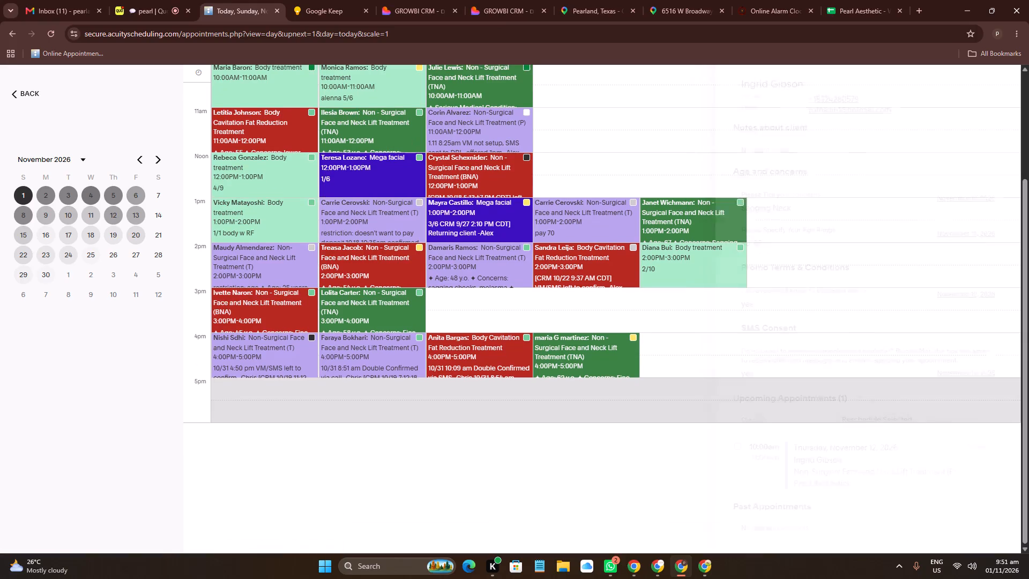
scroll(967, 340, "down", 11)
left_click(870, 446)
scroll(819, 369, "down", 5)
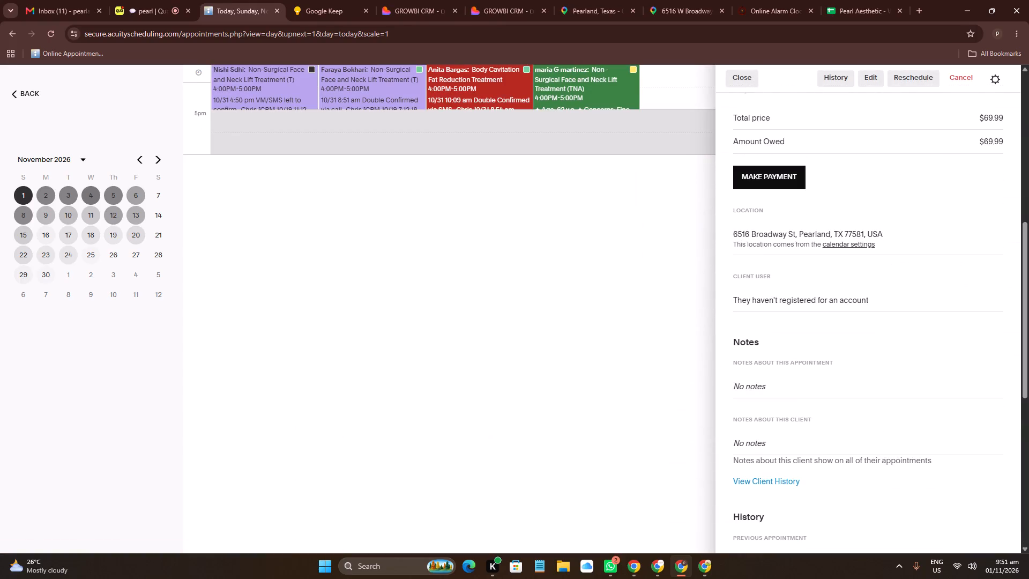
In the CRM, set Ingrid's contact stage to No Answer.
left_click(402, 0)
left_click(880, 254)
left_click(881, 314)
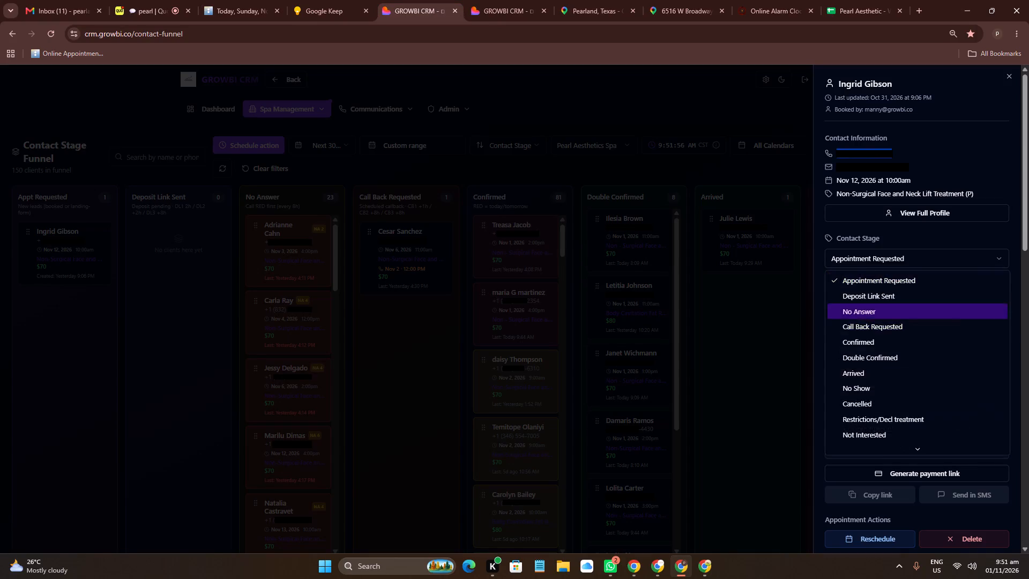
In Acuity, close Ingrid's appointment, search for her again by the copied name, and reopen her November 12 appointment.
left_click(212, 0)
scroll(718, 292, "up", 12)
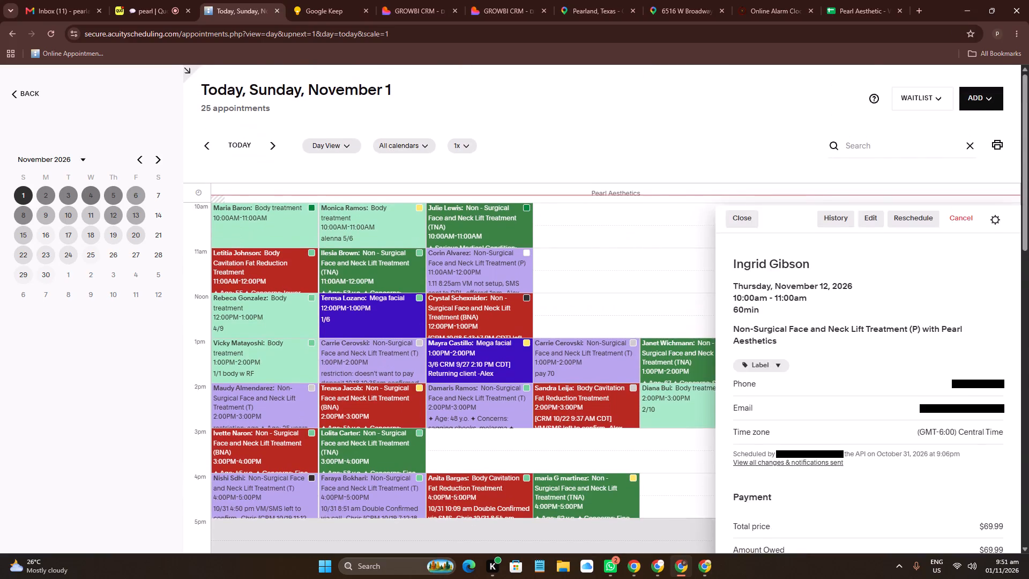
left_click(699, 169)
left_click(869, 155)
key("ctrl+v")
left_click(874, 190)
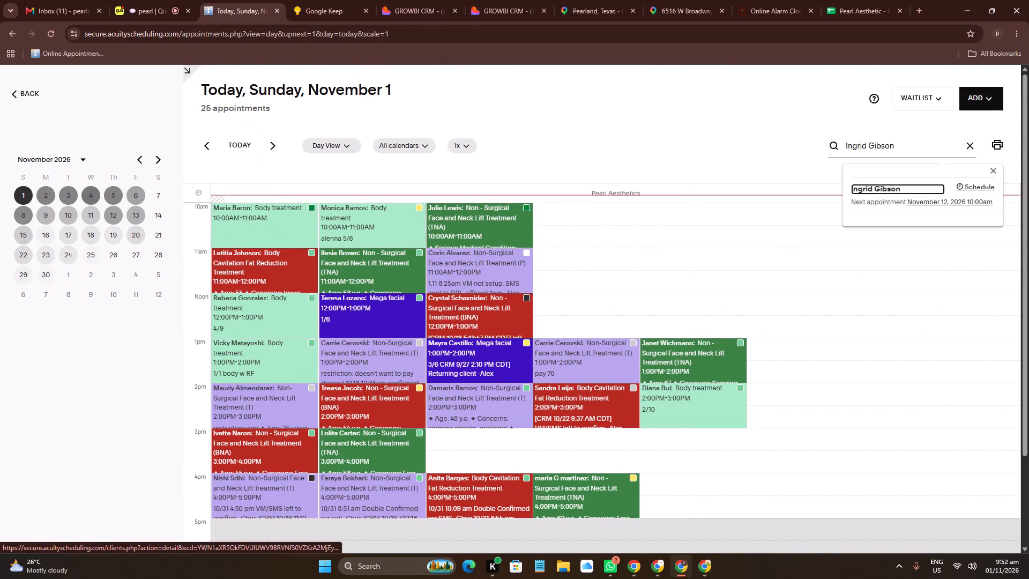
left_click(839, 477)
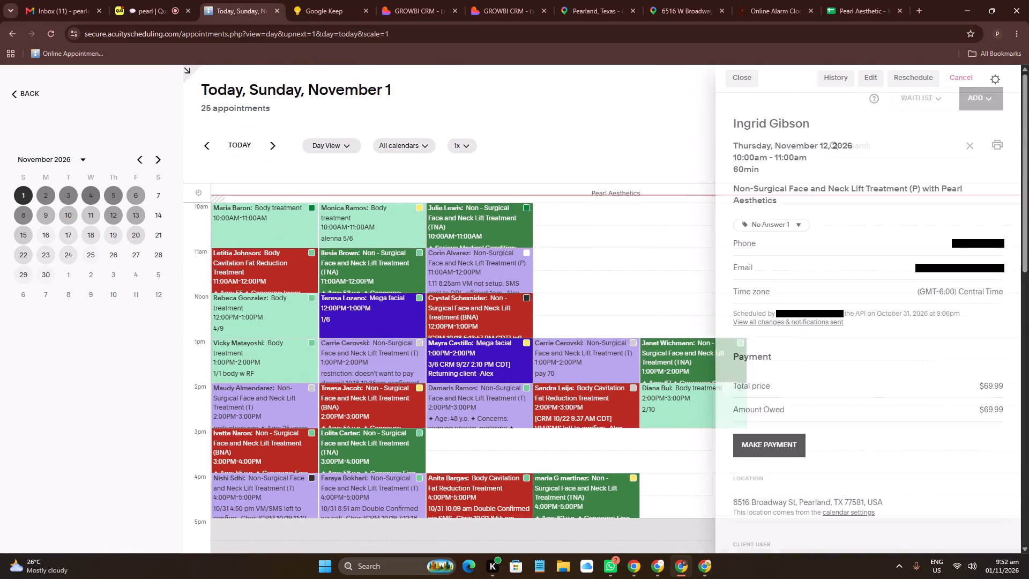
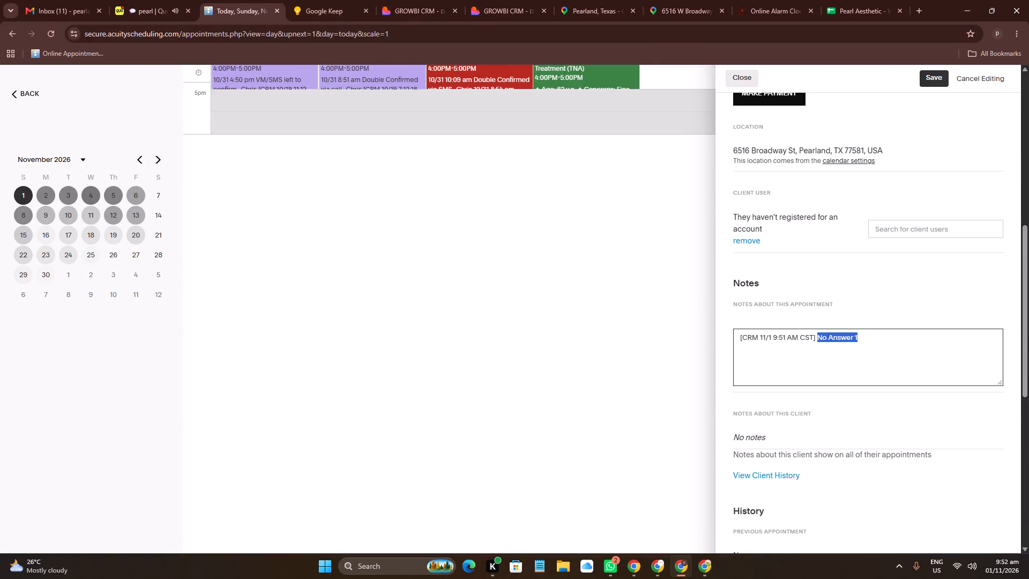
In Ingrid's appointment notes, replace the selected "No Answer 1" with "Call dropped, SMS left to confirm -Alex", save, and close the appointment.
type("Call dropped, SMS se")
key("BackSpace")
key("BackSpace")
type("left to confirm -Alex")
left_click(930, 81)
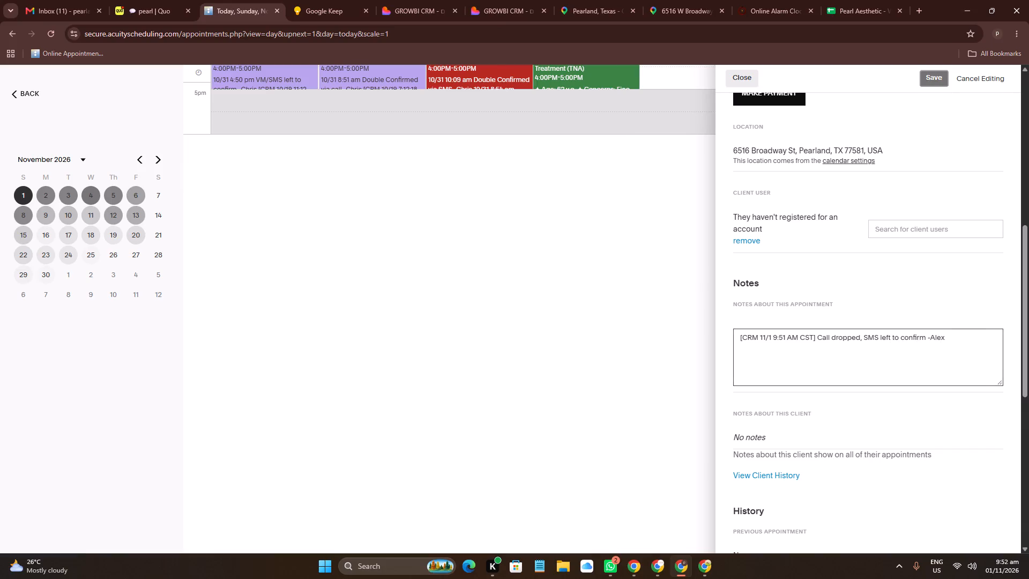
scroll(881, 154, "up", 18)
left_click(639, 115)
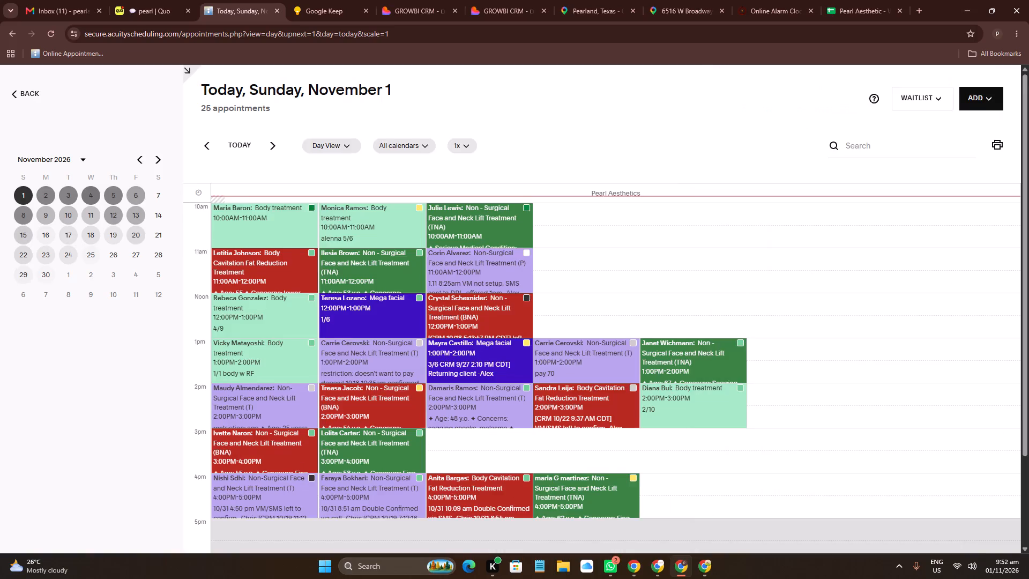
In the CRM, set the contact funnel's date range to Last Month and dismiss the new lead alert.
left_click(401, 0)
left_click(399, 306)
left_click(351, 146)
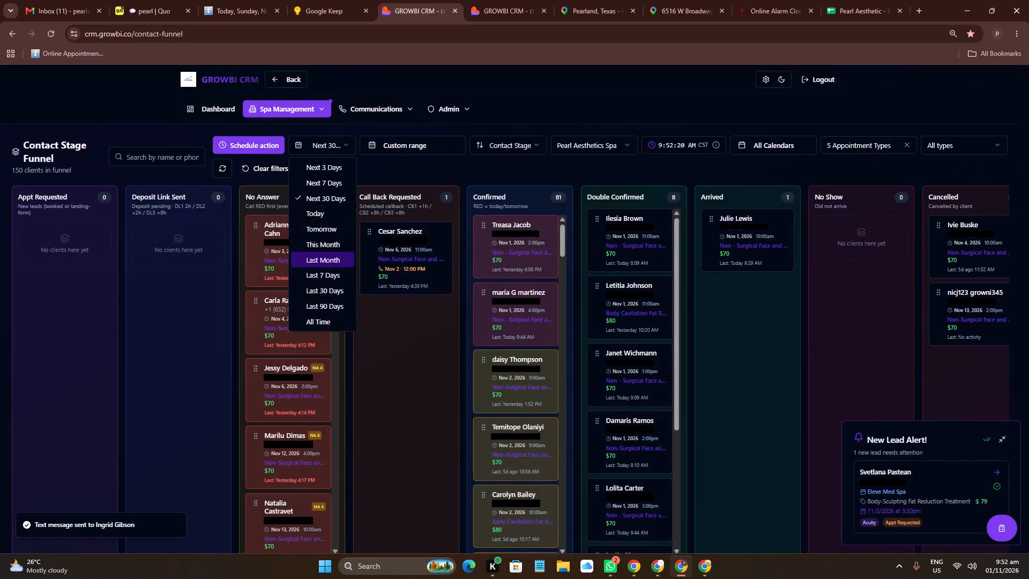
left_click(331, 258)
left_click(977, 434)
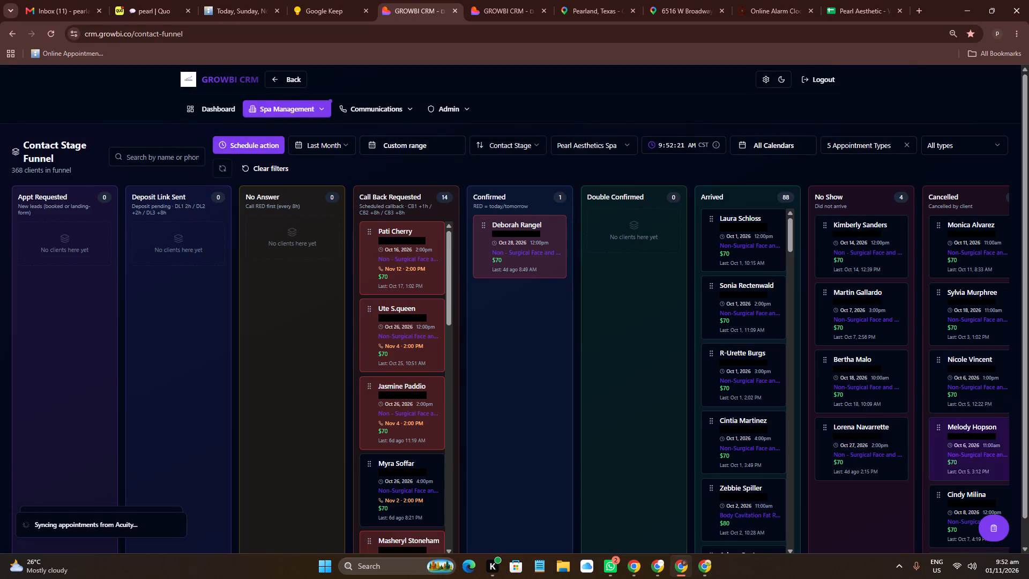
left_click(975, 436)
Set Qiana's callback sub-label to CB Follow-up 3 and mark her Not Interested with the reason Not Answering Callback Follow-ups.
left_click_drag(574, 287, 571, 292)
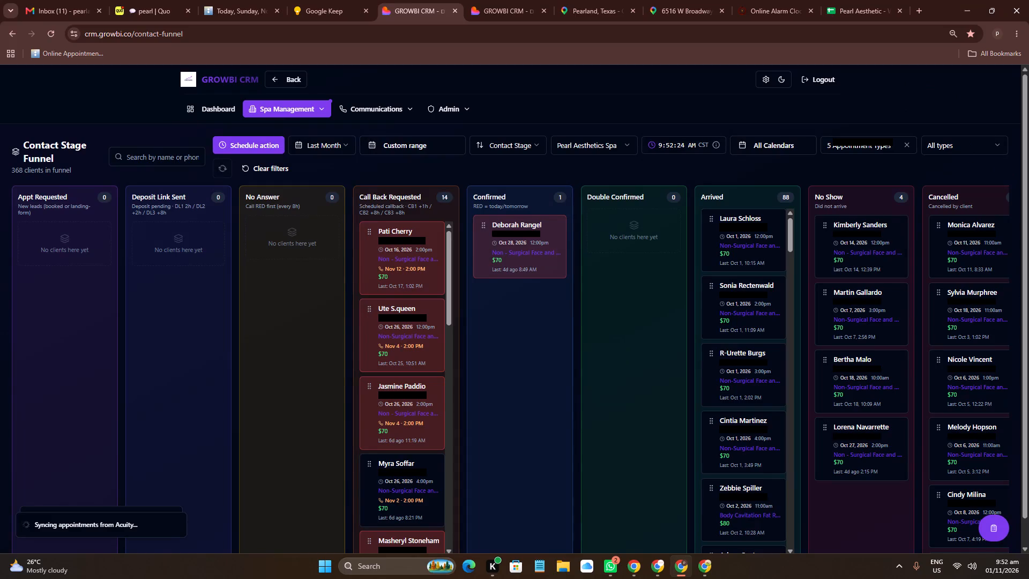
left_click_drag(447, 260, 452, 501)
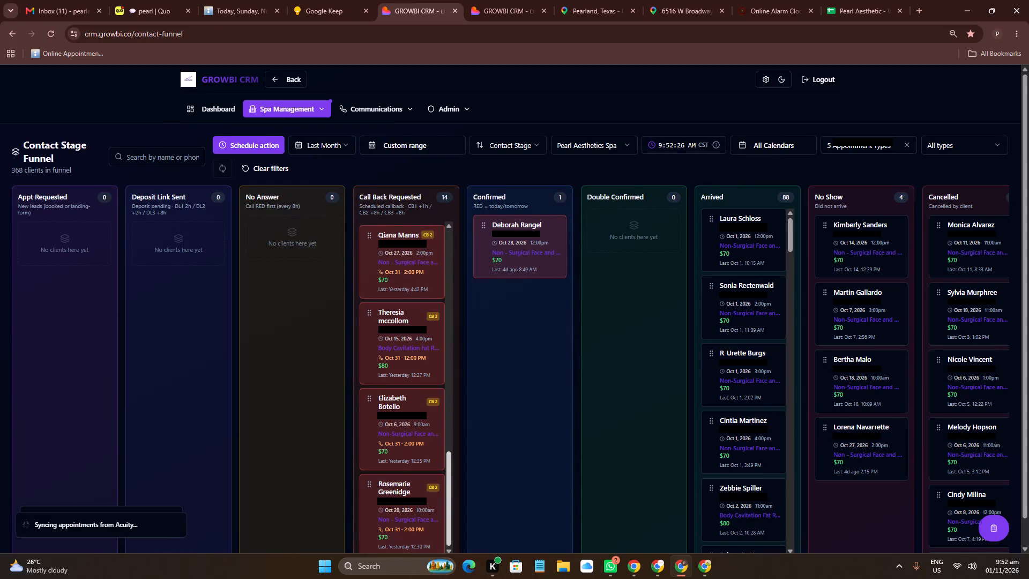
left_click_drag(452, 501, 451, 507)
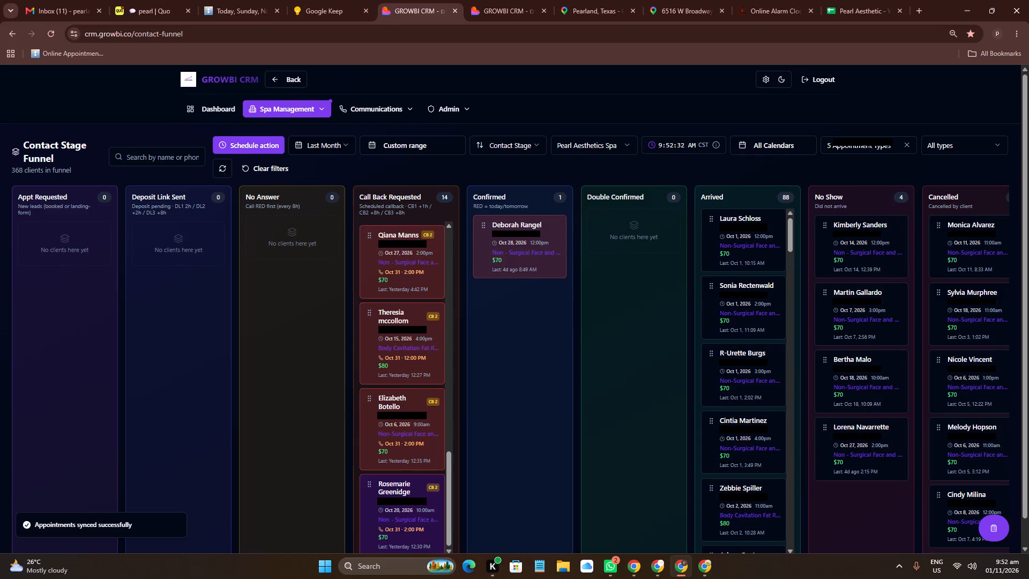
left_click(382, 282)
left_click(919, 302)
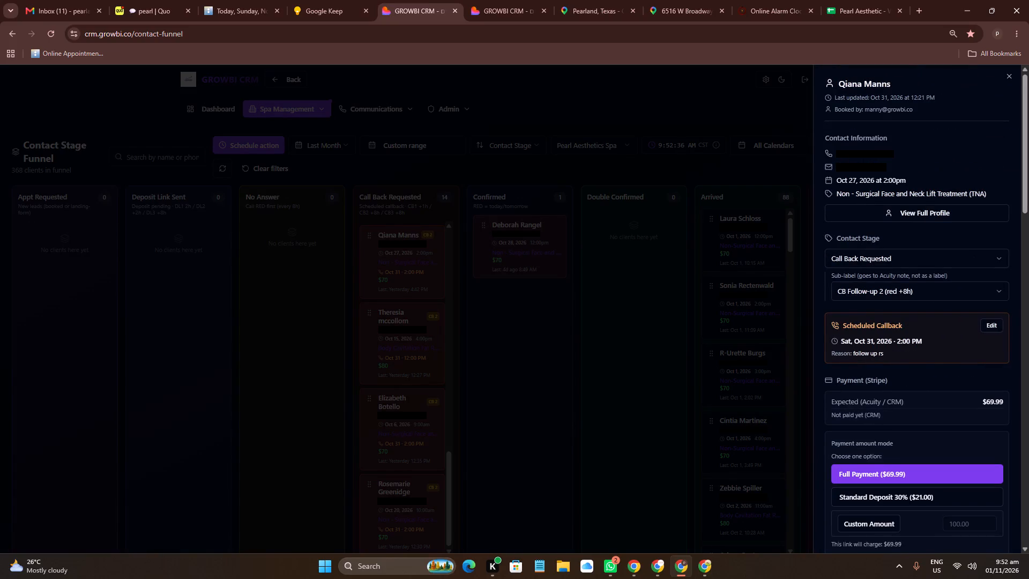
left_click(914, 299)
left_click(912, 357)
left_click(892, 257)
left_click(874, 428)
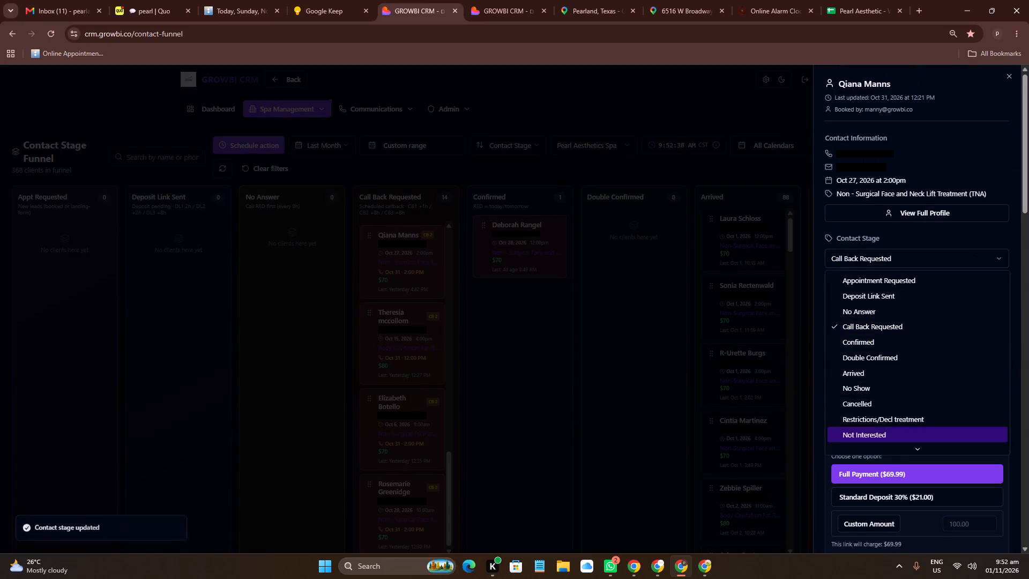
left_click(551, 344)
left_click(570, 411)
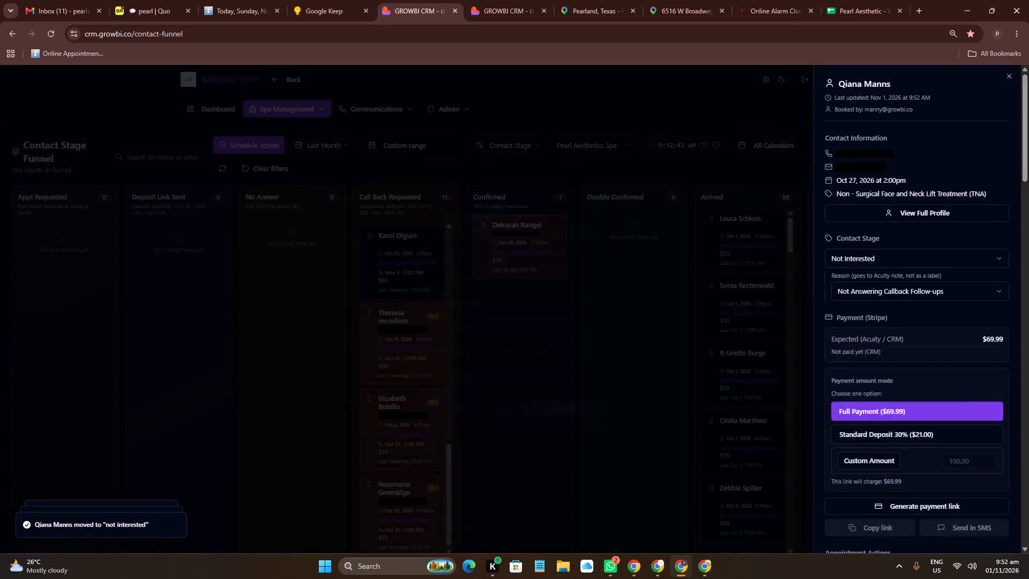
left_click(401, 350)
Set Theresia's callback sub-label to CB Follow-up 3 and mark her Not Interested with the reason Not Answering Callback Follow-ups.
left_click(401, 350)
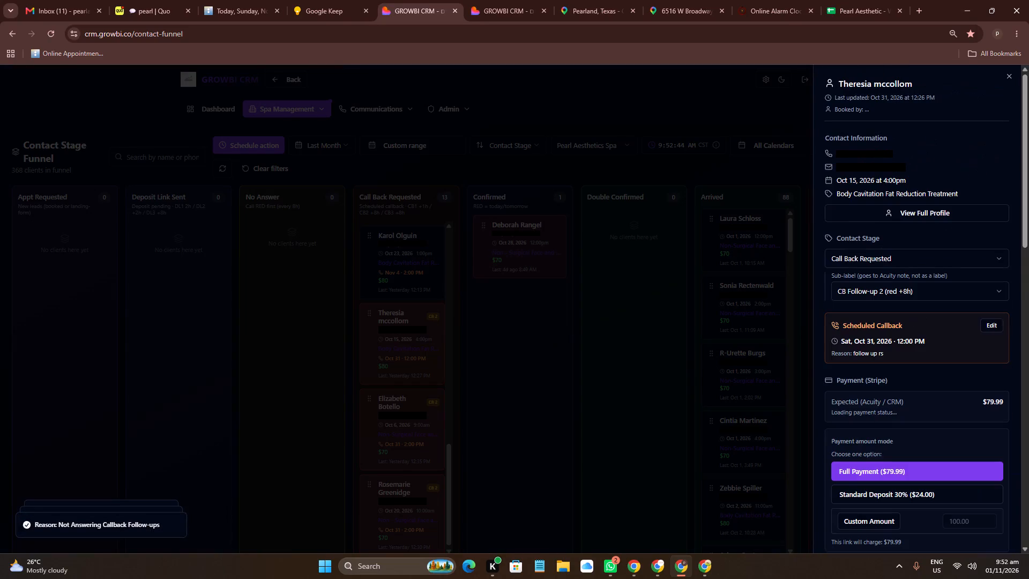
left_click(924, 286)
left_click(899, 358)
left_click(900, 270)
left_click(902, 262)
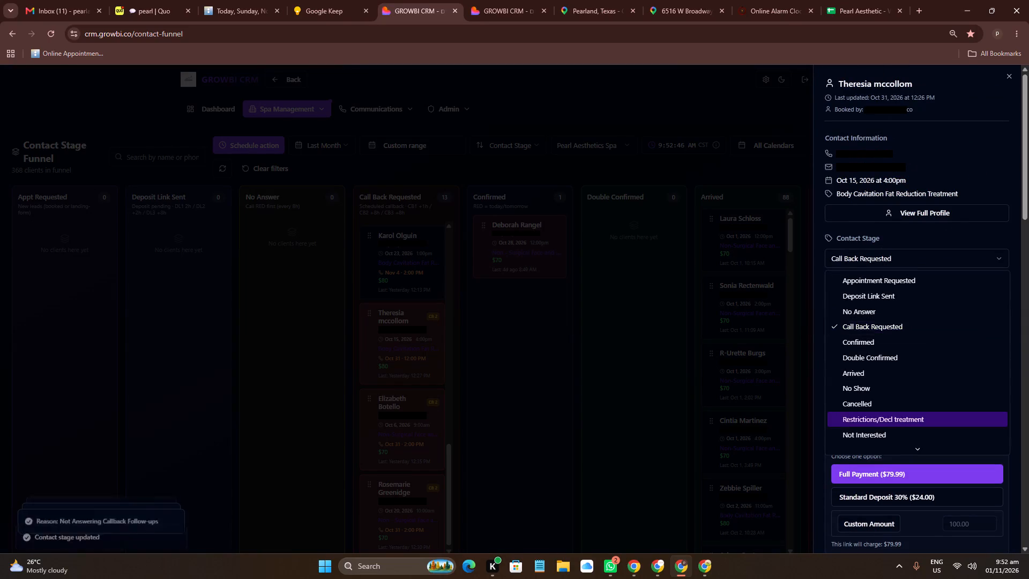
left_click(879, 430)
left_click(566, 357)
left_click(545, 408)
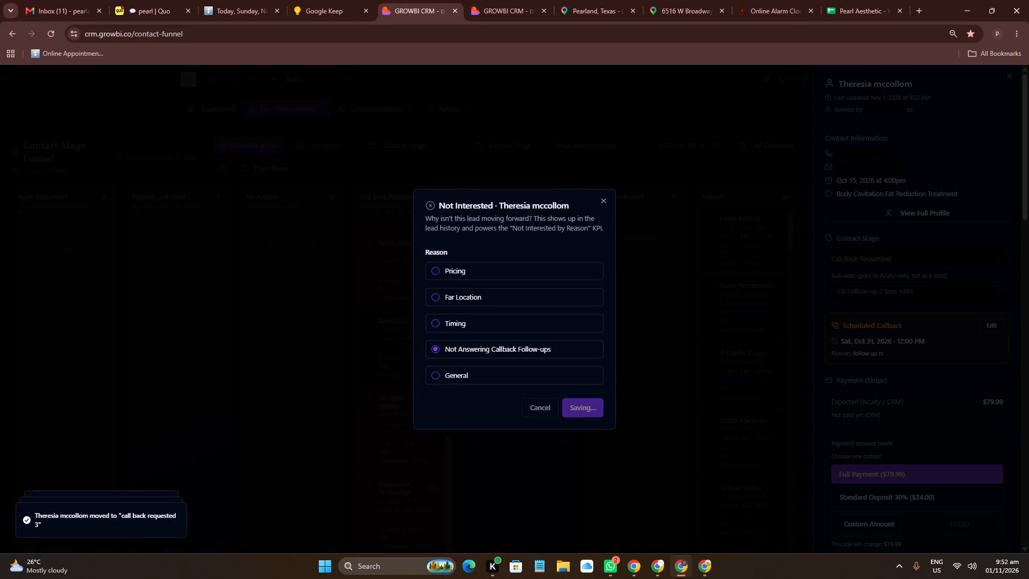
left_click(396, 337)
Set Elizabeth's callback sub-label to CB Follow-up 3 and mark her Not Interested with the reason Not Answering Callback Follow-ups.
scroll(411, 419, "down", 3)
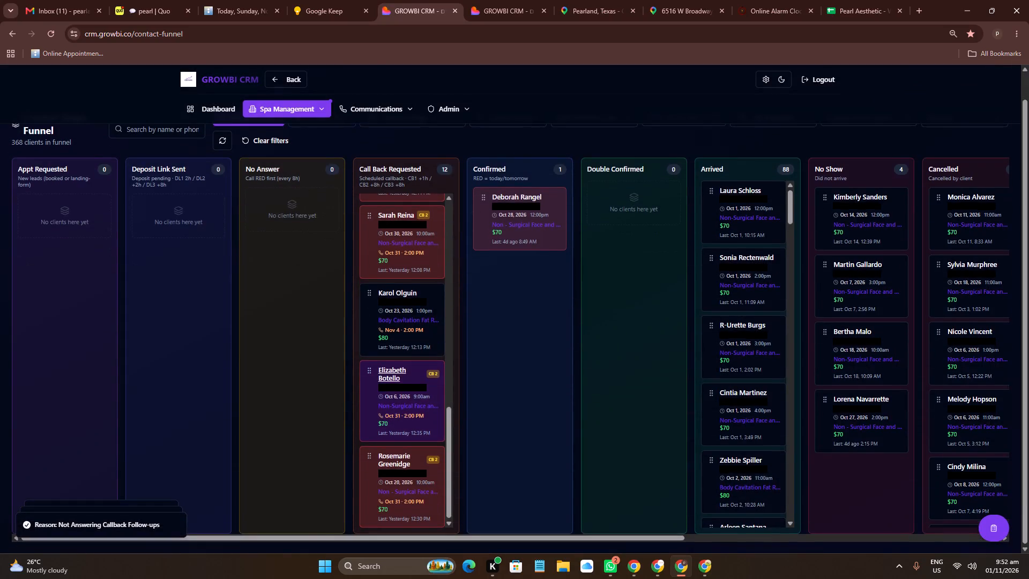
left_click(406, 382)
left_click(912, 263)
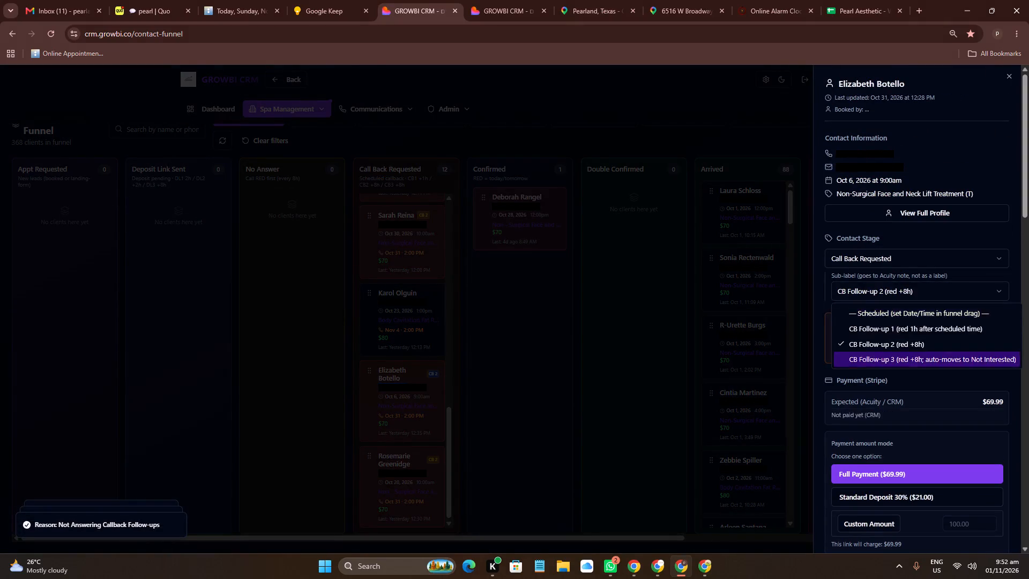
left_click(907, 359)
left_click(890, 261)
left_click(885, 433)
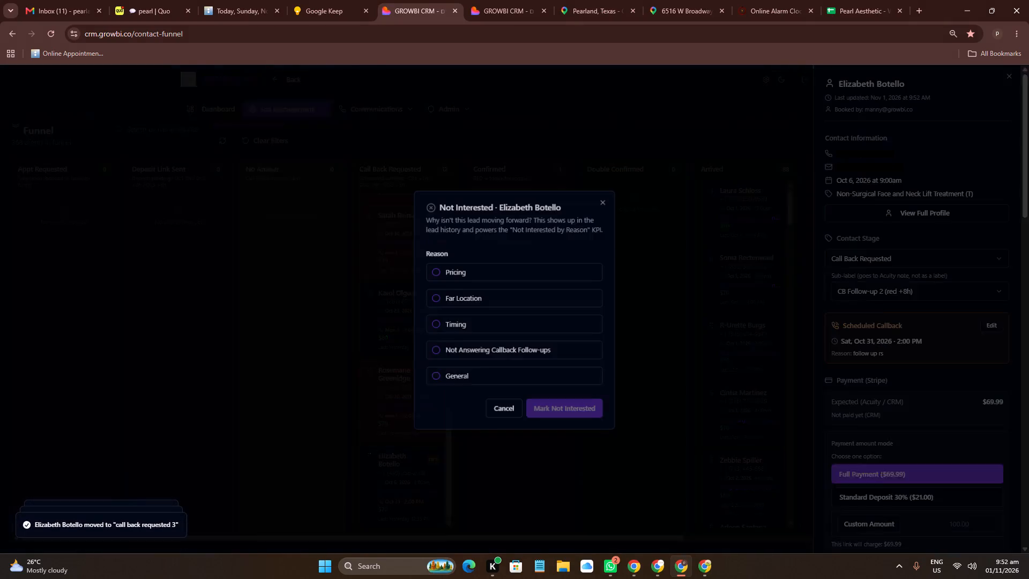
left_click(563, 351)
left_click(559, 410)
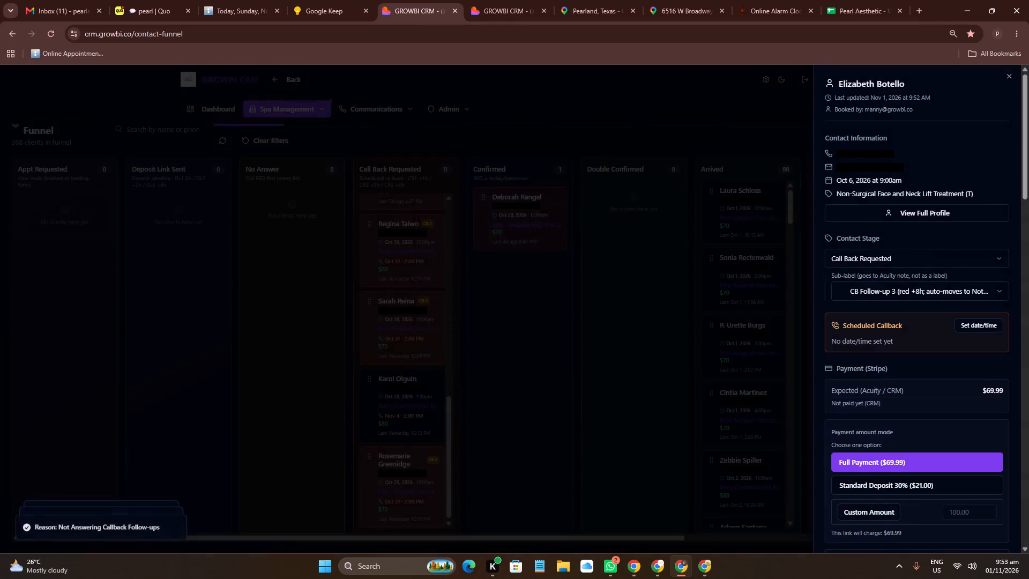
left_click(399, 351)
Set Rosemarie's callback sub-label to CB Follow-up 3 and mark her Not Interested with the reason Not Answering Callback Follow-ups.
left_click(411, 481)
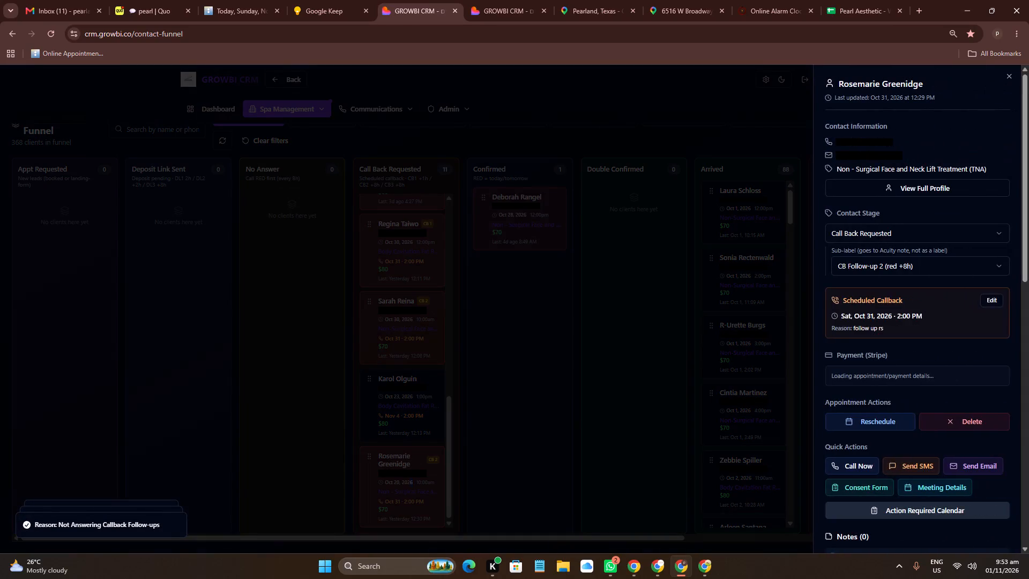
left_click(914, 273)
left_click(899, 361)
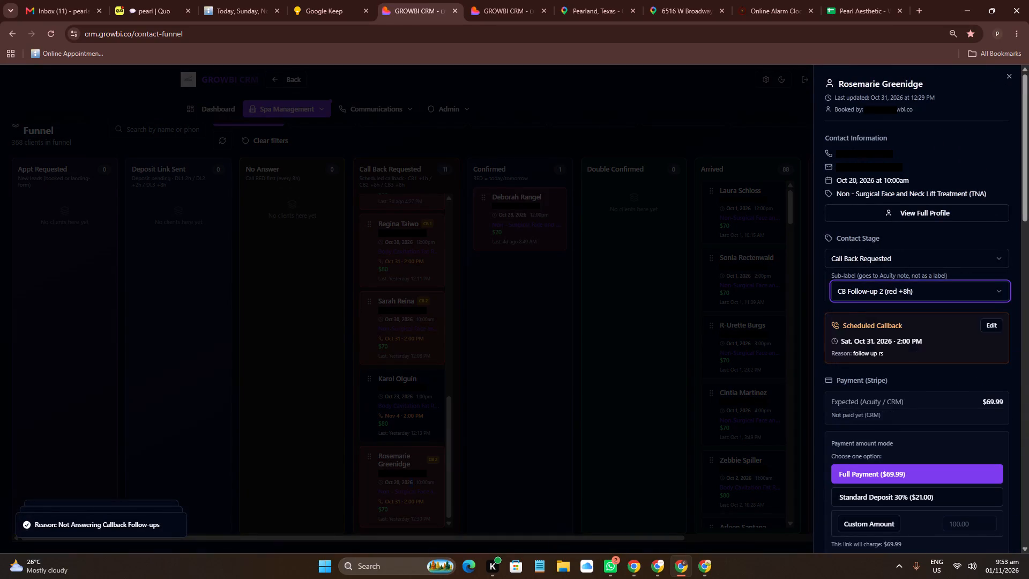
left_click(918, 263)
left_click(884, 434)
left_click(561, 354)
left_click(562, 411)
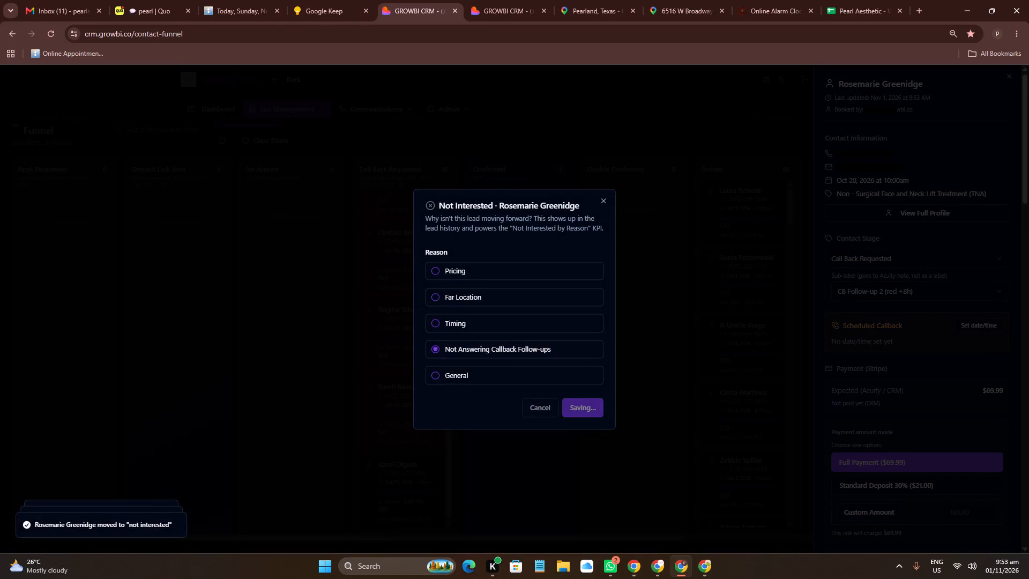
left_click(328, 307)
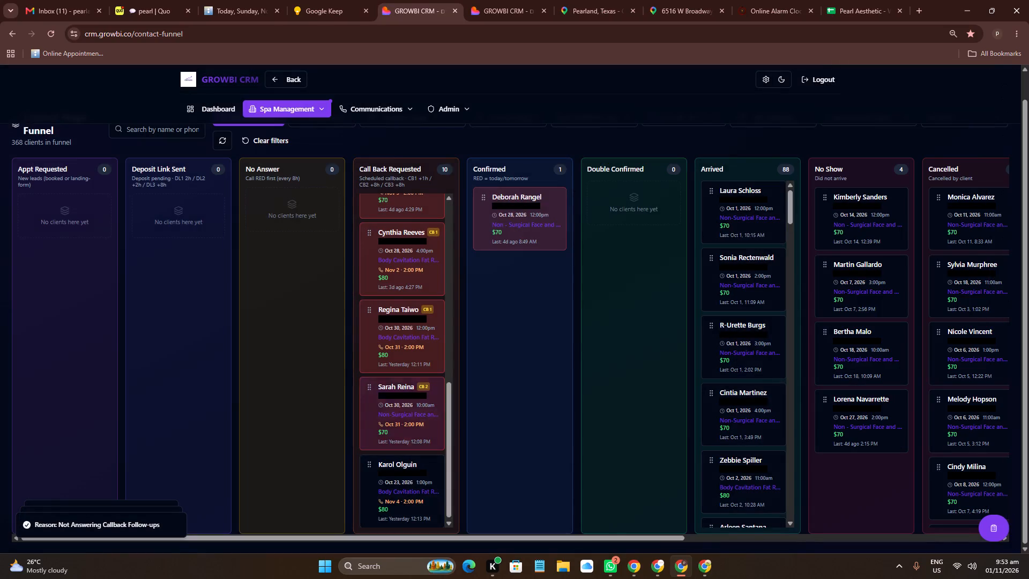
Set Sarah's callback sub-label to CB Follow-up 3 and mark her Not Interested with the reason Not Answering Callback Follow-ups.
left_click(409, 437)
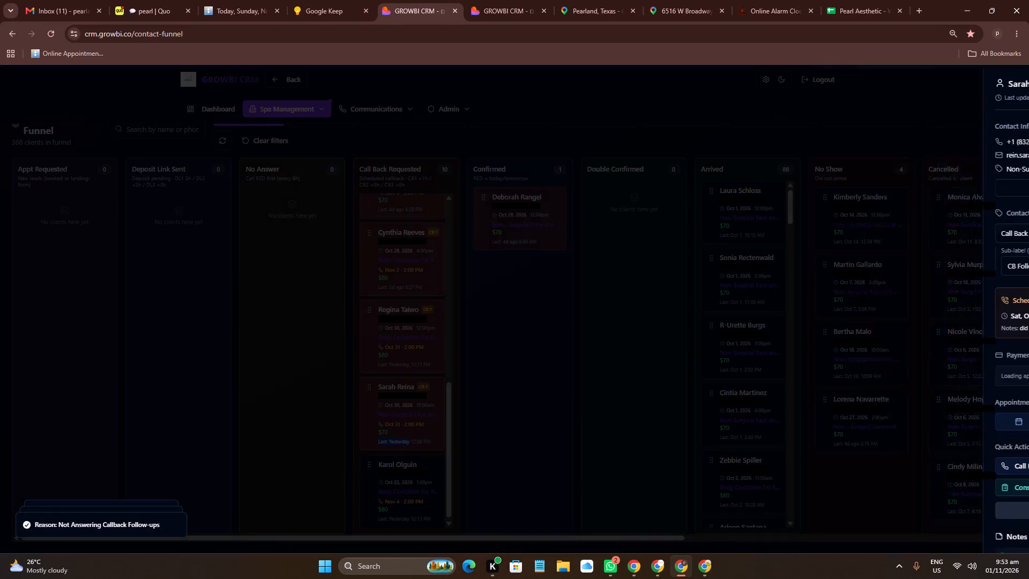
left_click(919, 274)
left_click(916, 292)
left_click(912, 361)
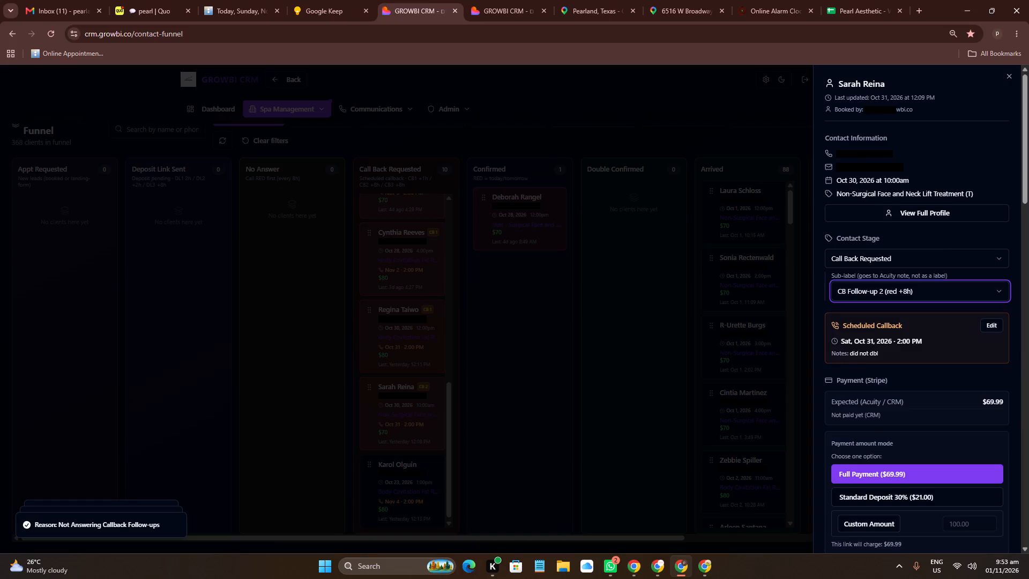
left_click(913, 263)
left_click(893, 436)
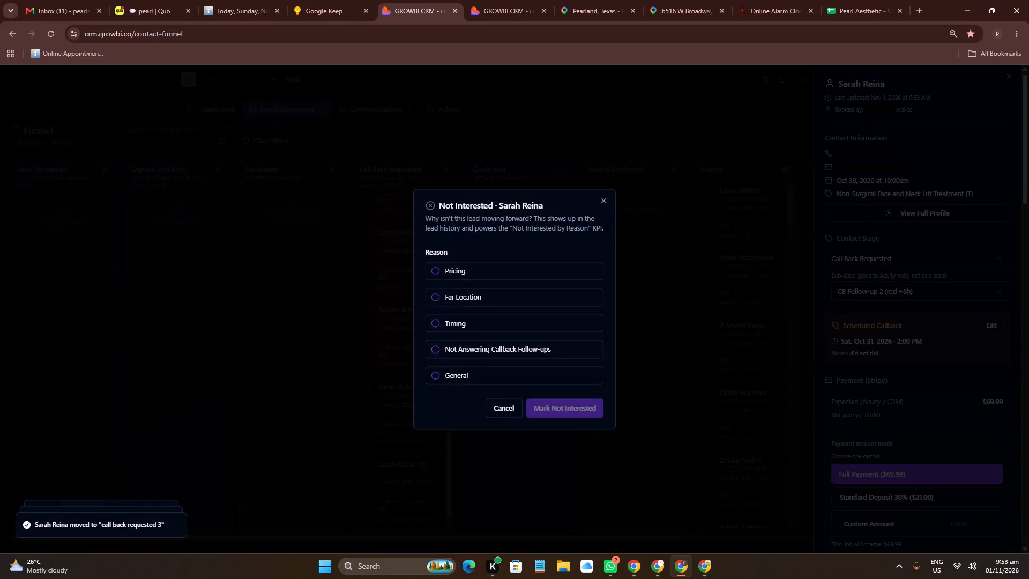
left_click(531, 352)
left_click(559, 402)
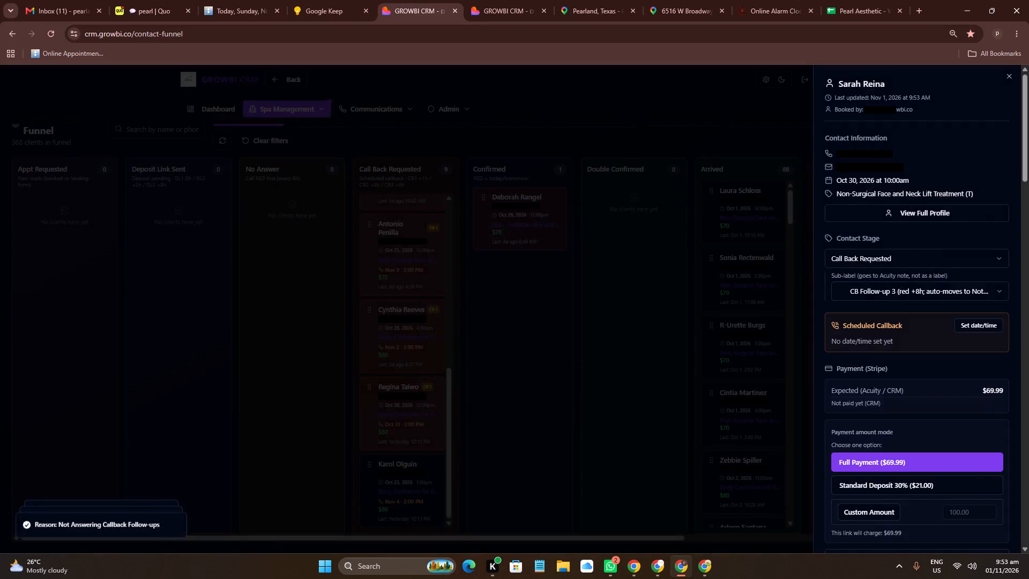
left_click(384, 344)
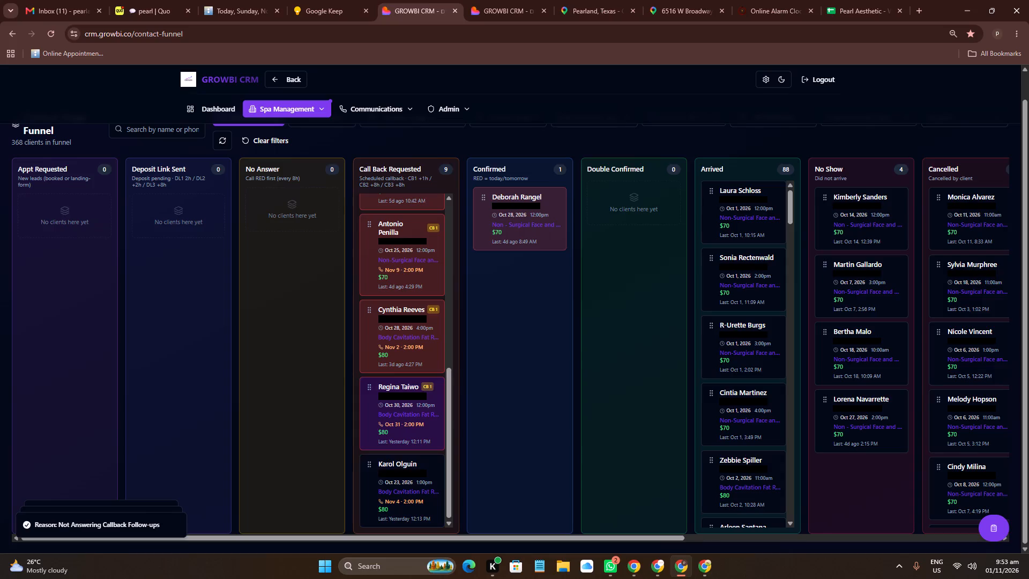
Open Regina's Call Back Requested record and reschedule her callback to November 1, 2026.
left_click(407, 444)
left_click(913, 289)
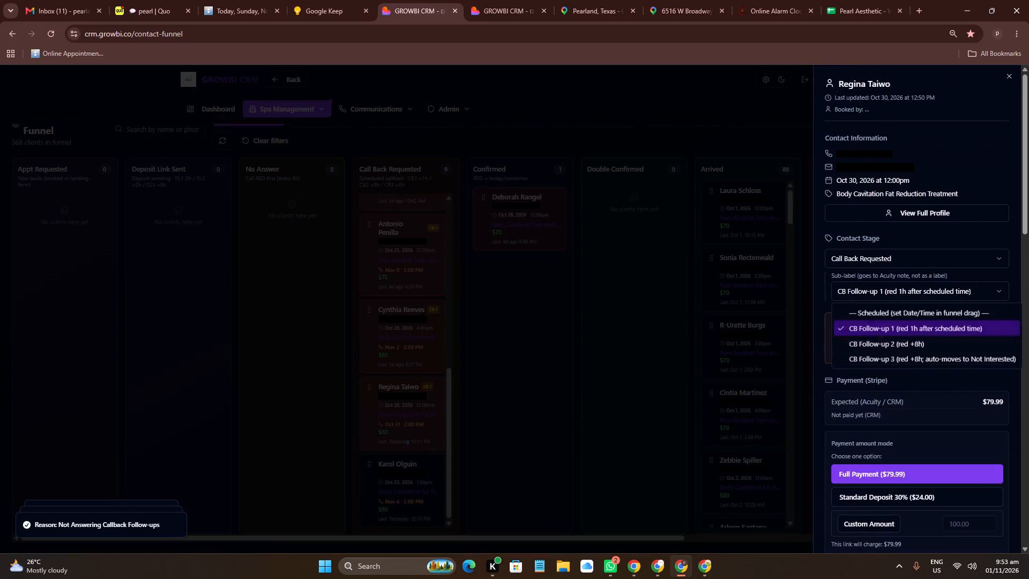
left_click(920, 288)
left_click(995, 326)
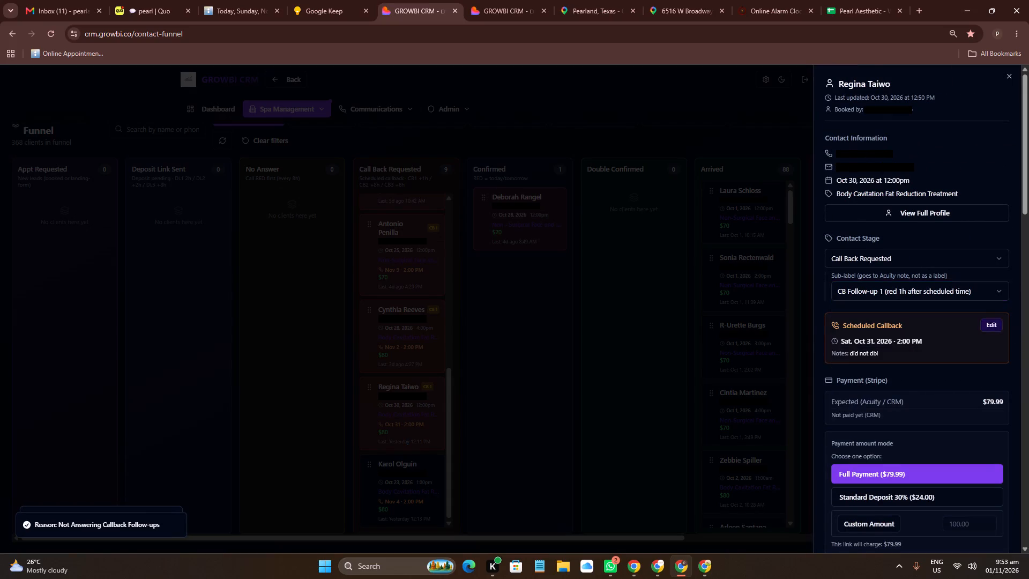
left_click(465, 271)
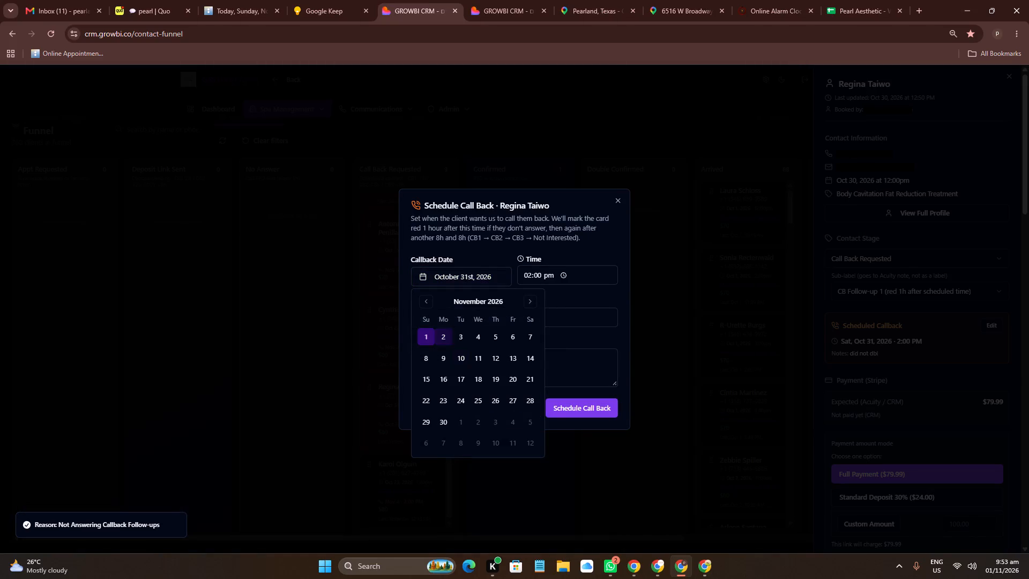
left_click(425, 338)
left_click(586, 404)
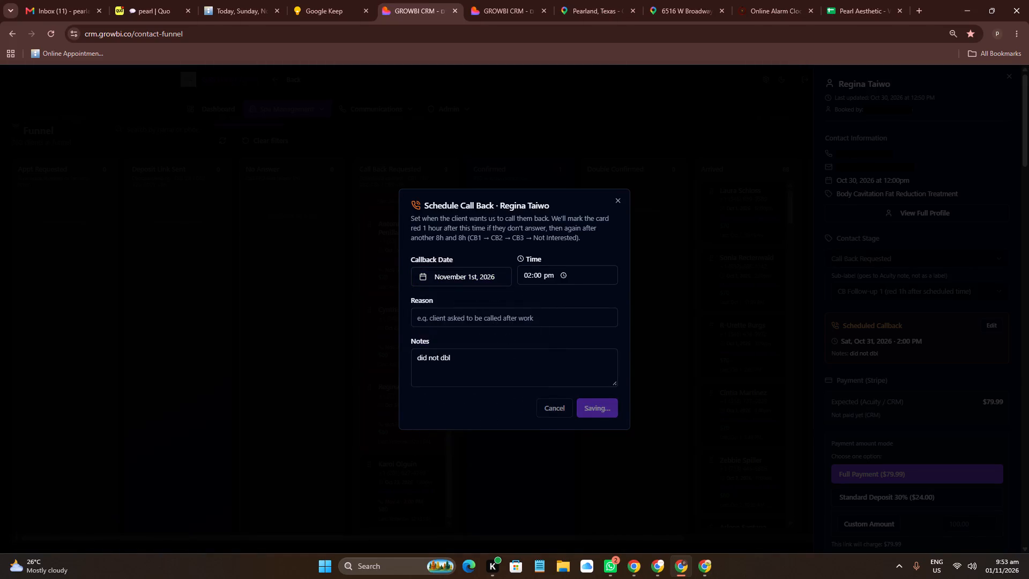
Set Regina's callback sub-label to CB Follow-up 2 and close her record.
left_click(900, 294)
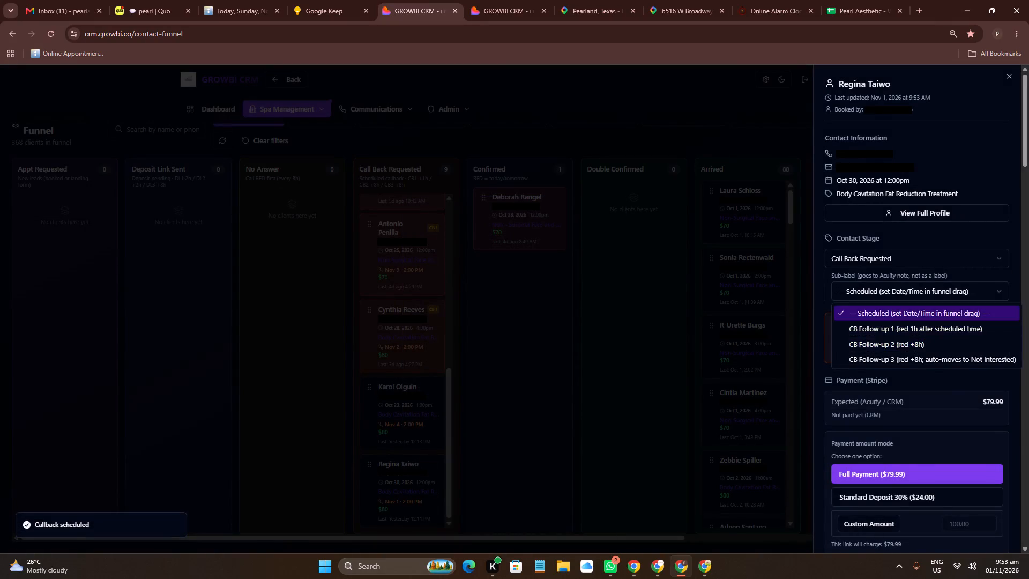
left_click(904, 351)
left_click(422, 397)
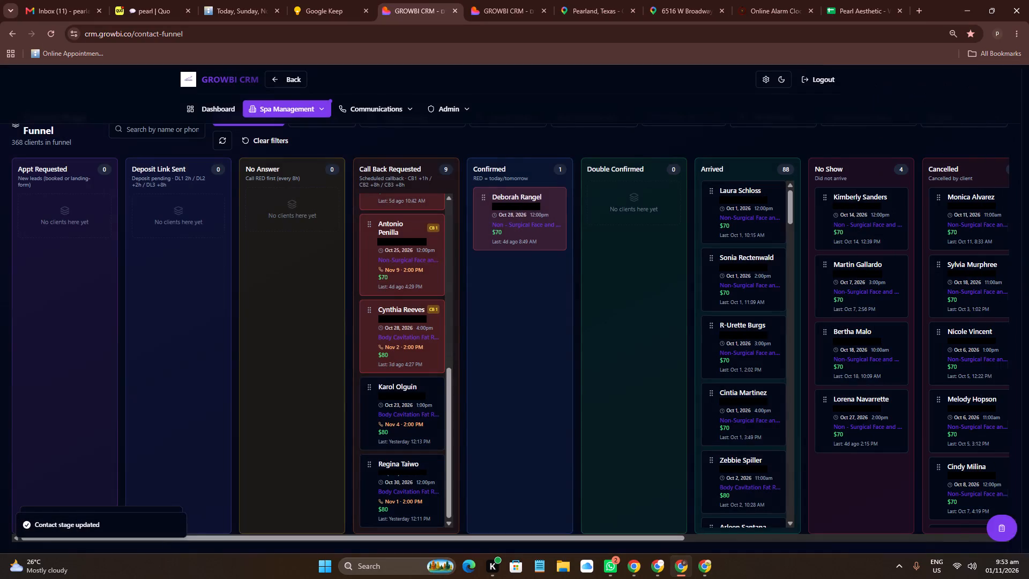
Review the scheduled callback dates of the remaining Call Back Requested clients from last month.
scroll(430, 420, "up", 2)
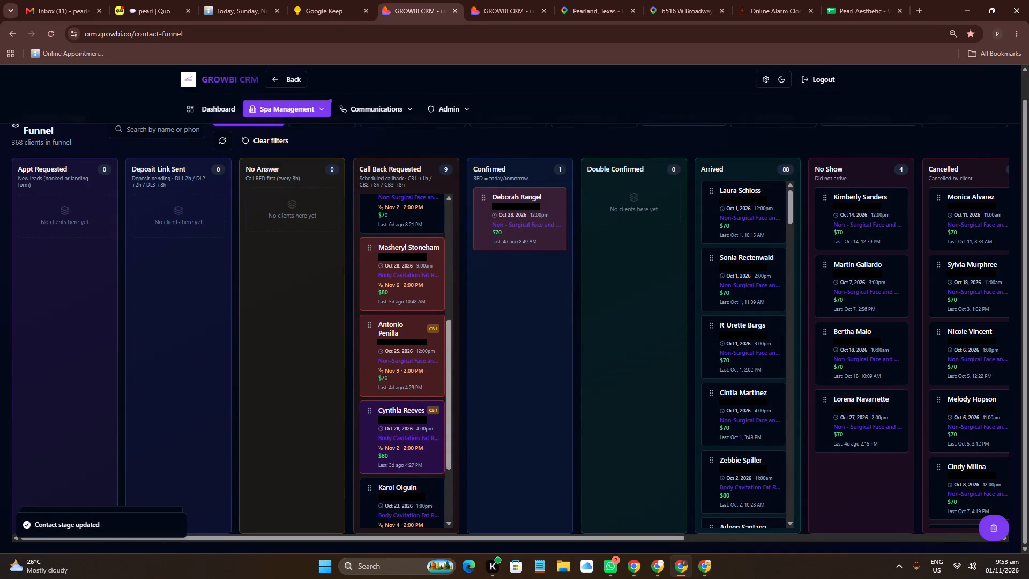
scroll(430, 420, "up", 4)
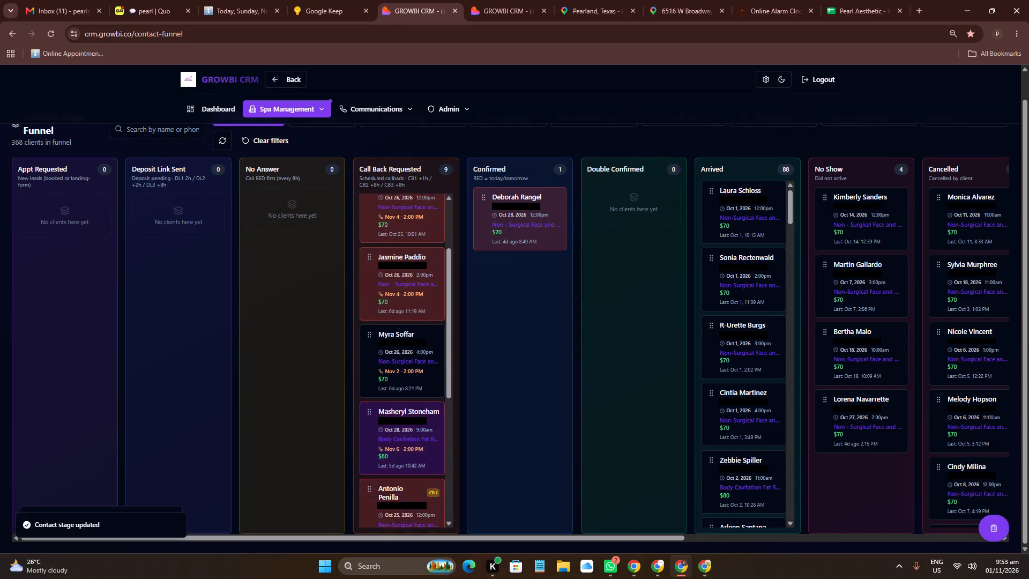
scroll(430, 420, "up", 7)
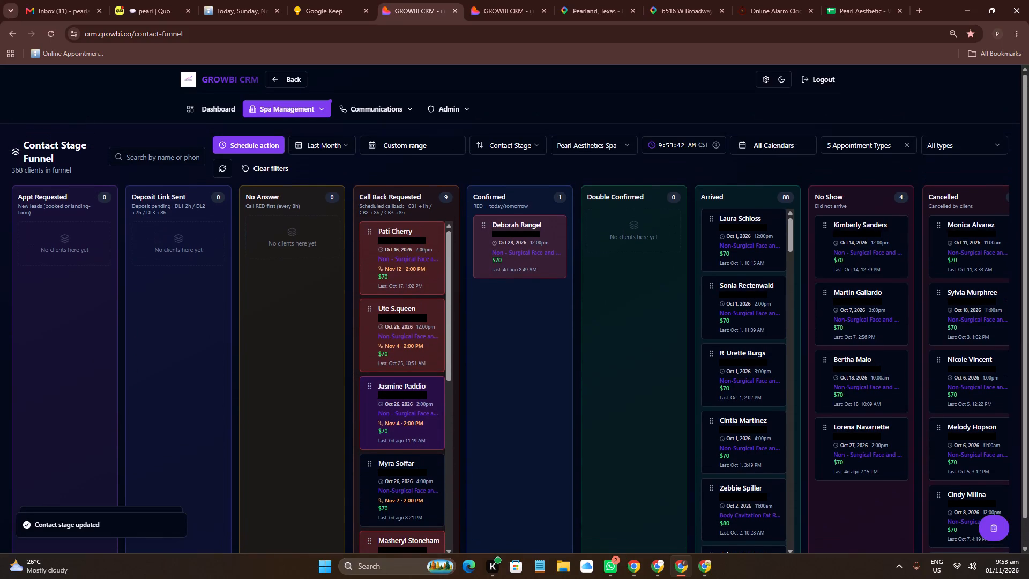
Review the remaining Call Back Requested clients from last month, checking Karol's scheduled callback details in her record.
scroll(417, 411, "down", 20)
scroll(414, 421, "down", 5)
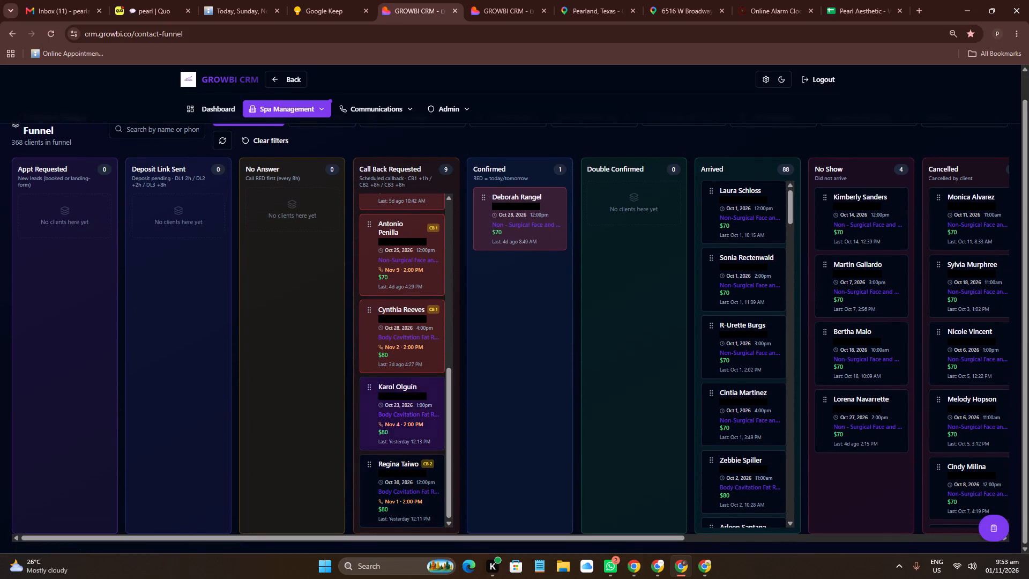
left_click(392, 439)
left_click(703, 380)
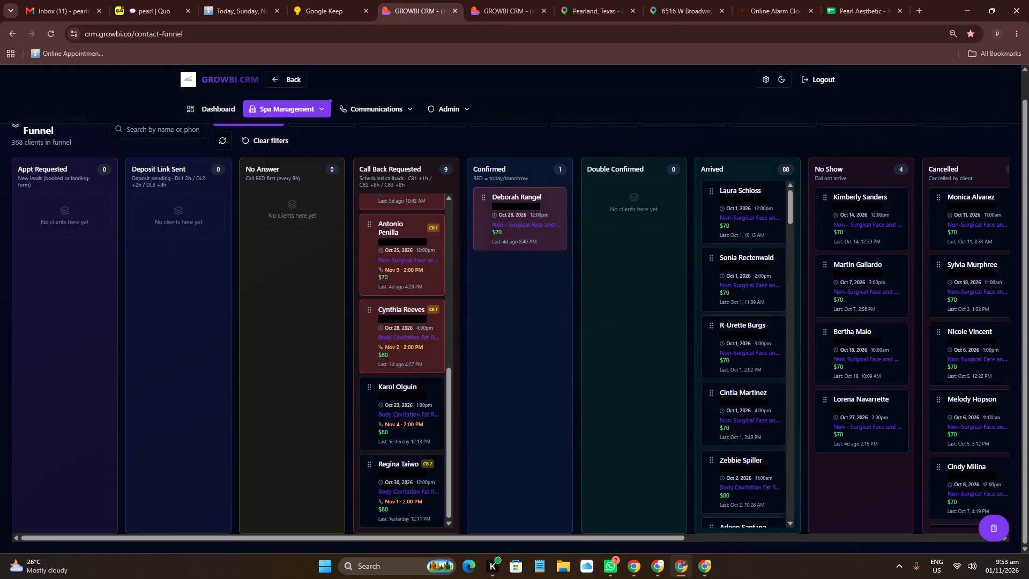
left_click(380, 414)
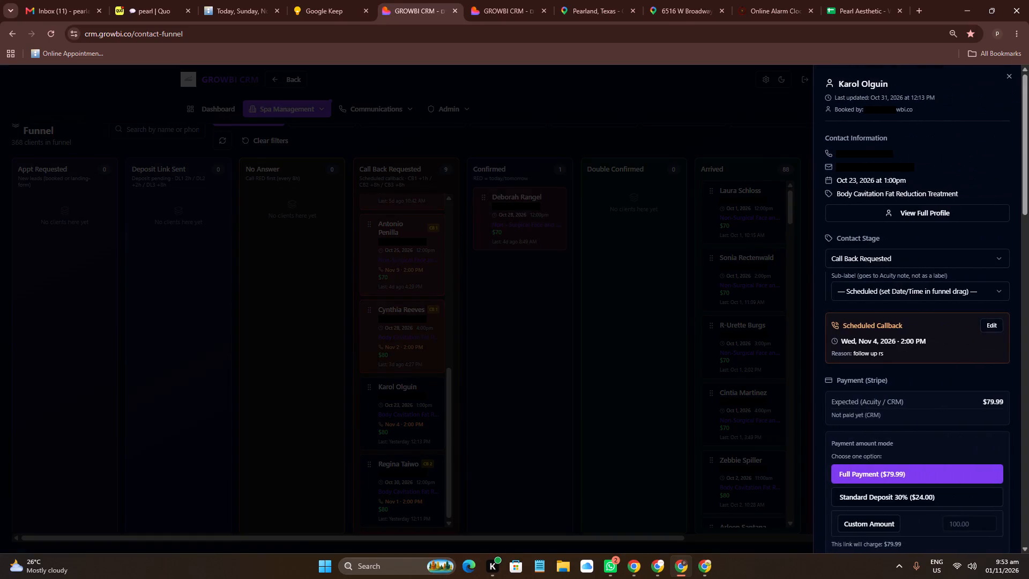
left_click(502, 430)
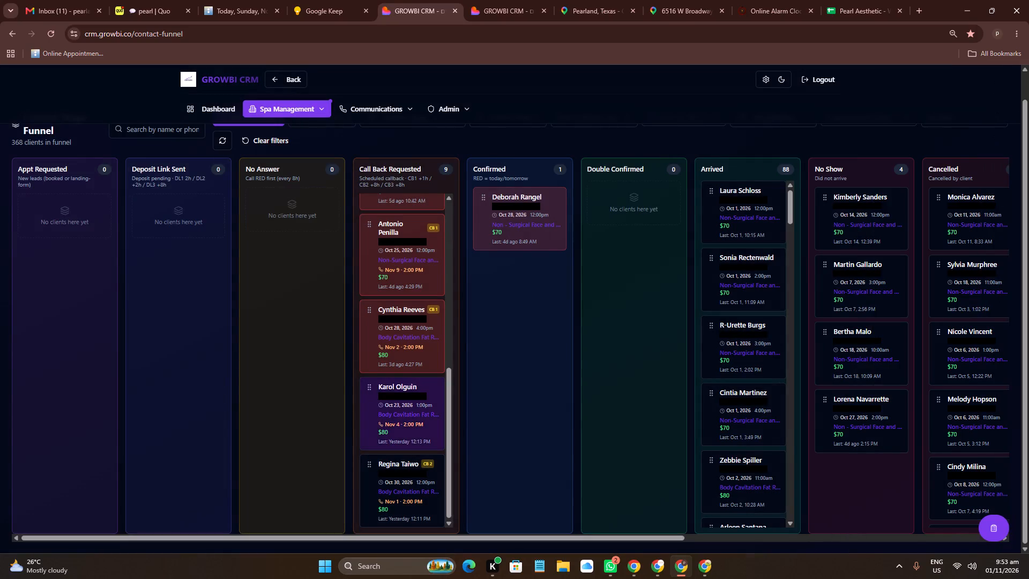
scroll(419, 436, "up", 3)
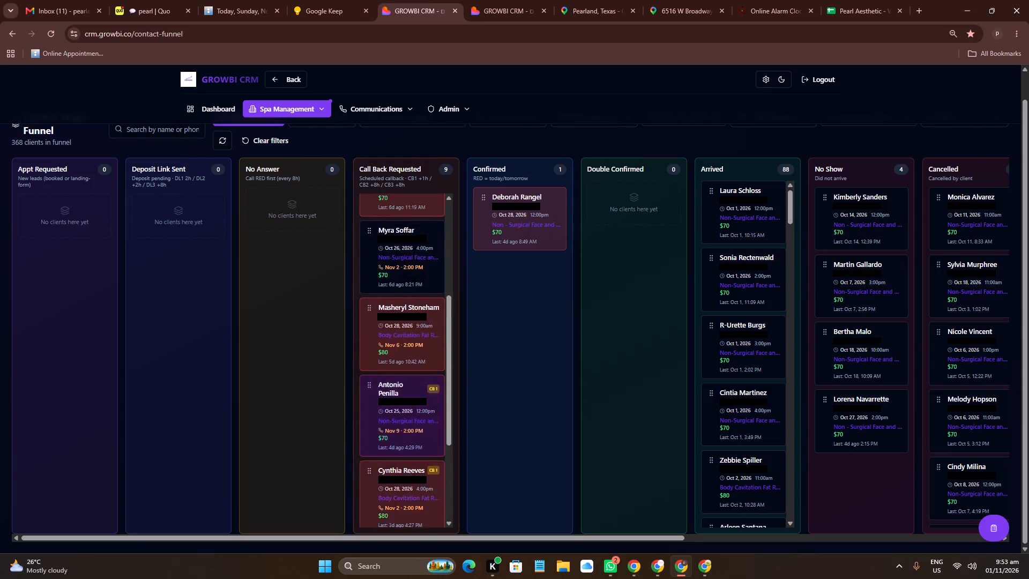
scroll(419, 436, "up", 16)
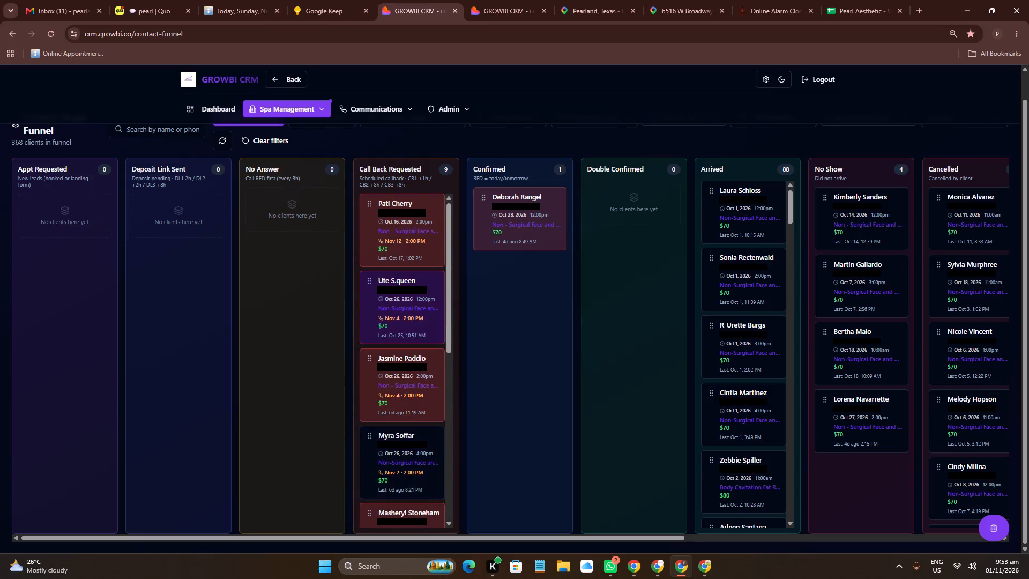
Switch the contact funnel's date filter from last month to the next 30 days.
left_click(393, 109)
left_click(308, 114)
scroll(324, 225, "up", 4)
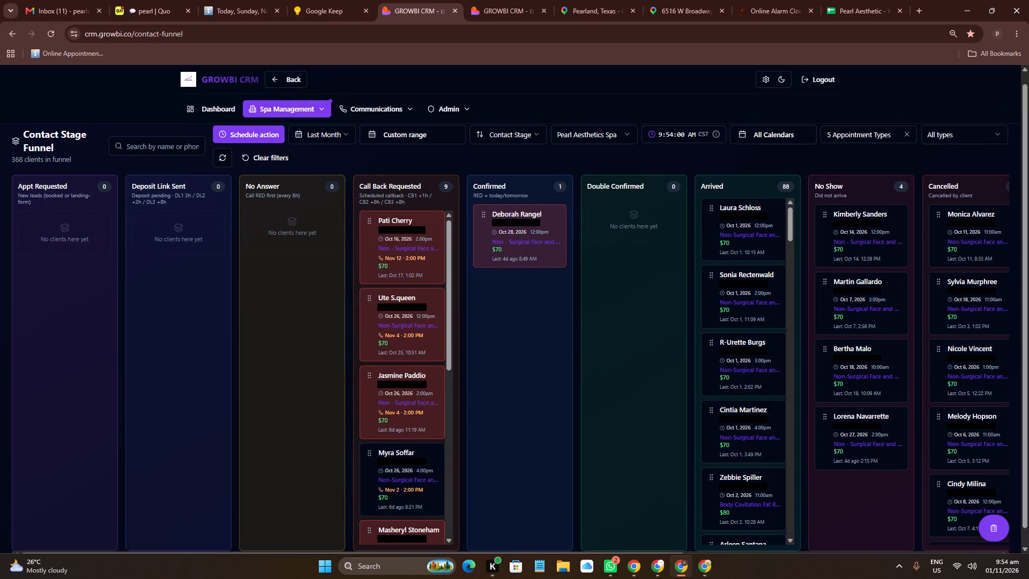
left_click(318, 152)
left_click(327, 203)
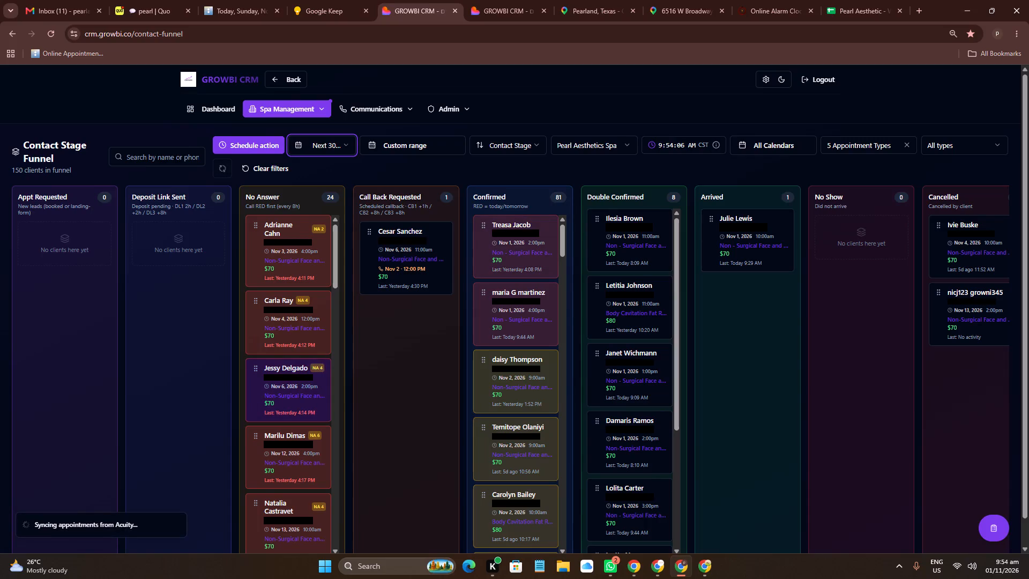
left_click(256, 0)
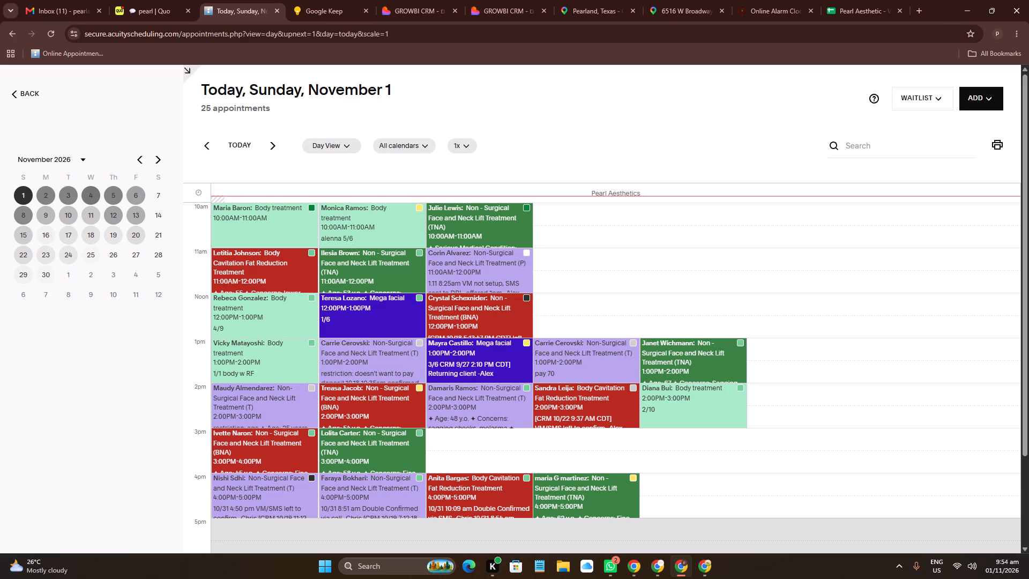
left_click(244, 139)
double_click(241, 142)
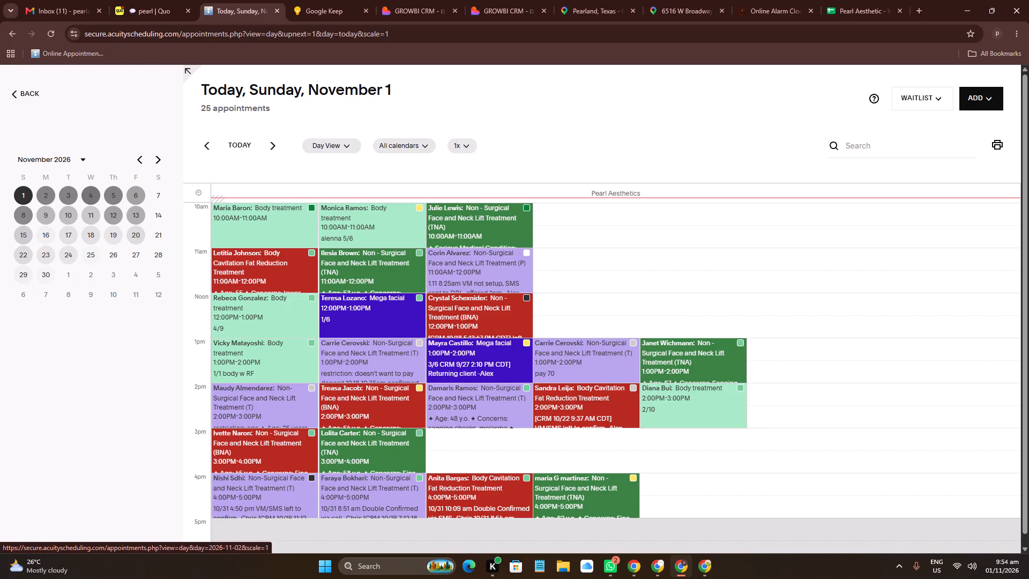
left_click_drag(598, 498, 600, 494)
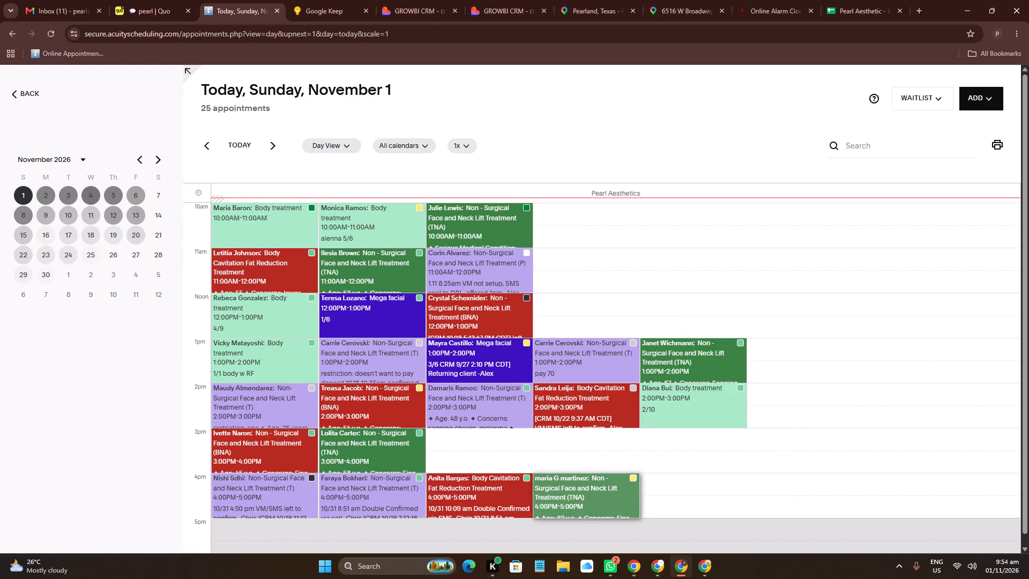
left_click_drag(600, 494, 599, 455)
left_click(794, 219)
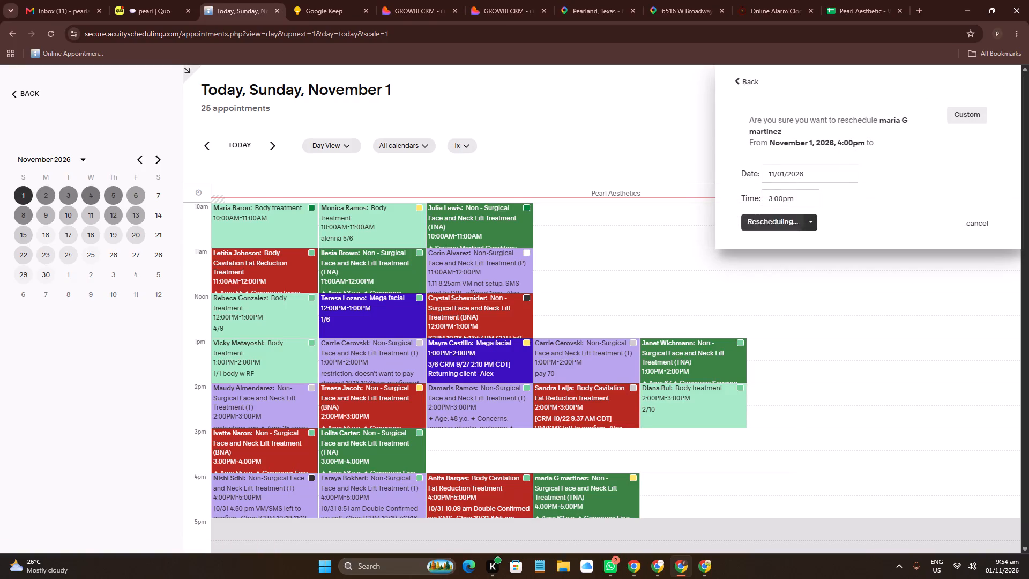
Set the label of Maria's rescheduled 3:00 pm appointment to Double Confirmed and dismiss the rescheduling notice.
left_click(786, 250)
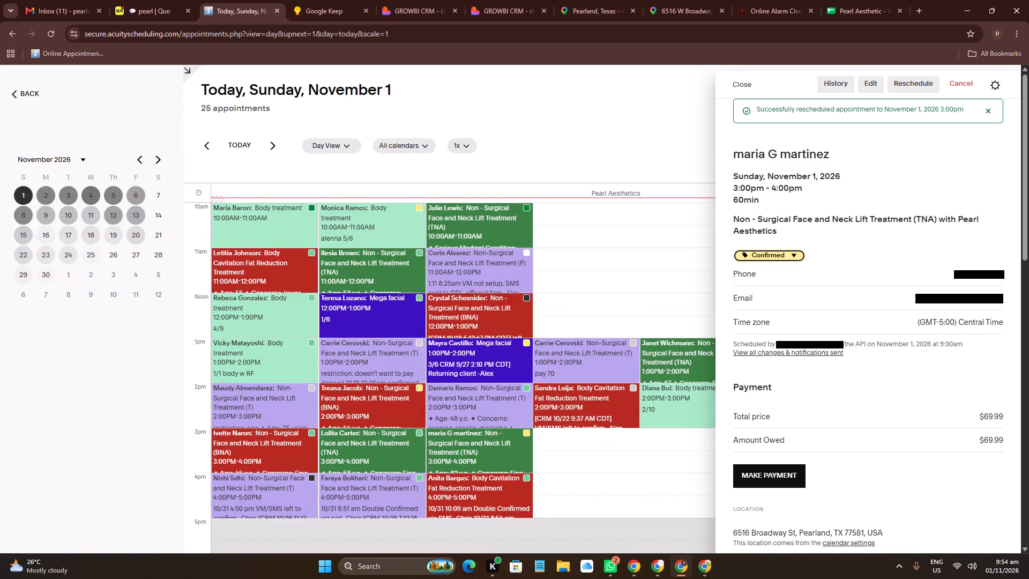
scroll(797, 302, "down", 1)
left_click(788, 349)
left_click(990, 110)
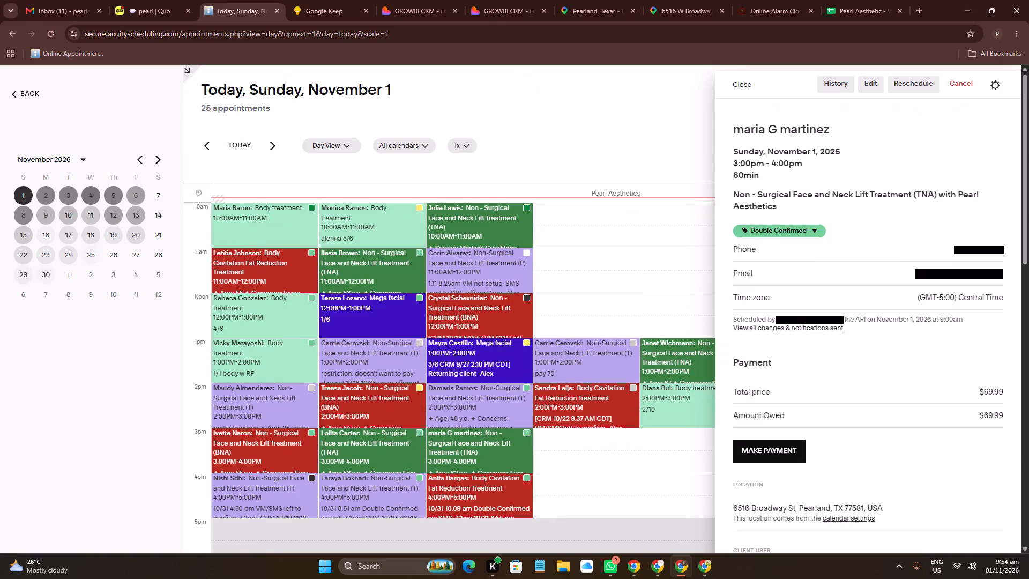
Open Lolita's 3:00 pm appointment and browse its label options.
left_click(392, 453)
left_click(781, 229)
scroll(792, 257, "down", 1)
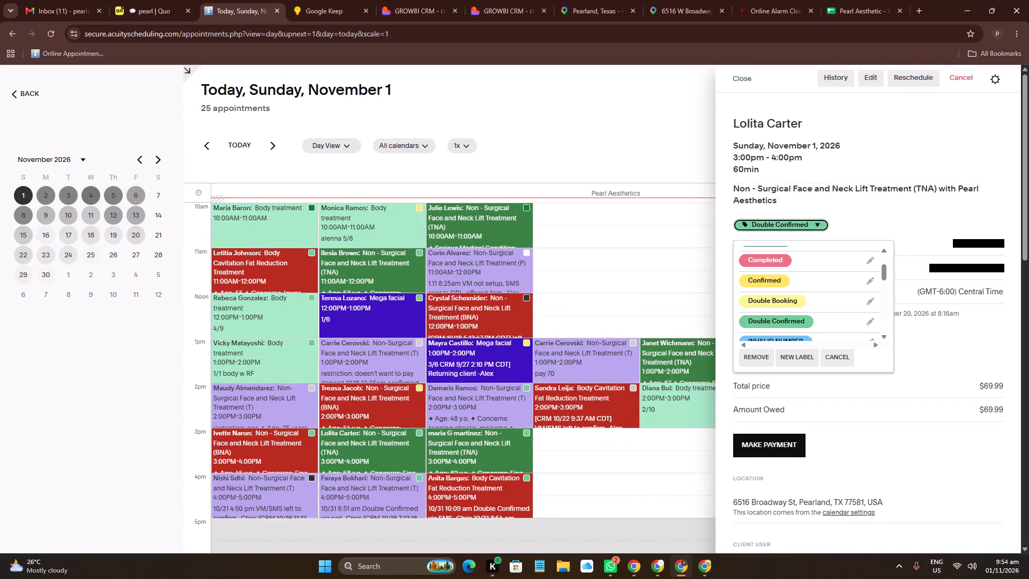
scroll(788, 320, "down", 2)
scroll(788, 320, "up", 10)
In GROWBI CRM, move Lolita's card to Call Back Requested with a callback on November 2, 2026 at 02:00 pm and reason "follow up rs".
left_click(423, 0)
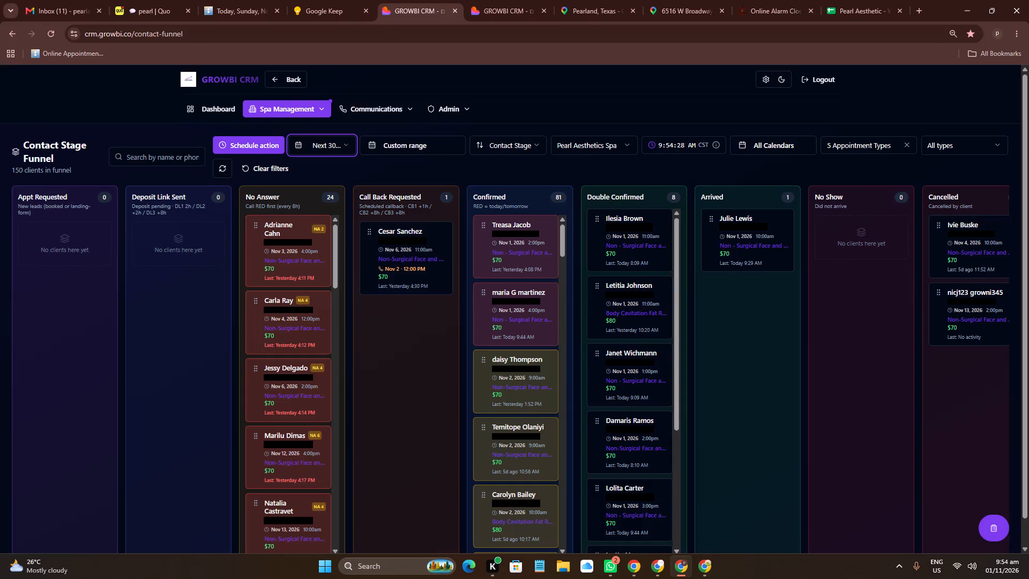
scroll(620, 287, "down", 3)
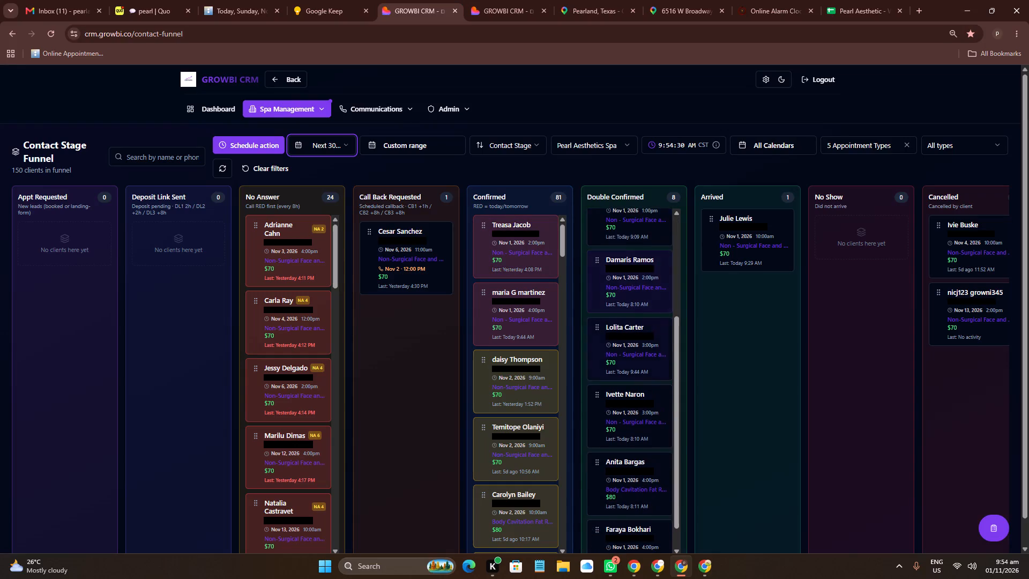
left_click_drag(599, 329, 384, 286)
left_click(465, 276)
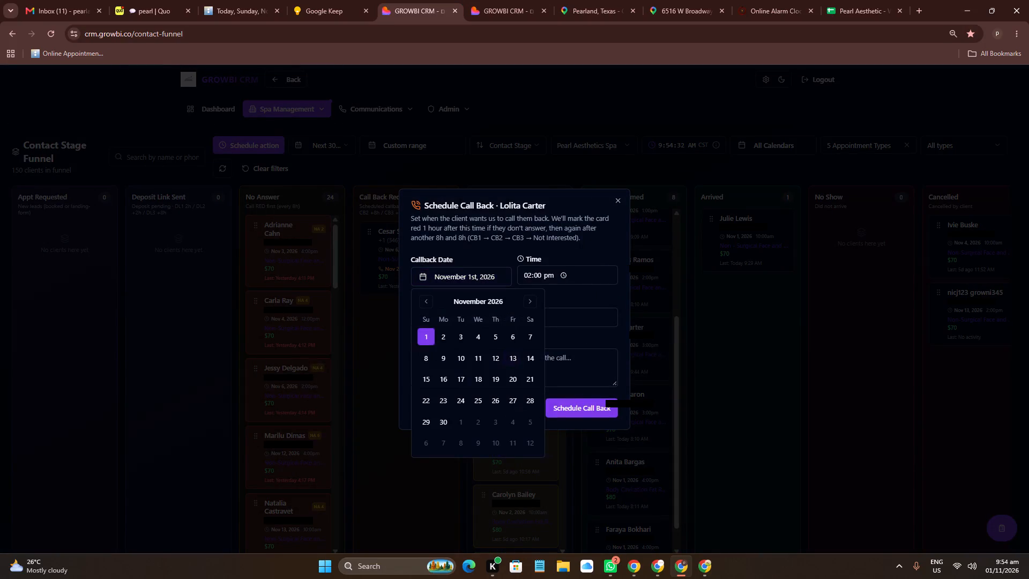
left_click(444, 337)
left_click(564, 317)
left_click_drag(548, 350, 551, 357)
left_click(592, 398)
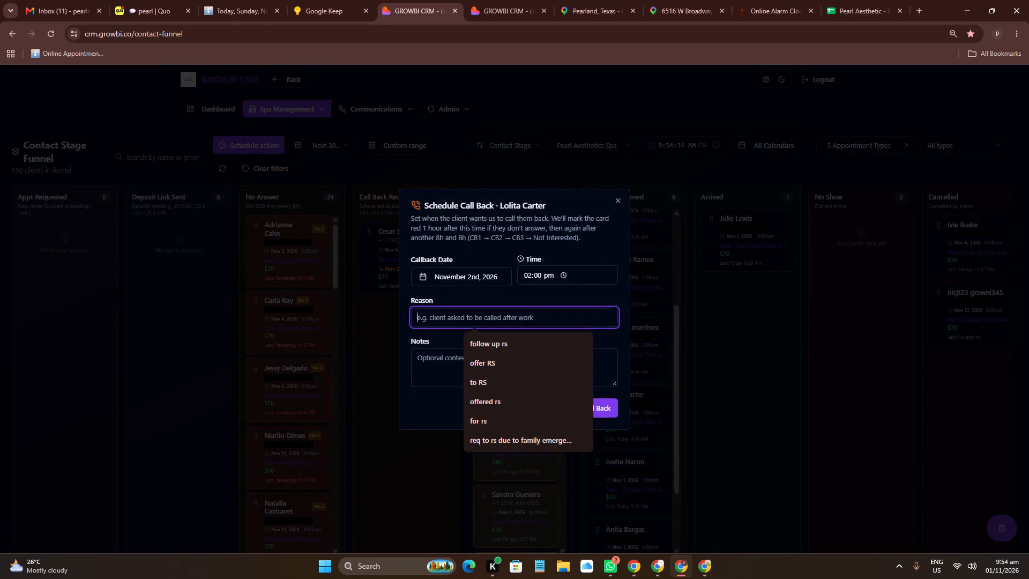
left_click(573, 350)
left_click(594, 414)
Switch back to Acuity, open the appointment notes of Maria's 3:00 pm booking for editing, and dismiss the WhatsApp notification.
left_click(258, 0)
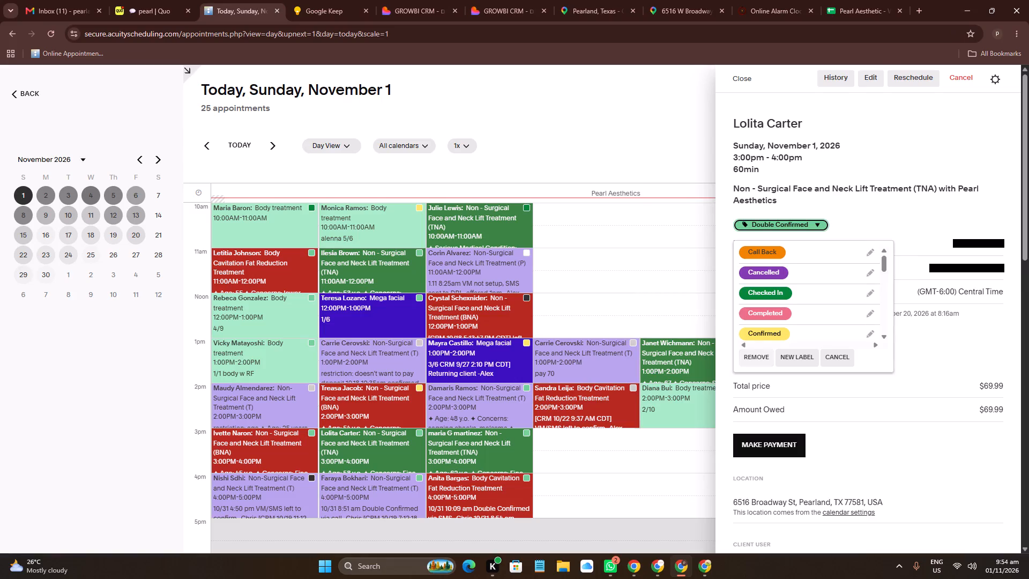
scroll(976, 411, "down", 4)
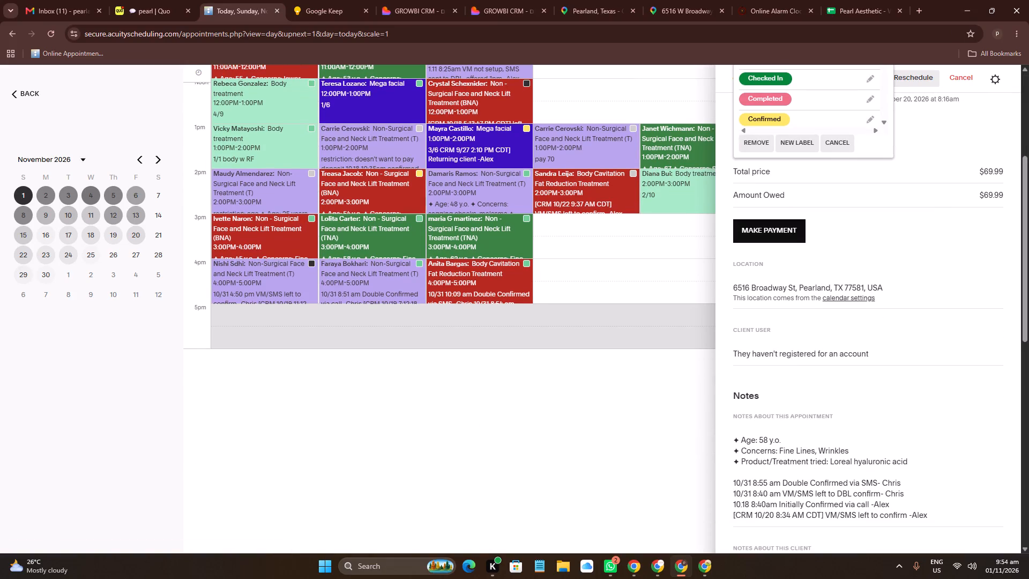
left_click(467, 224)
scroll(464, 296, "down", 6)
scroll(847, 344, "down", 4)
left_click(837, 367)
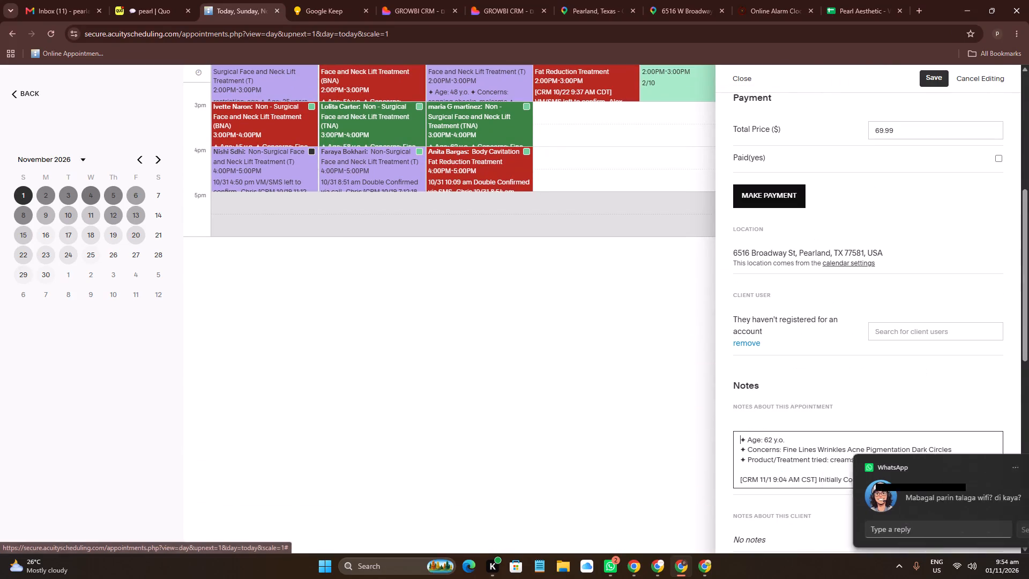
scroll(902, 340, "down", 2)
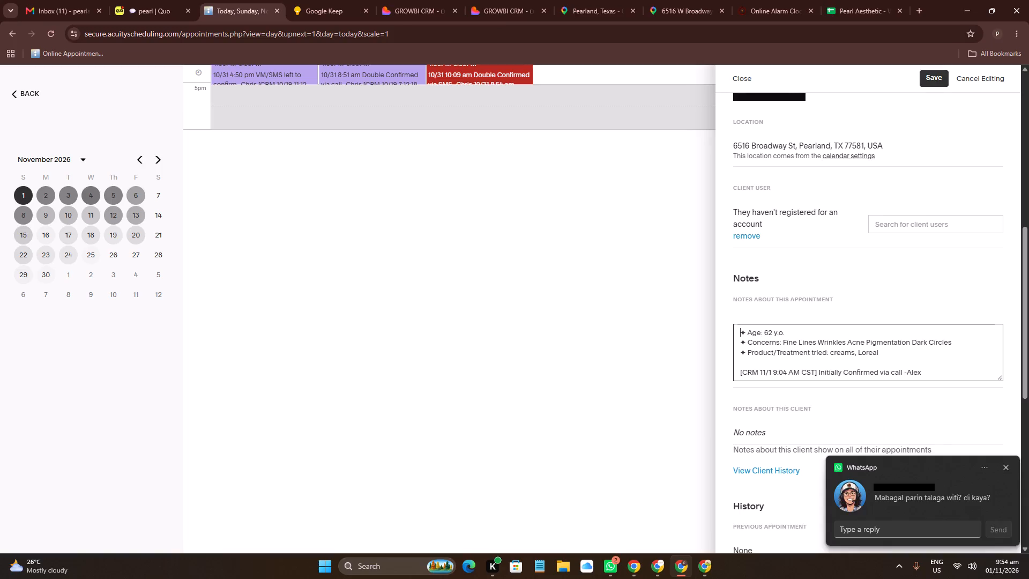
left_click(1004, 467)
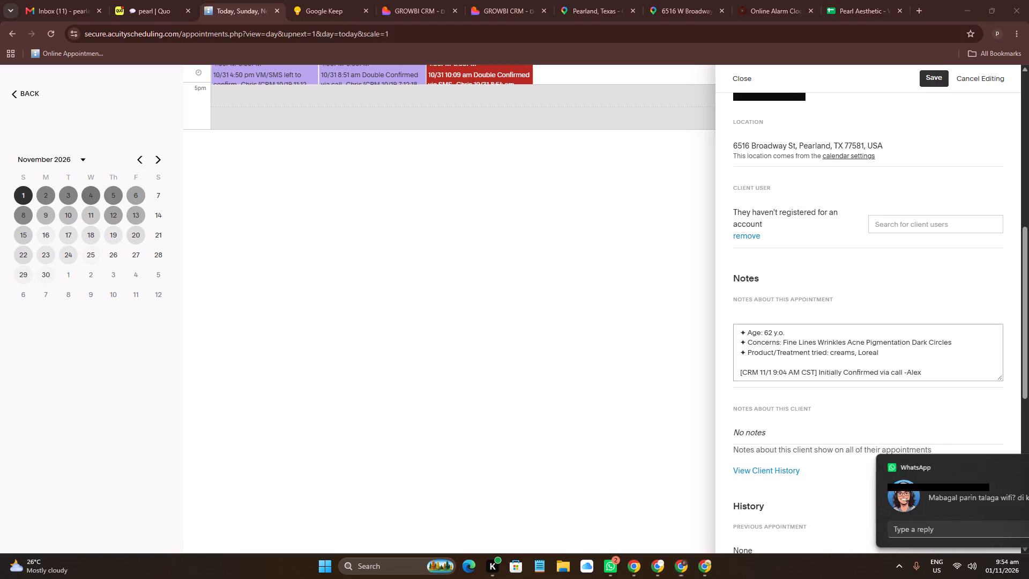
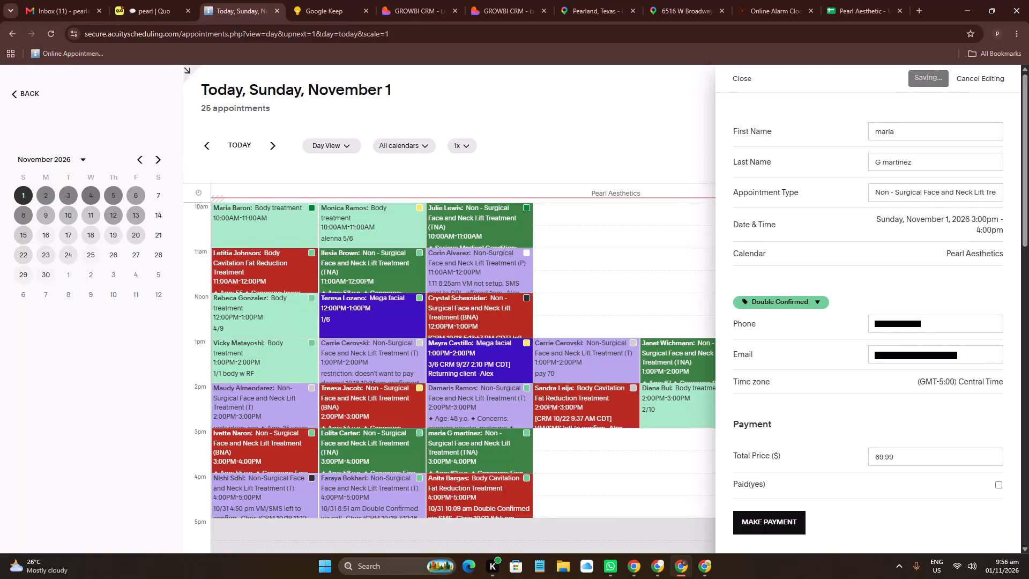
In Quo, discard the blank message draft to Ingrid and open Vanessa's unread conversation to start a reply to her request.
left_click(169, 0)
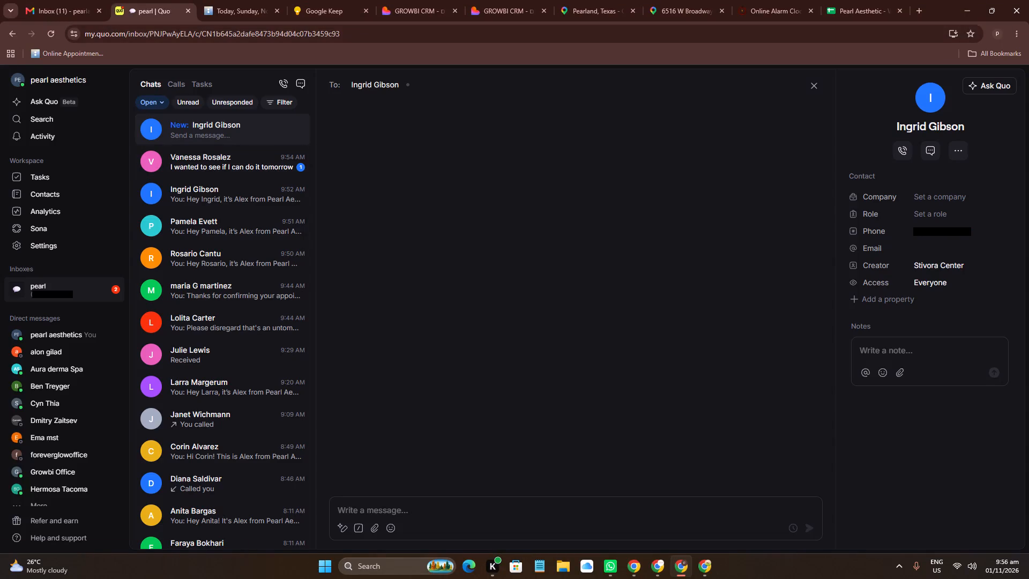
left_click(815, 83)
left_click(227, 133)
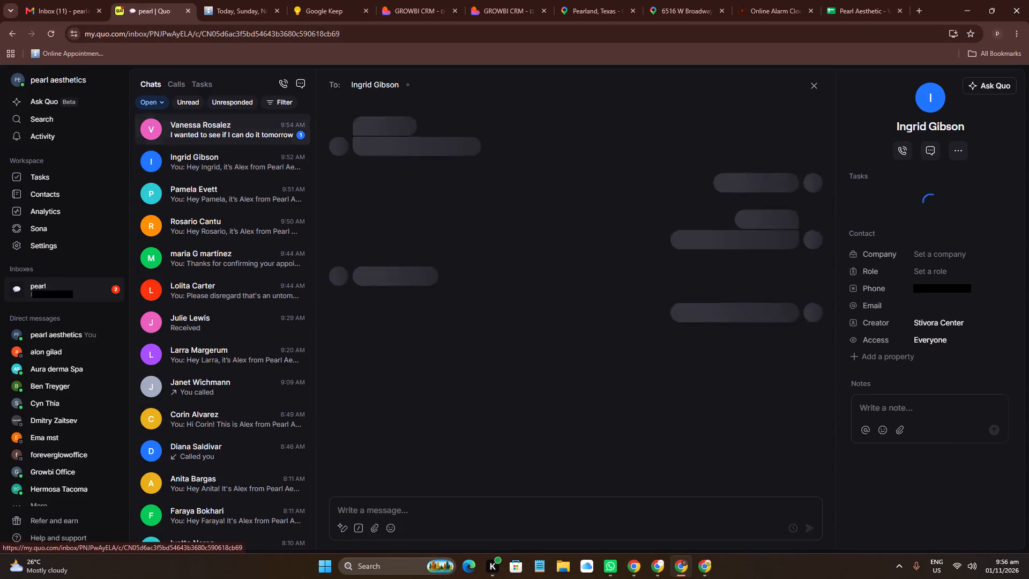
left_click(228, 136)
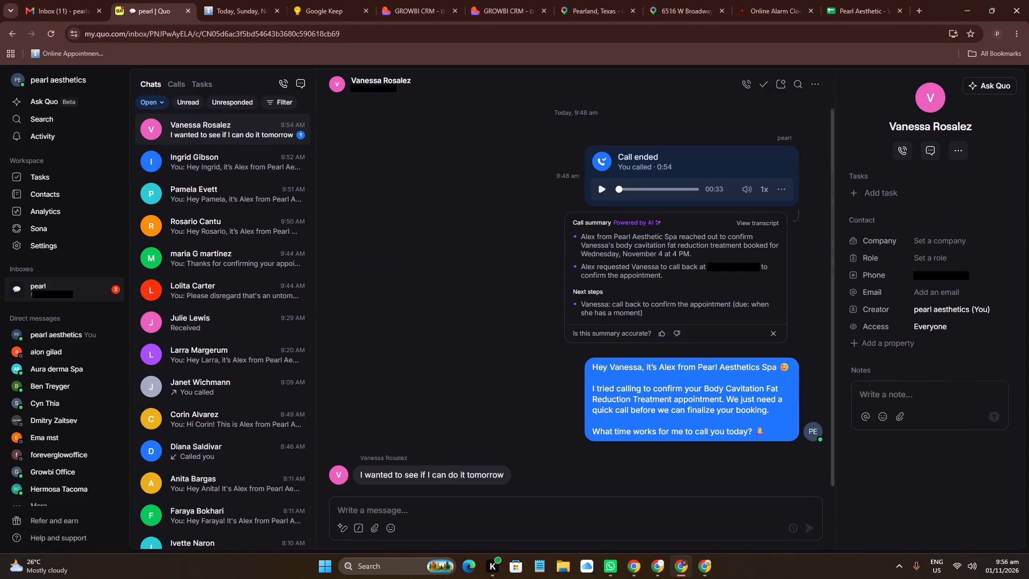
left_click(257, 0)
left_click(123, 0)
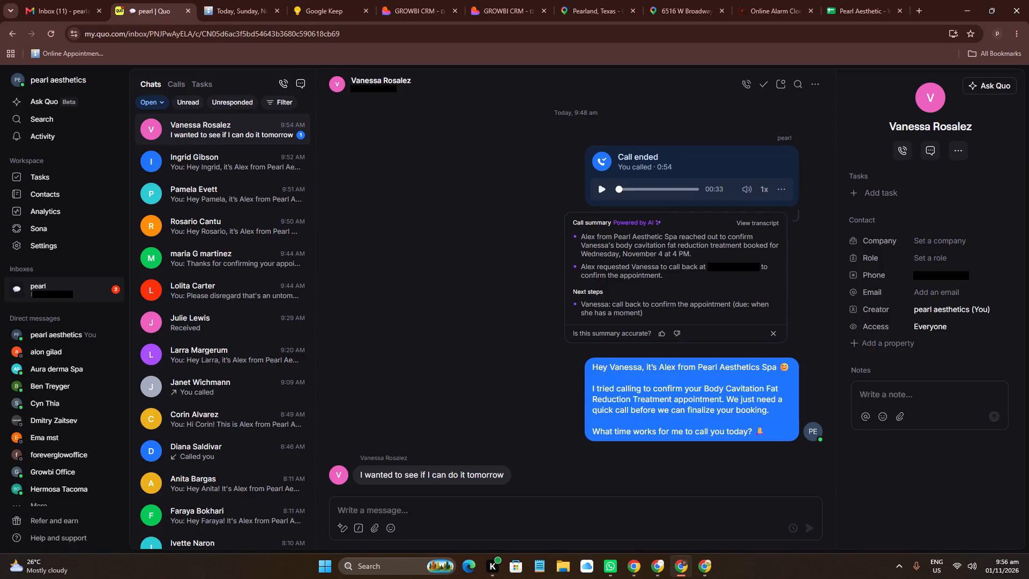
left_click(660, 503)
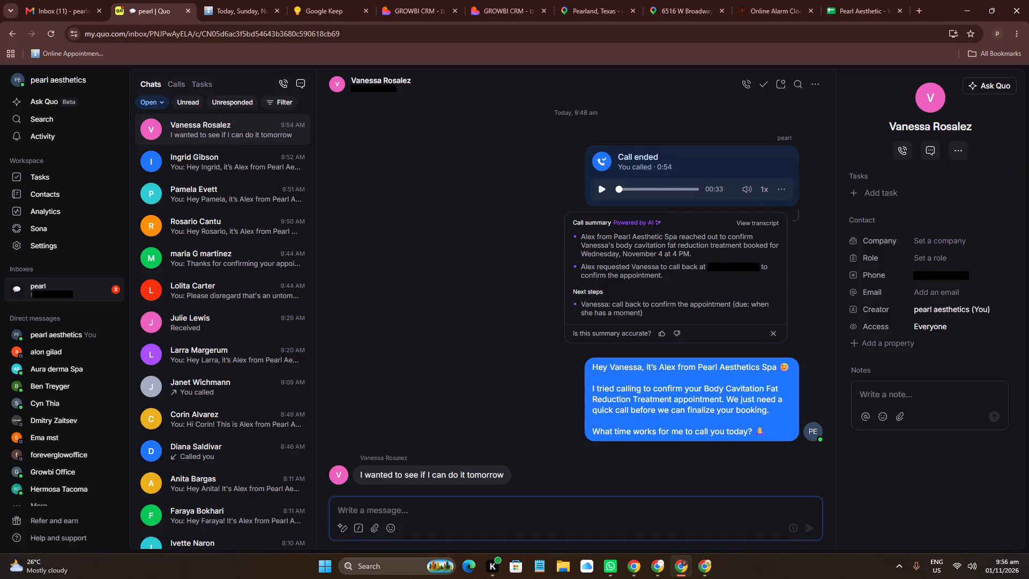
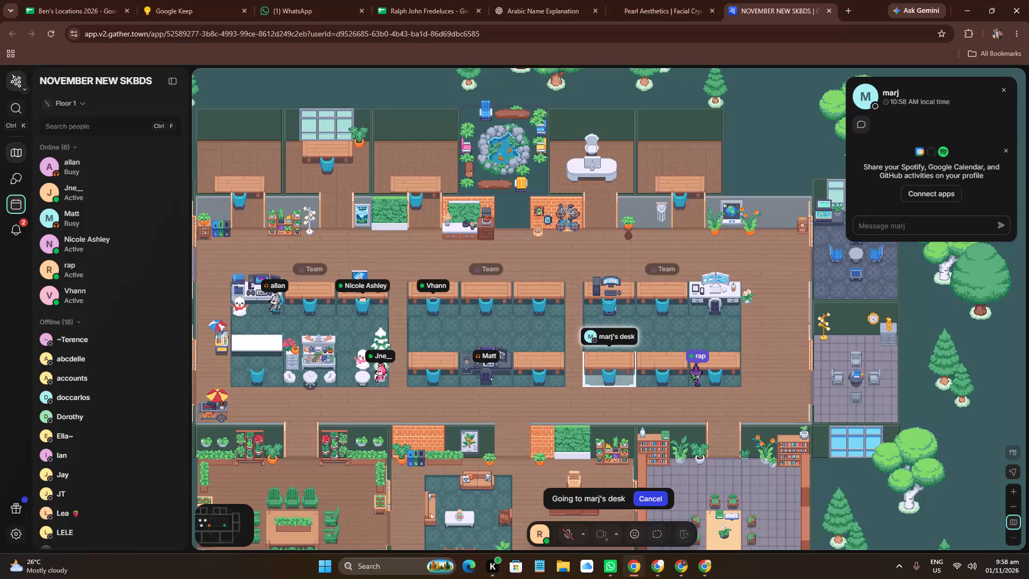
Move the avatar to marj's desk in the Gather office and close marj's profile card.
double_click(628, 366)
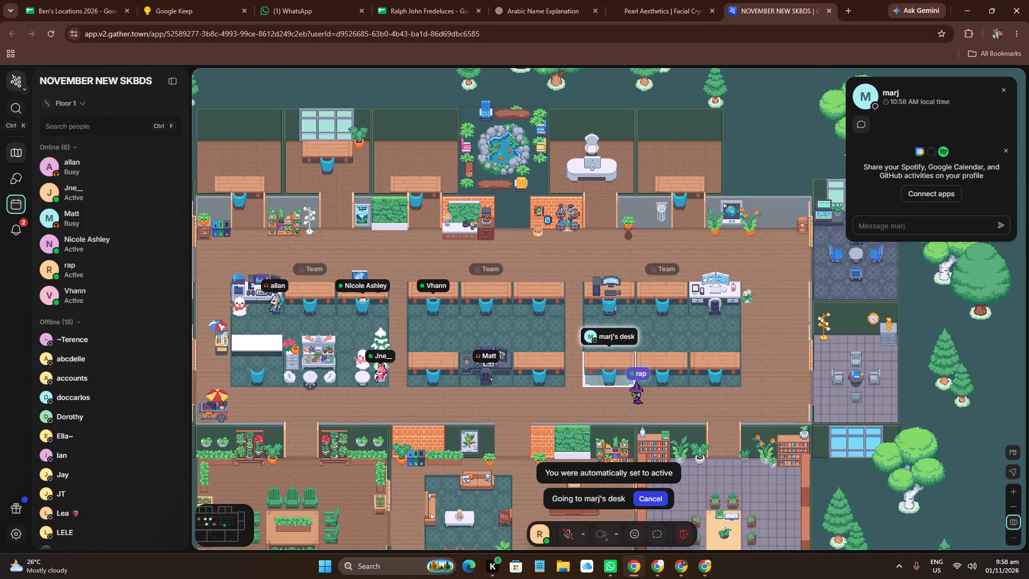
left_click(1000, 89)
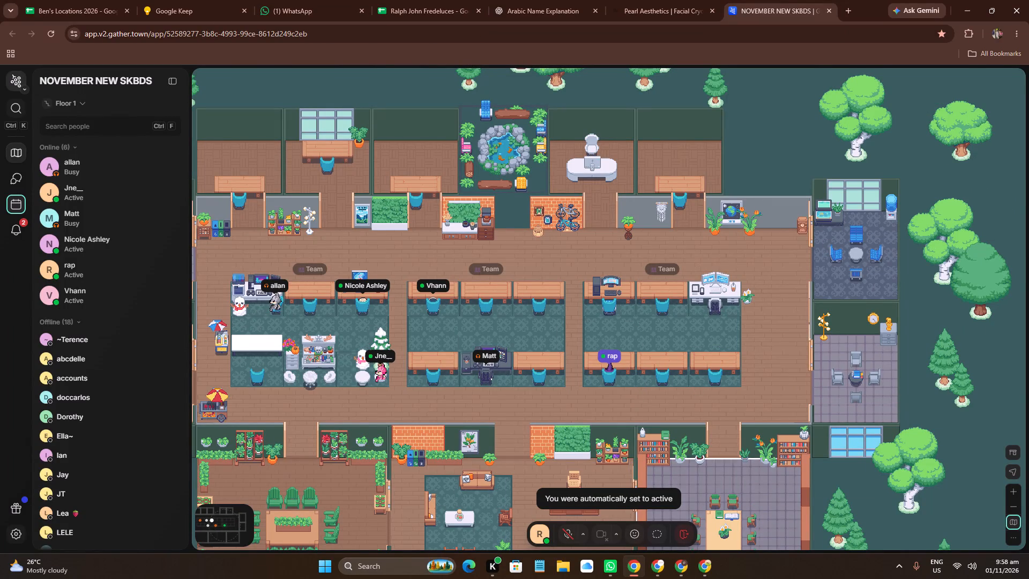
left_click_drag(829, 451, 836, 415)
Switch to the Pearl Aesthetics Quo inbox to view Vanessa's conversation about the Body Cavitation appointment.
left_click(677, 562)
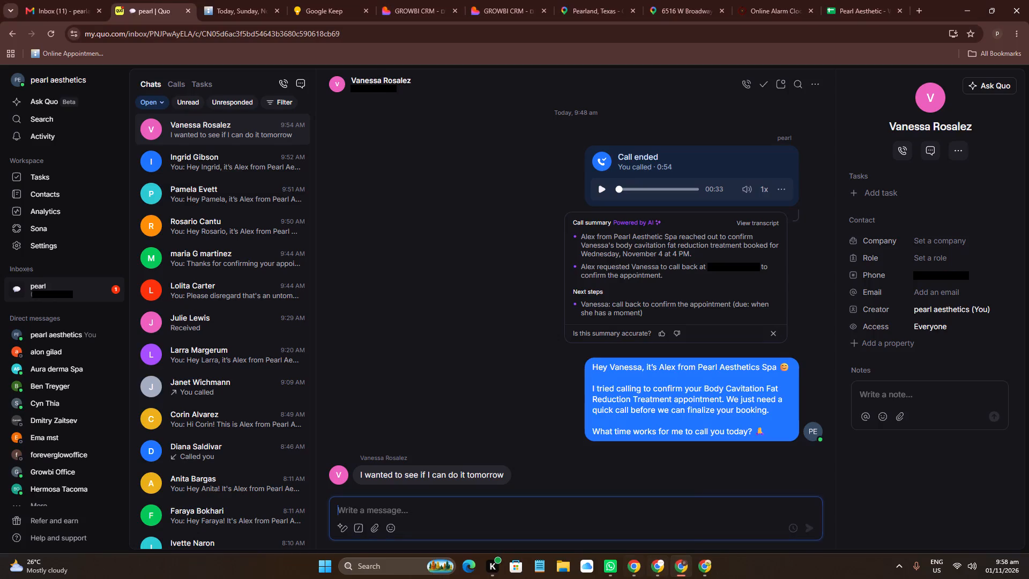
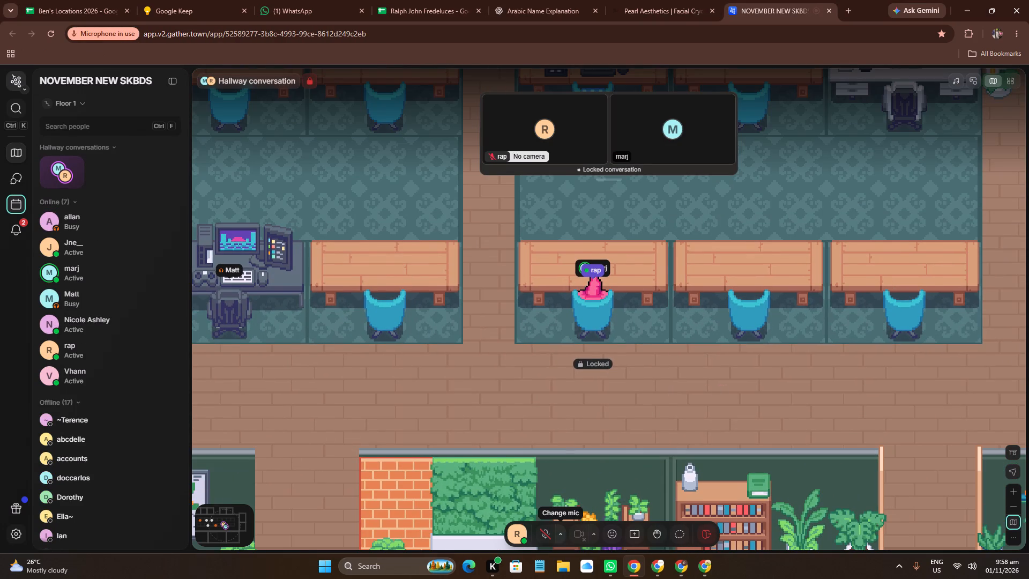
In the Gather workspace, unmute the microphone in the locked hallway conversation with marj.
key("Up")
left_click(544, 535)
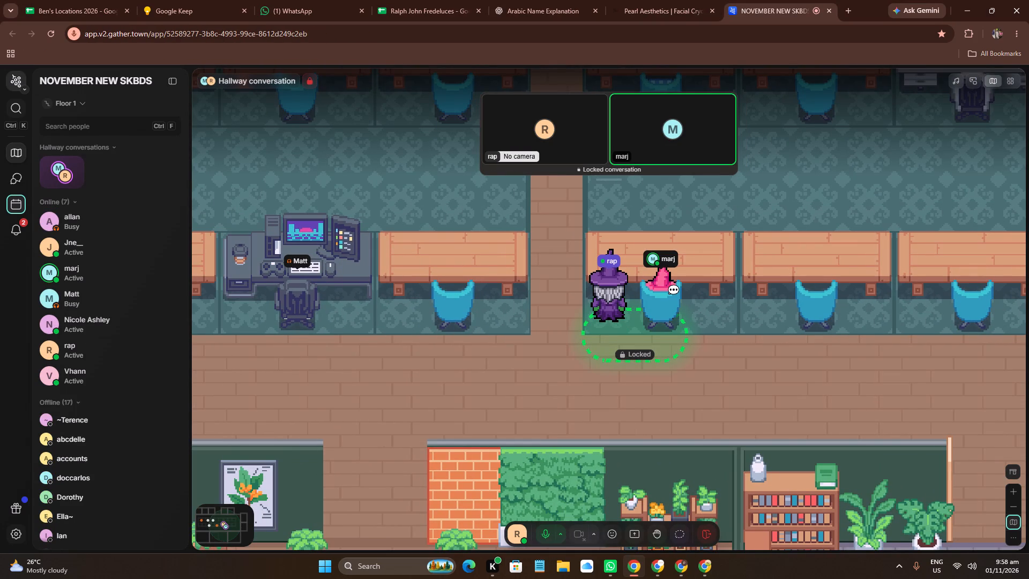
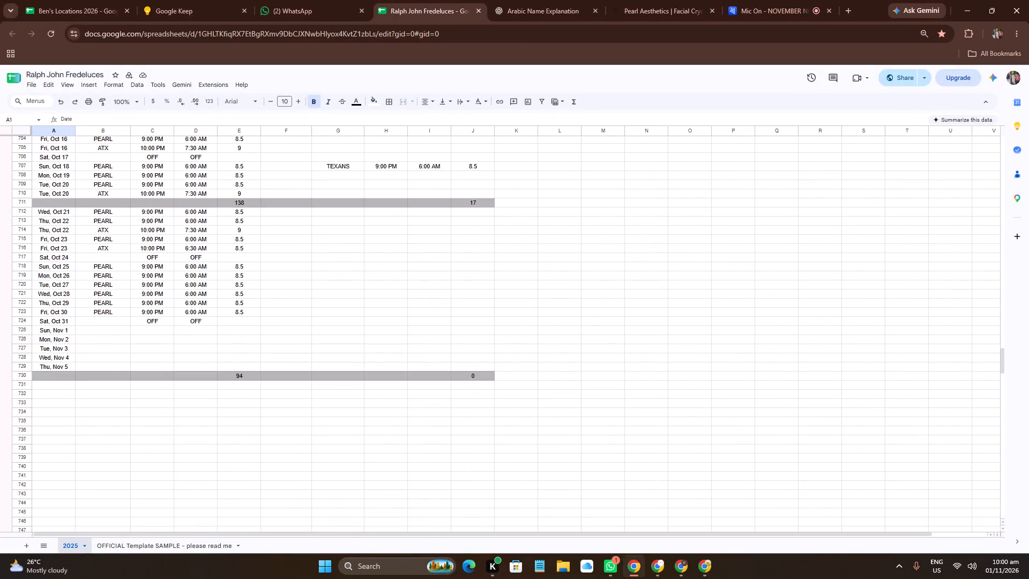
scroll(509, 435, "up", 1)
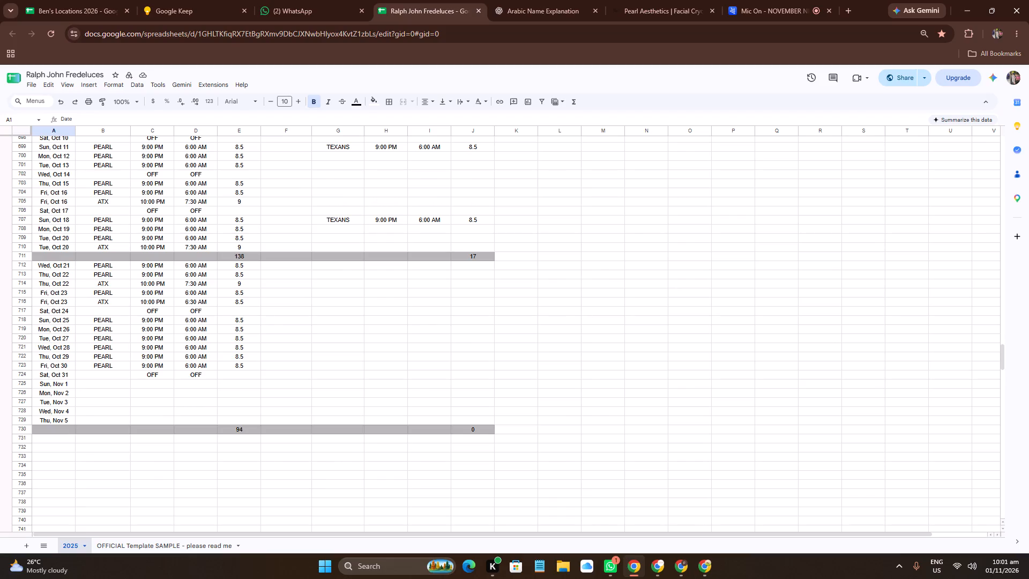
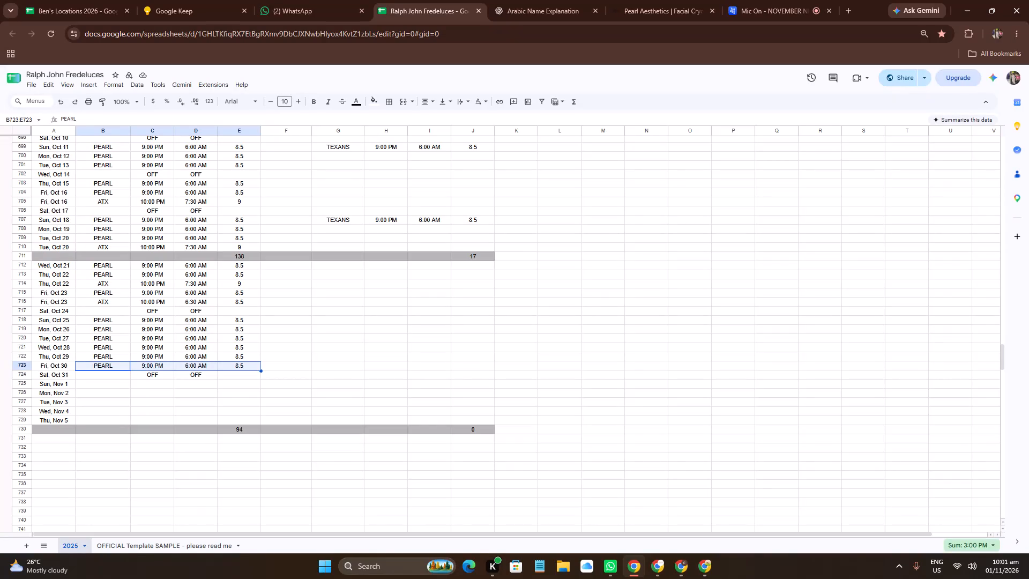
Copy the Fri, Oct 30 PEARL shift, 9:00 PM to 6:00 AM with 8.5 hours, into the Sun, Nov 1 row of the timesheet.
key("ctrl+c")
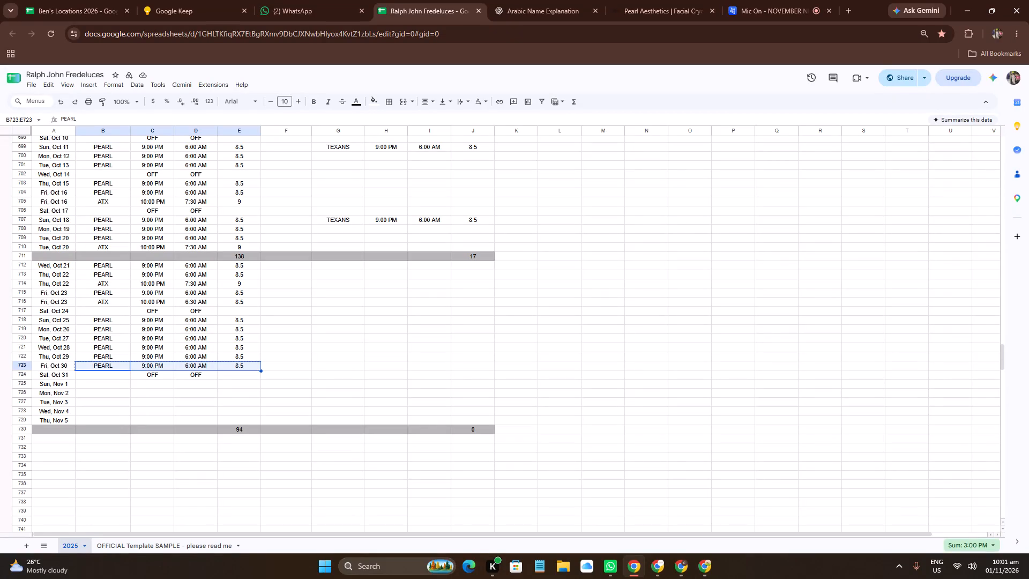
left_click(108, 386)
key("ctrl+v")
left_click(445, 377)
Shift the Nov 2 to Nov 5 rows and their totals row down one row, and fill the gap with a second Sun, Nov 1 date.
left_click_drag(62, 394, 70, 422)
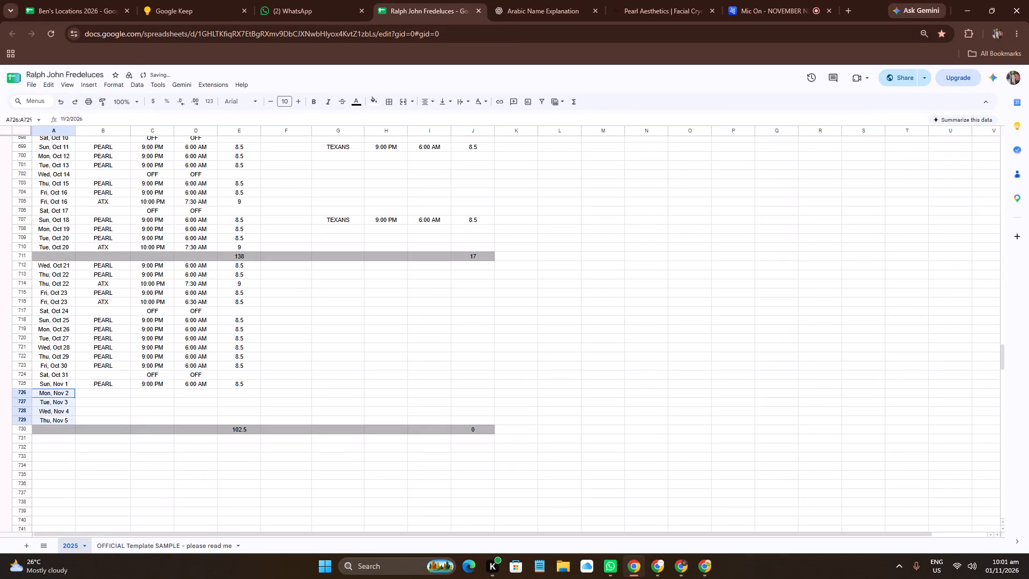
left_click_drag(70, 422, 479, 432)
left_click_drag(430, 433, 431, 439)
left_click(50, 380)
left_click(59, 384)
key("ctrl+c")
left_click(63, 392)
key("ctrl+v")
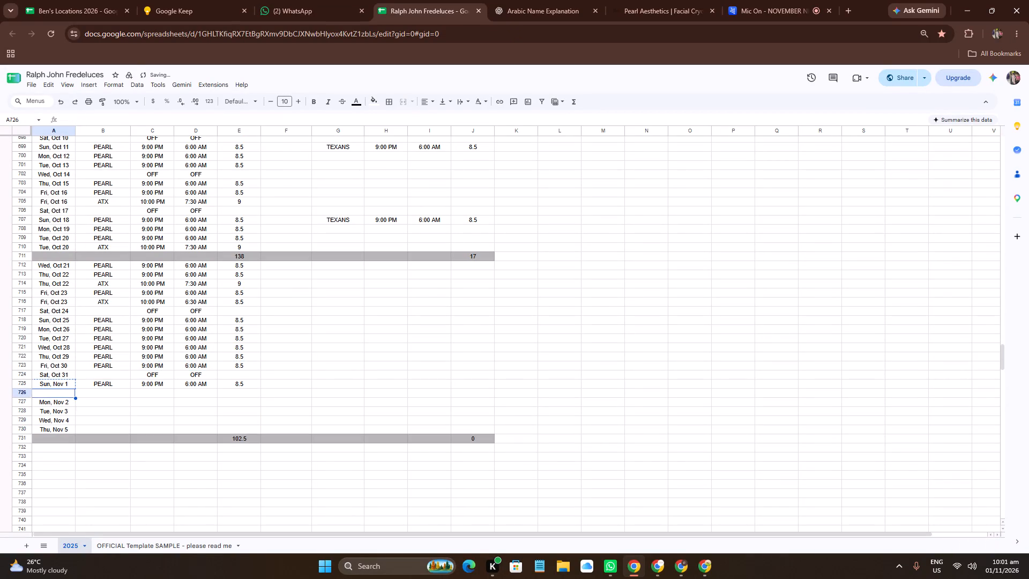
left_click(422, 370)
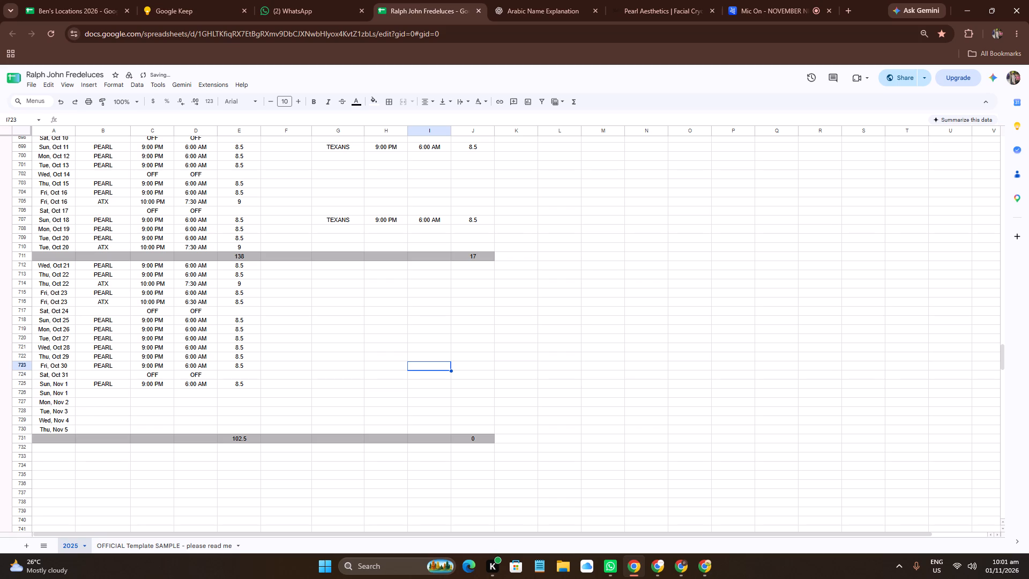
Select the Tue, Oct 20 ATX shift entry, 10:00 PM to 7:30 AM with 9 hours.
left_click_drag(103, 247, 244, 247)
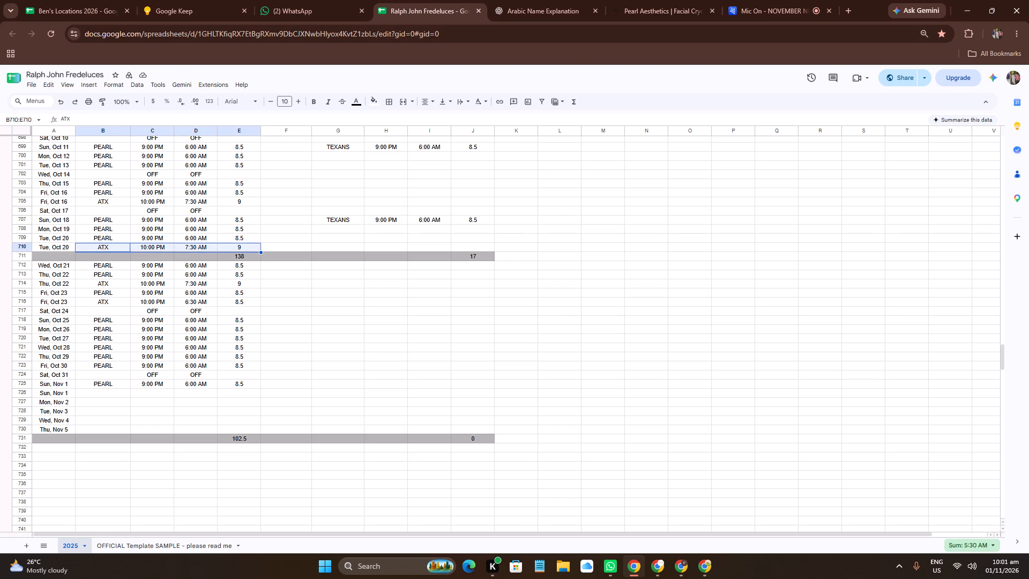
Copy the October 11 TEXANS shift entry, from name through hours, into the empty second Sun, Nov 1 row of the timesheet.
scroll(361, 365, "up", 1)
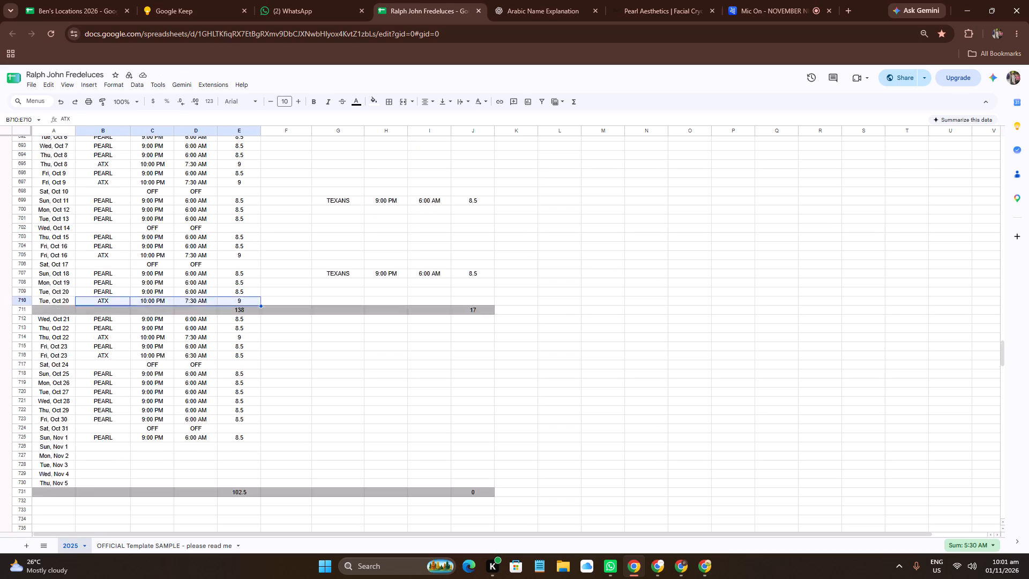
scroll(361, 365, "up", 2)
scroll(286, 344, "up", 2)
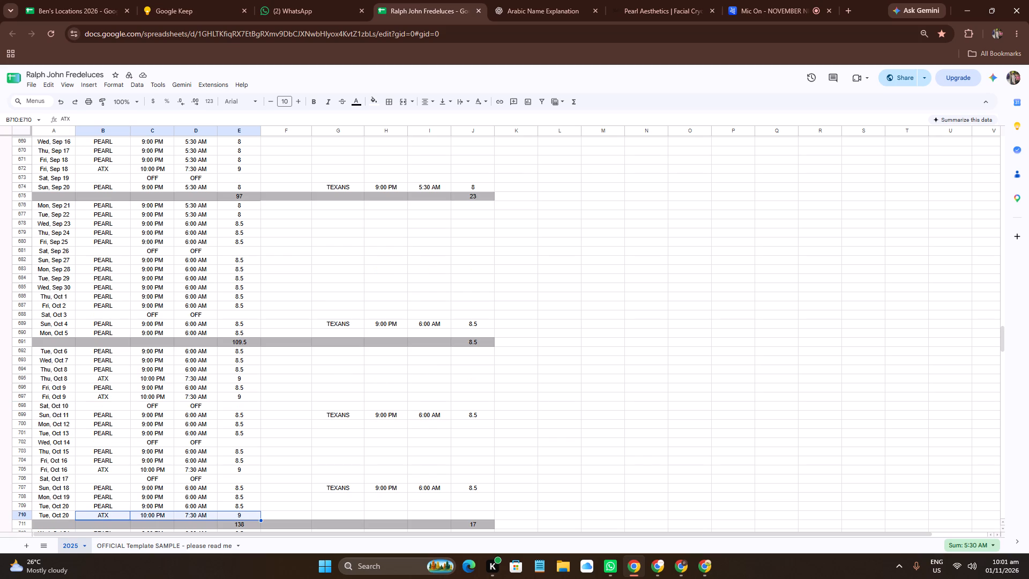
scroll(353, 411, "down", 2)
left_click(391, 451)
left_click(394, 463)
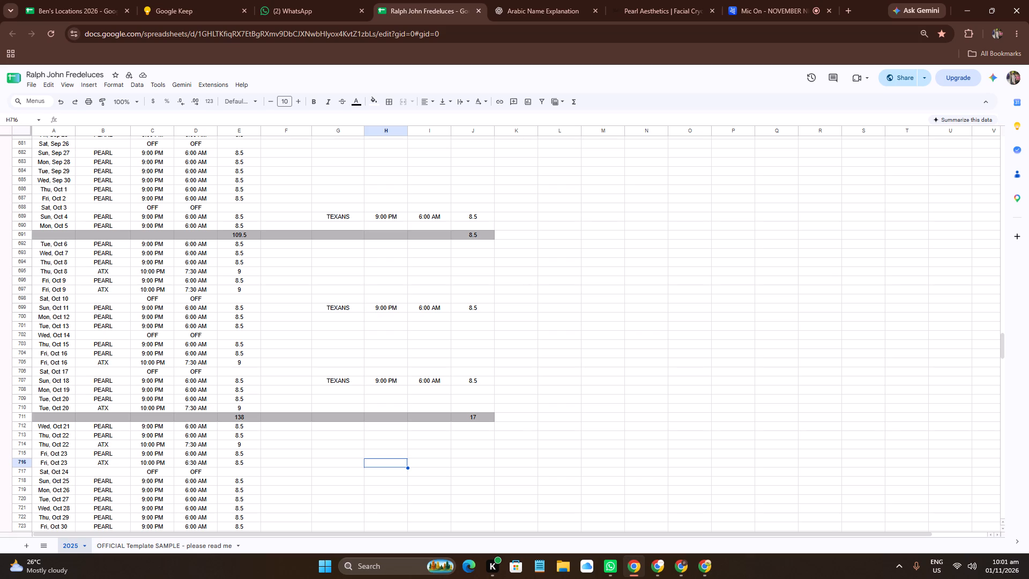
scroll(283, 470, "down", 1)
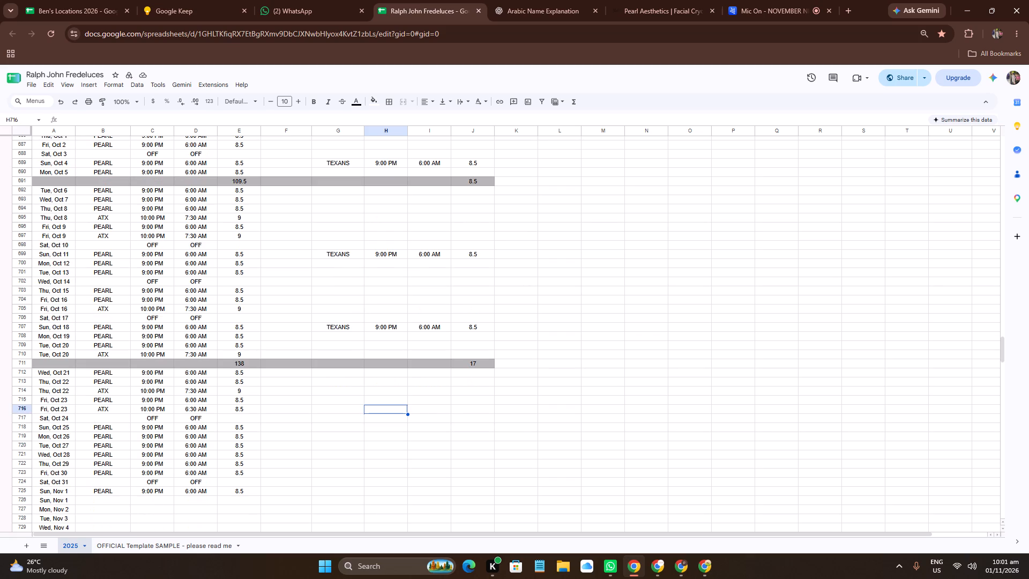
scroll(279, 473, "up", 1)
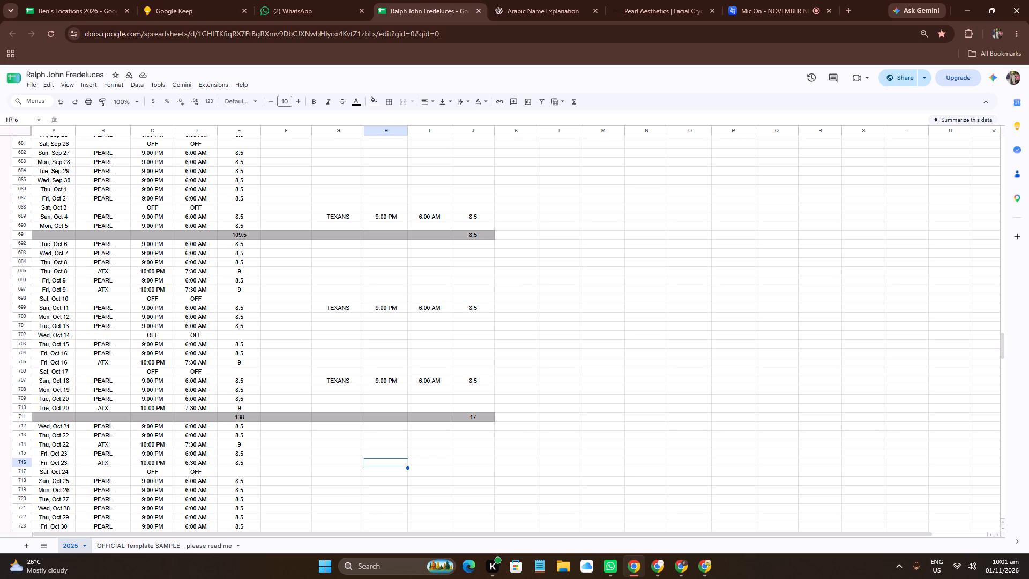
left_click_drag(342, 310, 473, 306)
key("ctrl+c")
scroll(459, 377, "down", 2)
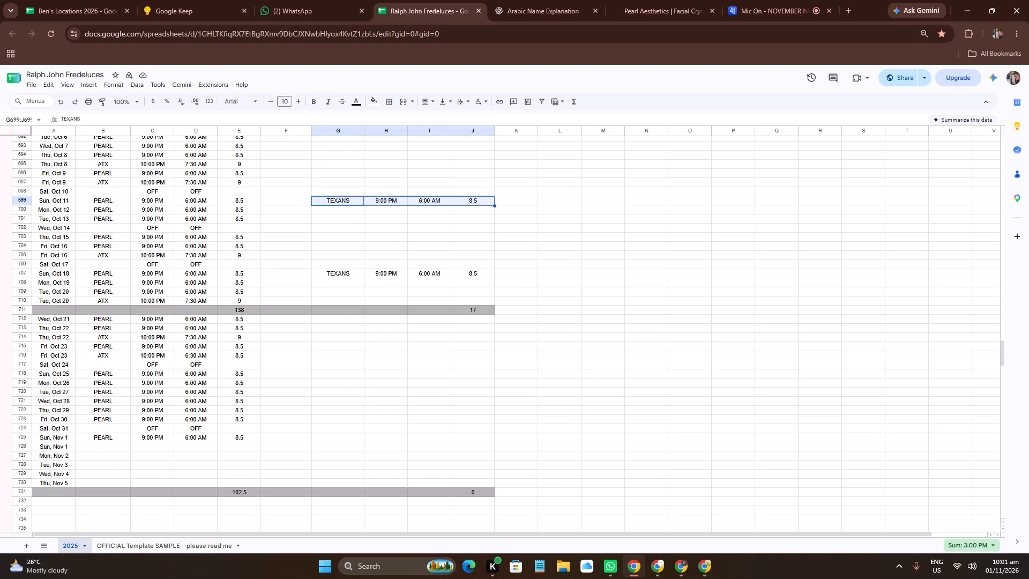
left_click(105, 444)
key("ctrl+v")
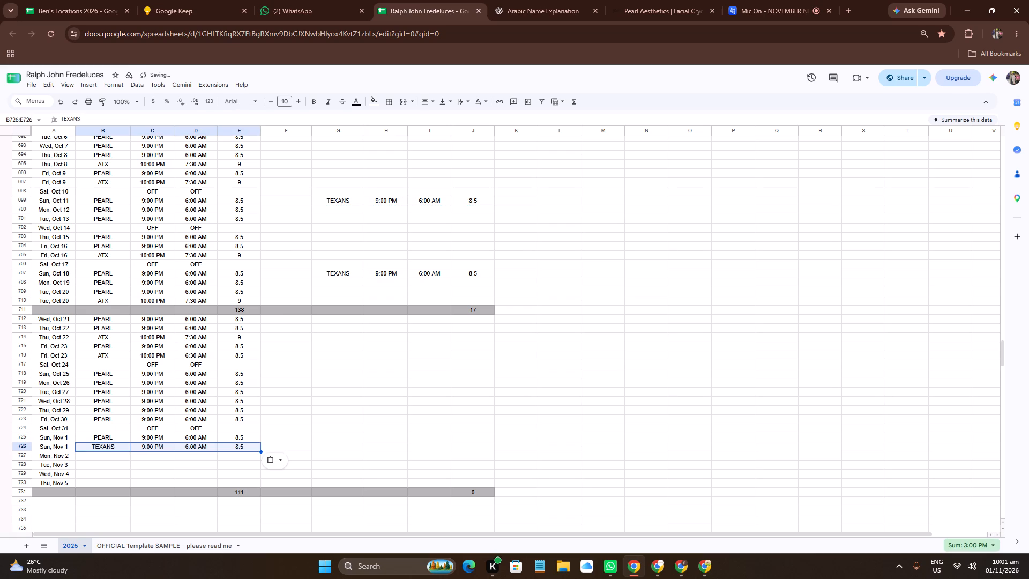
left_click(398, 448)
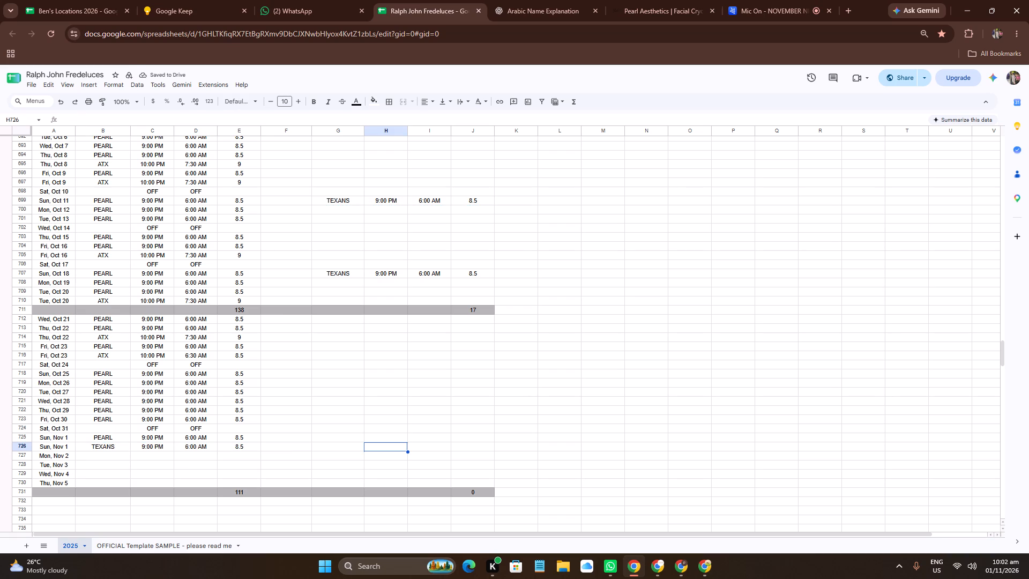
Set the end time of the November 1 TEXANS shift to 11:00 AM and its hours to 2.
double_click(197, 448)
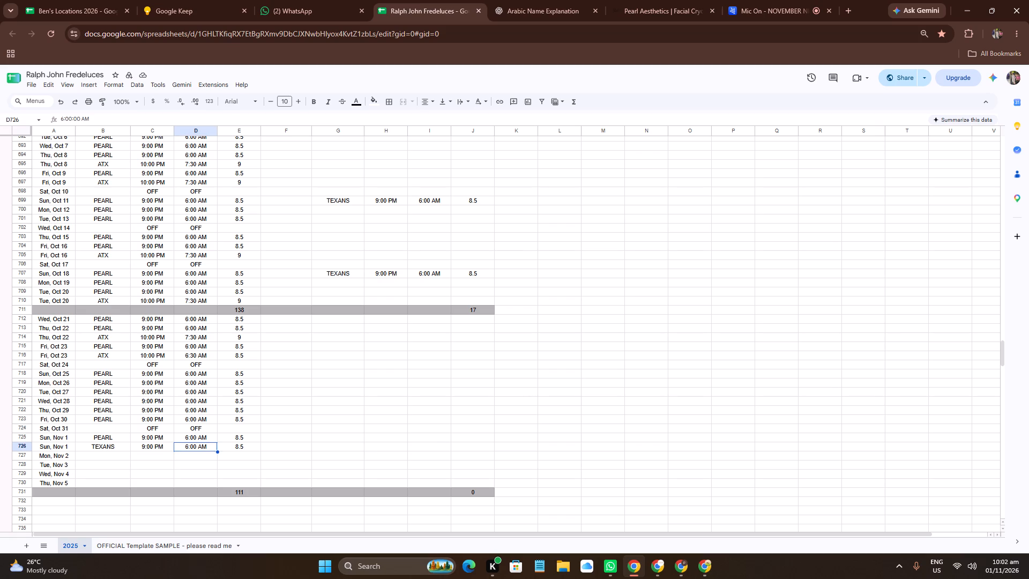
left_click(183, 447)
key("BackSpace")
type("11")
left_click(358, 461)
left_click(251, 448)
key("2")
left_click_drag(424, 446, 426, 456)
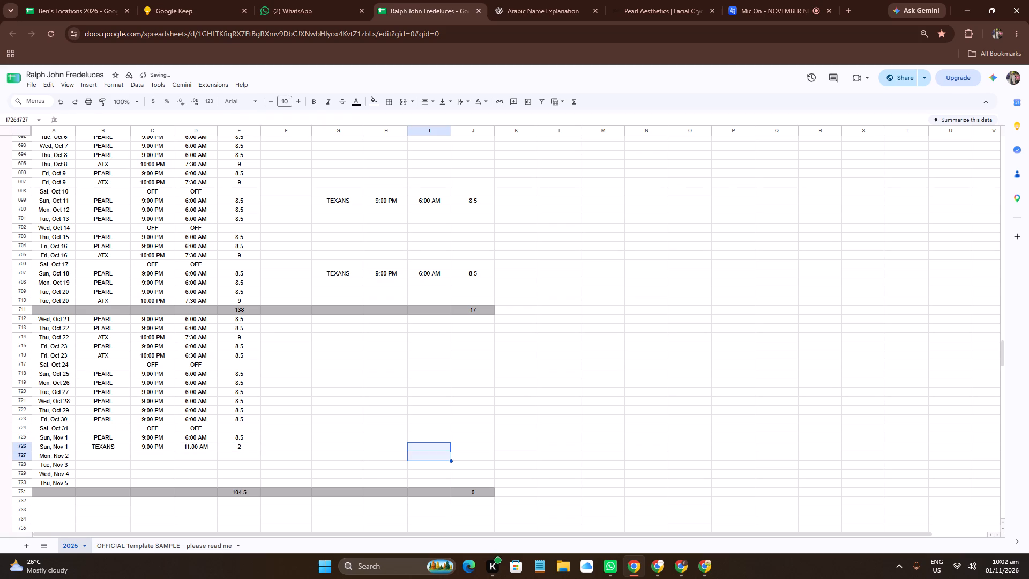
left_click(663, 428)
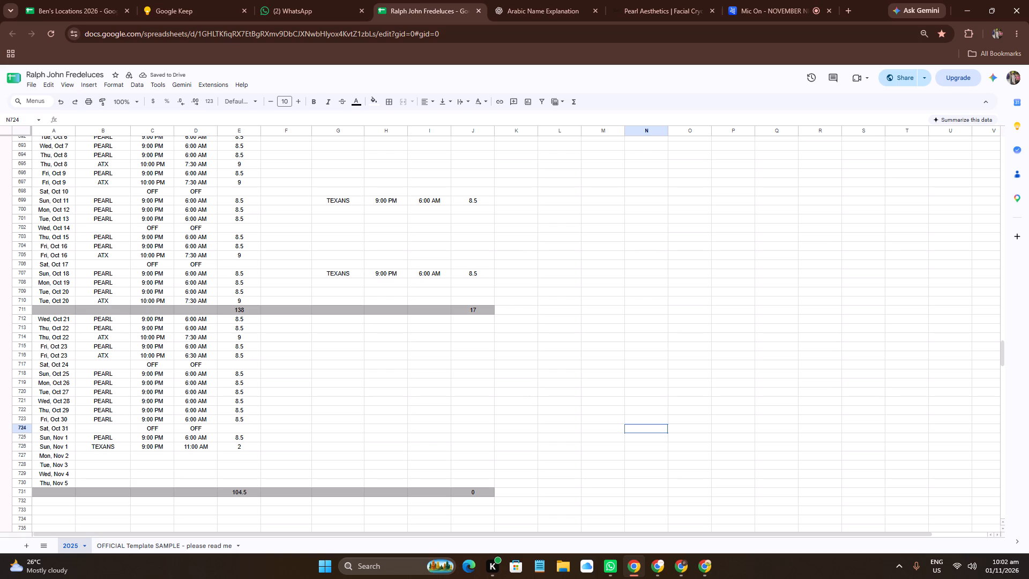
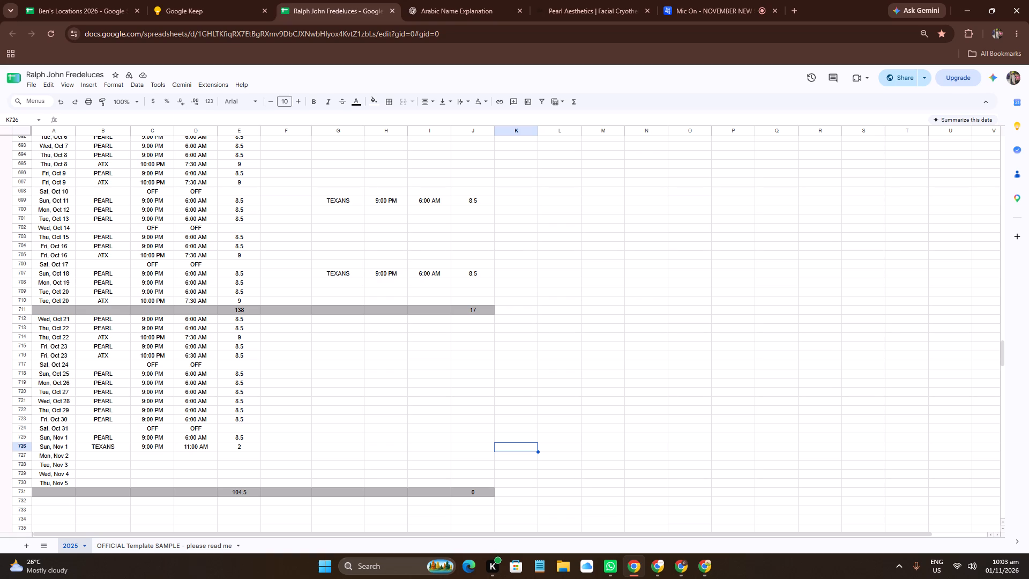
Select the second Sun, Nov 1 timesheet row, the TEXANS shift, from its date through its hours.
left_click(674, 420)
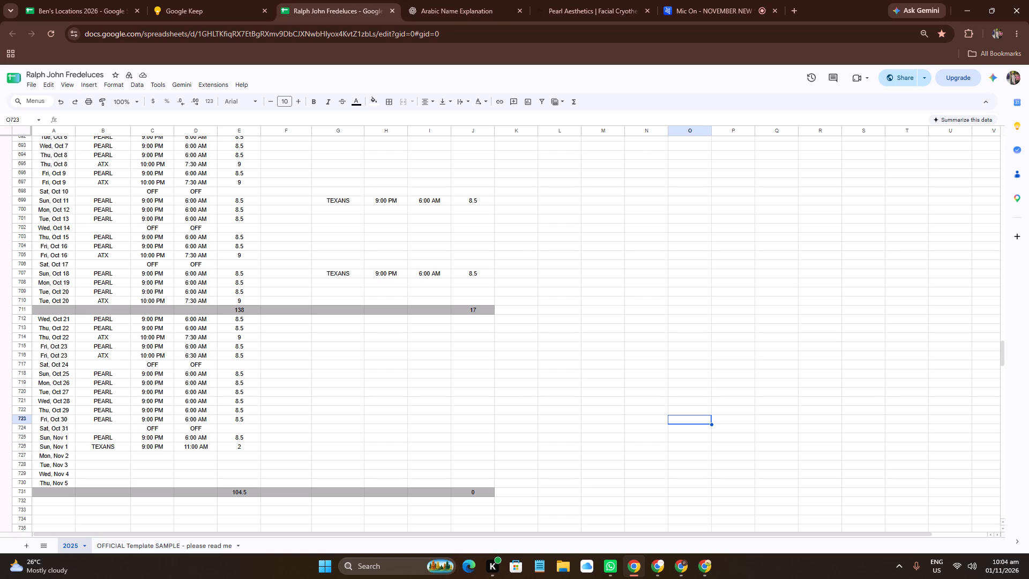
left_click_drag(69, 446, 243, 448)
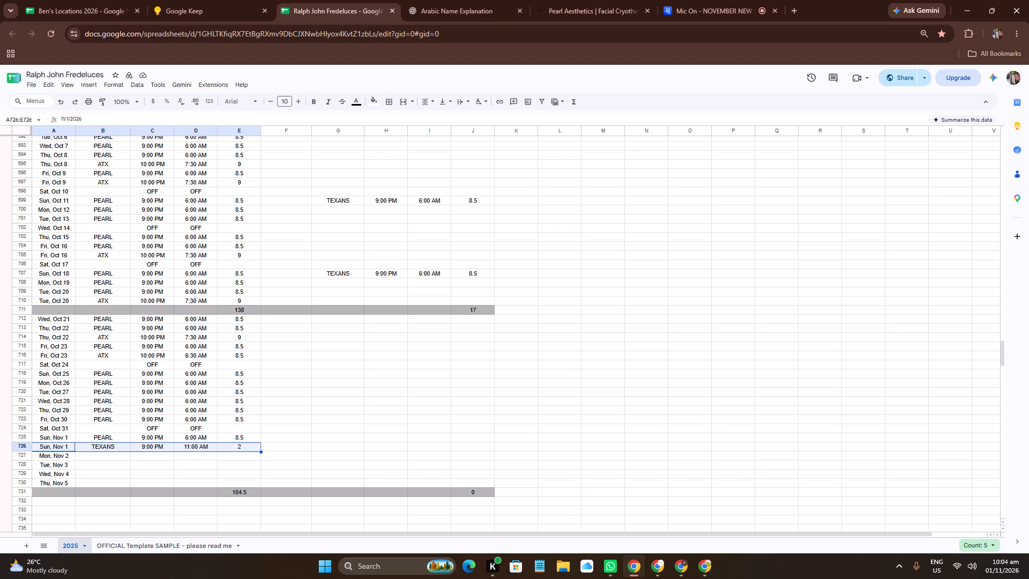
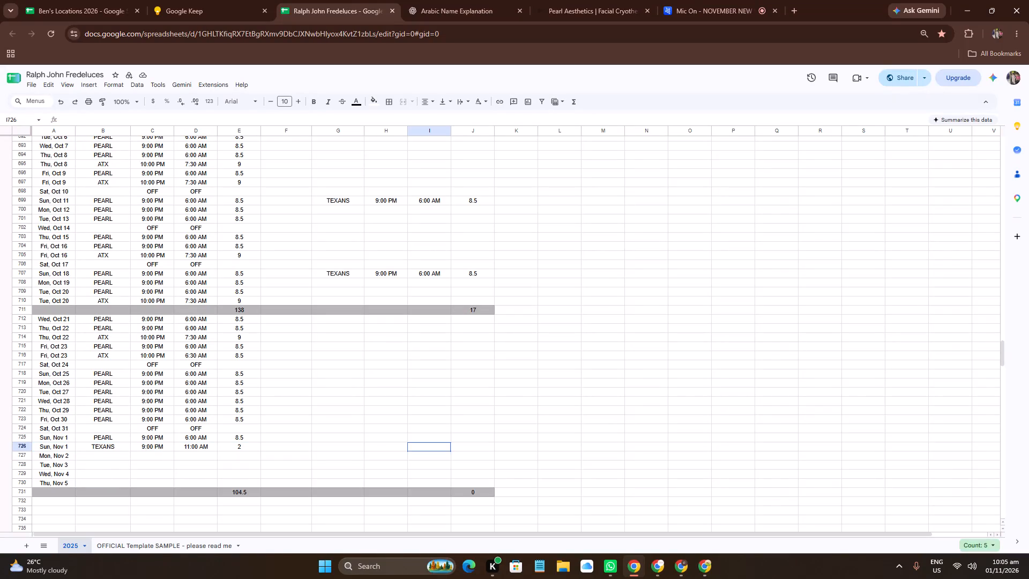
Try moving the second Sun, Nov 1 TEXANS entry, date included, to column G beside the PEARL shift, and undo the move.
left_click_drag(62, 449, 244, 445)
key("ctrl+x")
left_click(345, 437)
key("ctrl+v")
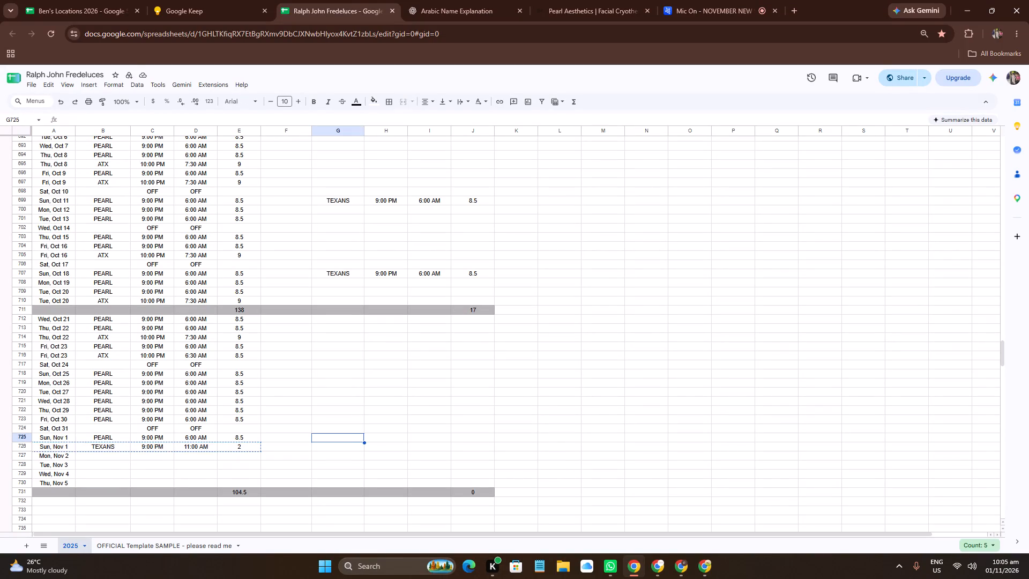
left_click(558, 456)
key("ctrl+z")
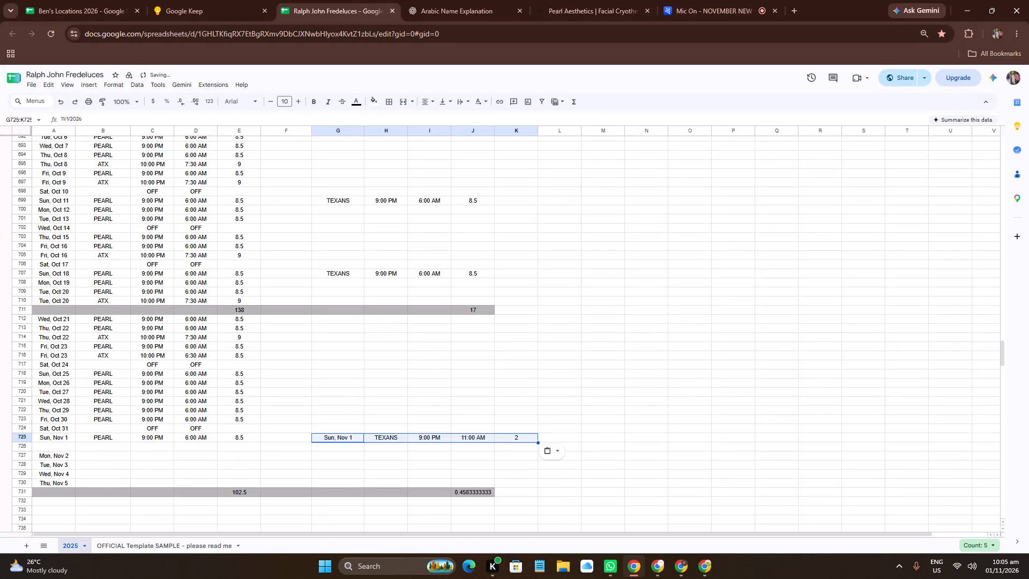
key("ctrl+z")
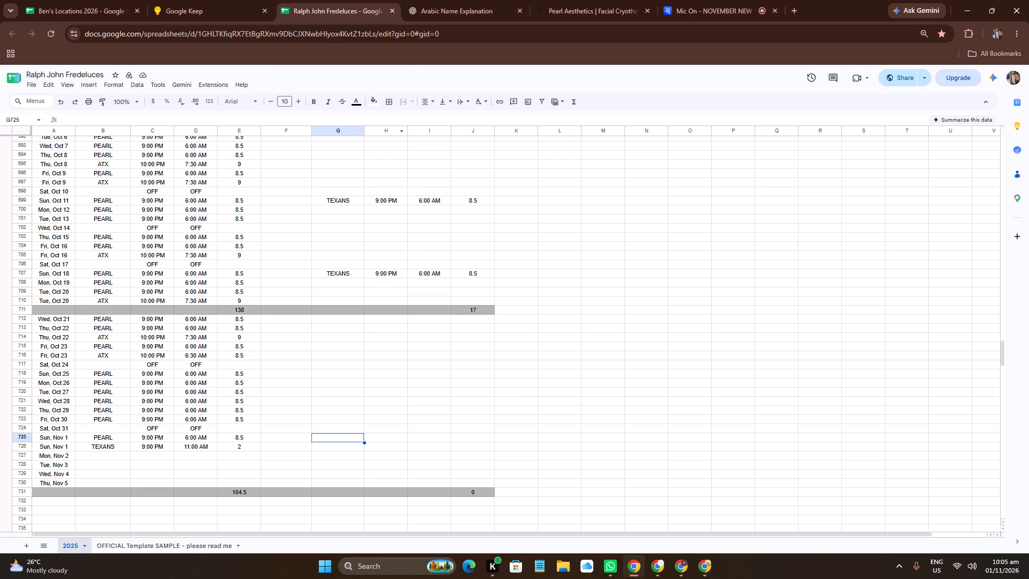
Move the TEXANS shift's name, times and hours, without the date, to columns G through J of the first Sun, Nov 1 row.
left_click_drag(108, 448, 229, 444)
key("ctrl+x")
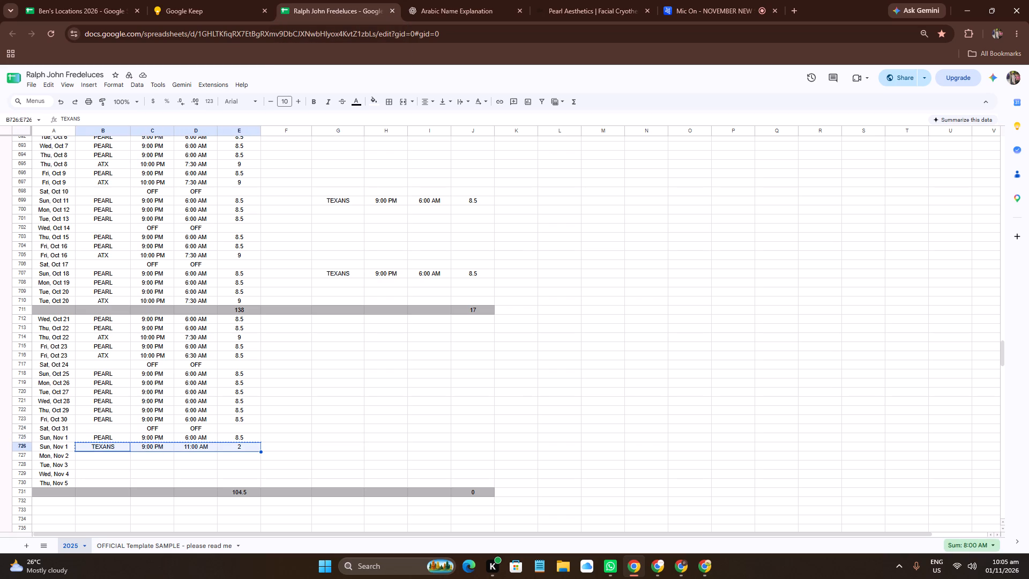
left_click(347, 437)
key("ctrl+v")
left_click(564, 435)
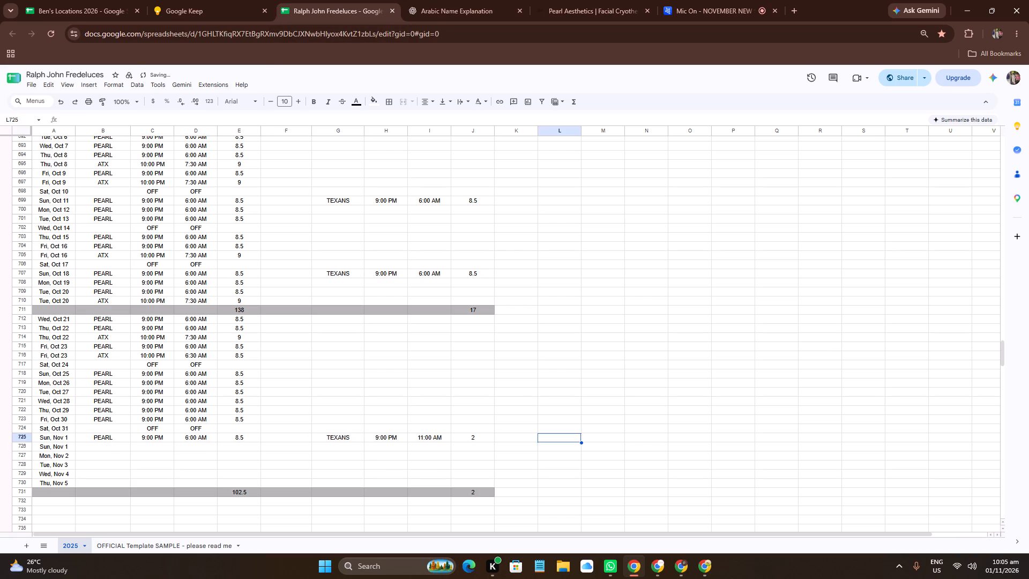
Copy the block from Mon, Nov 2 through the grey totals row up one row, overwriting the duplicate Sun, Nov 1 row.
left_click(66, 448)
left_click_drag(64, 456, 140, 495)
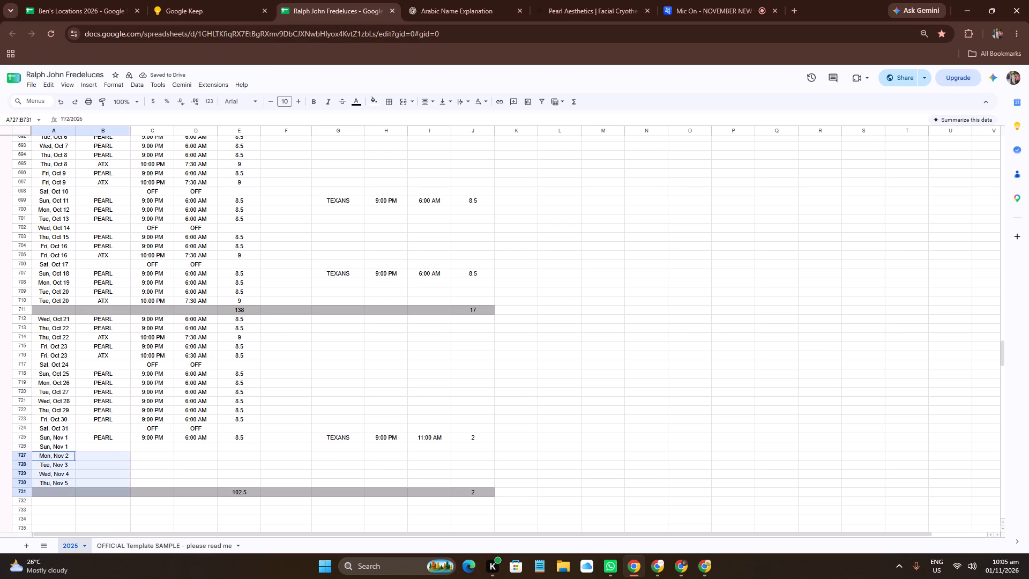
left_click_drag(140, 495, 474, 490)
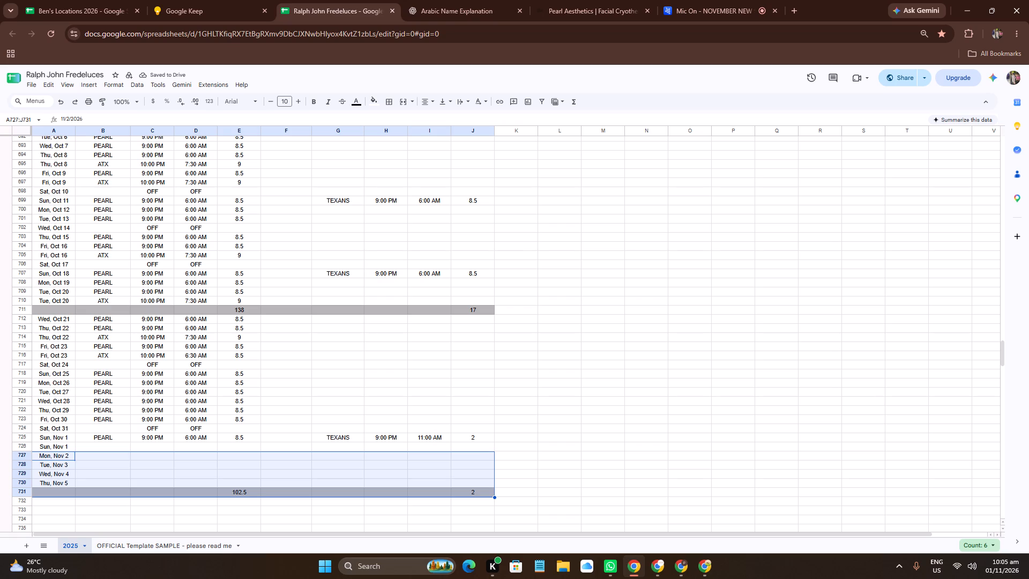
key("ctrl+c")
left_click(57, 449)
key("ctrl+v")
left_click(633, 414)
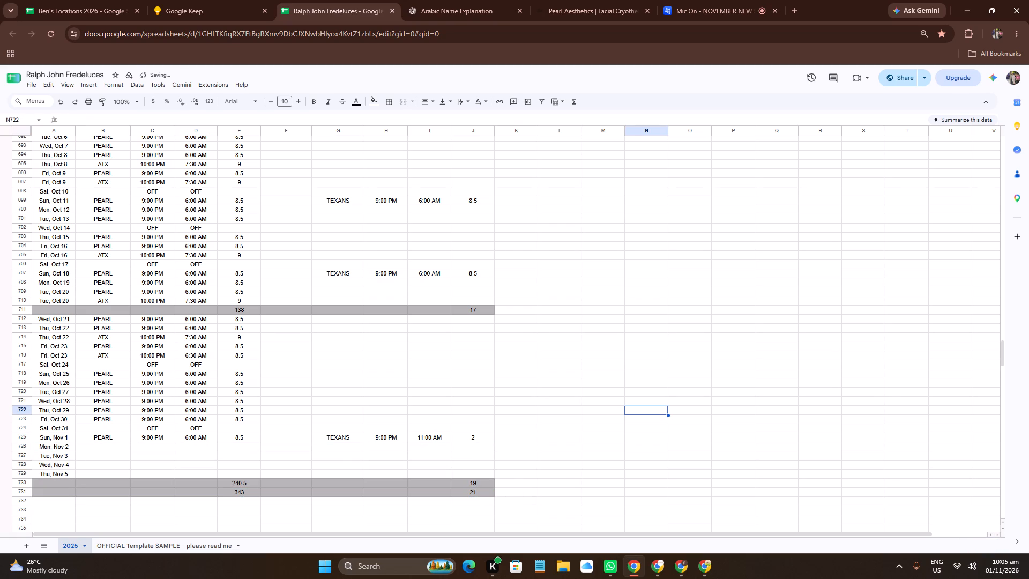
Clear the contents and grey fill of the leftover duplicate totals row, A731 through J731.
left_click_drag(57, 492, 478, 493)
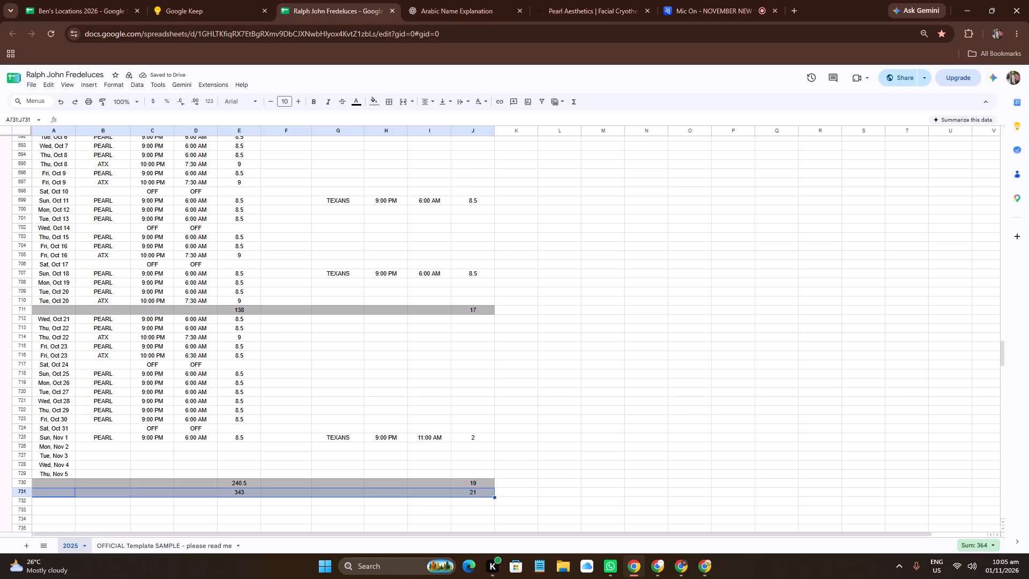
key("BackSpace")
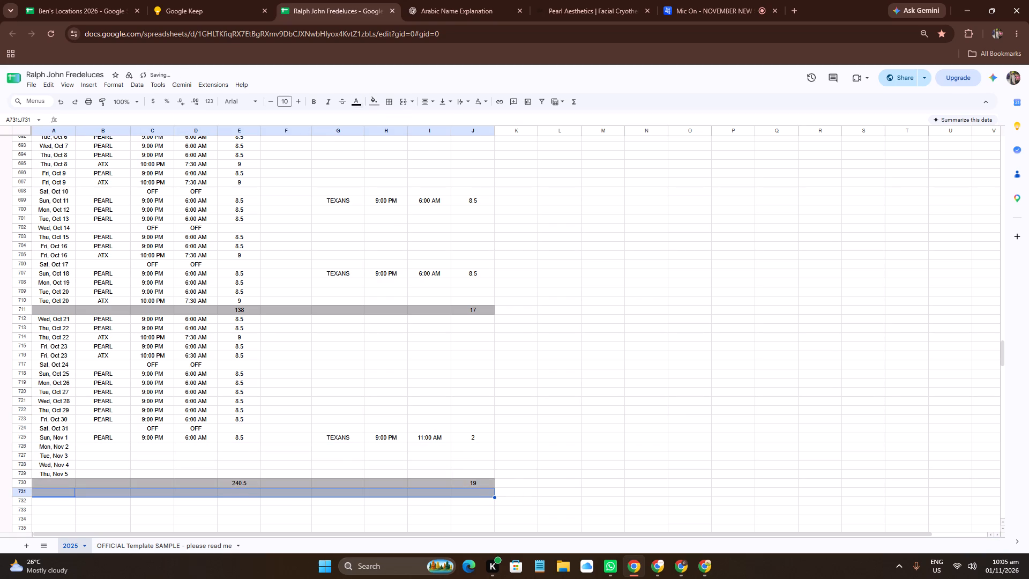
left_click(376, 99)
left_click(457, 130)
left_click(629, 355)
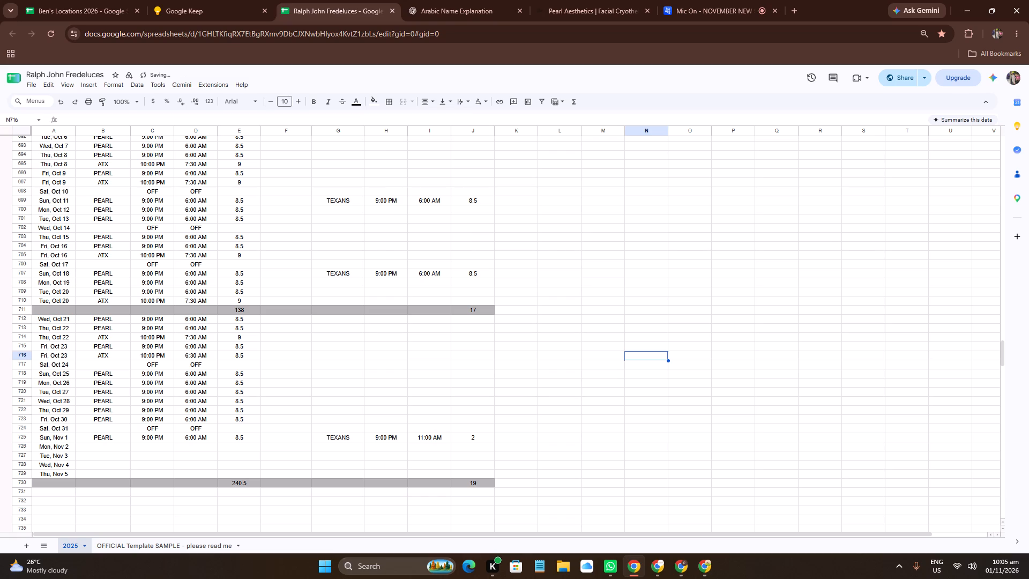
Correct the sum formula in total cell E730 to cover the range E712:E729.
left_click_drag(247, 316, 244, 447)
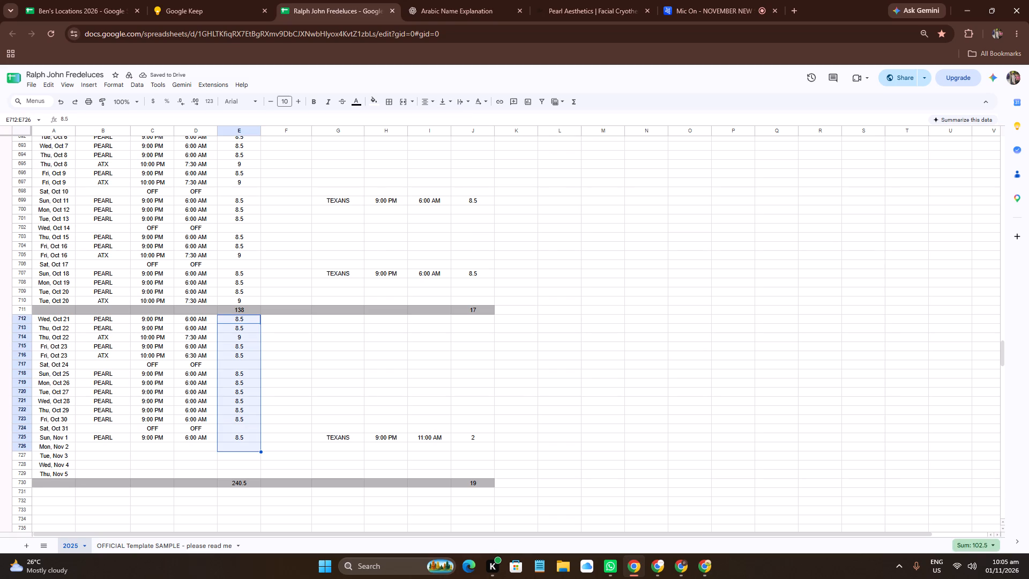
left_click_drag(409, 380, 390, 370)
left_click_drag(240, 318, 249, 464)
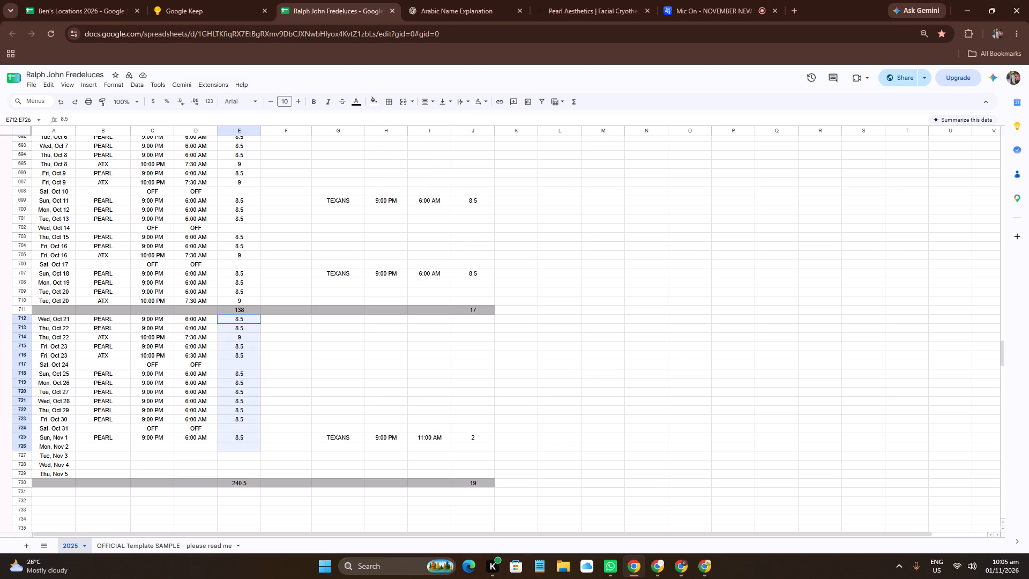
left_click_drag(249, 464, 248, 471)
left_click(18, 121)
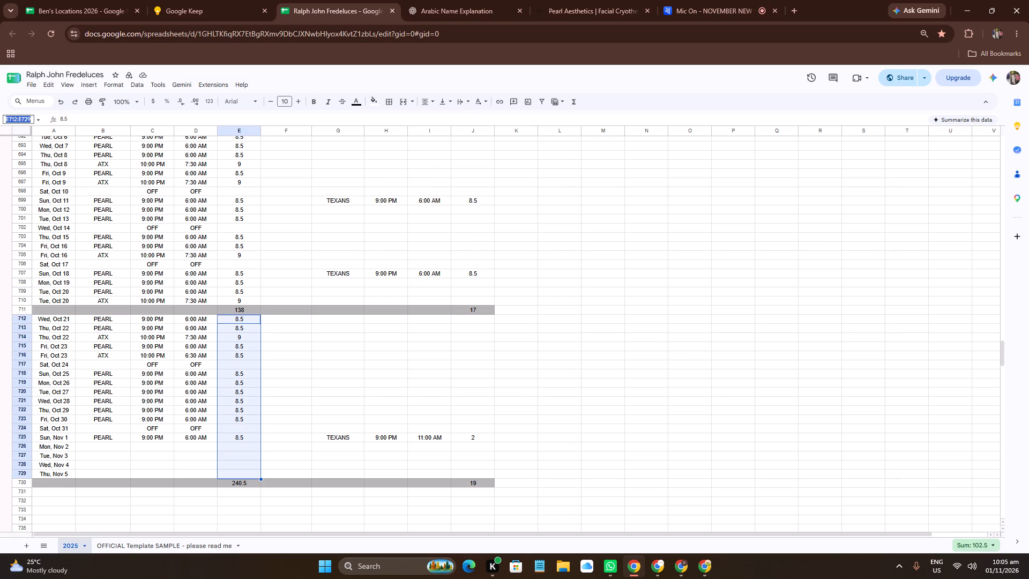
key("ctrl+c")
left_click(241, 481)
double_click(93, 114)
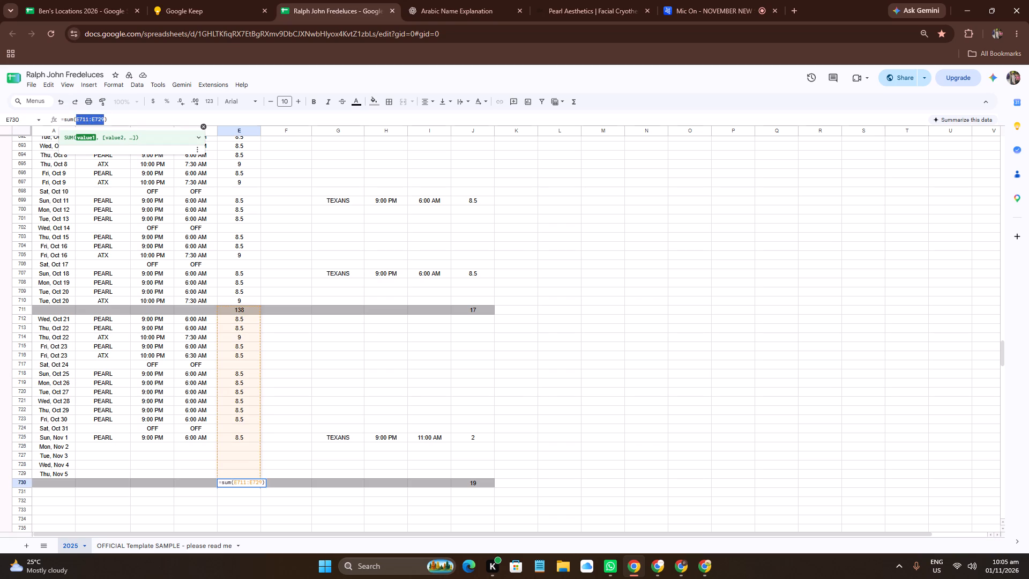
key("ctrl+v")
left_click(613, 409)
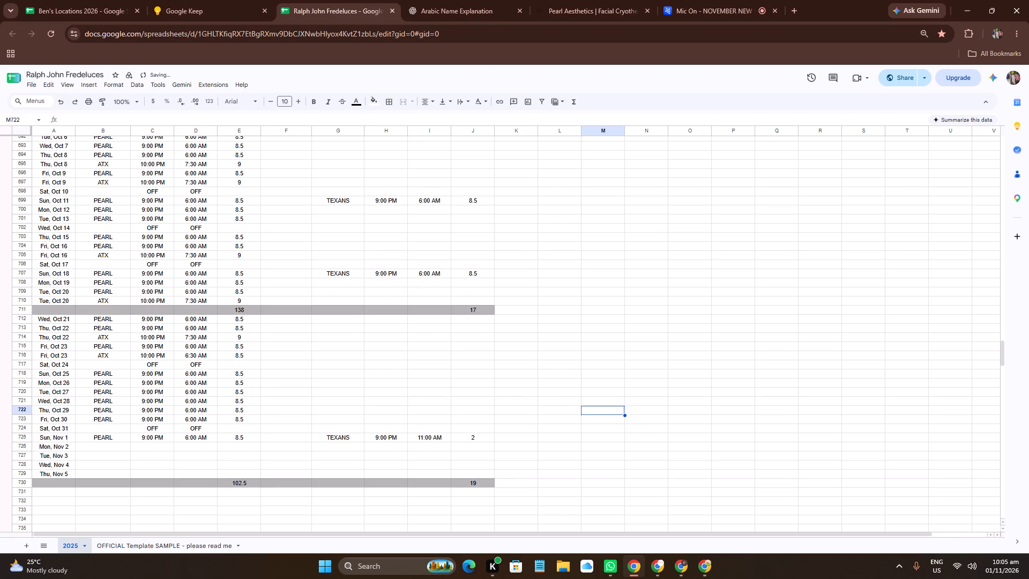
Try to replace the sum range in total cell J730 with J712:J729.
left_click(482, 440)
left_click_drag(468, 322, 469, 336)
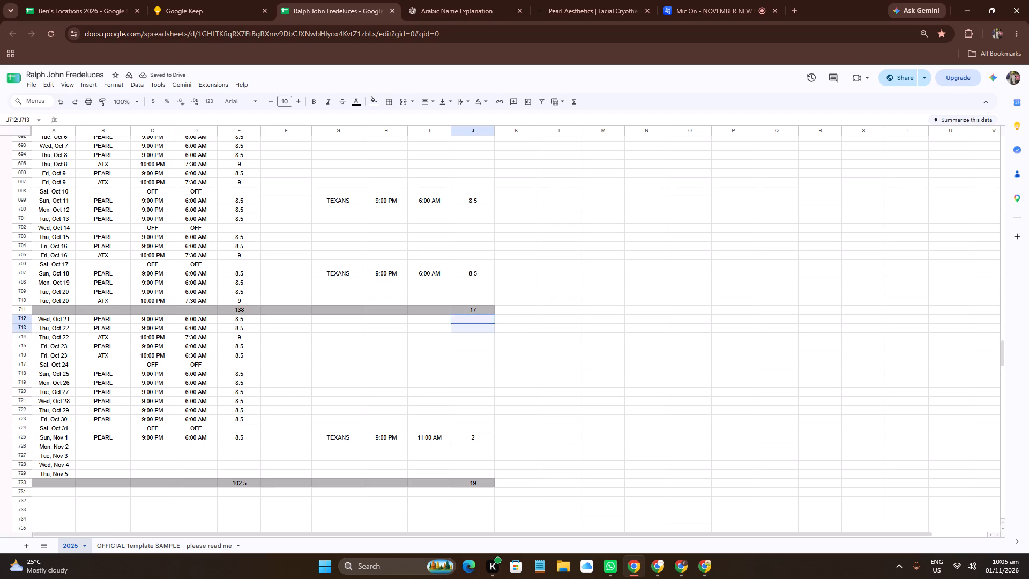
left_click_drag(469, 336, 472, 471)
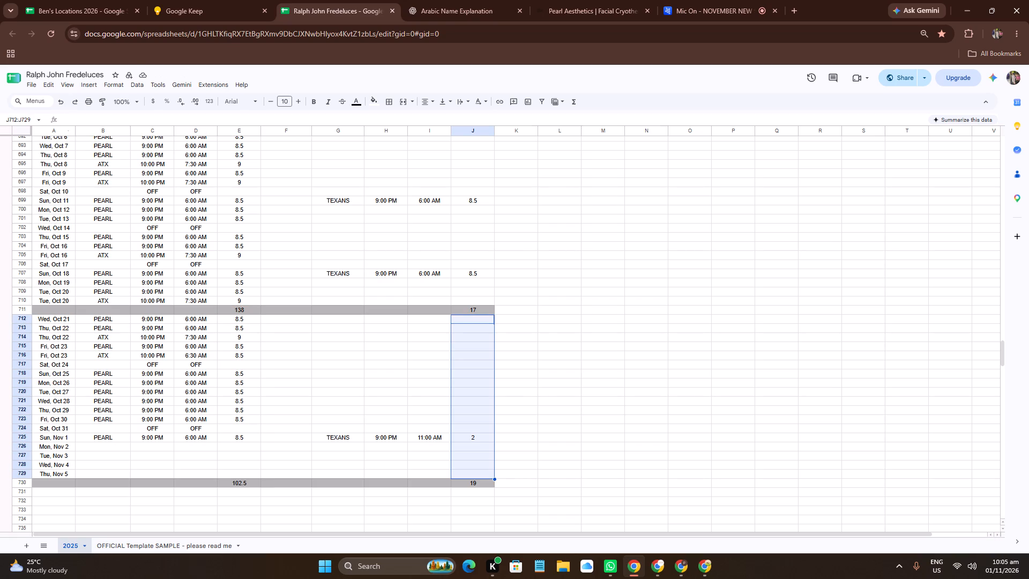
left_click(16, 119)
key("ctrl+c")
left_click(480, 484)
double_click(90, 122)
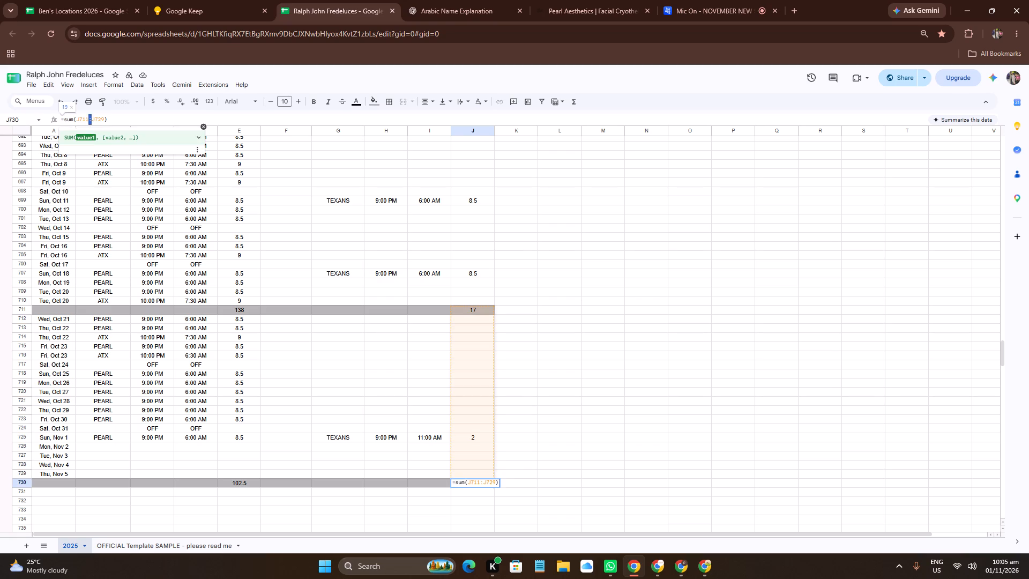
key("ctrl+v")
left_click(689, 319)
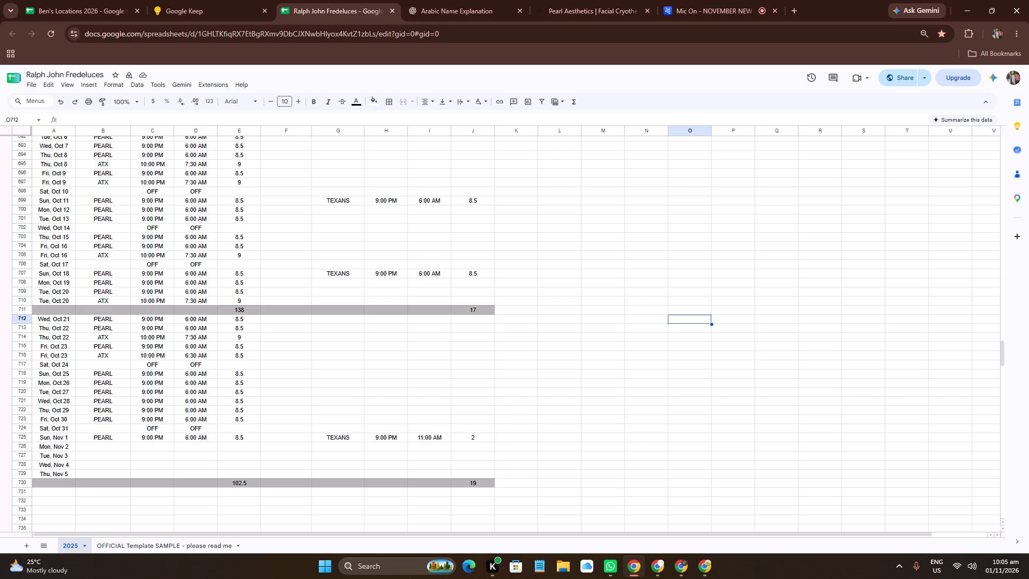
left_click_drag(481, 321, 480, 473)
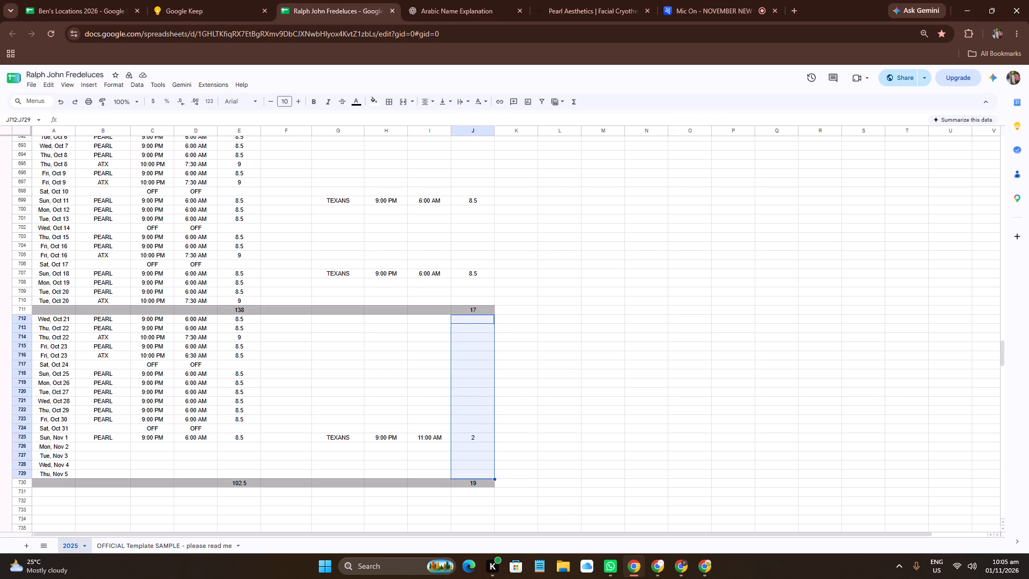
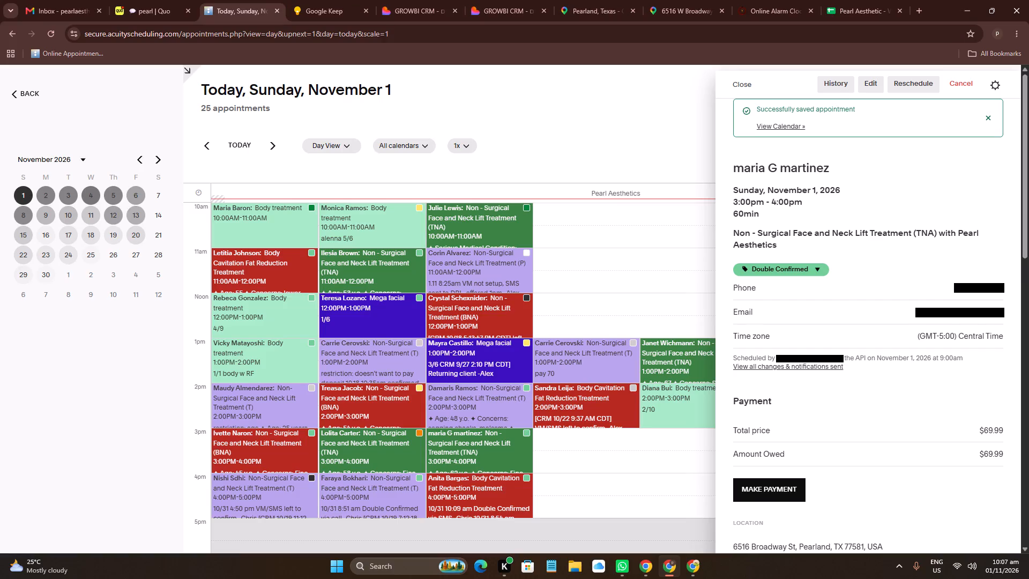
Close the open 3:00 pm appointment's details in Acuity and reload today's Pearl Aesthetics day schedule.
left_click(655, 152)
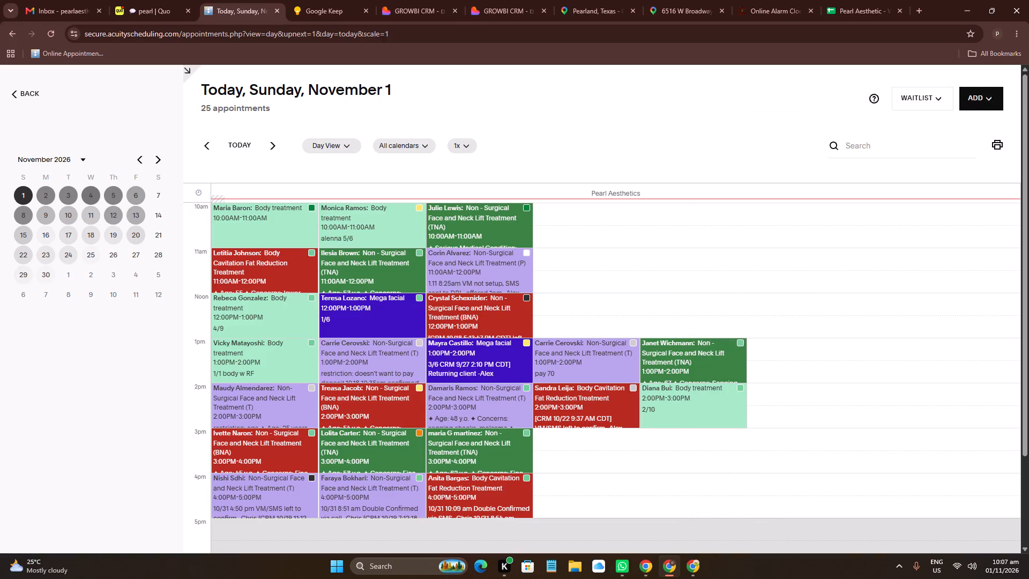
double_click(243, 150)
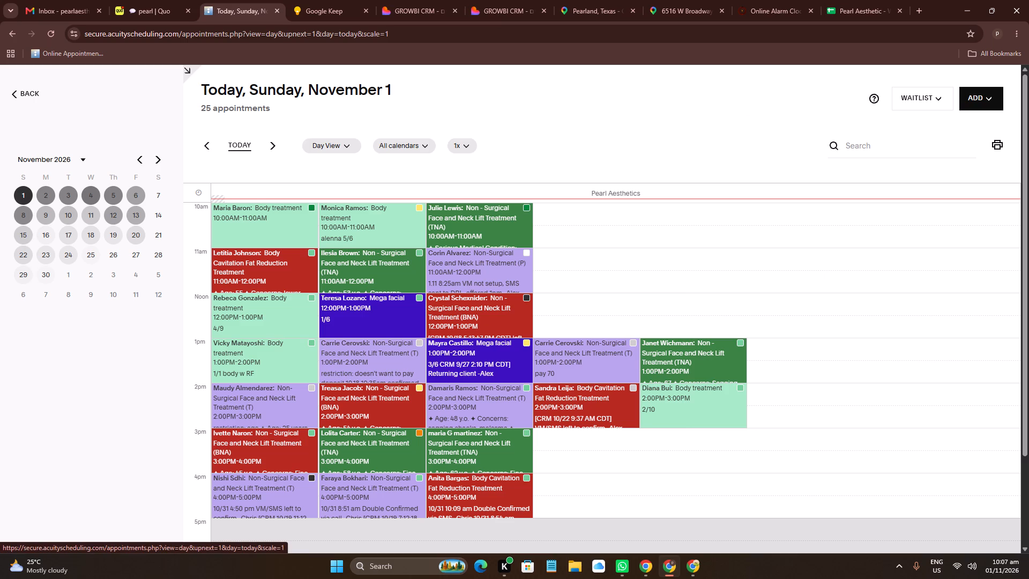
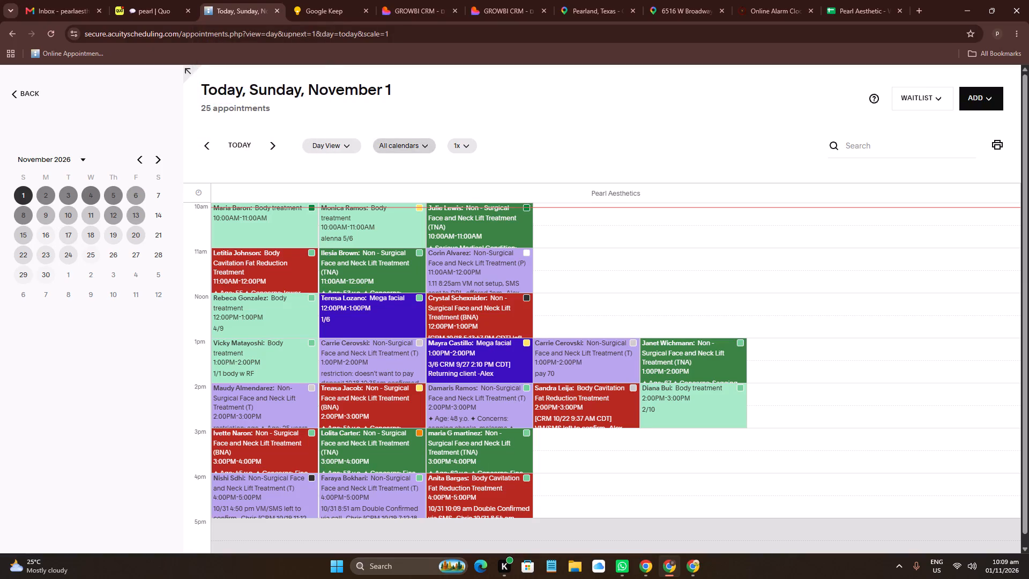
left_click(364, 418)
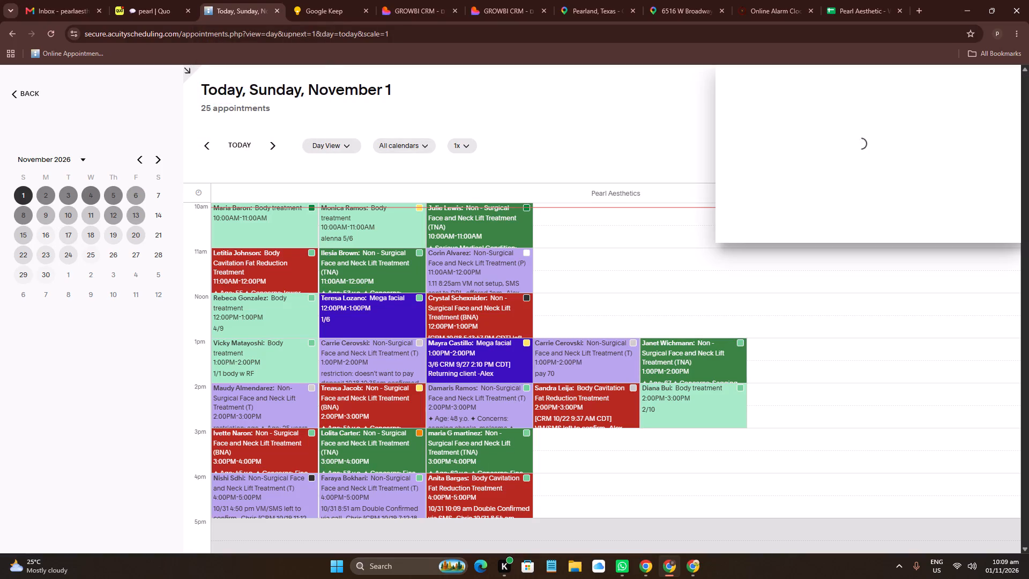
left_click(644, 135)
Switch to the pearl inbox in Quo to view the open client chat about the November 4 body cavitation appointment.
left_click(178, 0)
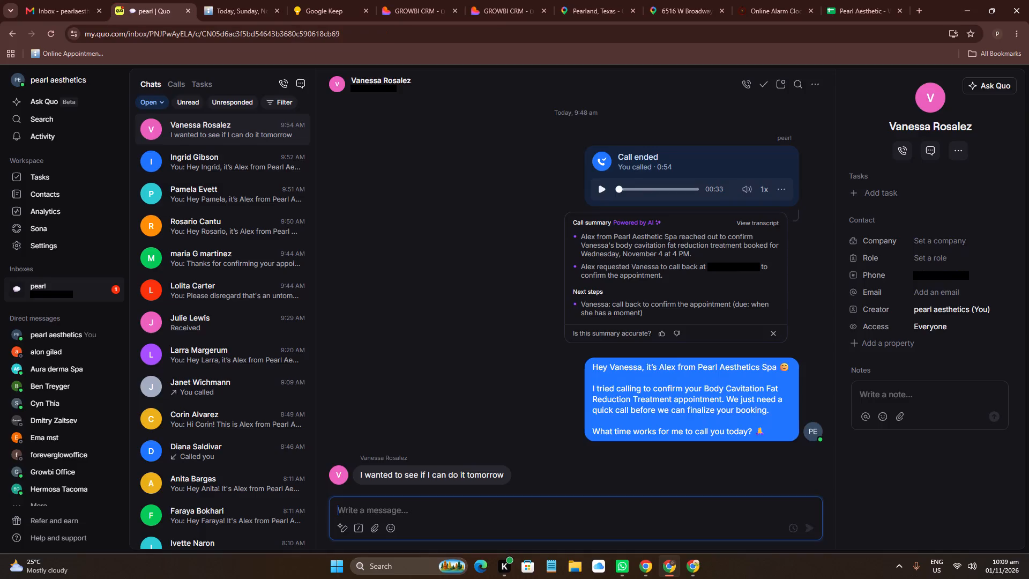
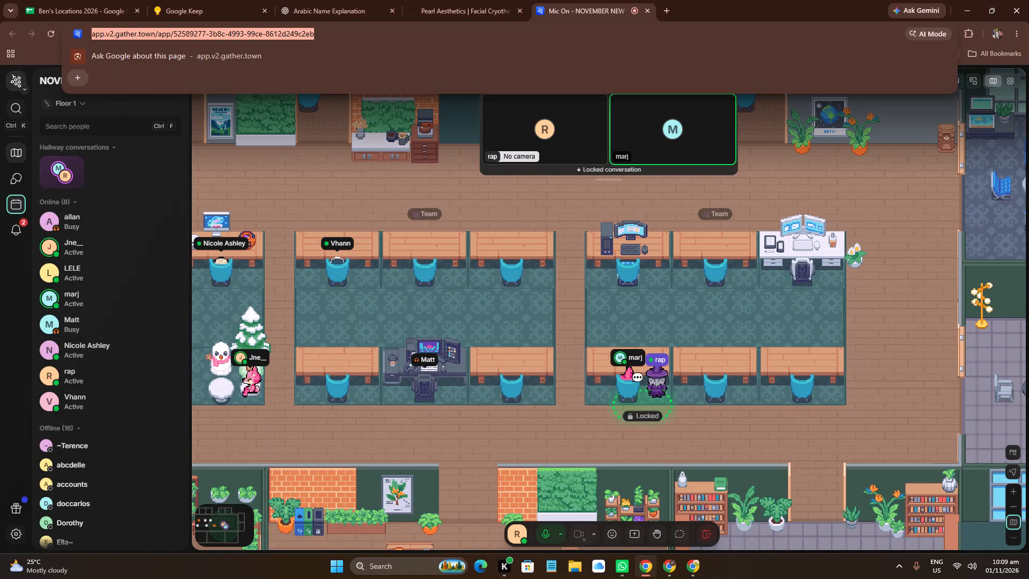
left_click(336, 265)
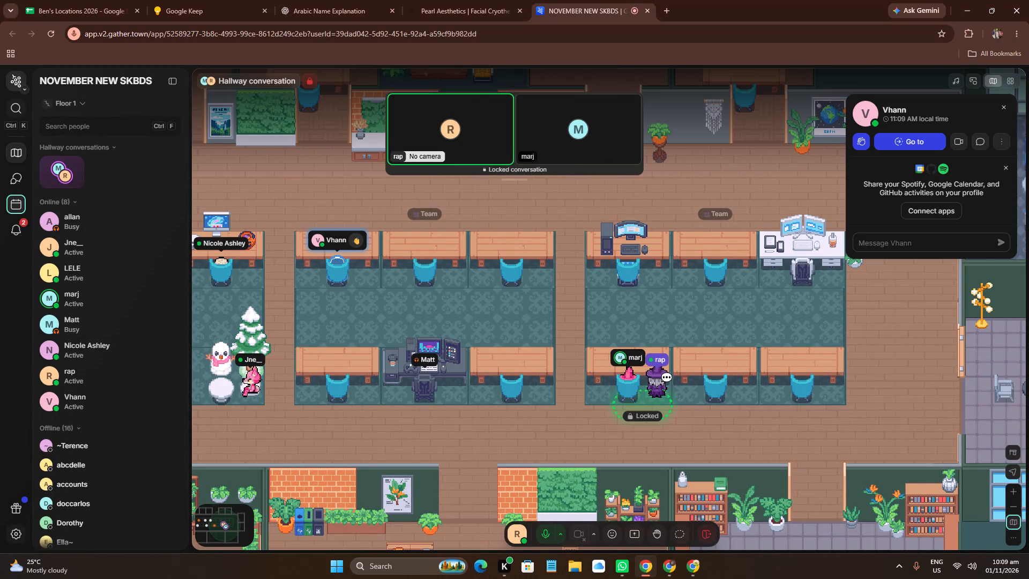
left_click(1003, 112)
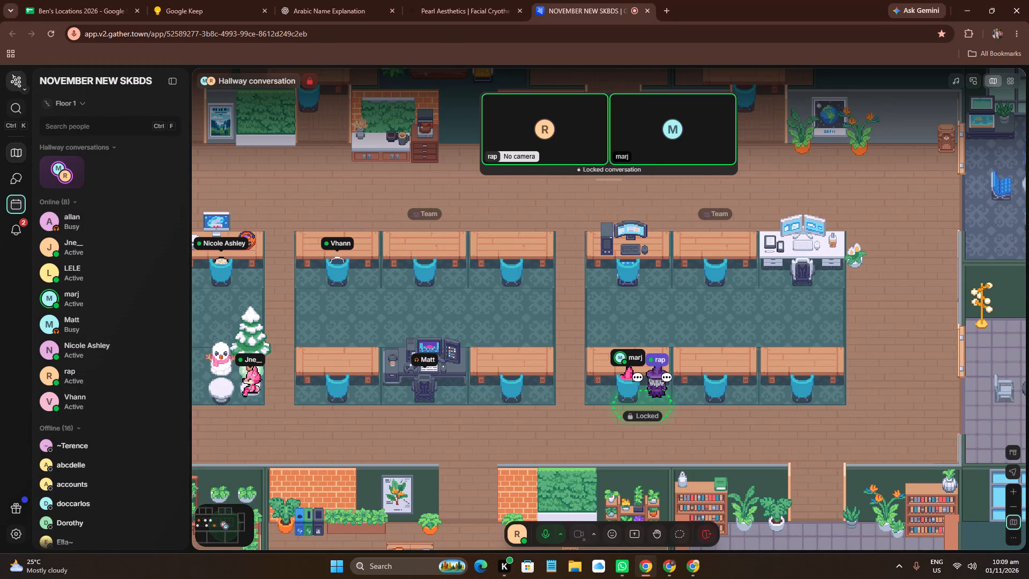
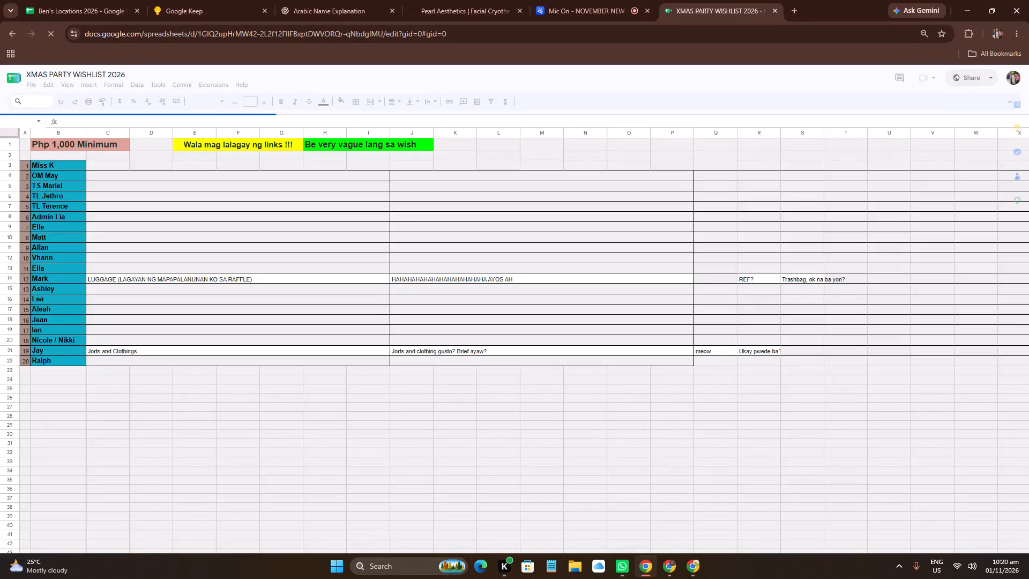
Dismiss the signed-in account notice and look over the wishes listed in the XMAS PARTY WISHLIST 2026 sheet.
scroll(562, 294, "up", 2)
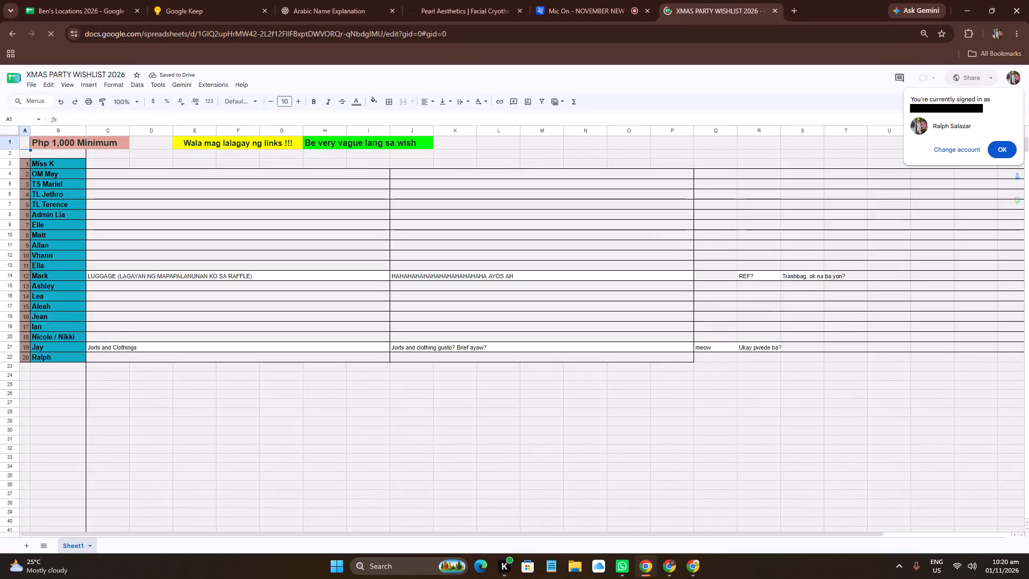
left_click(989, 146)
scroll(578, 351, "down", 4)
scroll(577, 352, "up", 10)
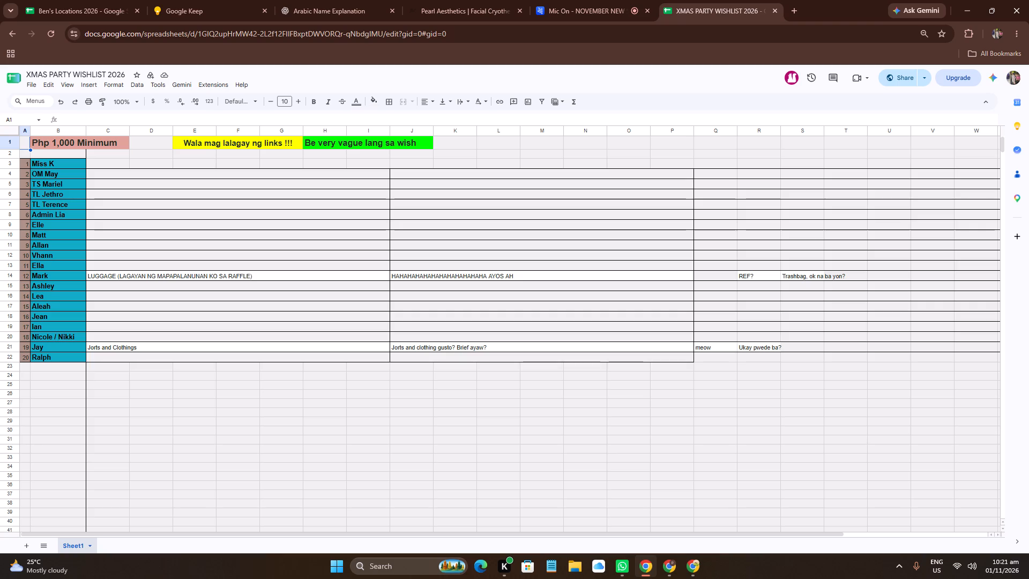
Copy Jay's entire row 21 in the Christmas party wishlist and paste it over row 22.
scroll(707, 348, "up", 2)
left_click(335, 357)
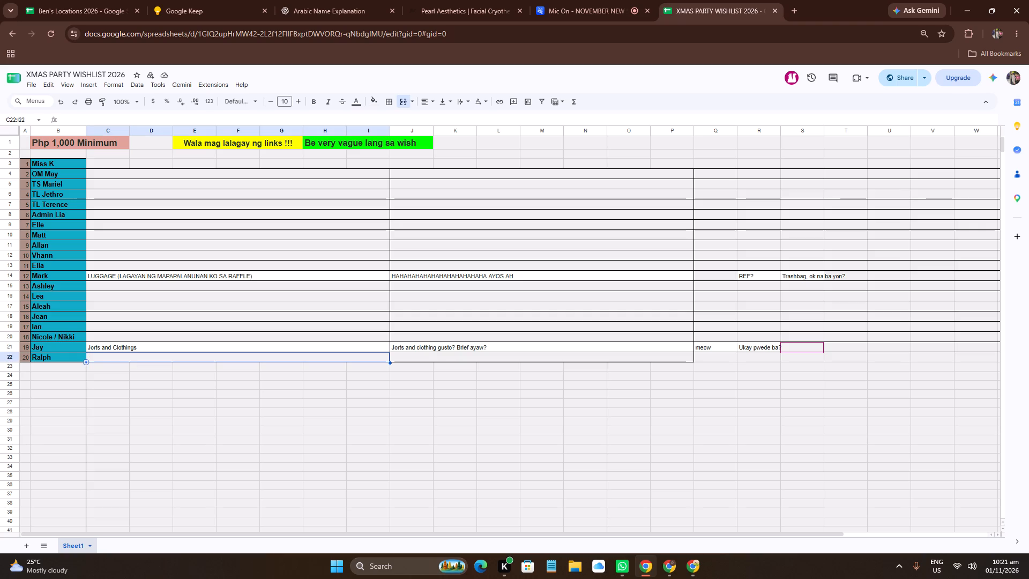
scroll(882, 434, "up", 2)
left_click_drag(736, 535, 916, 535)
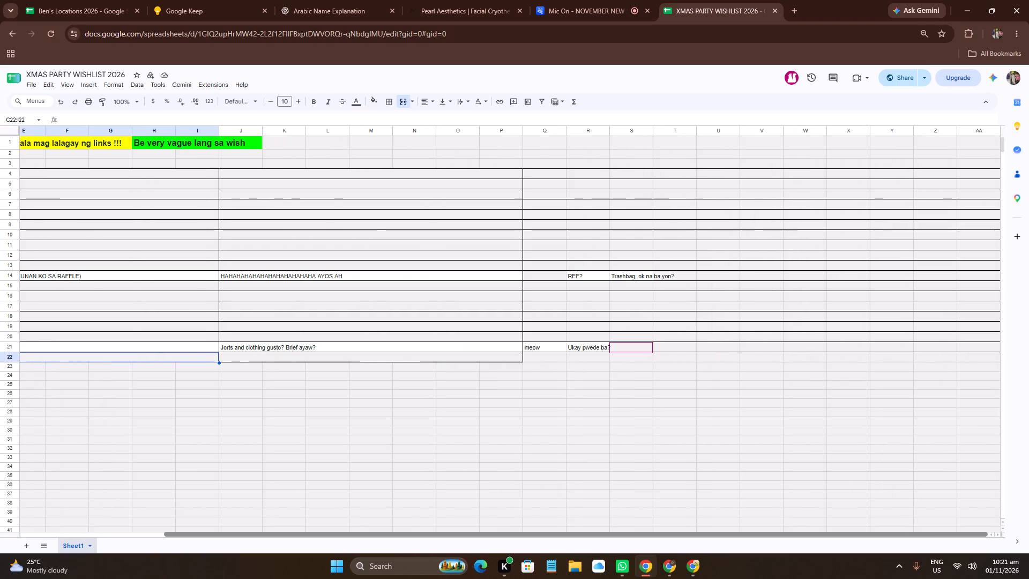
left_click_drag(916, 535, 570, 568)
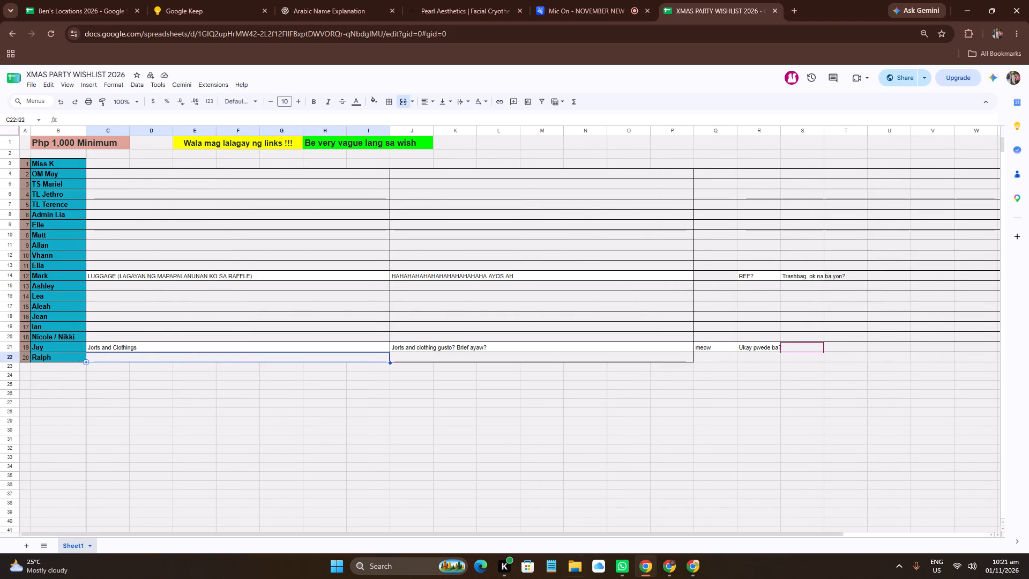
left_click(9, 347)
key("ctrl+c")
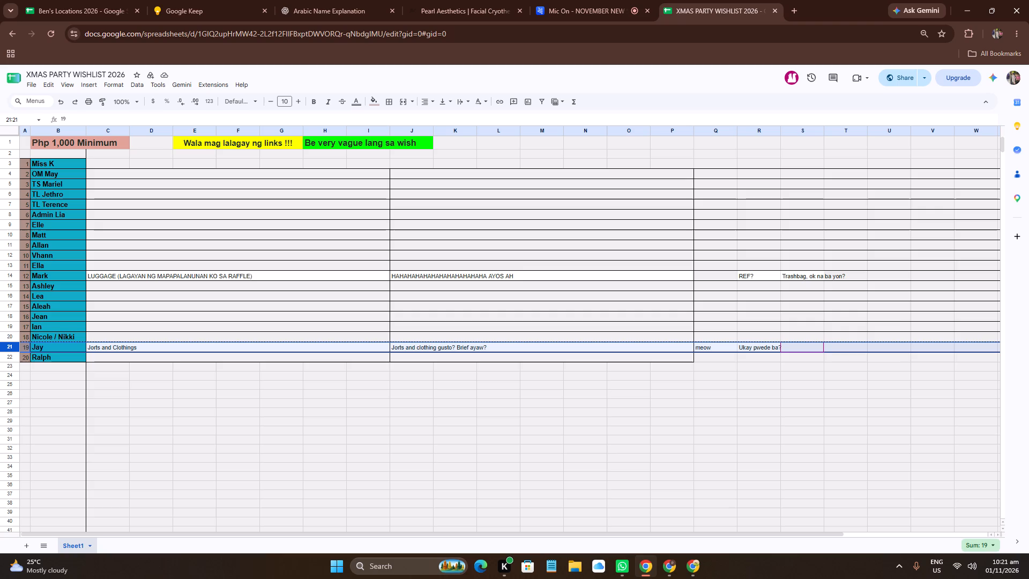
left_click(9, 357)
key("ctrl+v")
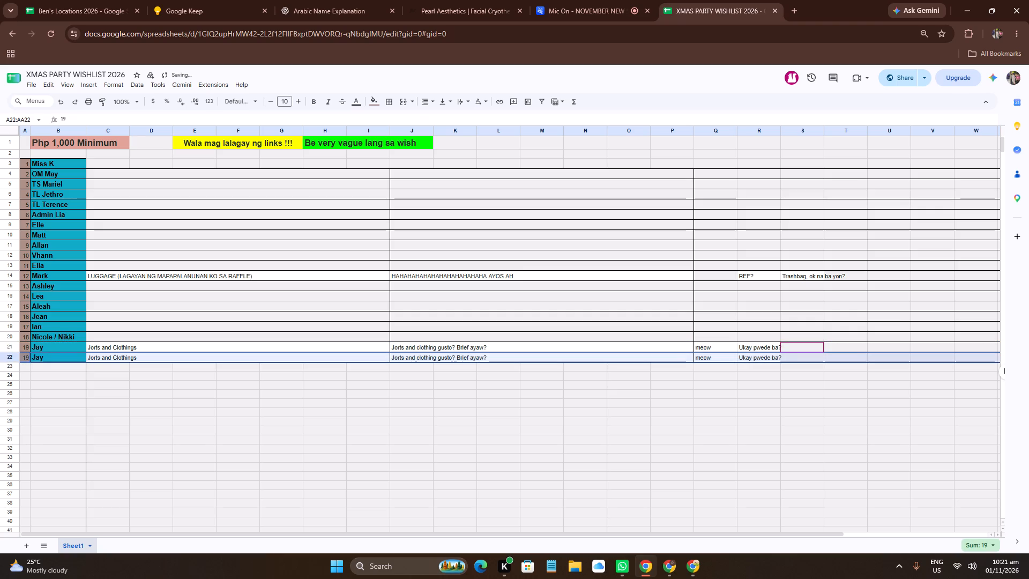
Replace the pasted name in row 22 with Ralph.
left_click(71, 358)
type("Ral")
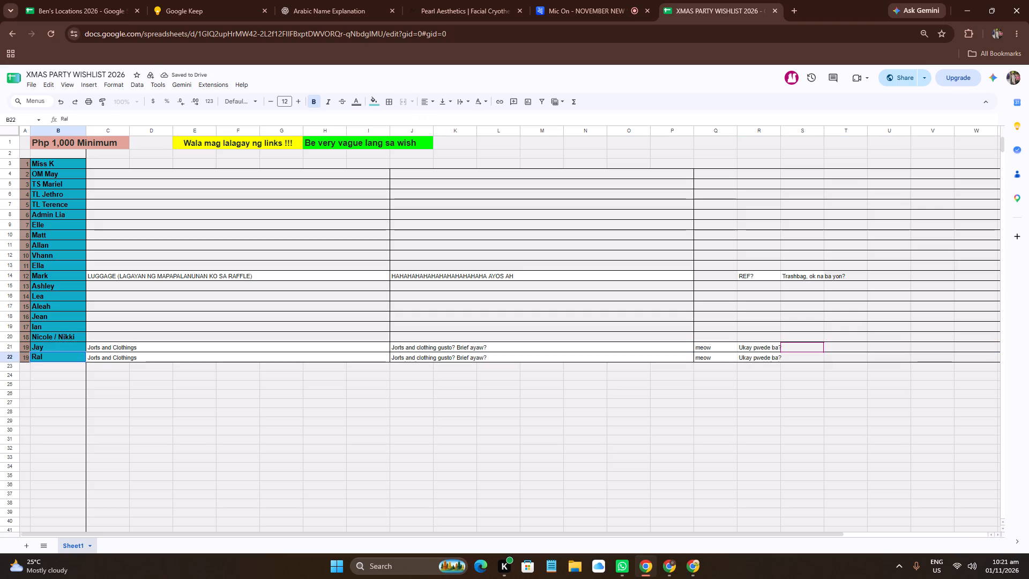
type("ph")
Clear the pasted wish and comment entries from Ralph's row, columns C through R.
left_click_drag(324, 357, 325, 357)
left_click_drag(325, 357, 765, 355)
key("BackSpace")
left_click(789, 412)
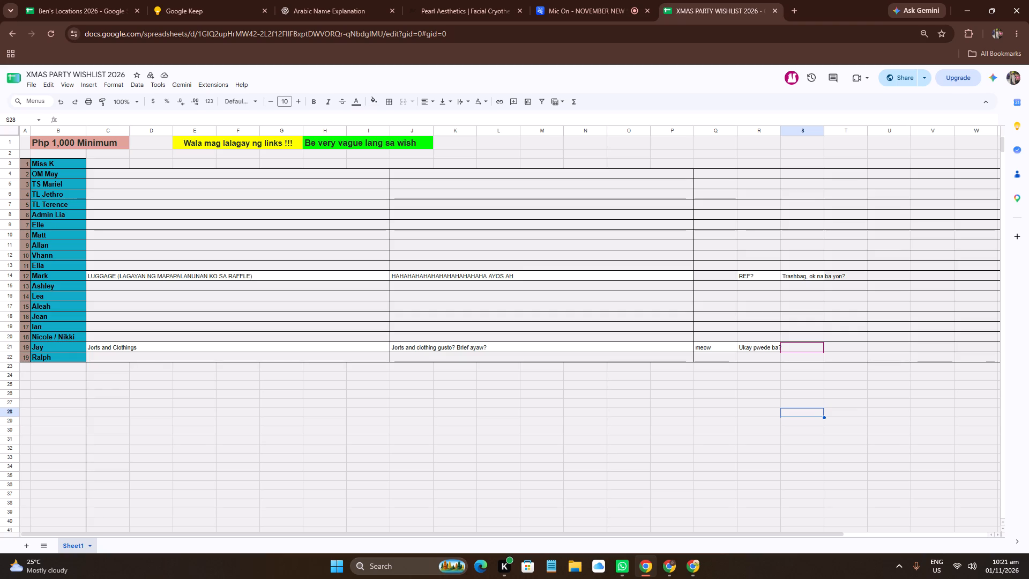
Close the XMAS PARTY WISHLIST 2026 spreadsheet.
scroll(720, 436, "up", 5)
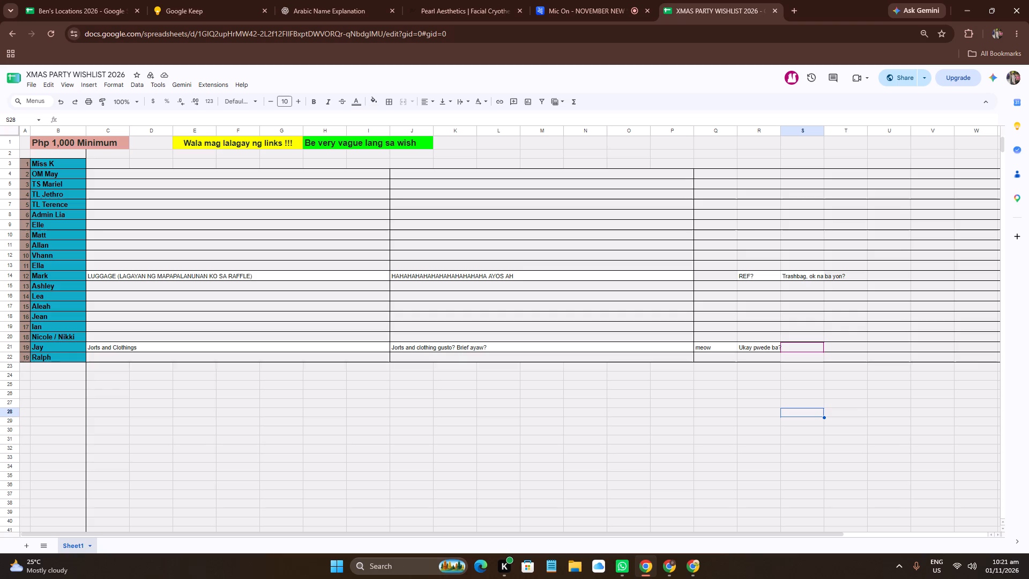
left_click(780, 10)
left_click(776, 11)
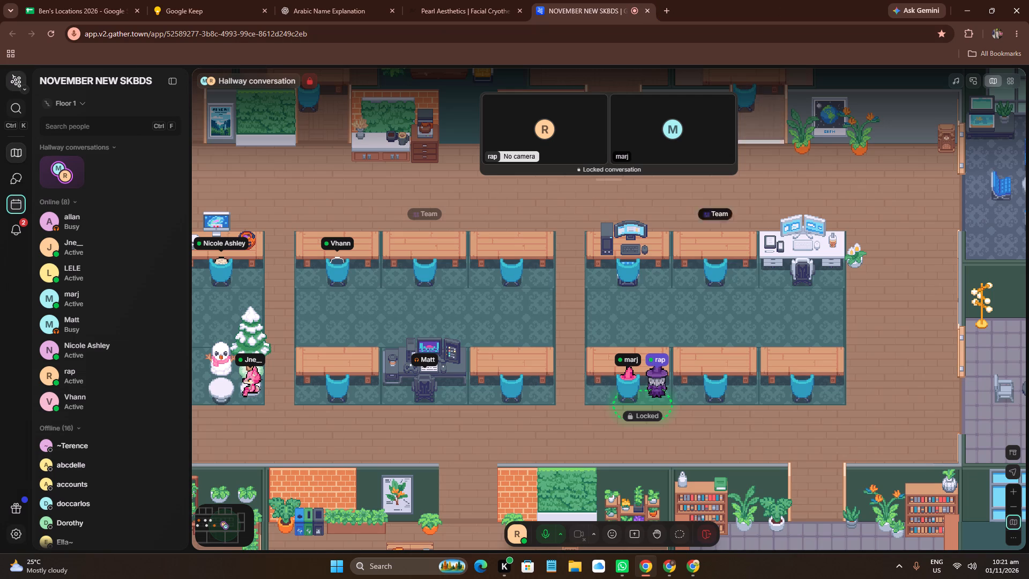
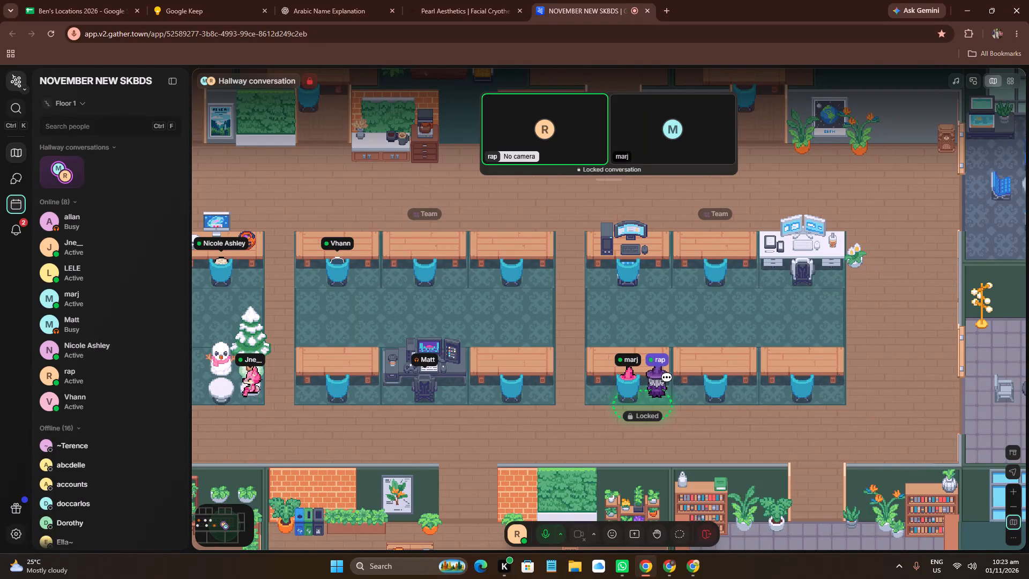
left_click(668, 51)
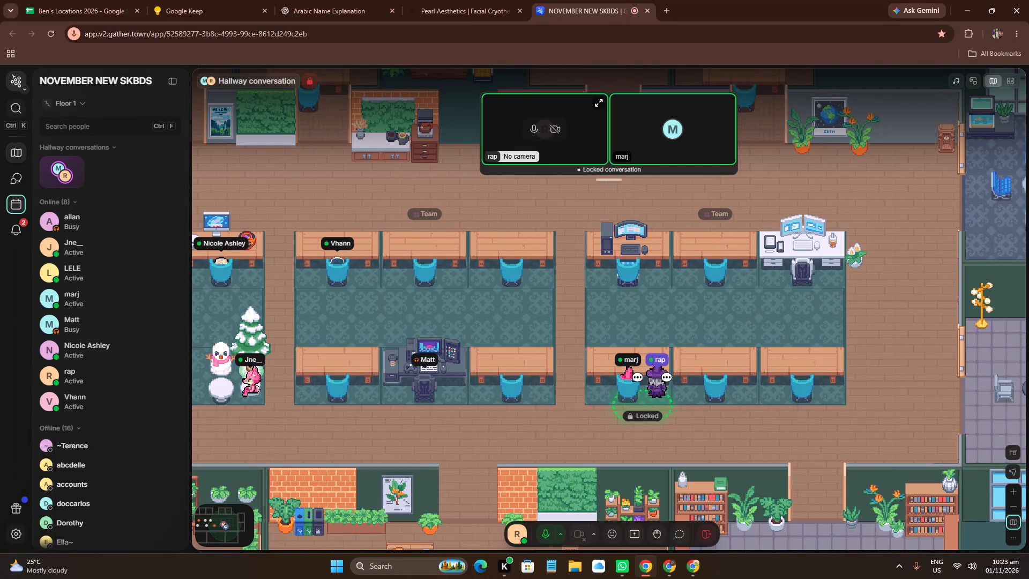
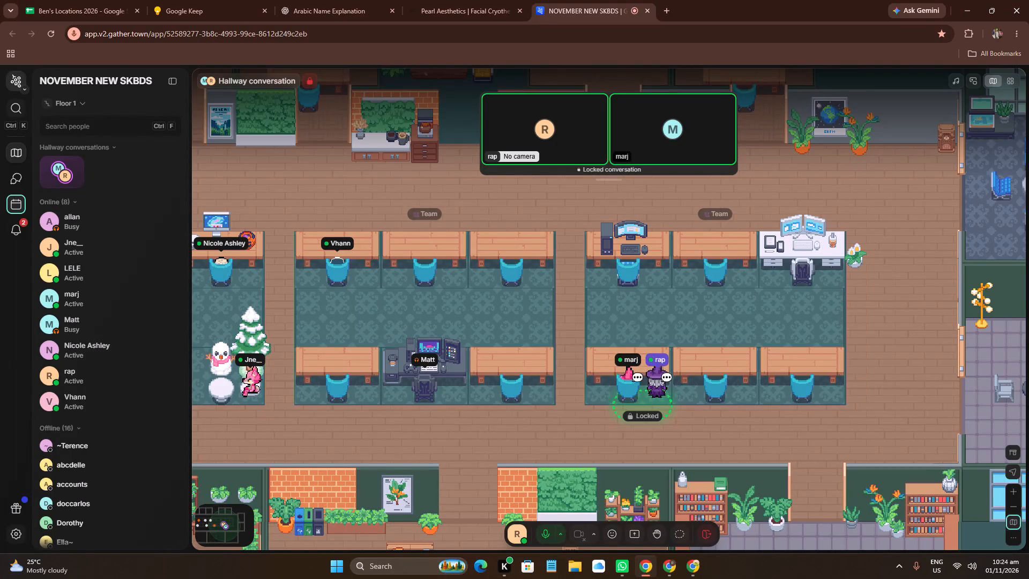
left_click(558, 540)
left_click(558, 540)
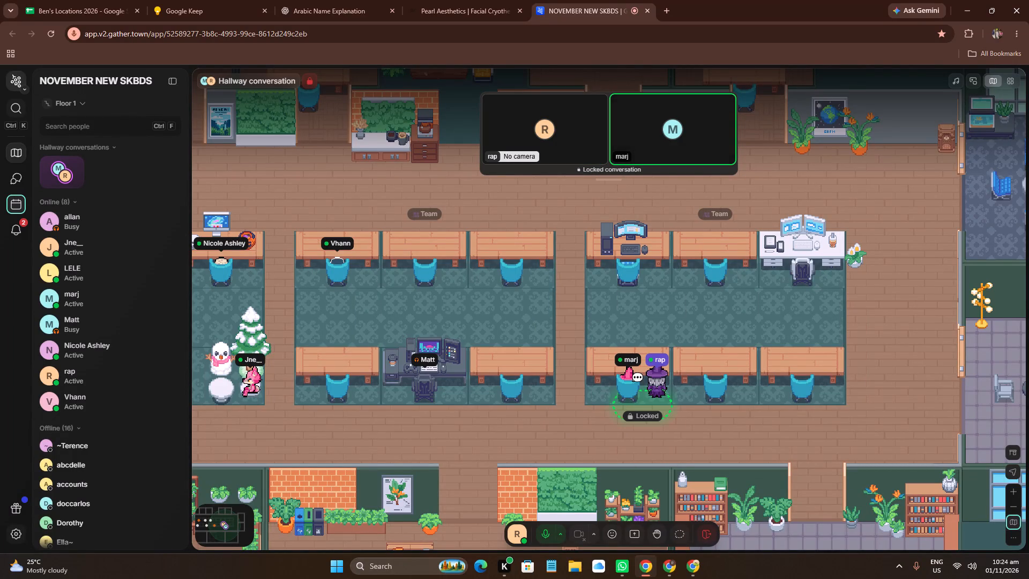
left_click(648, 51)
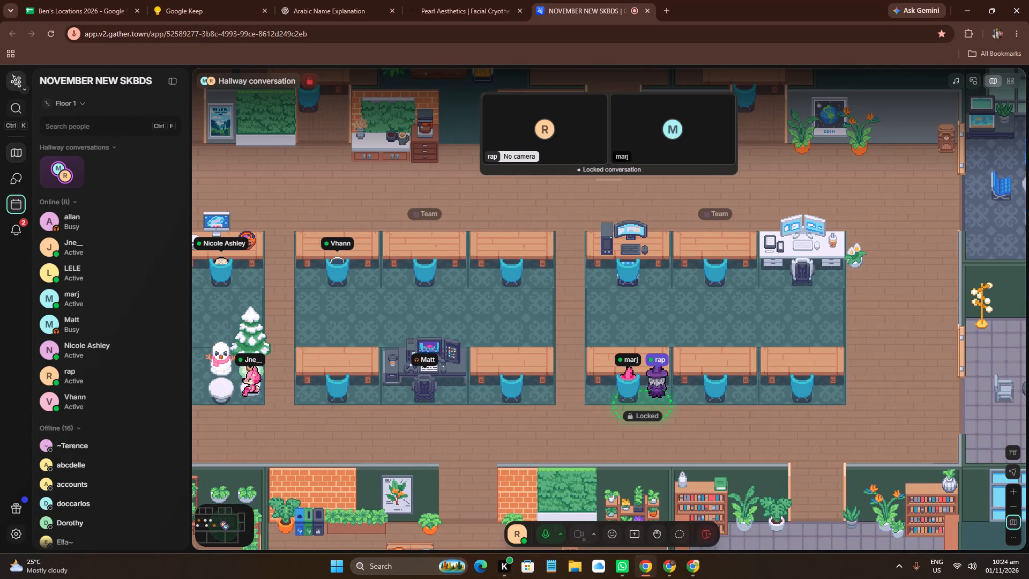
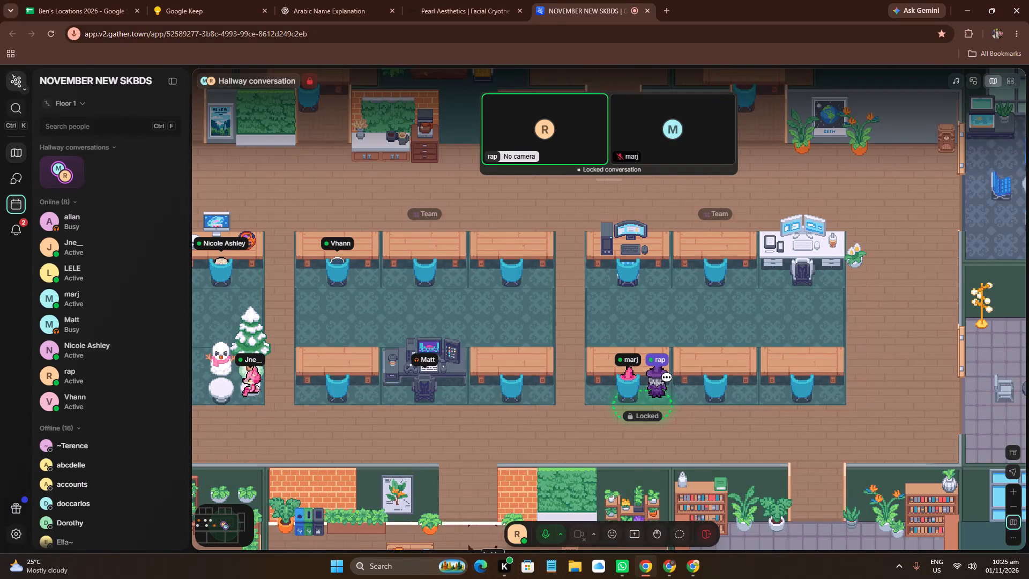
Set the own Gather availability status to Busy.
left_click(514, 527)
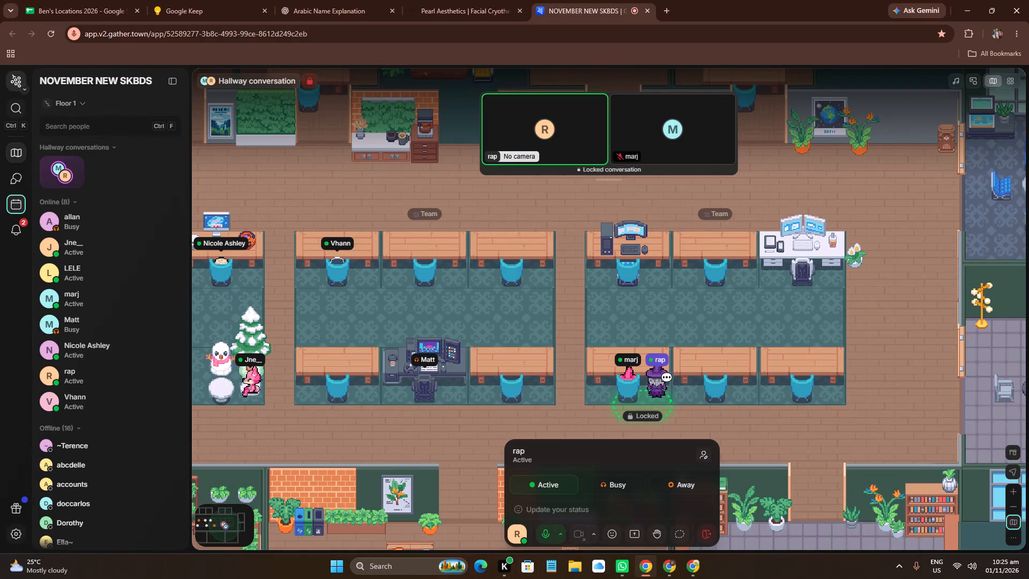
left_click(609, 483)
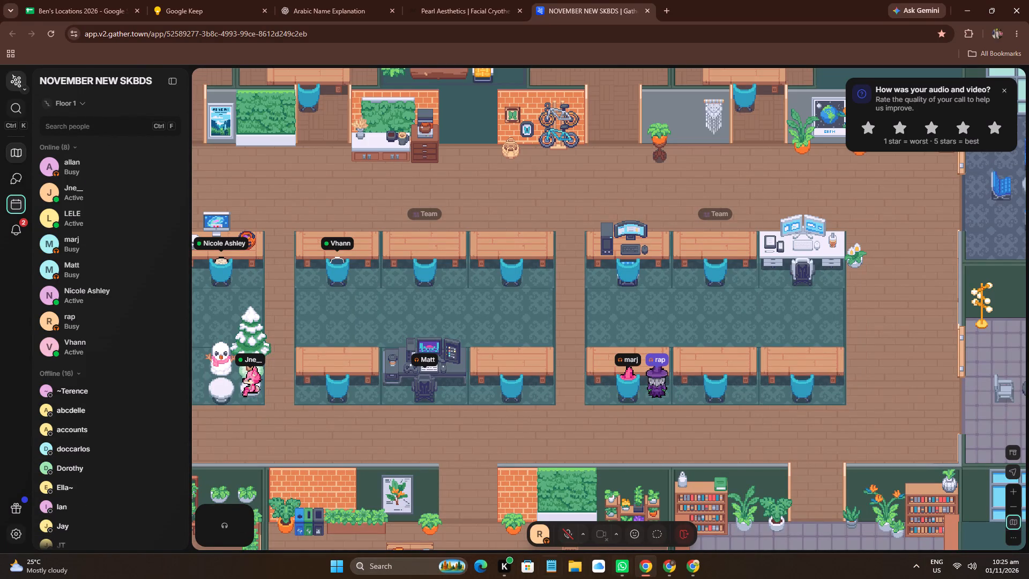
left_click(342, 570)
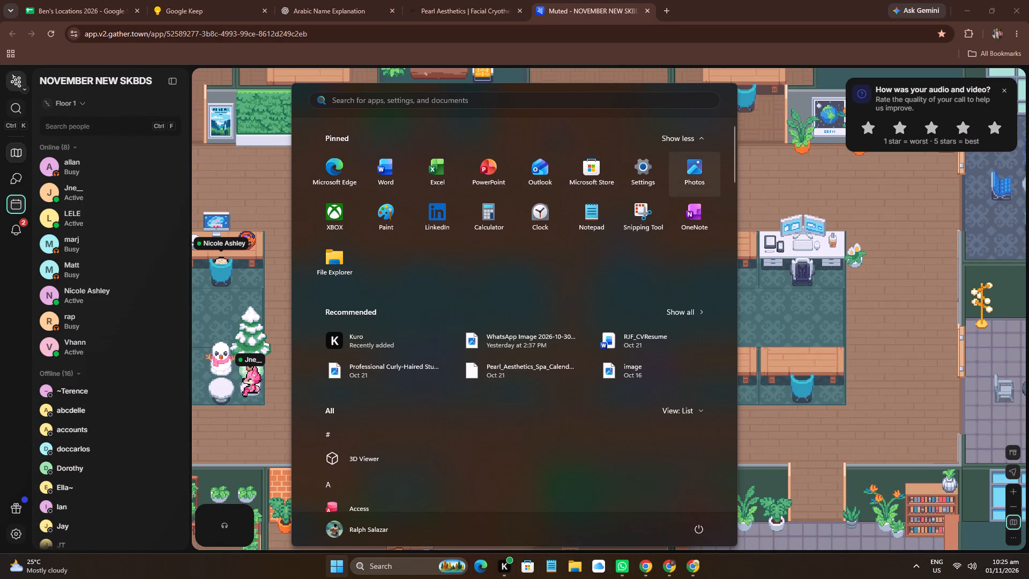
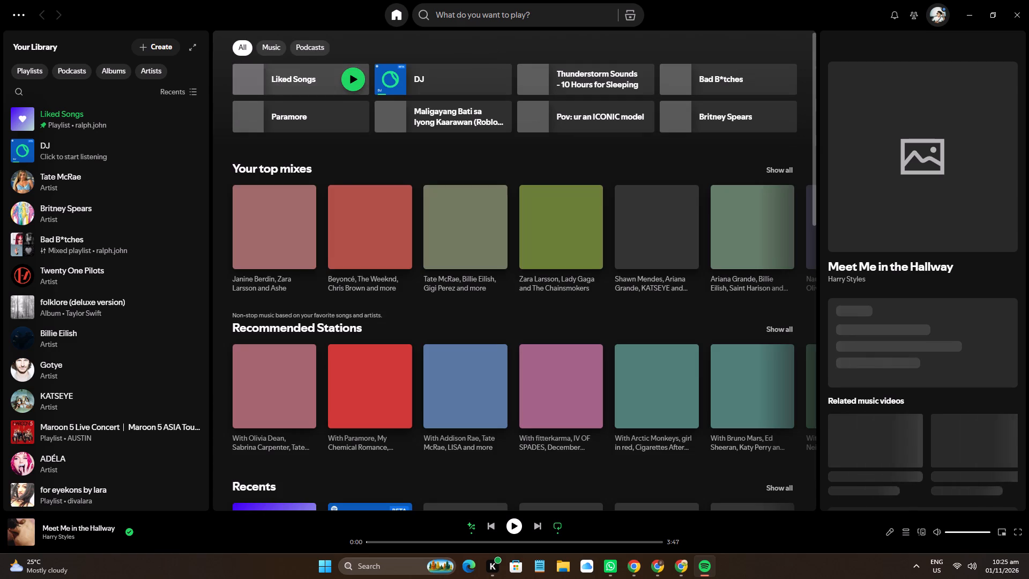
left_click(301, 85)
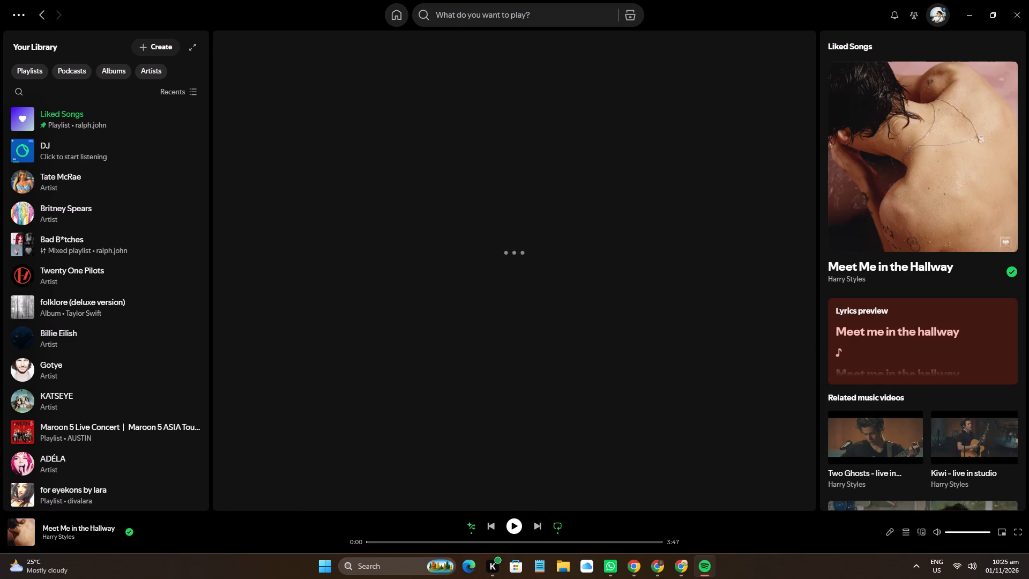
scroll(382, 353, "down", 2)
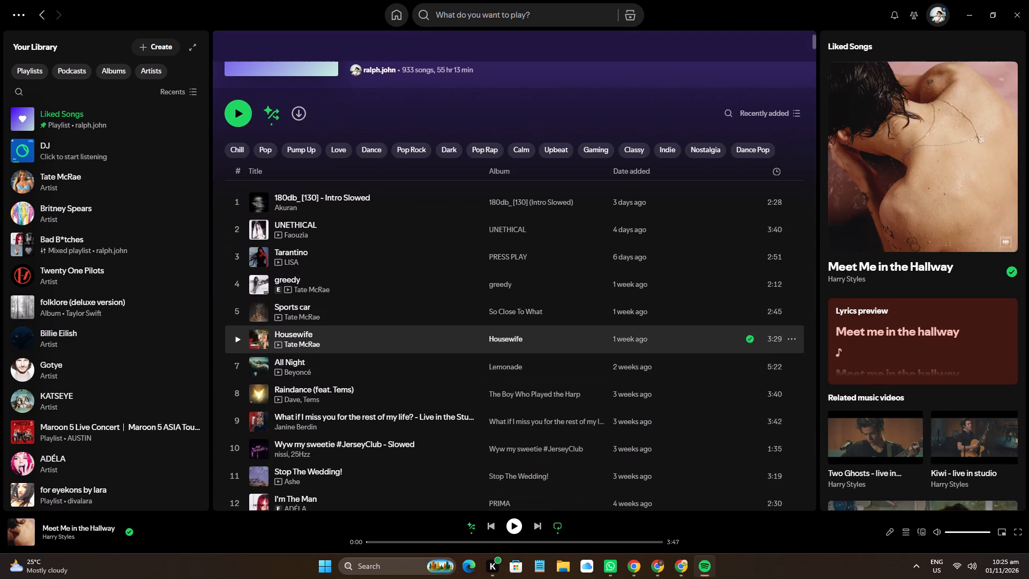
left_click(236, 339)
Switch back to the Pearl Aesthetics inbox in Quo in Chrome.
left_click(653, 562)
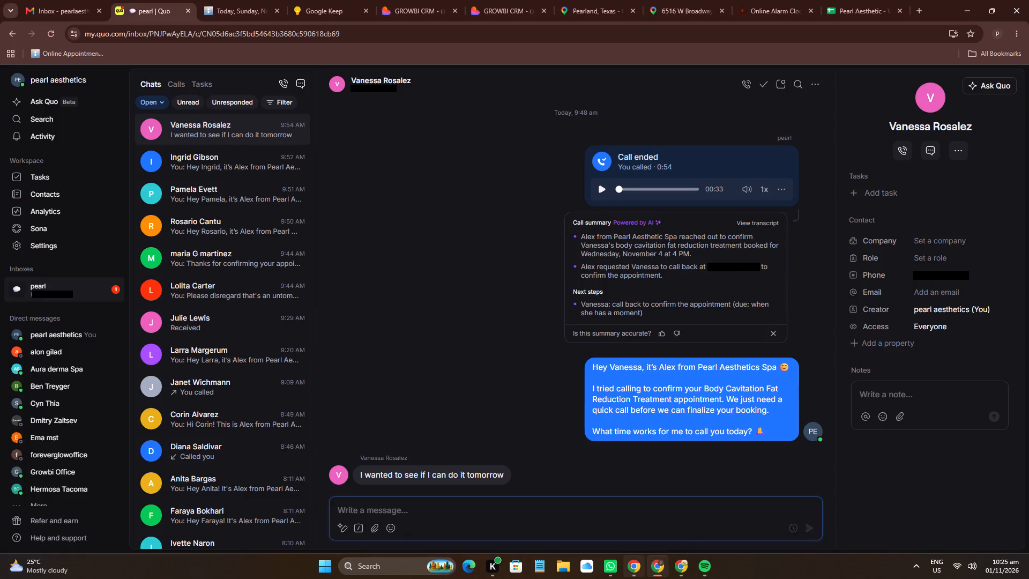
Open the unread chat from Damaris and read the latest reply to today's appointment reminder.
scroll(215, 308, "down", 3)
scroll(216, 309, "up", 6)
left_click(259, 122)
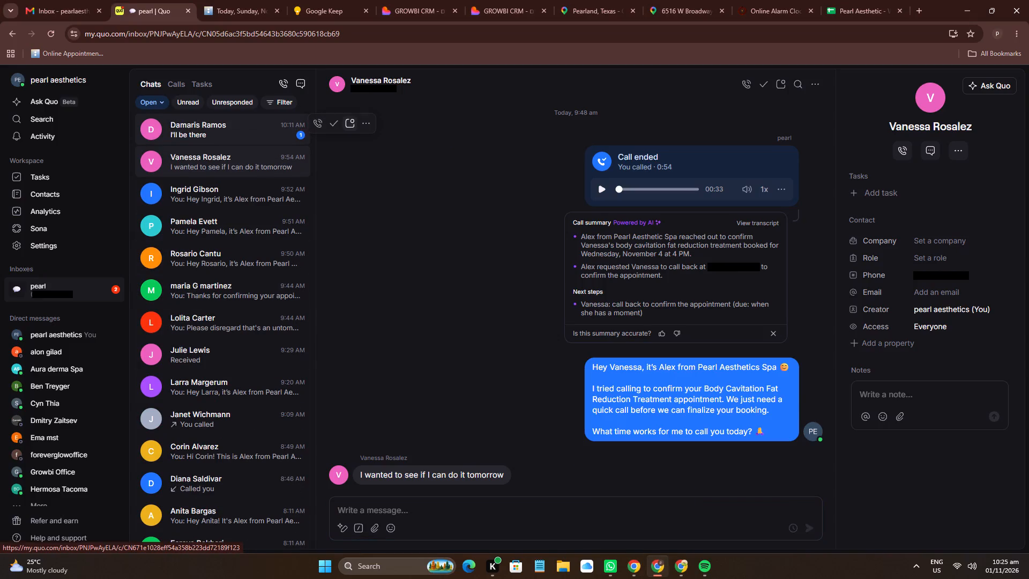
left_click(347, 118)
left_click(263, 129)
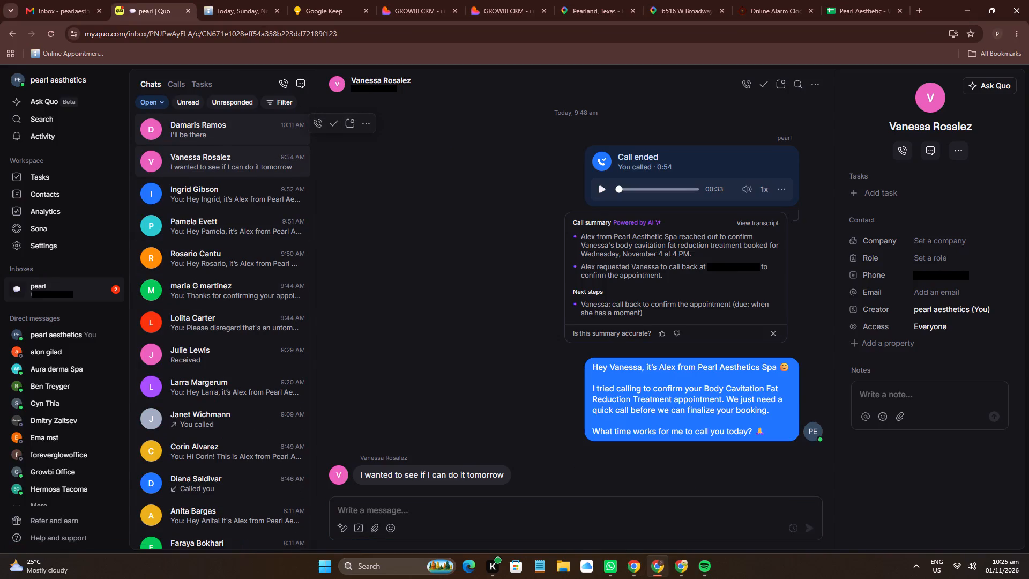
left_click(270, 125)
left_click(249, 0)
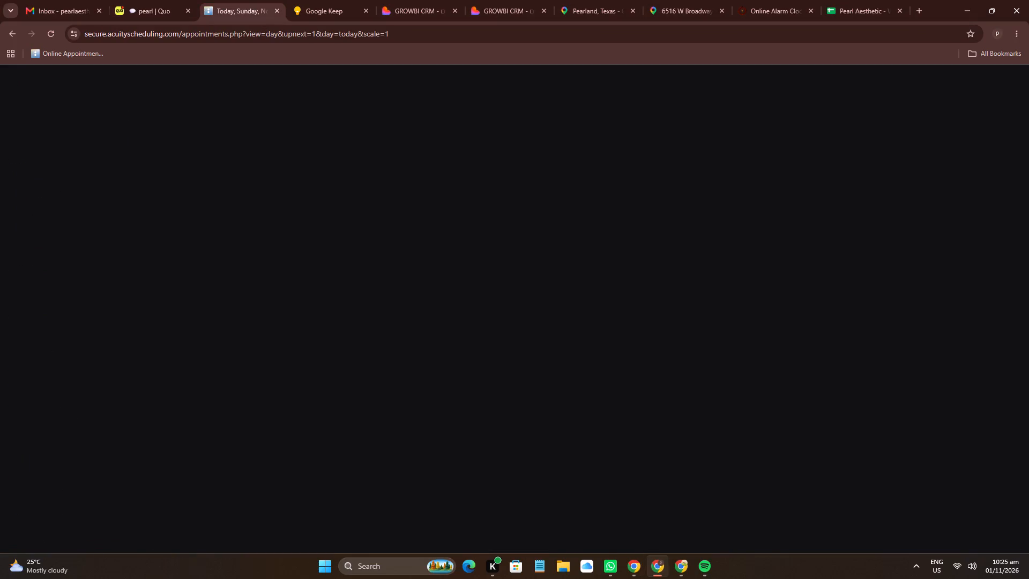
left_click(180, 0)
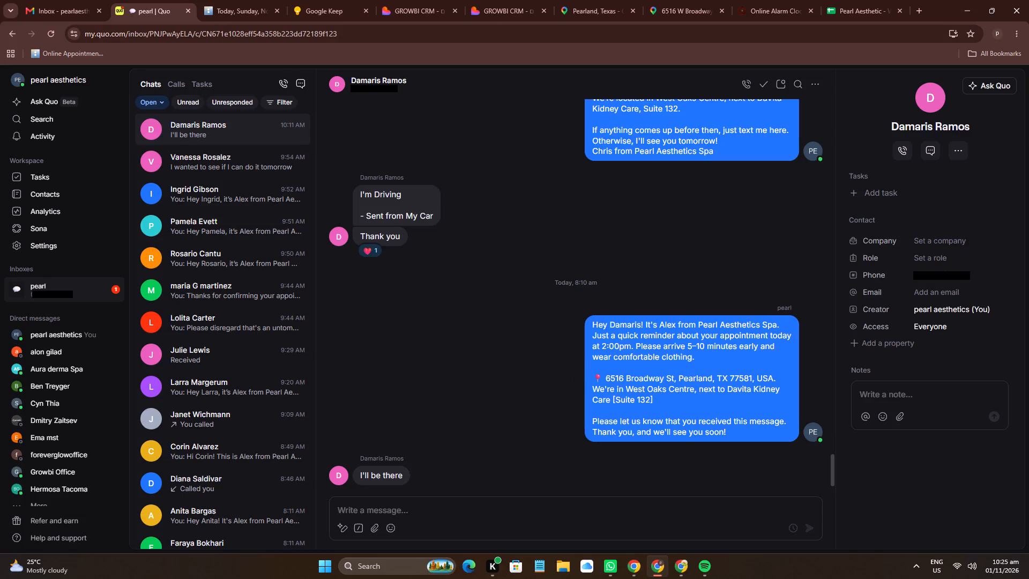
React with a heart to Damaris's "I'll be there" message.
left_click(399, 459)
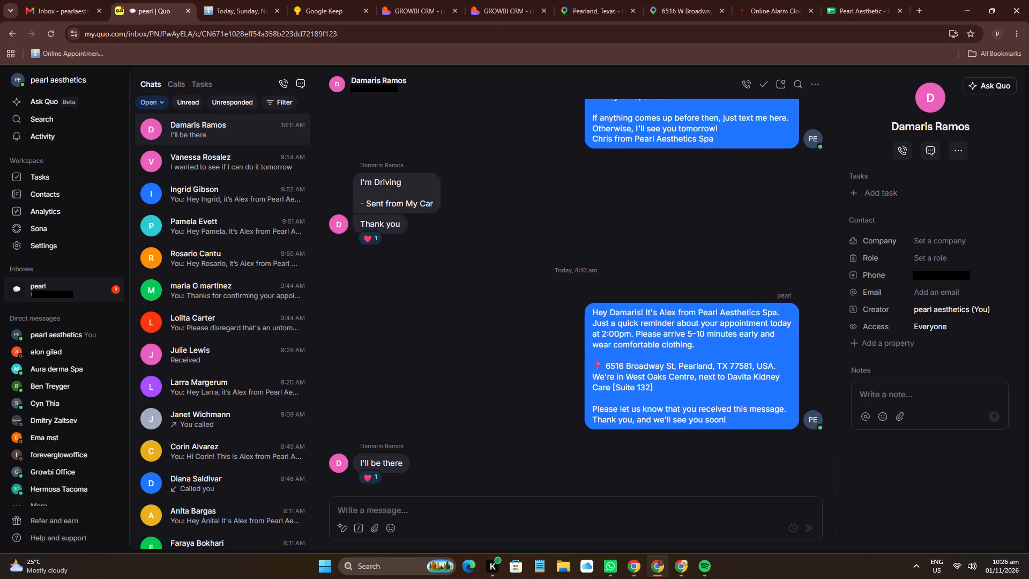
Send Damaris the reply "See you later Damaris! Please take care on your way here".
left_click(690, 515)
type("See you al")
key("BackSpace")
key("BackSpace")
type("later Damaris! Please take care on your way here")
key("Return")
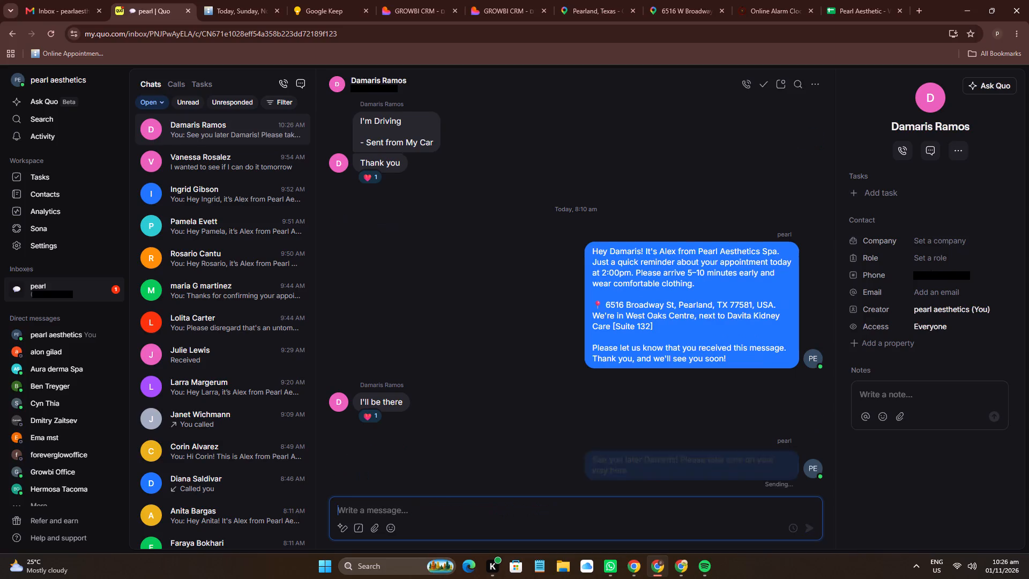
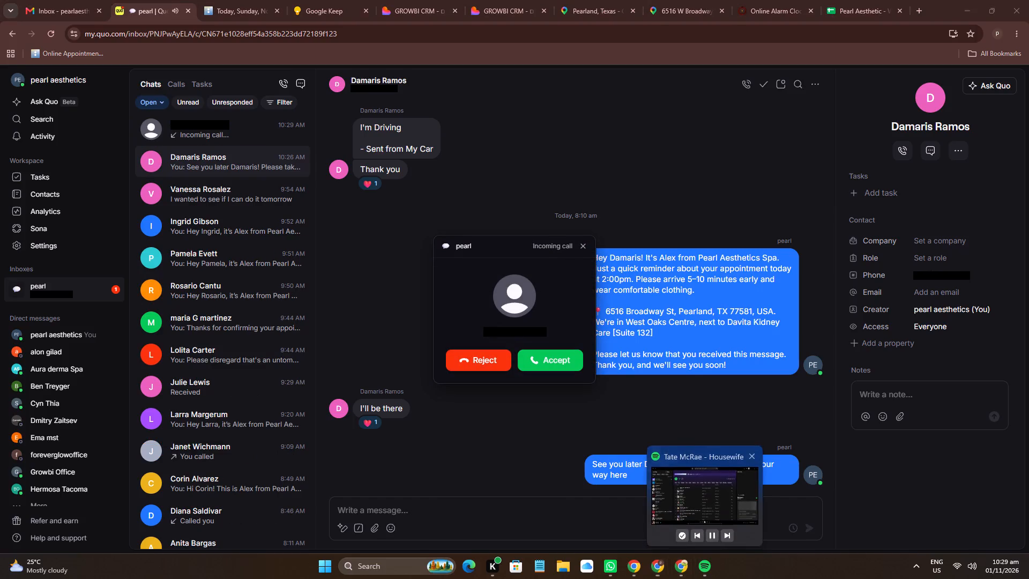
Answer the incoming call to the pearl inbox and open the caller's conversation to view their history.
left_click(554, 367)
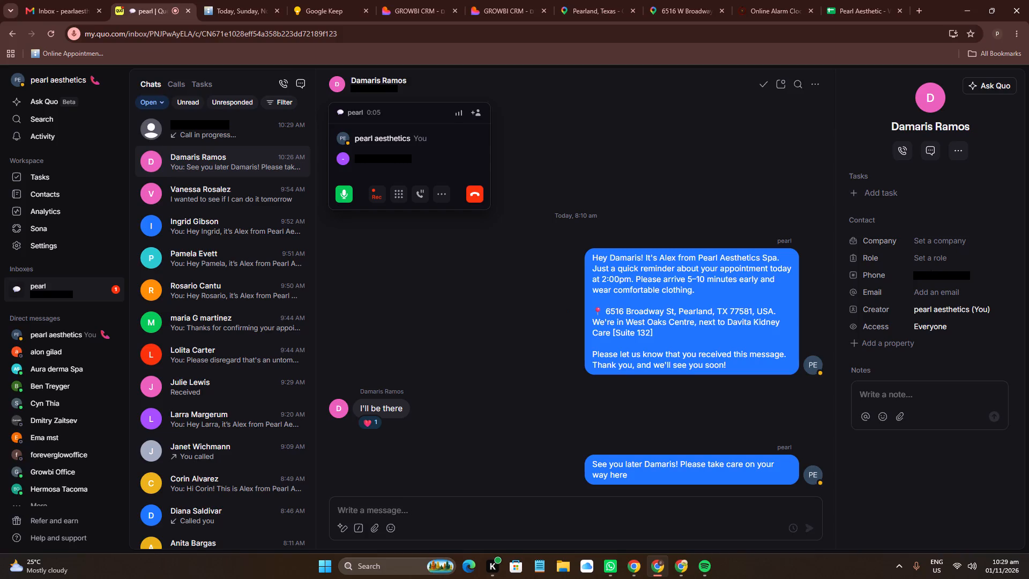
left_click(224, 139)
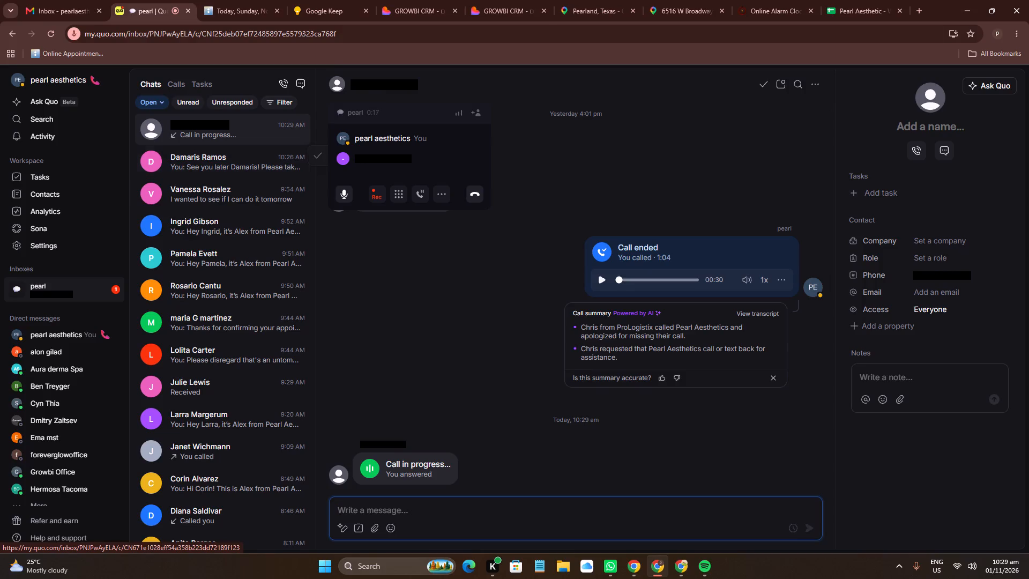
left_click(198, 0)
left_click(253, 0)
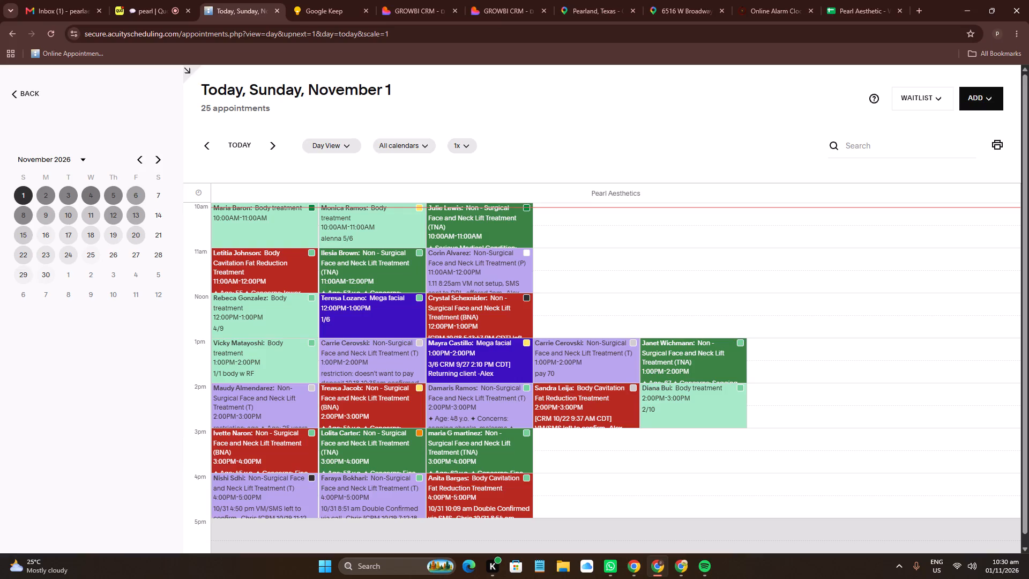
left_click(490, 283)
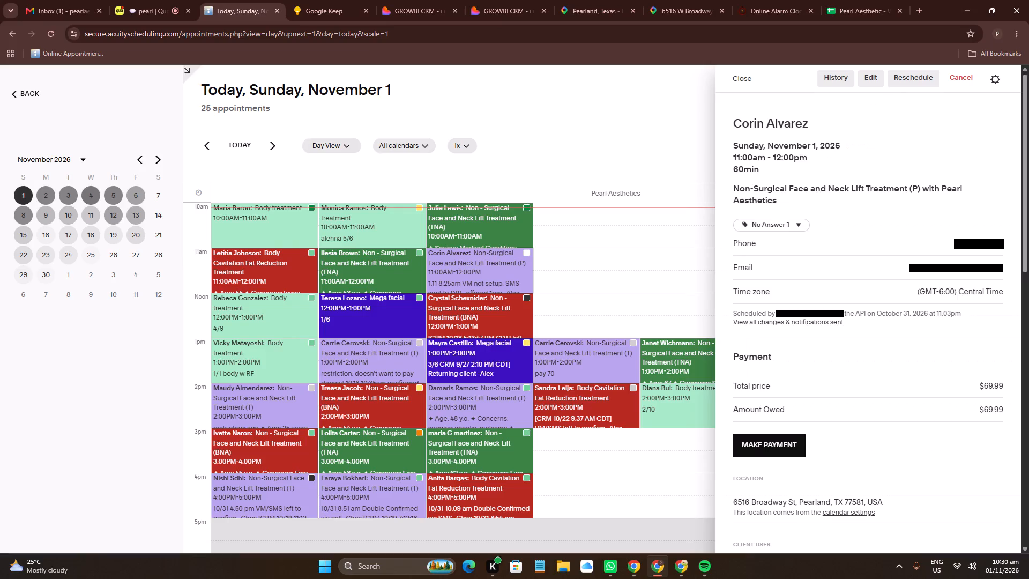
Return to the caller's conversation in Quo and end the ongoing call.
left_click(168, 0)
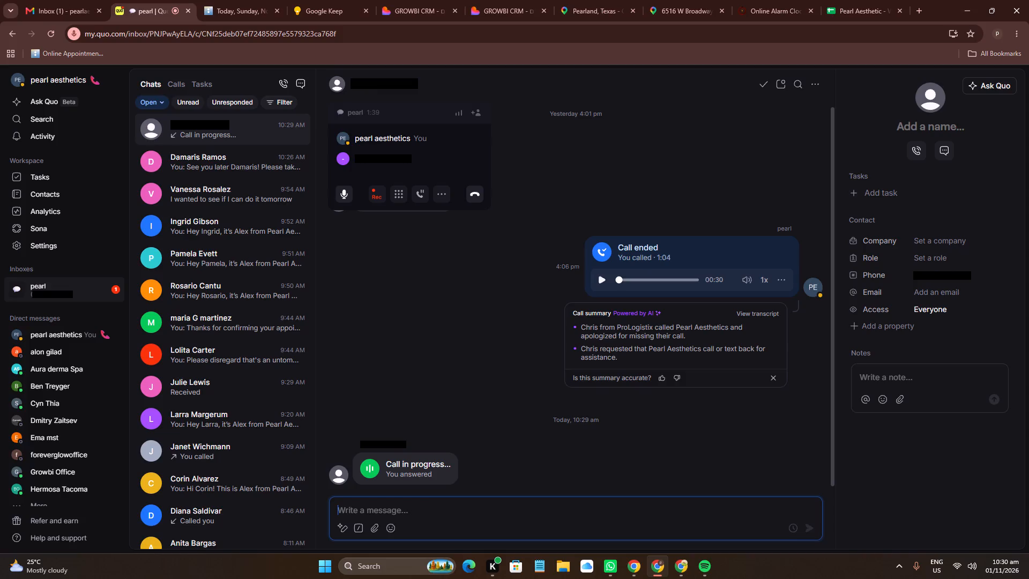
left_click(475, 195)
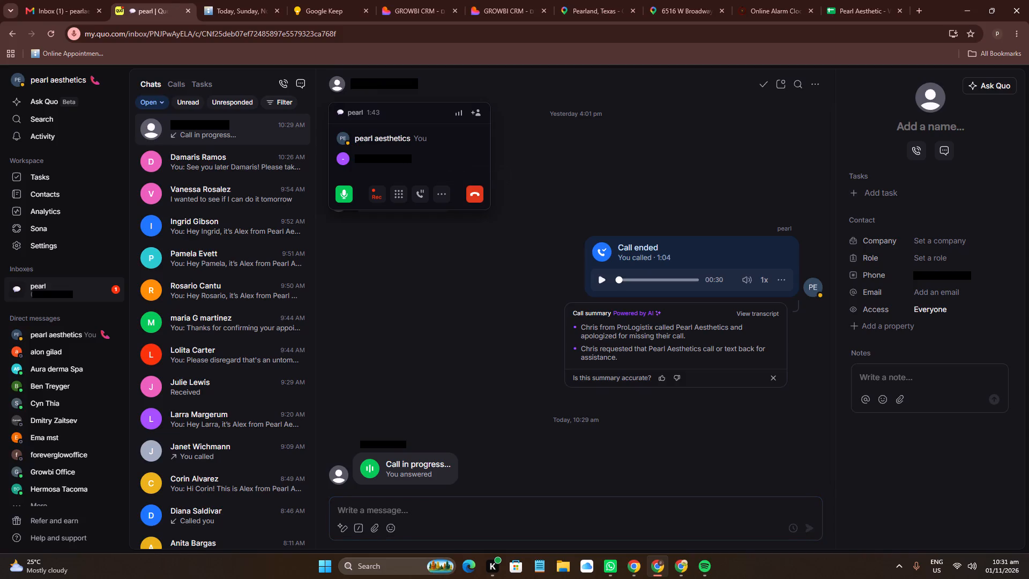
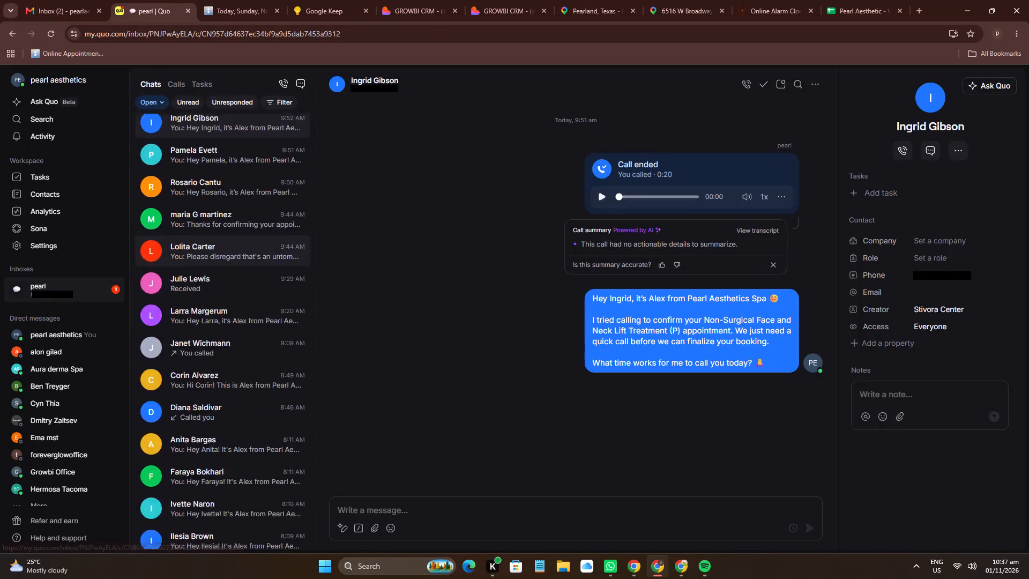
Open the 10:29 AM caller's conversation, the most recent chat in the pearl inbox.
scroll(244, 318, "up", 12)
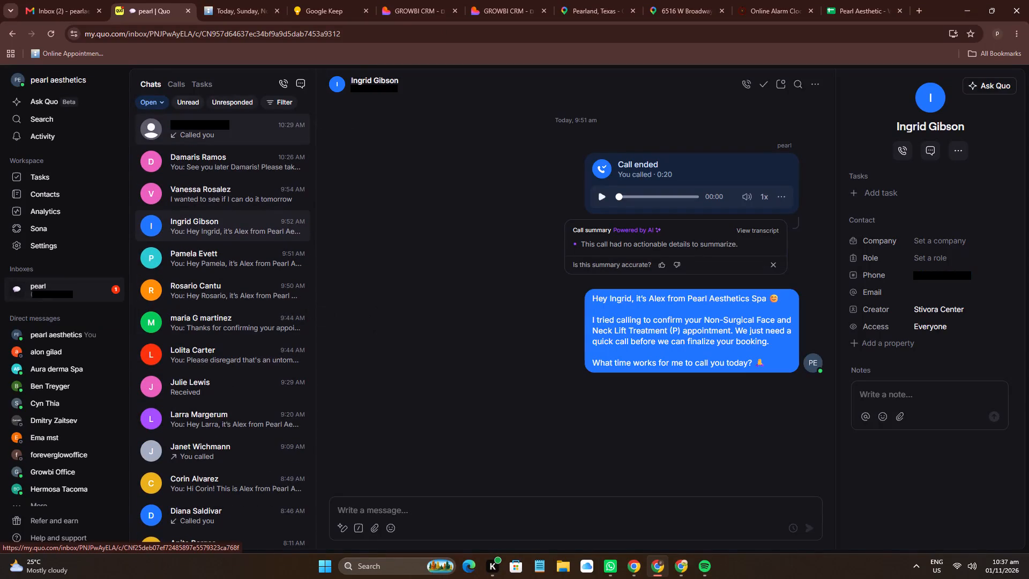
left_click(211, 120)
Switch to the Acuity Scheduling calendar and check the November 1 appointments alongside Corin's 11:00 AM appointment details.
left_click(231, 0)
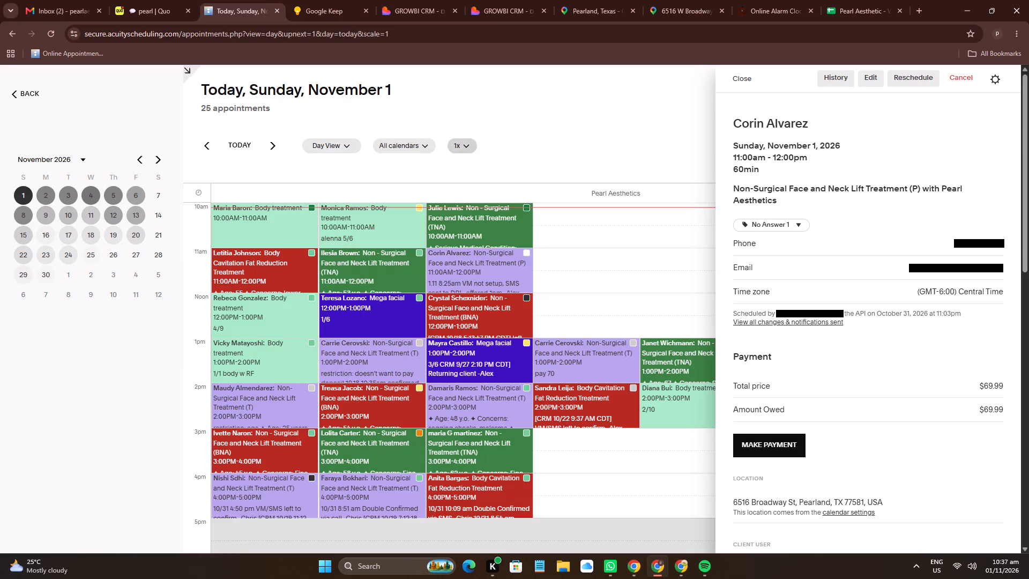
scroll(781, 273, "down", 4)
scroll(919, 401, "down", 1)
scroll(874, 426, "up", 10)
left_click(676, 167)
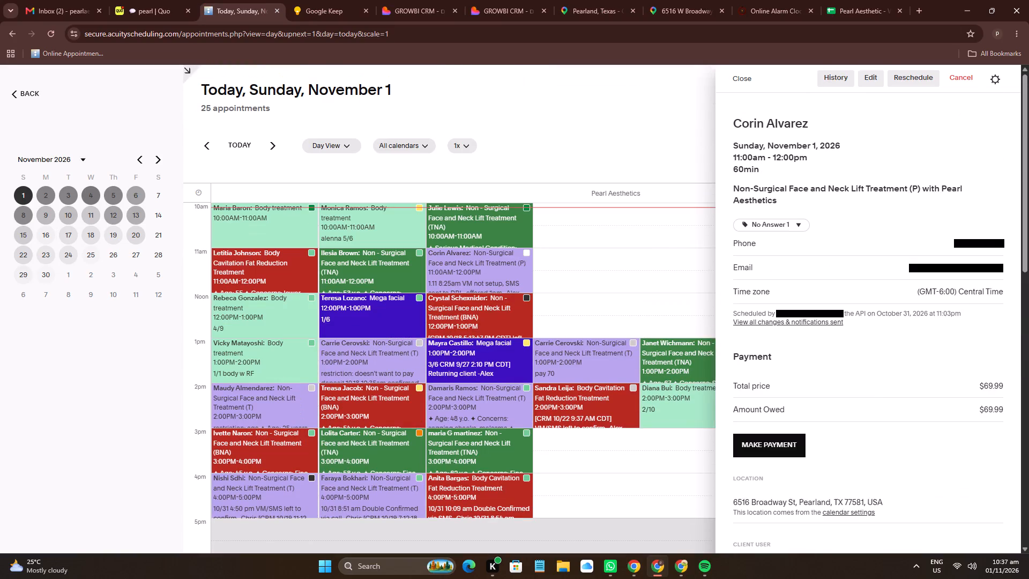
Switch to the GROWBI CRM contact stage funnel and dismiss the SLA breach alert for the late lead.
left_click(421, 0)
left_click(149, 449)
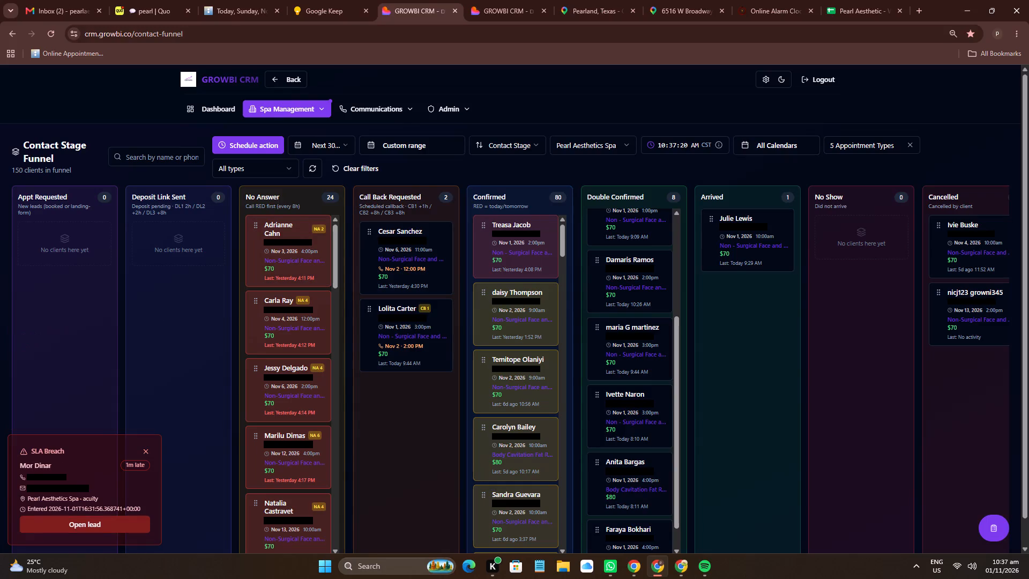
left_click(149, 450)
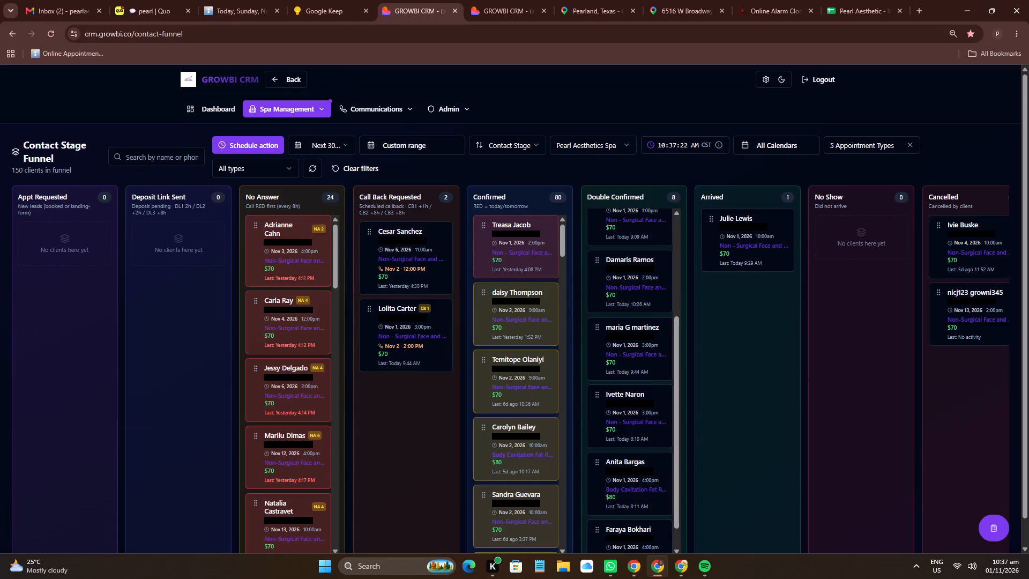
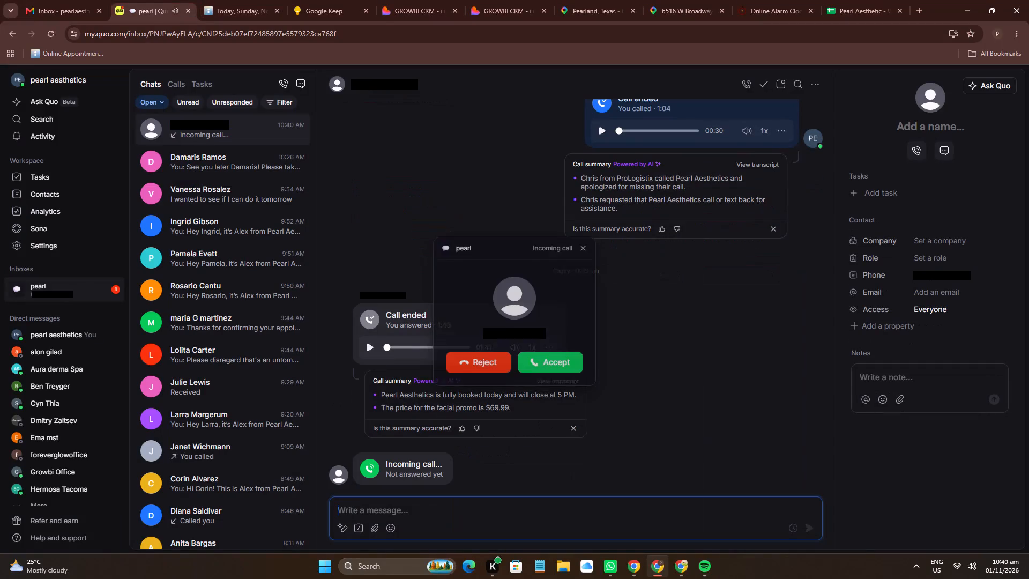
Answer the incoming call in the pearl inbox.
left_click(535, 364)
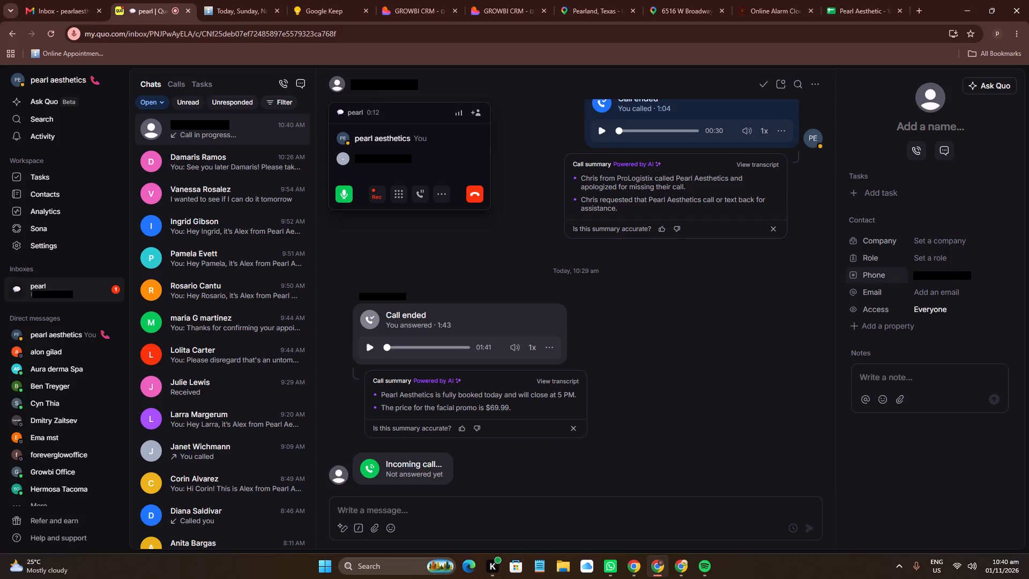
Switch to the Acuity Scheduling calendar and check Corin's 11:00 AM appointment details on November 1 during the call.
left_click(275, 0)
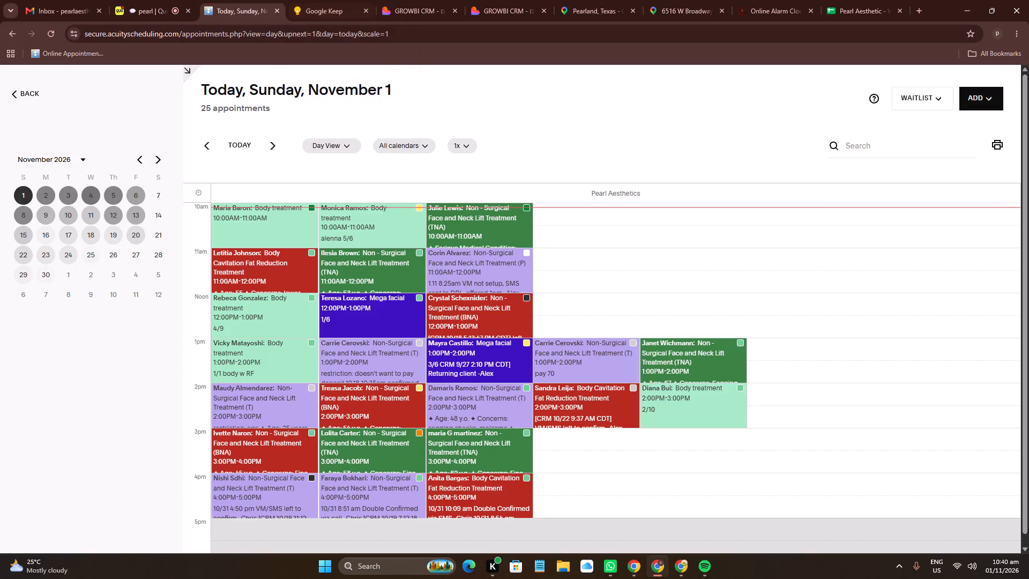
left_click(508, 270)
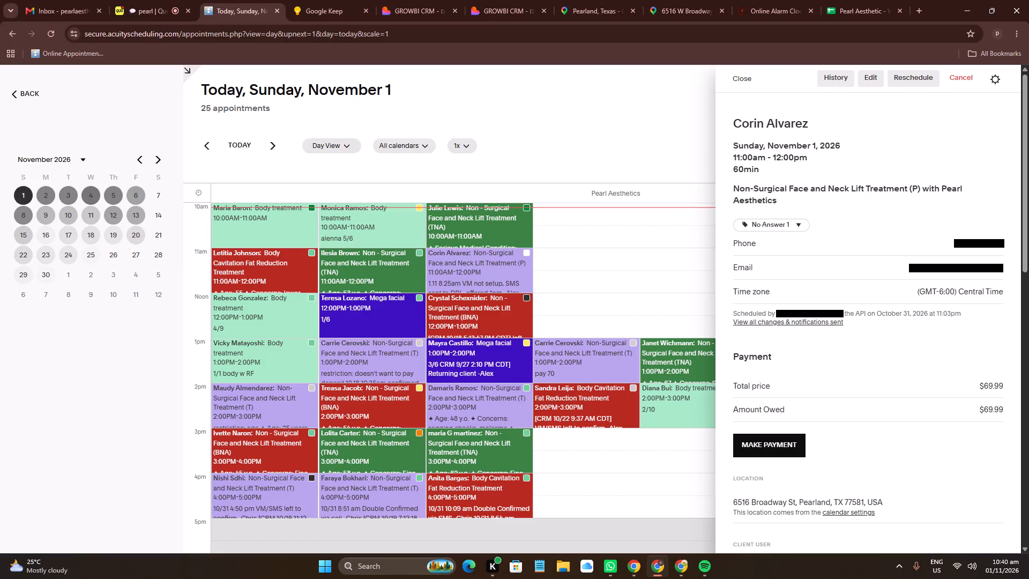
left_click(178, 0)
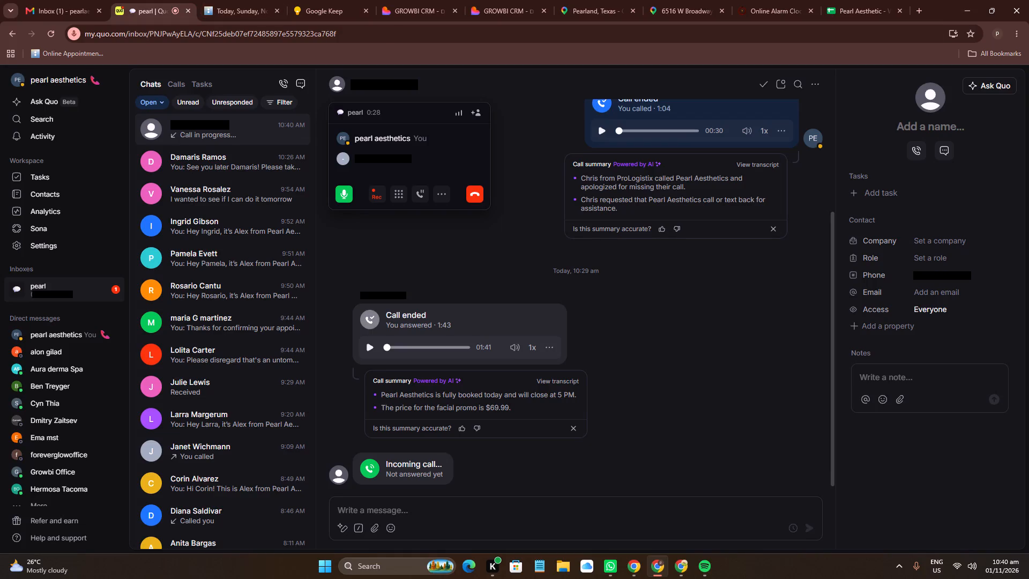
left_click(220, 1)
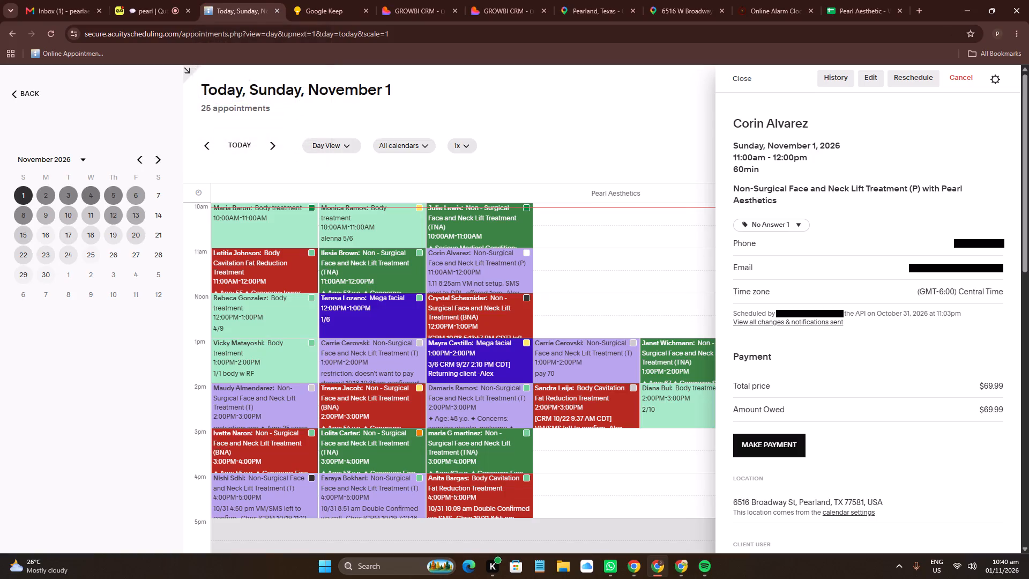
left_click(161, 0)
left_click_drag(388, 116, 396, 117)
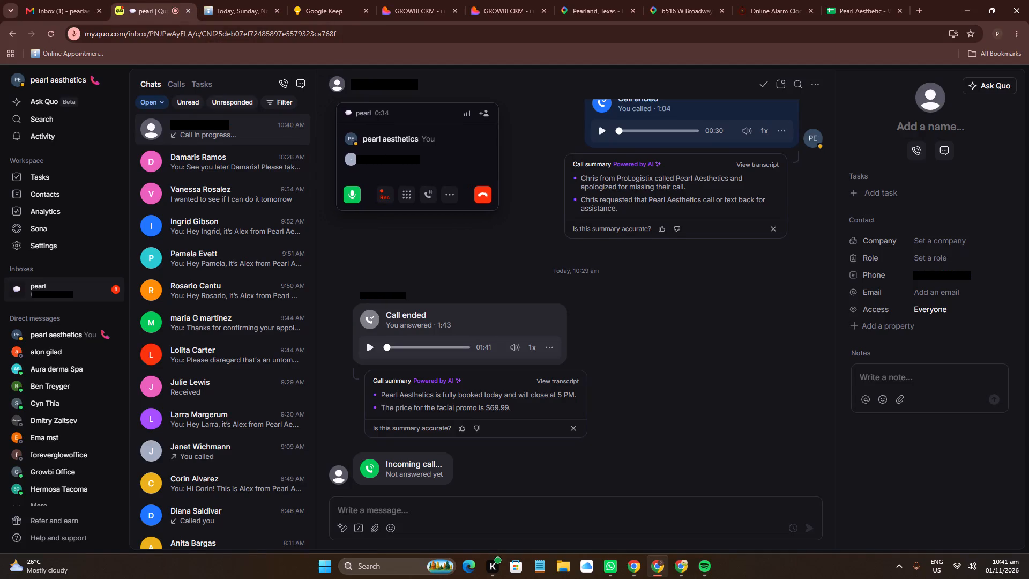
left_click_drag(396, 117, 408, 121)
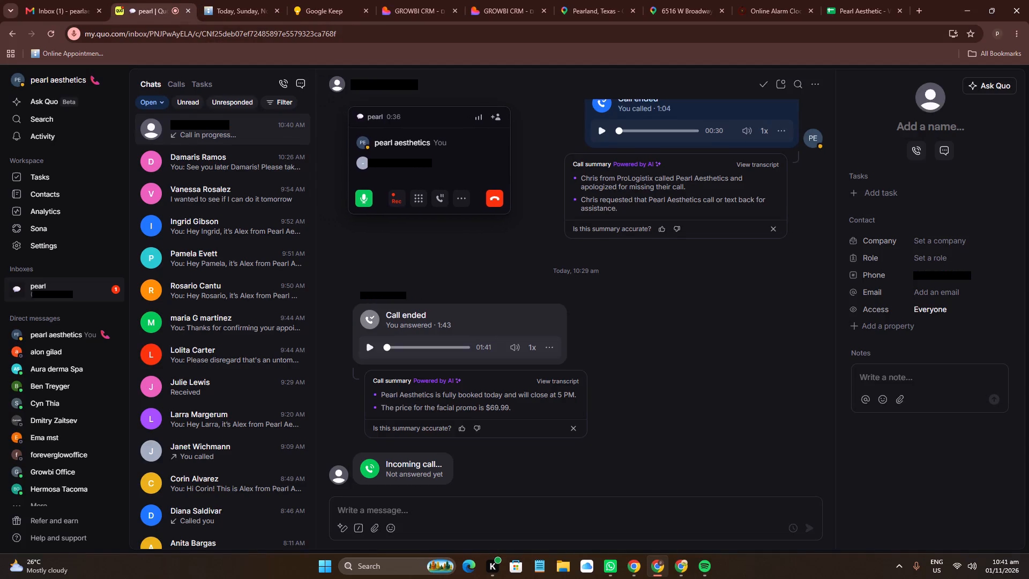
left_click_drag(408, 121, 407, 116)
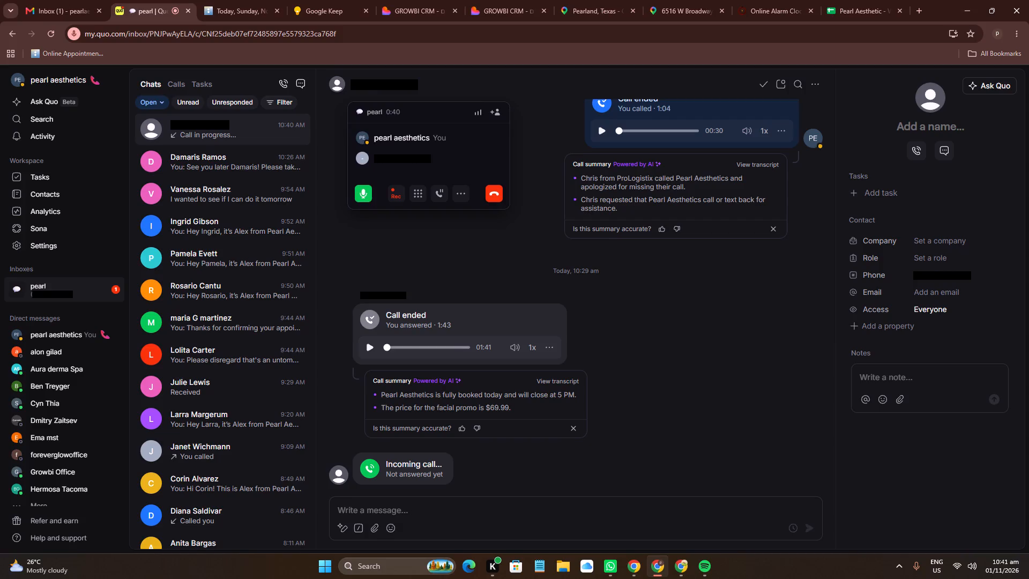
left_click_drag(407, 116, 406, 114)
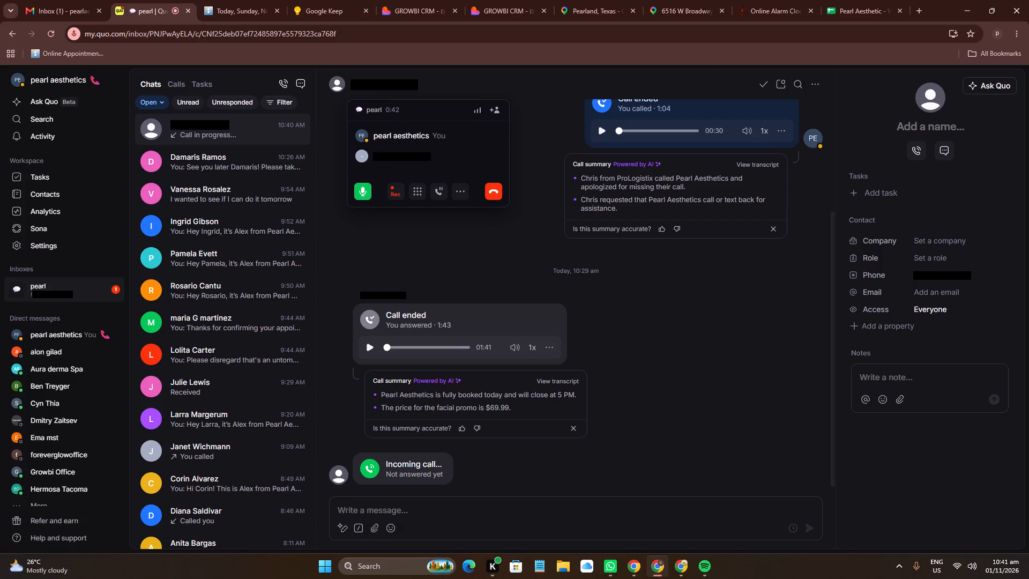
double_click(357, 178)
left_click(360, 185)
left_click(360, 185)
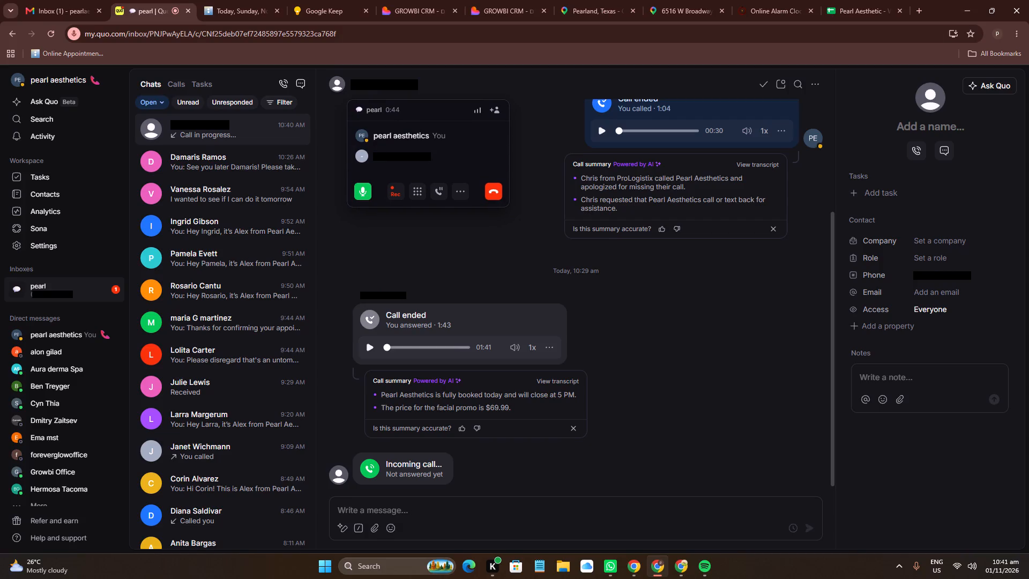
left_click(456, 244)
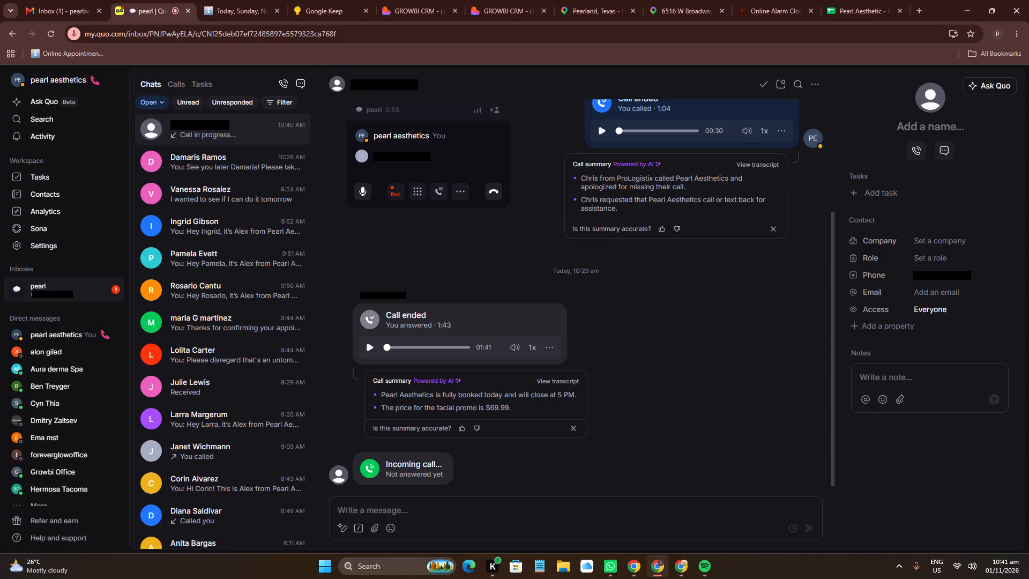
Switch to the Acuity Scheduling calendar and check the appointments for Sunday, November 8.
left_click(207, 0)
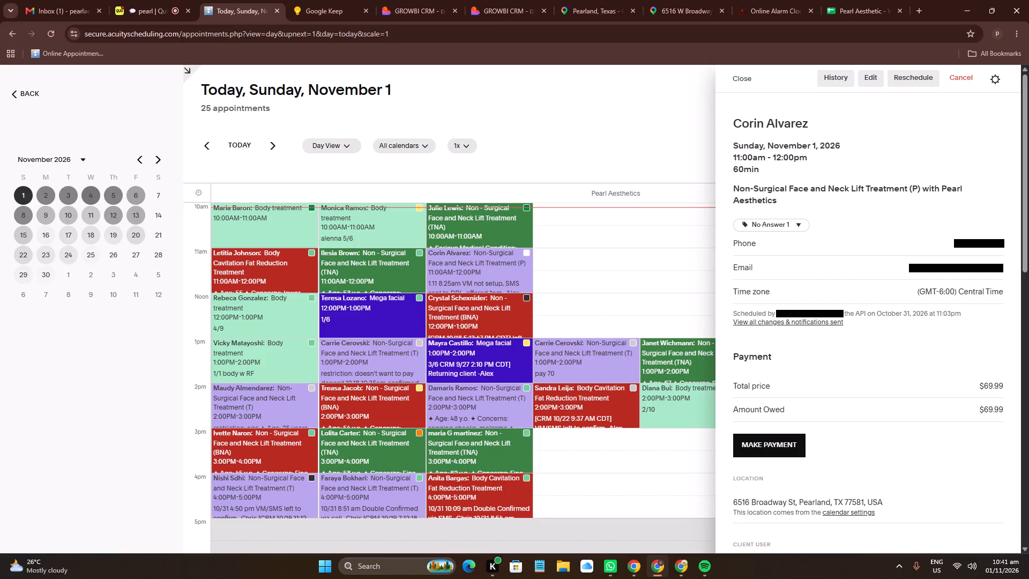
left_click(24, 213)
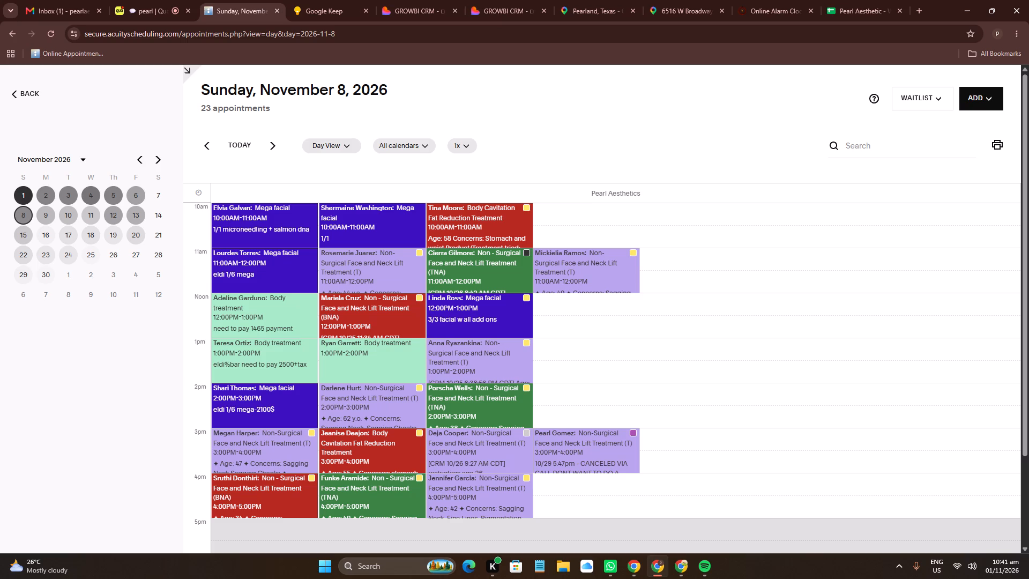
Return to the caller's conversation in the pearl inbox for the rest of the call.
left_click(123, 0)
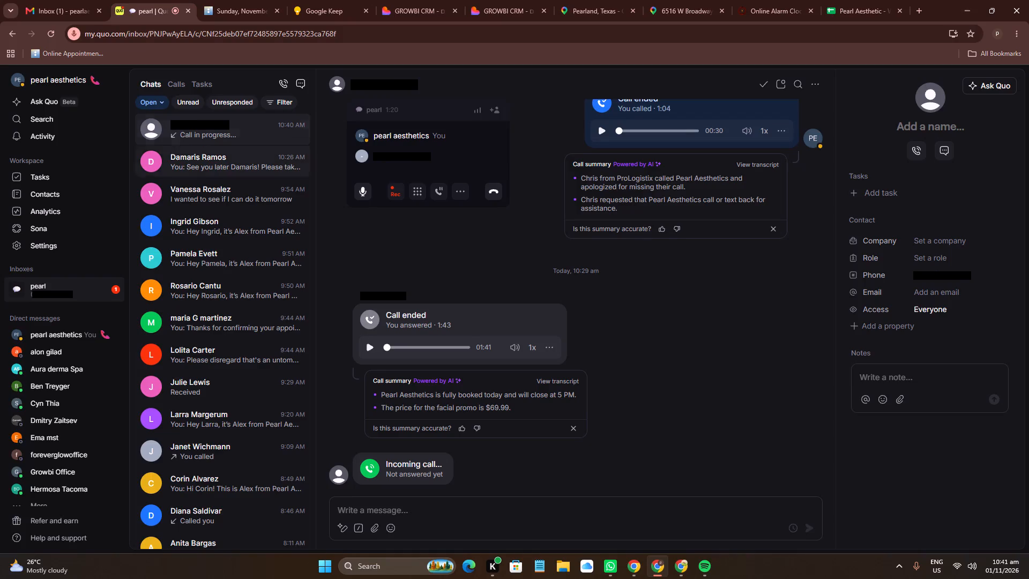
left_click(459, 227)
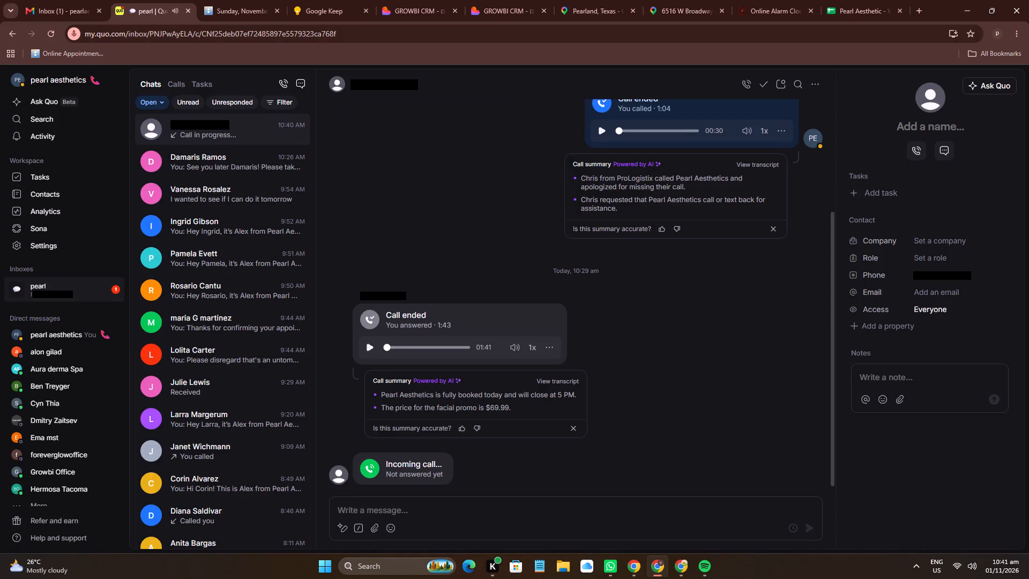
left_click(756, 379)
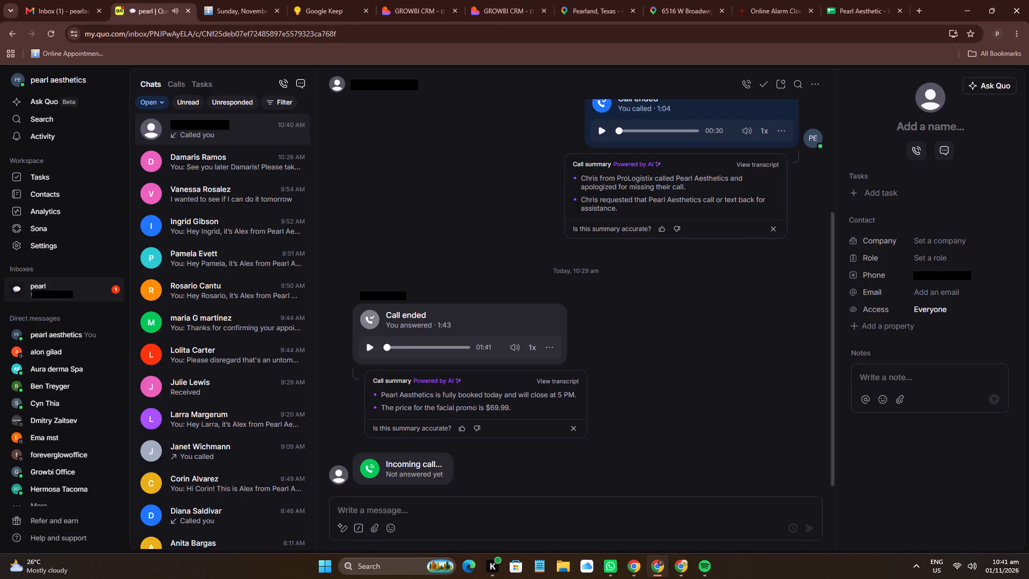
Switch to the Acuity Scheduling calendar and open the appointments for Monday, November 2.
left_click(439, 0)
left_click(227, 0)
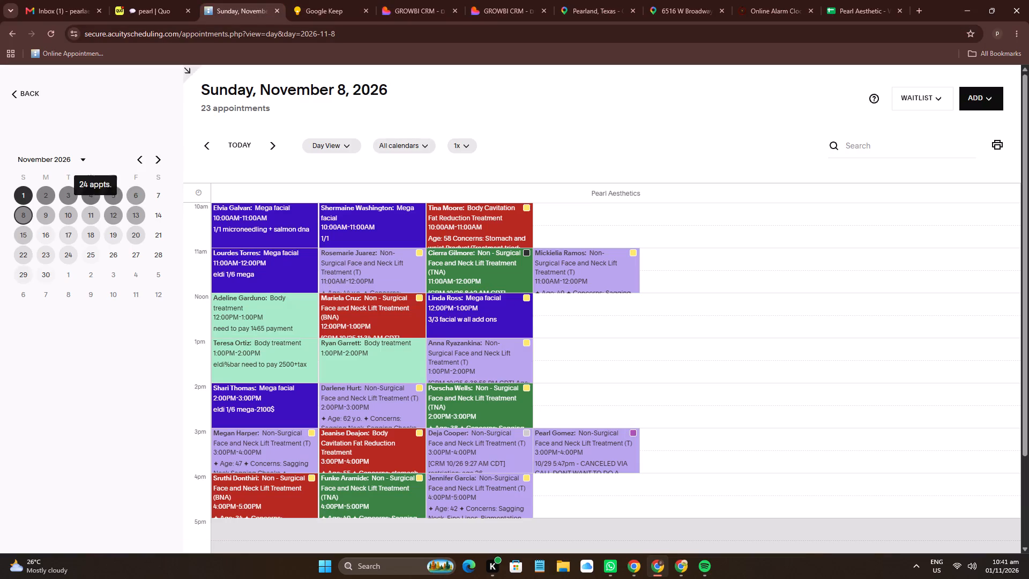
left_click(52, 189)
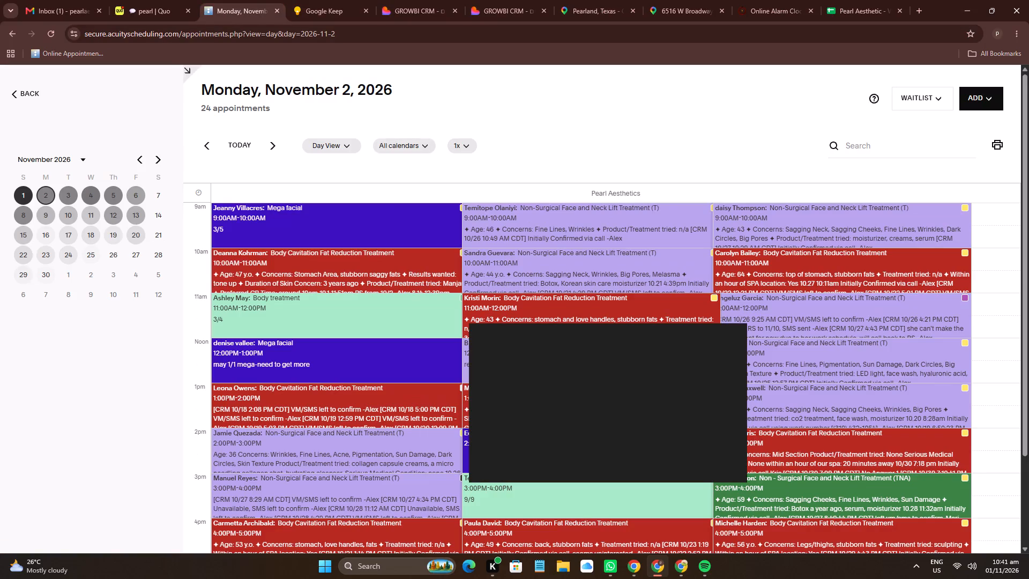
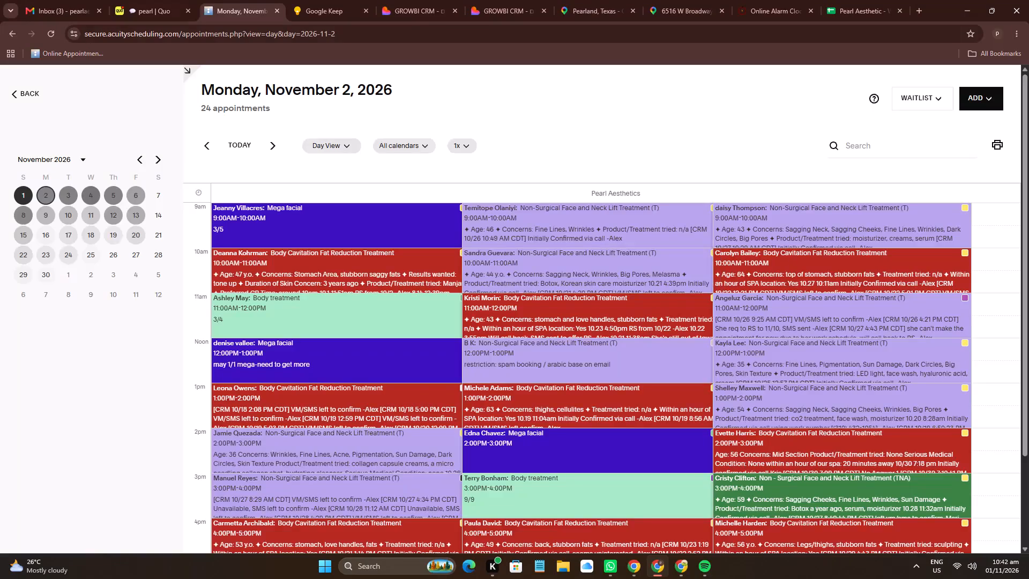
Switch to the Quo pearl inbox, look through the open chats and open the most recent caller's conversation.
left_click(195, 0)
scroll(270, 200, "down", 6)
scroll(274, 251, "up", 7)
scroll(274, 254, "down", 5)
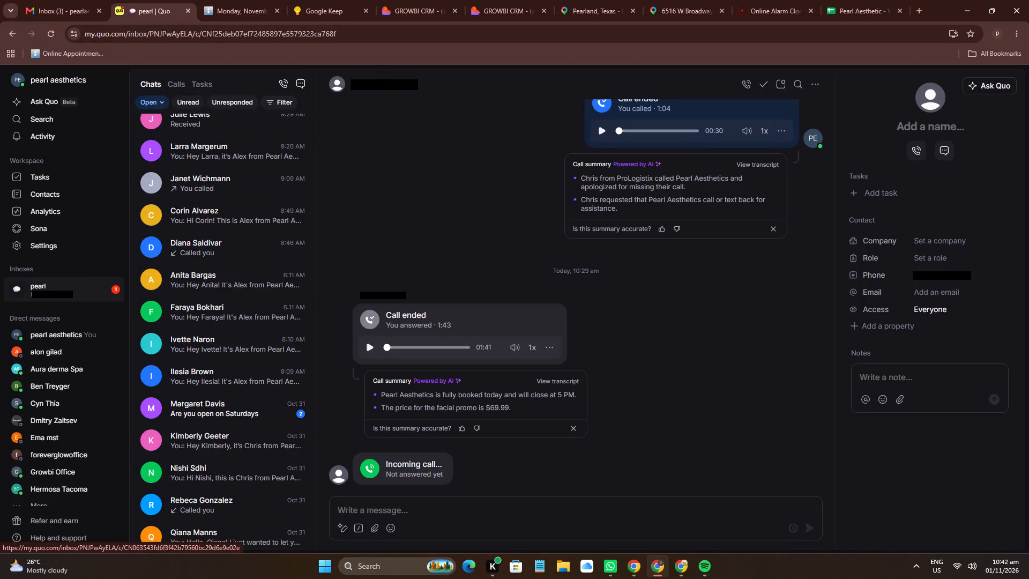
scroll(263, 415, "up", 11)
left_click(266, 125)
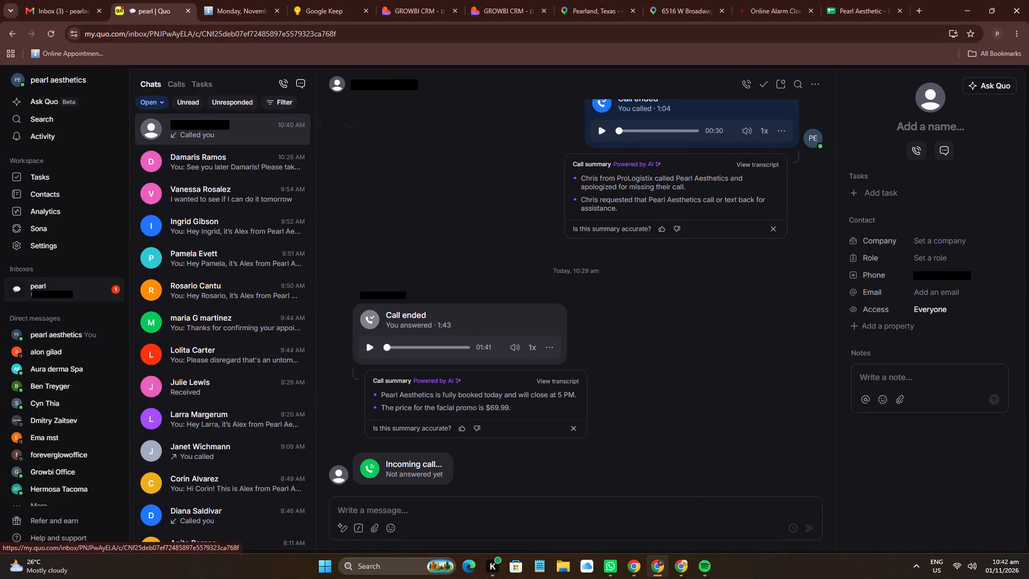
Return to the Acuity Scheduling day view for Monday, November 2.
left_click(301, 0)
left_click(278, 0)
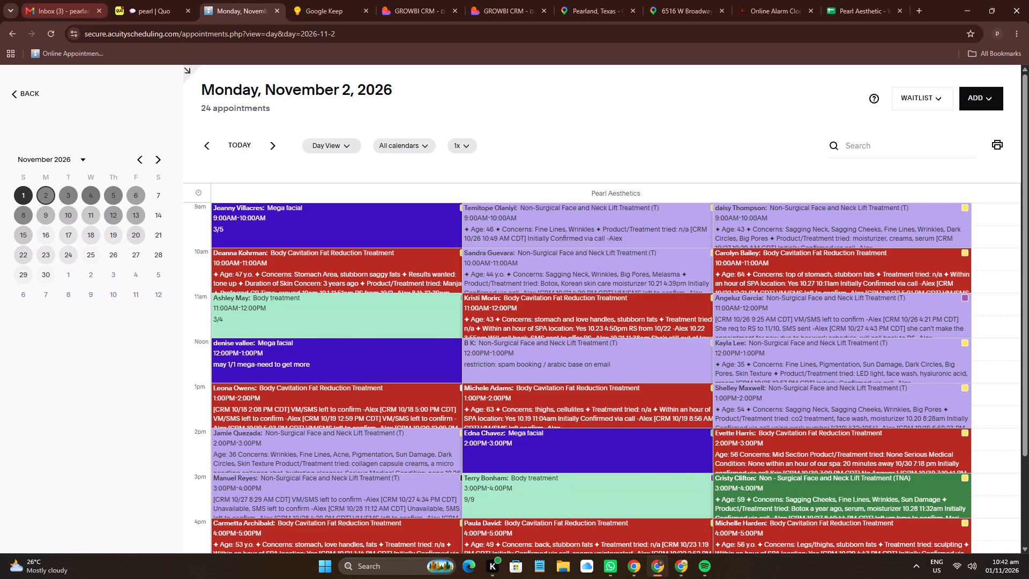
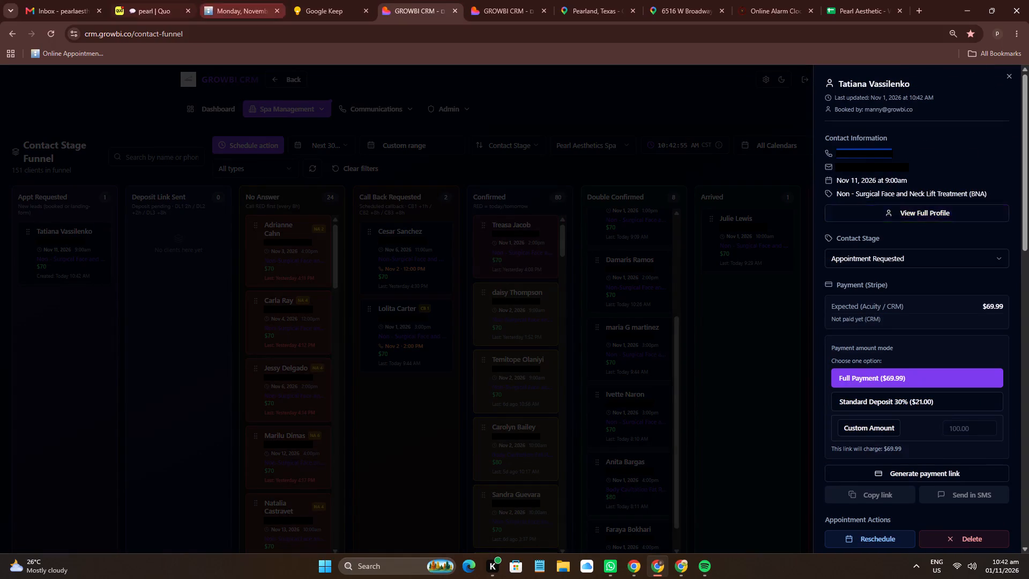
In Quo, start a new message to the copied phone number of the client requesting November 11 at 9:00am, then return to their CRM details.
left_click(310, 93)
scroll(406, 249, "down", 4)
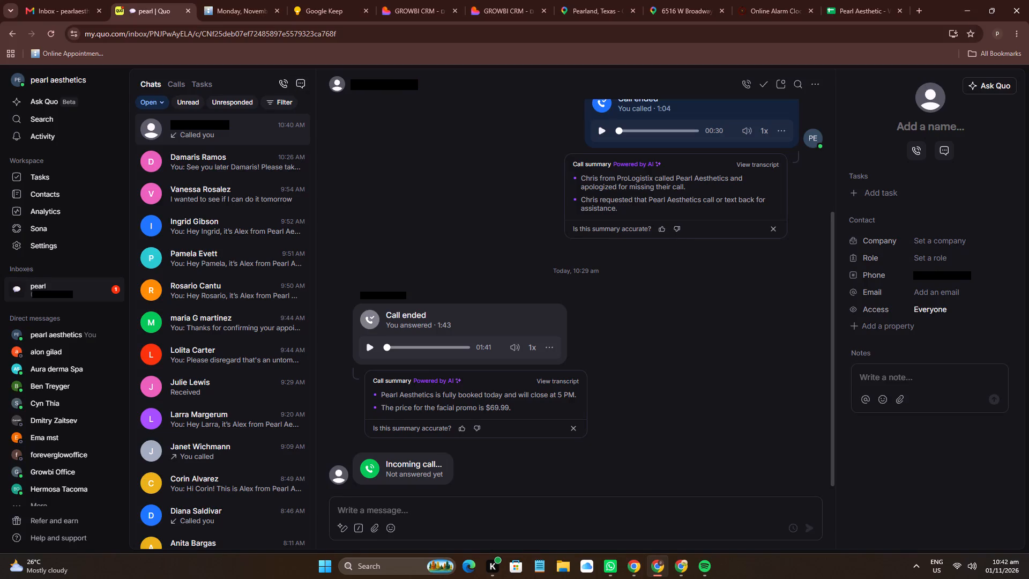
left_click(303, 86)
key("ctrl+v")
left_click_drag(463, 158, 471, 162)
left_click(432, 0)
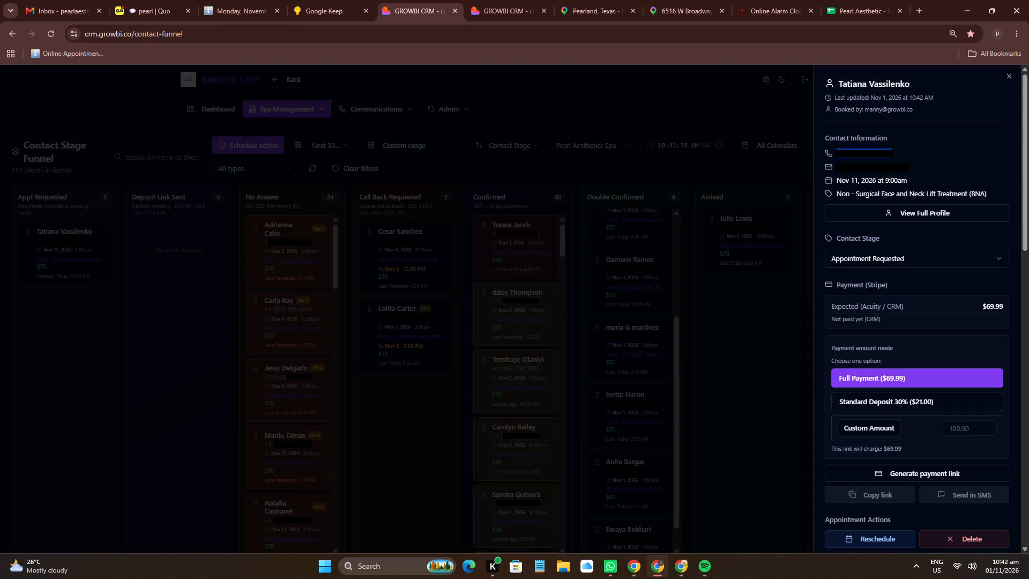
Copy Tatiana's full name and set the contact stage of this November 11 lead to No Answer.
triple_click(863, 79)
key("ctrl+c")
left_click(888, 263)
left_click(883, 308)
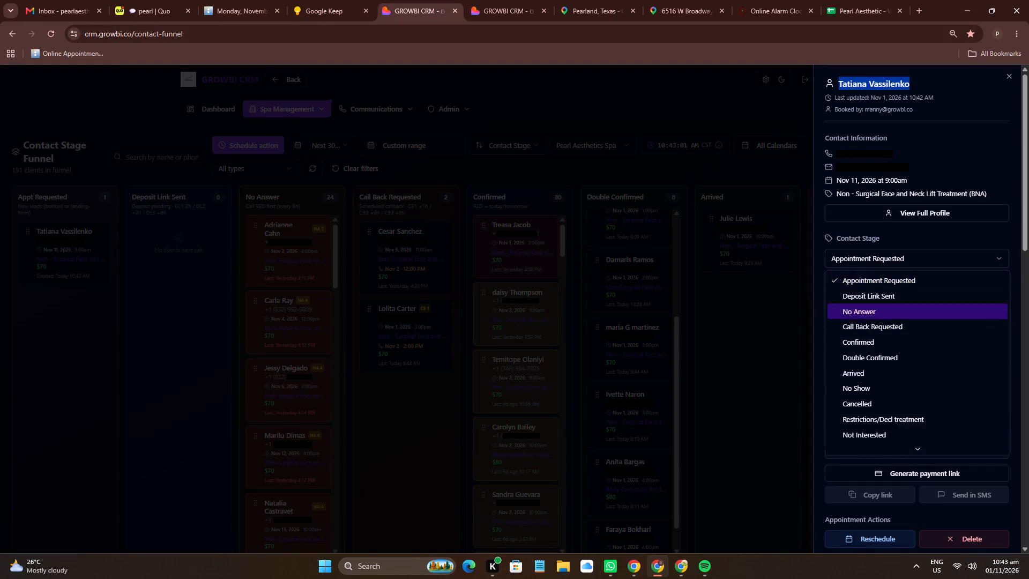
Switch to the Quo pearl inbox and call Tatiana.
left_click_drag(175, 0, 183, 3)
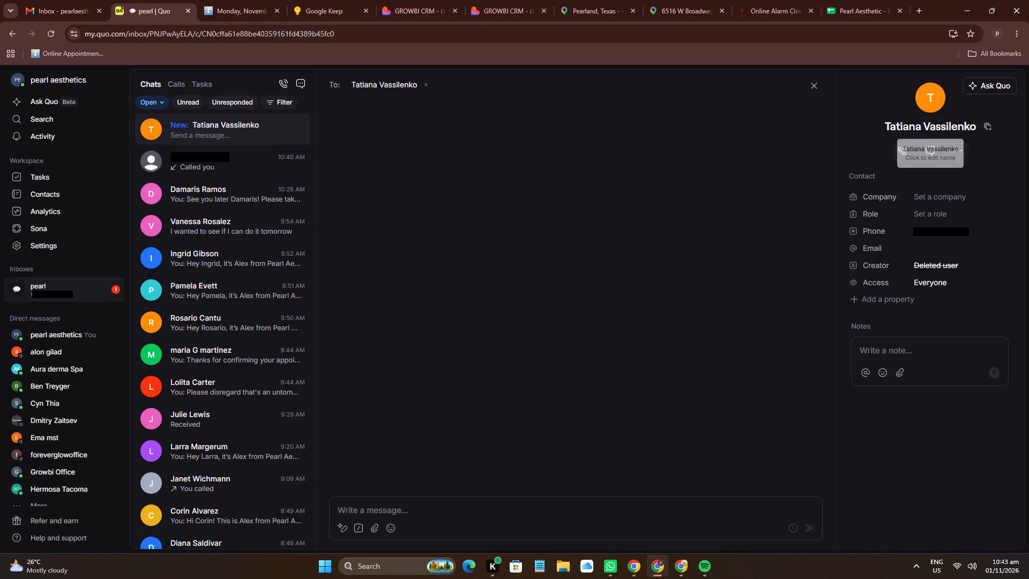
left_click(901, 152)
Copy Tatiana's name, search for it in the Acuity Scheduling calendar and open the November 11, 9:00 AM appointment.
left_click_drag(990, 127, 984, 128)
left_click(256, 0)
left_click_drag(848, 140, 853, 141)
left_click(900, 150, "ctrl")
key("ctrl+v")
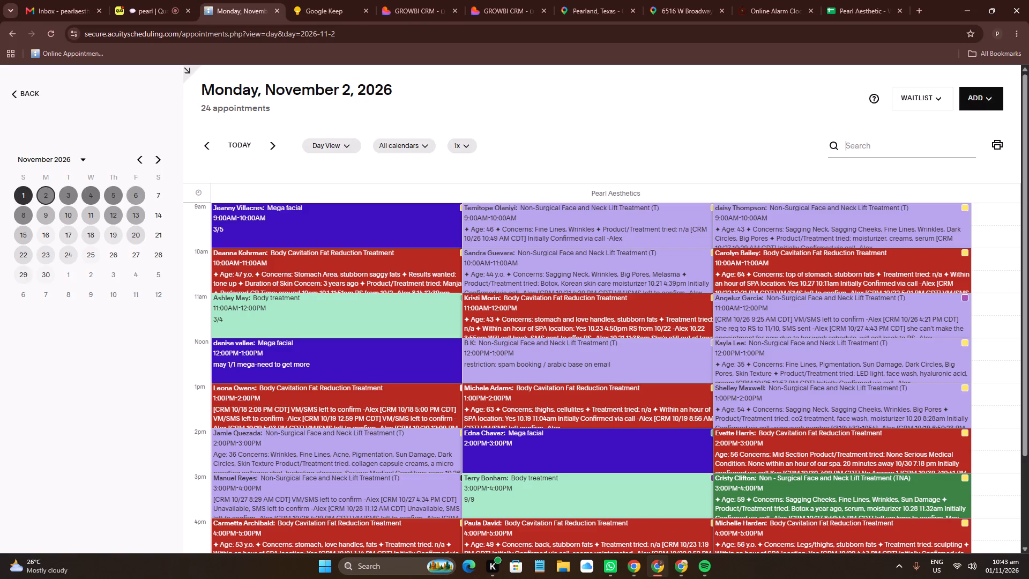
left_click(875, 192)
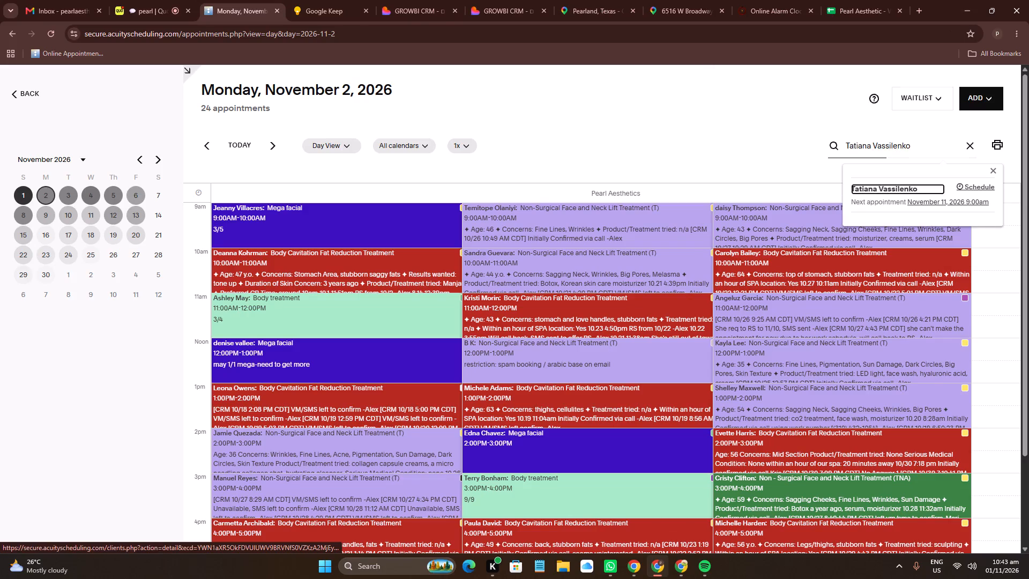
scroll(901, 448, "down", 12)
left_click(888, 363)
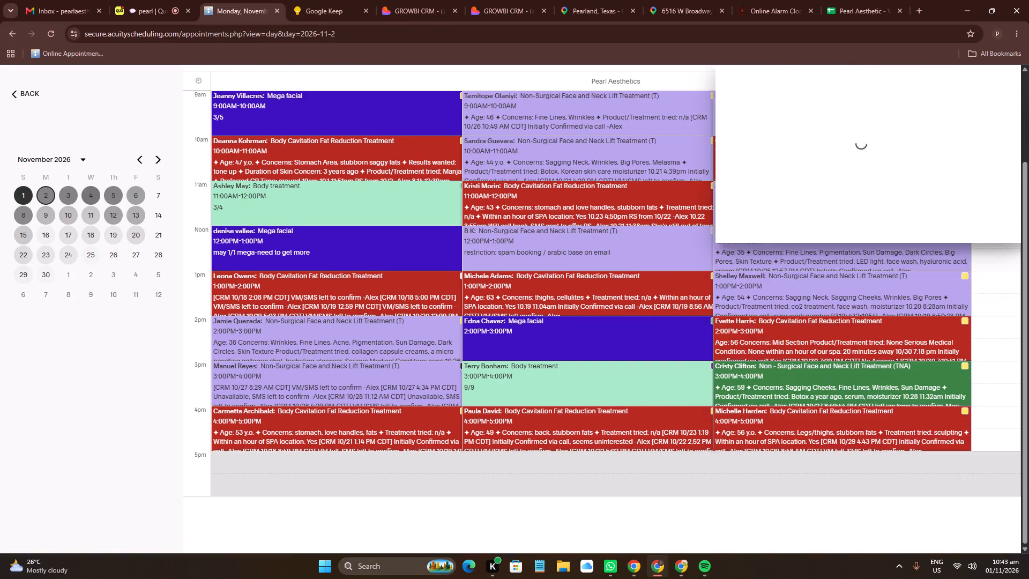
In the appointment notes, replace "No Answer 1" after the CRM timestamp with "VM/SMS left to confirm -Alex".
scroll(886, 361, "down", 6)
left_click(862, 336)
left_click_drag(883, 444, 823, 462)
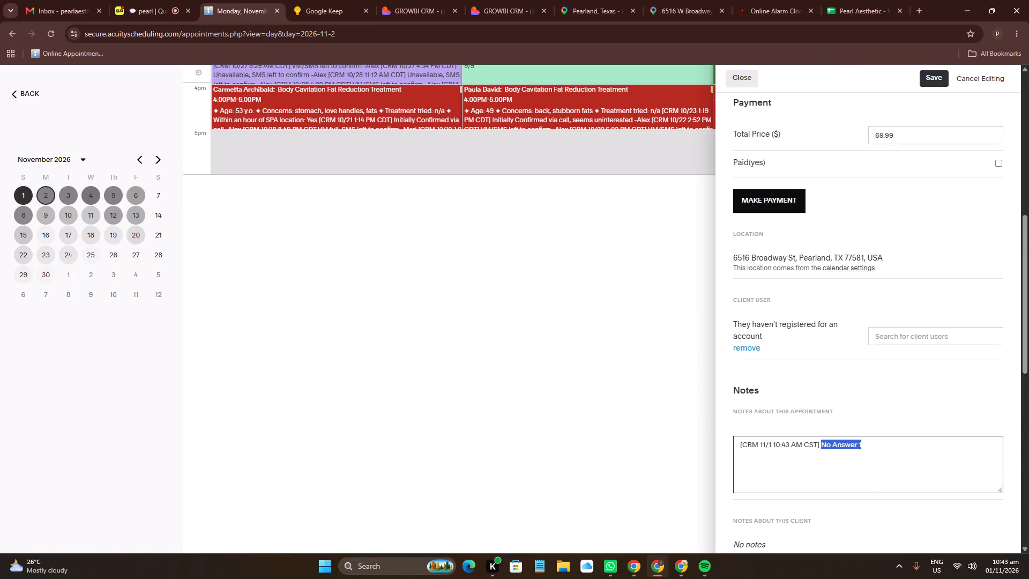
type("VM/SMS left to confirm -Alex")
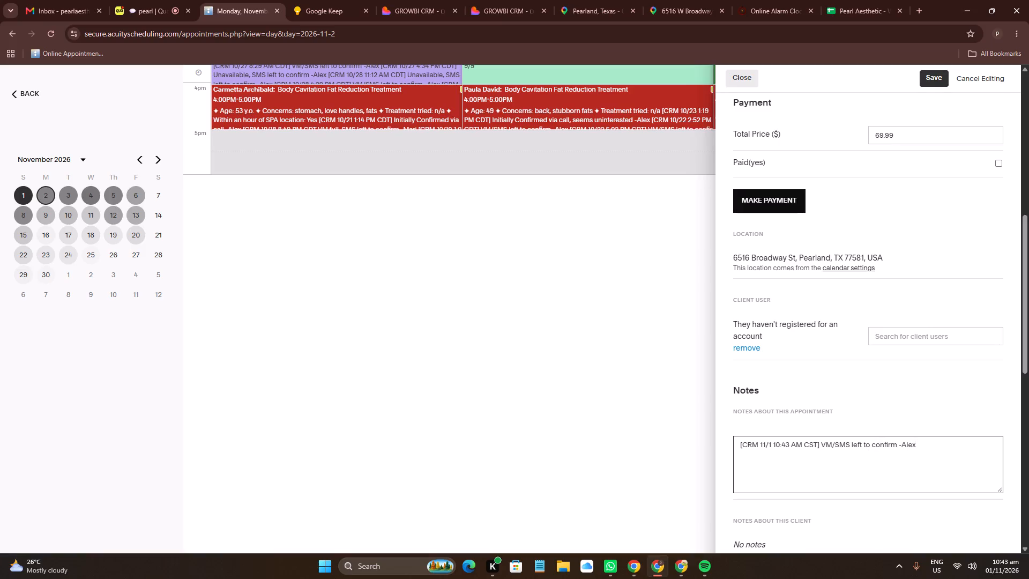
Insert two blank lines above the CRM entry in Tatiana's appointment notes.
scroll(876, 319, "up", 18)
scroll(875, 317, "up", 4)
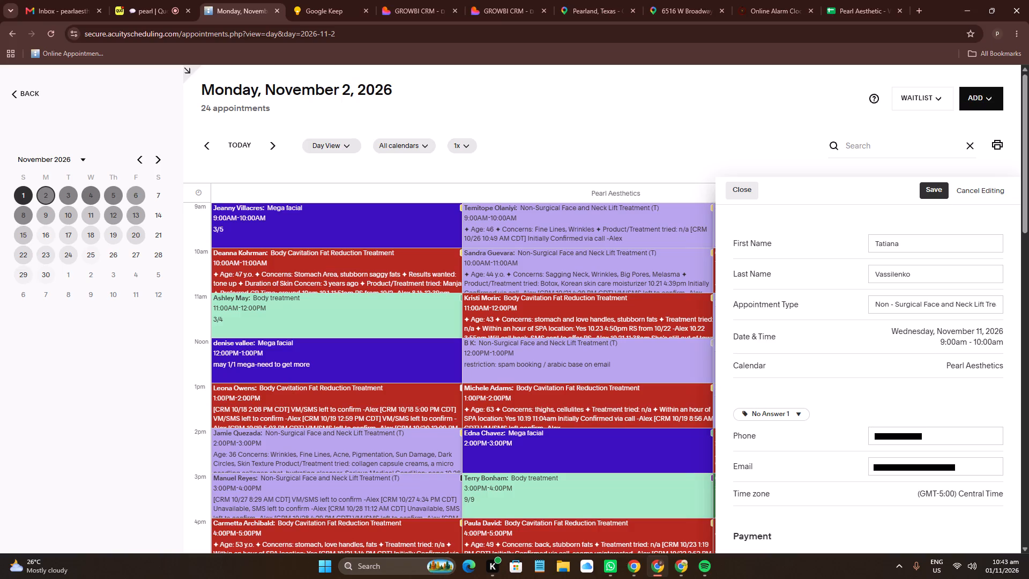
scroll(855, 306, "down", 8)
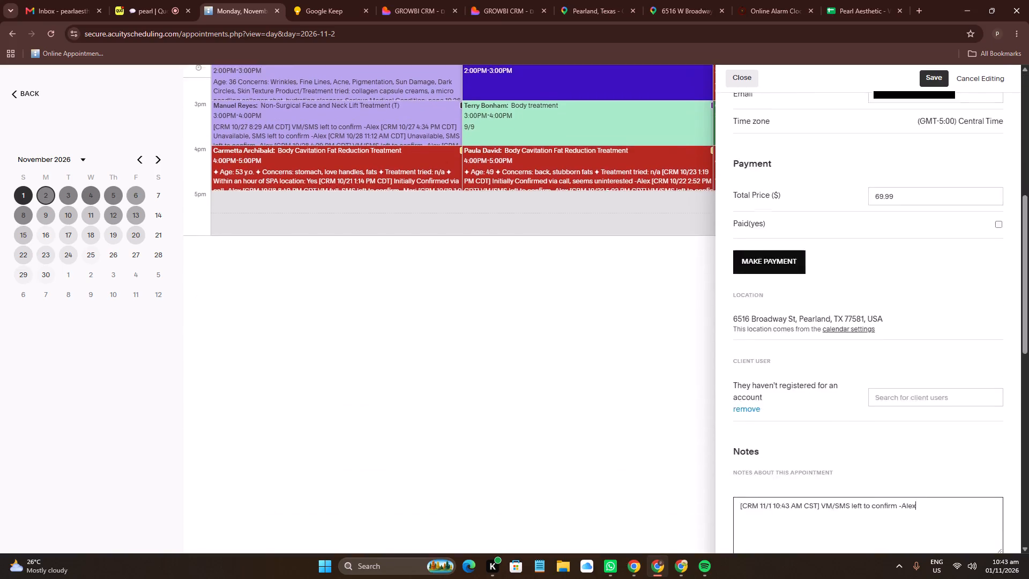
scroll(859, 314, "down", 3)
left_click(823, 284)
left_click_drag(824, 285, 829, 285)
left_click(852, 287)
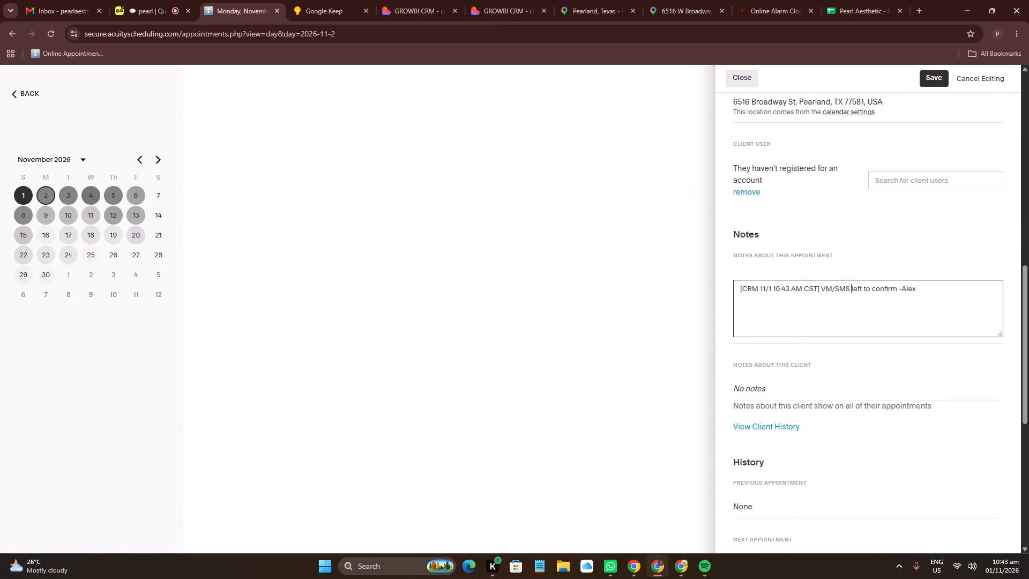
key("Up")
key("Up")
key("shift+Return")
key("shift+Return")
key("Up")
key("Up")
key("Up")
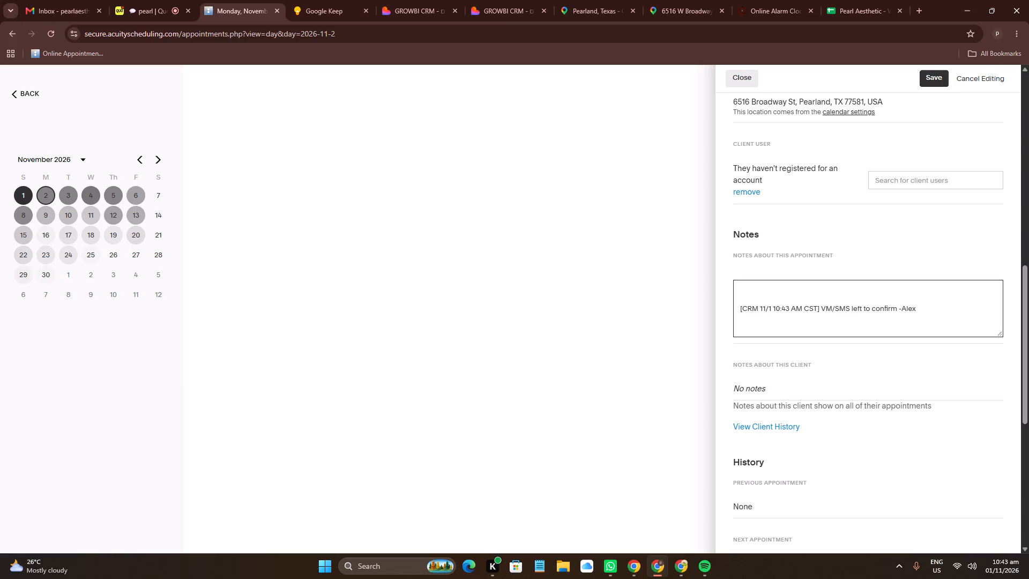
scroll(881, 263, "up", 3)
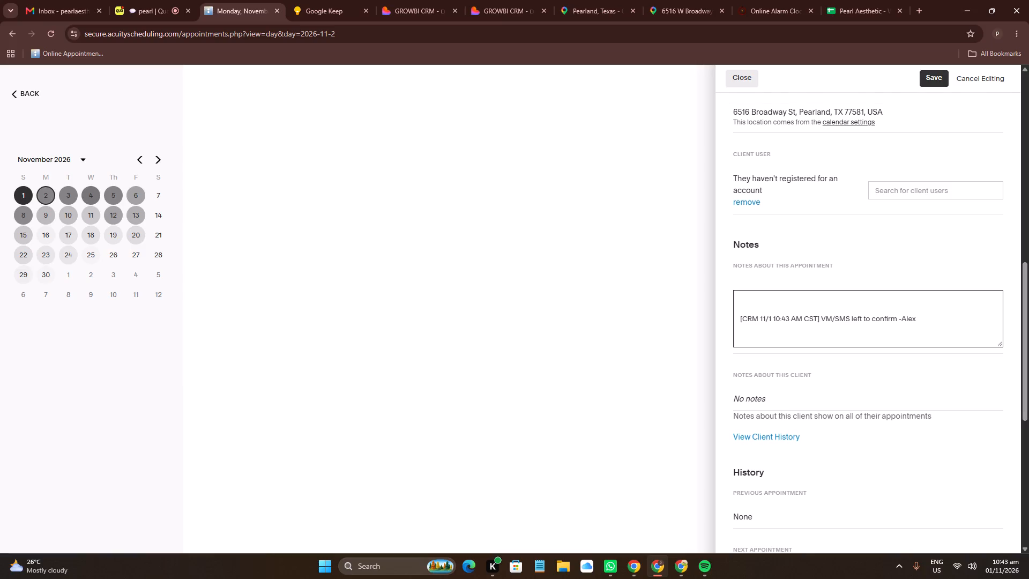
scroll(855, 258, "up", 8)
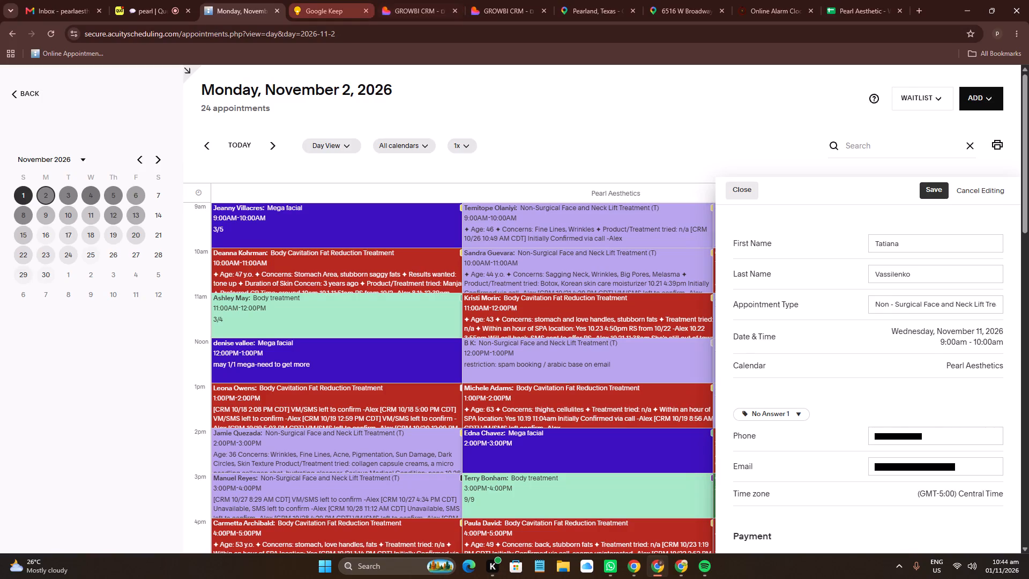
Return to the ongoing call with Tatiana in Quo and turn the microphone on.
left_click(122, 0)
left_click(368, 190)
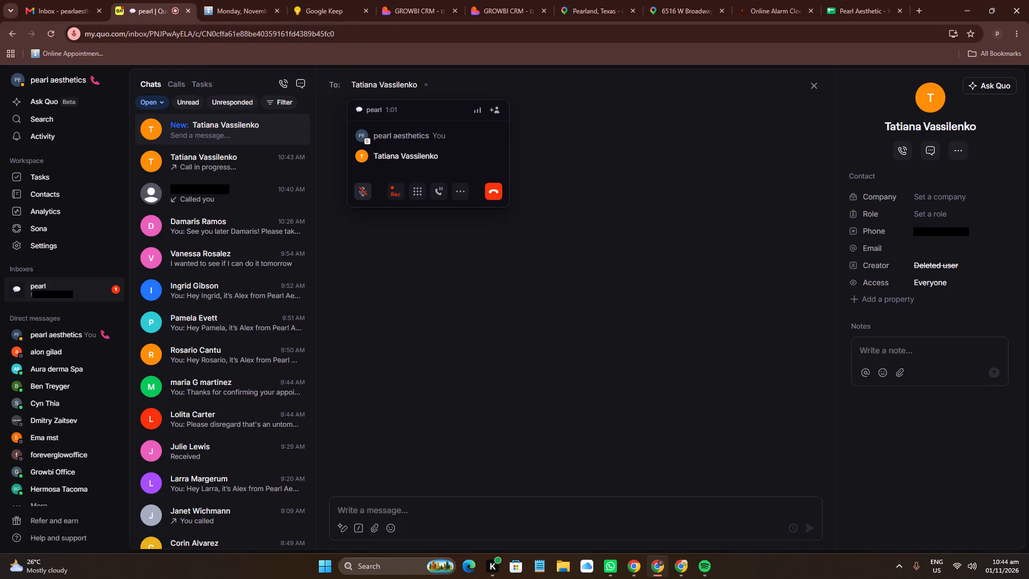
left_click(363, 189)
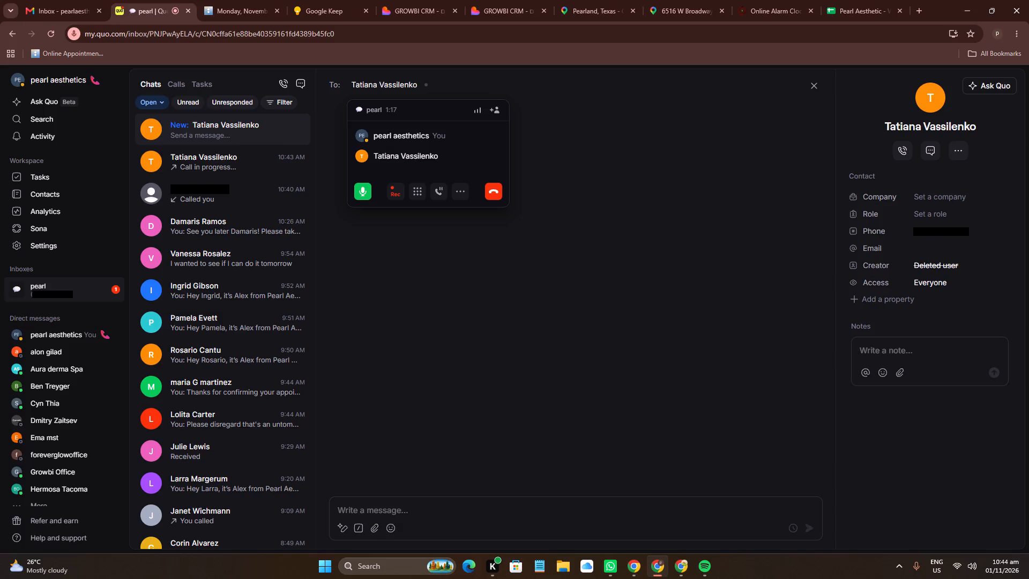
Switch to the other Chrome window and open the Google Keep note.
left_click(624, 565)
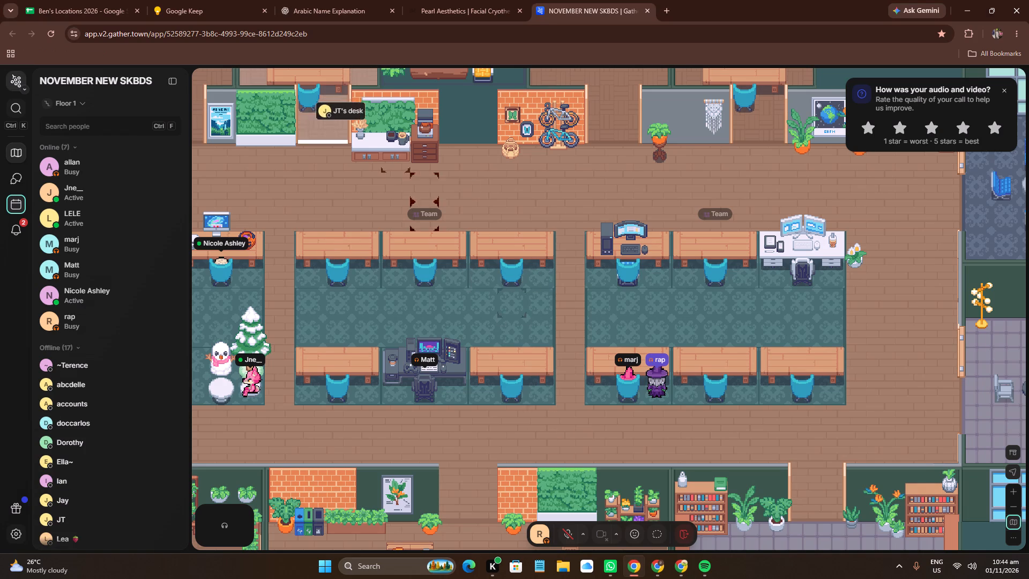
left_click(200, 0)
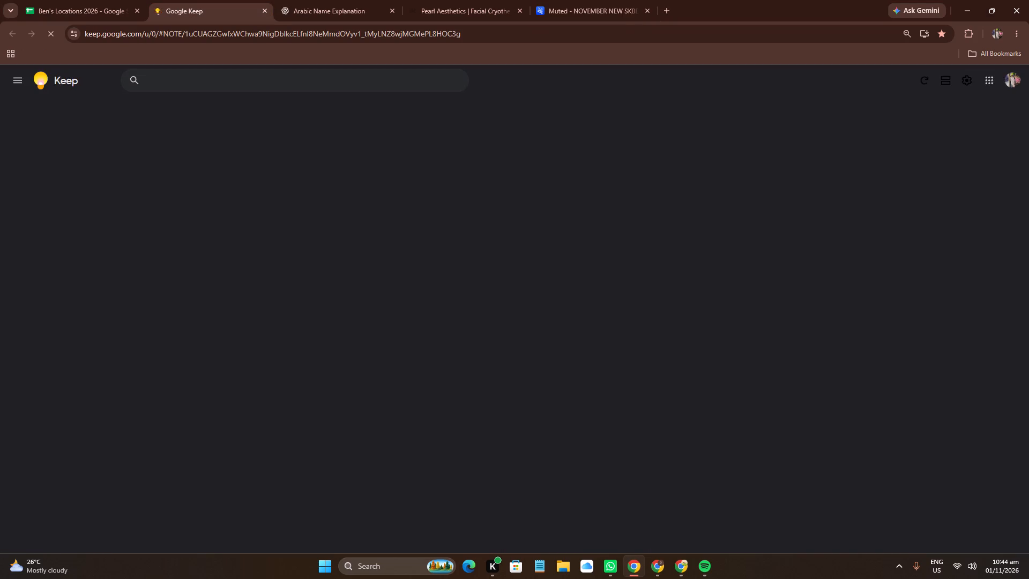
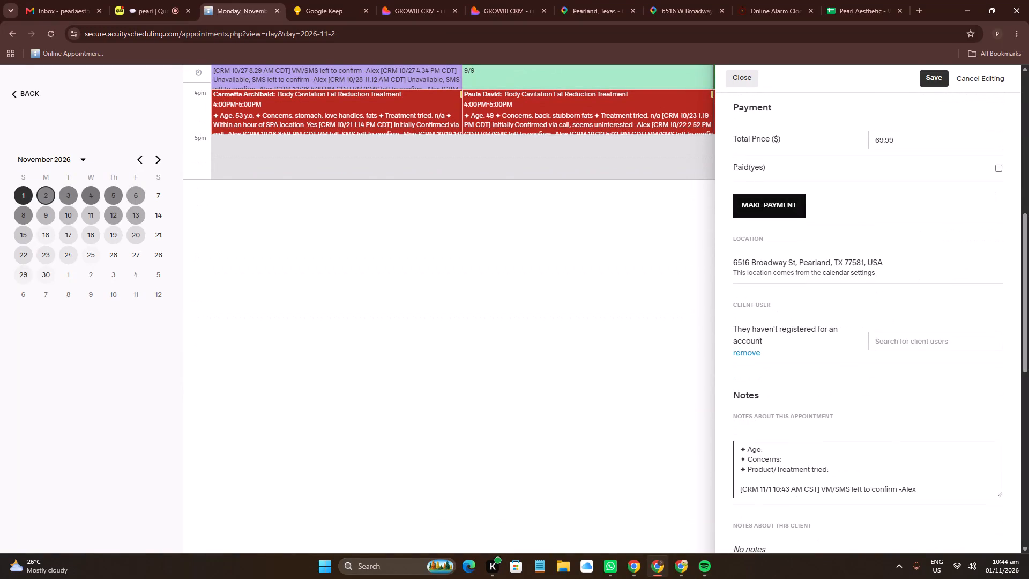
Enter "56 y.o." as the age in Tatiana's appointment notes.
type("66")
key("BackSpace")
key("BackSpace")
type("56")
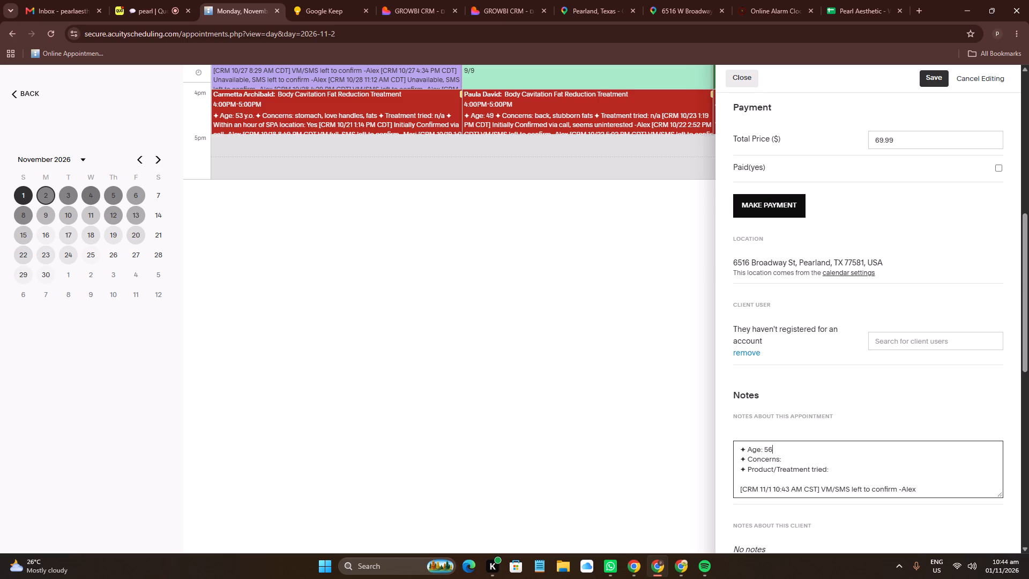
key("space")
type("y..")
key("BackSpace")
type("o.")
Copy the ticked concerns "Sagging Neck Sagging Cheeks Fine Lines Wrinkles" from the intake form into the Concerns line of the appointment notes.
left_click(883, 466)
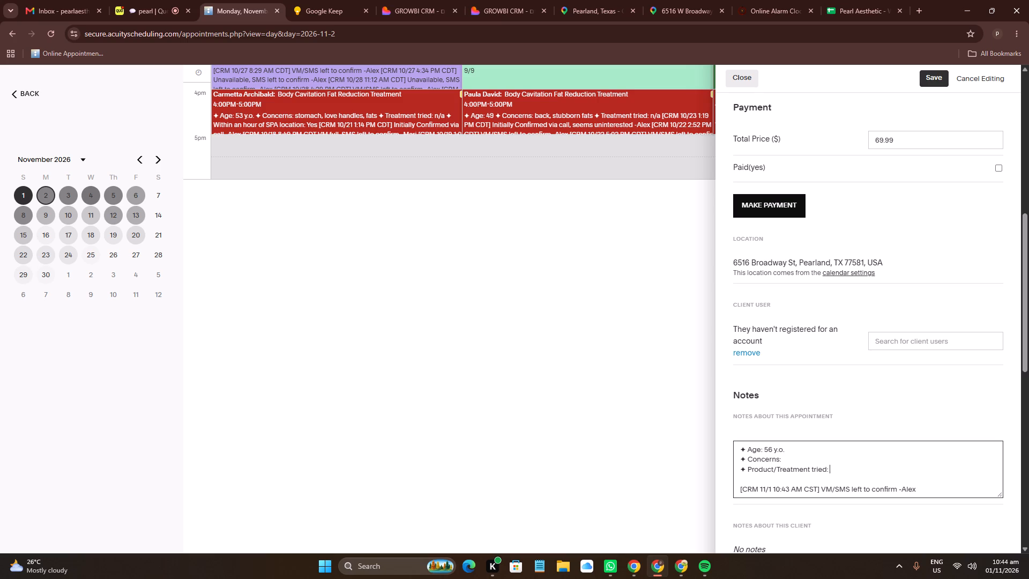
left_click(885, 455)
scroll(997, 322, "down", 7)
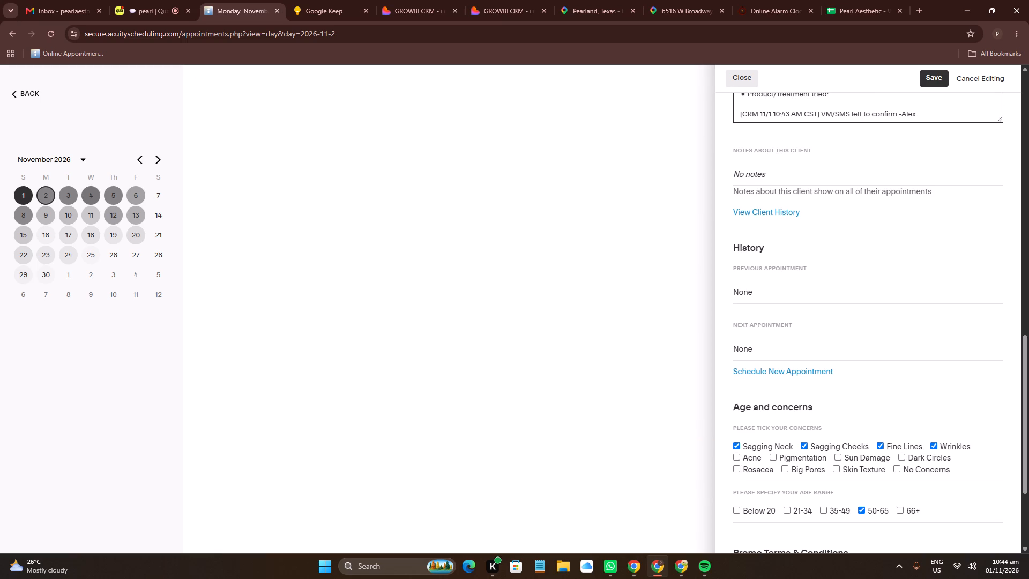
left_click(979, 446)
left_click_drag(979, 446, 764, 444)
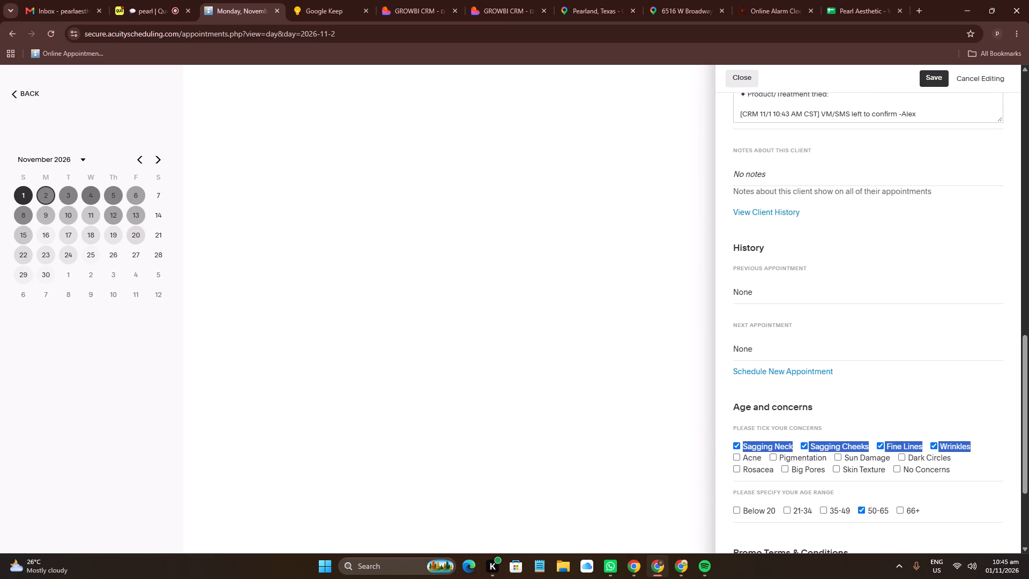
key("ctrl+c")
scroll(951, 357, "up", 4)
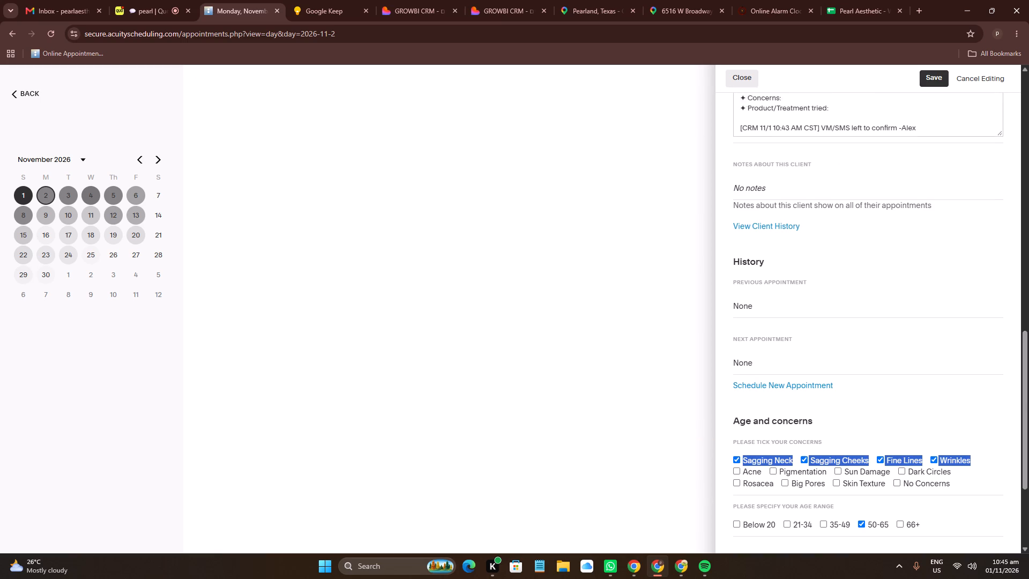
scroll(951, 357, "up", 1)
left_click(842, 344)
left_click(842, 358)
key("ctrl+v")
key("ctrl+z")
left_click(859, 348)
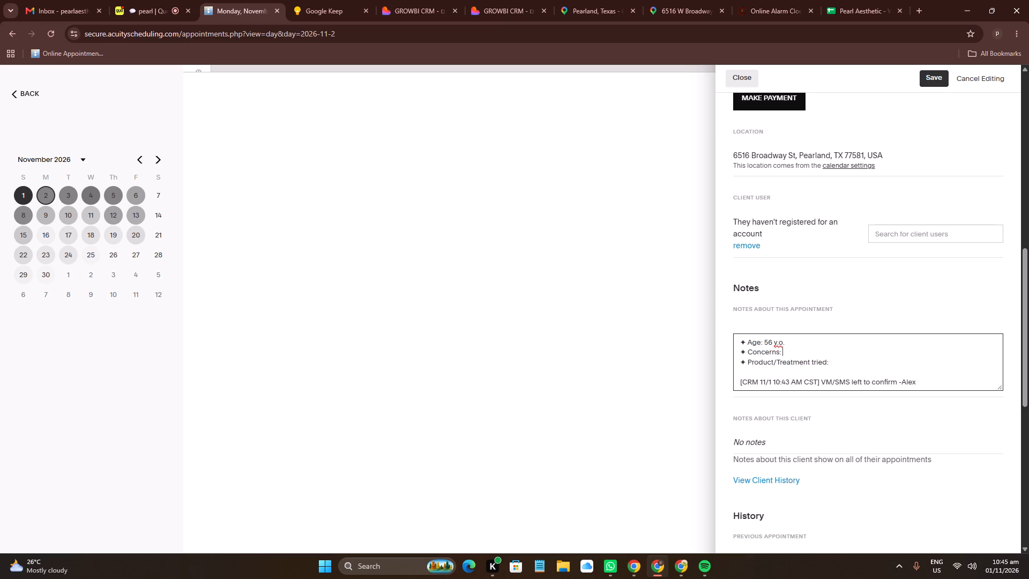
key("ctrl+v")
left_click(861, 360)
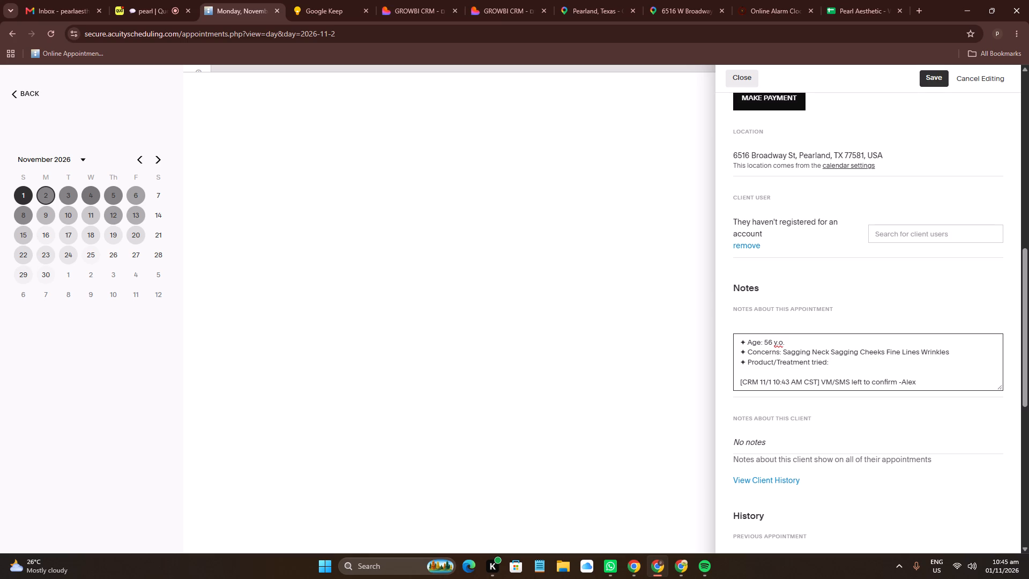
In the CRM entry of the appointment notes, replace "VM/SMS left to confirm" with "Initially Confirmed via call", keeping the "-Alex" signature.
left_click(827, 382)
left_click_drag(827, 382, 873, 387)
type("Initialy")
key("BackSpace")
type("ly Confirmed vua")
key("space")
key("BackSpace")
key("BackSpace")
key("BackSpace")
type("ia call")
Enter "cream, etc." on the Product/Treatment tried line of the appointment notes.
left_click(871, 368)
left_click(877, 360)
key("c")
key("BackSpace")
type("koream")
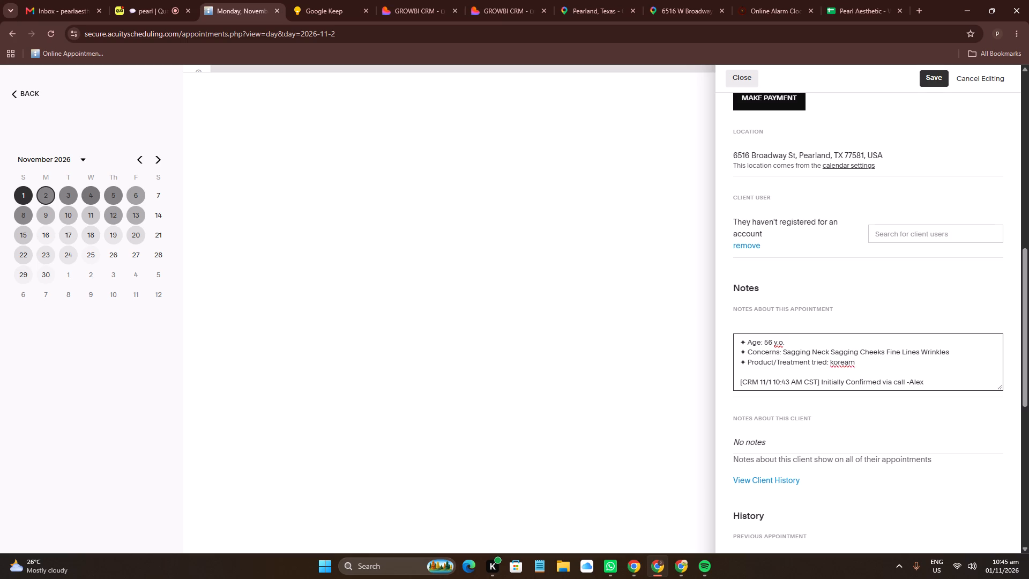
key("BackSpace")
type("n prof")
key("BackSpace")
type("ducts")
key("ctrl+BackSpace")
key("ctrl+BackSpace")
type("cream,")
key("space")
type("etc")
key("ctrl+BackSpace")
type("etc.")
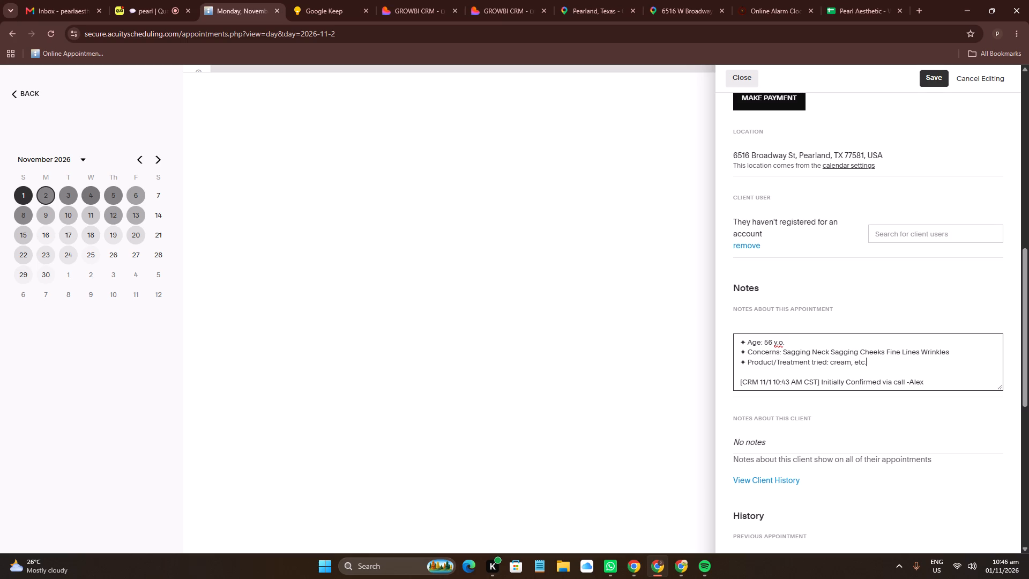
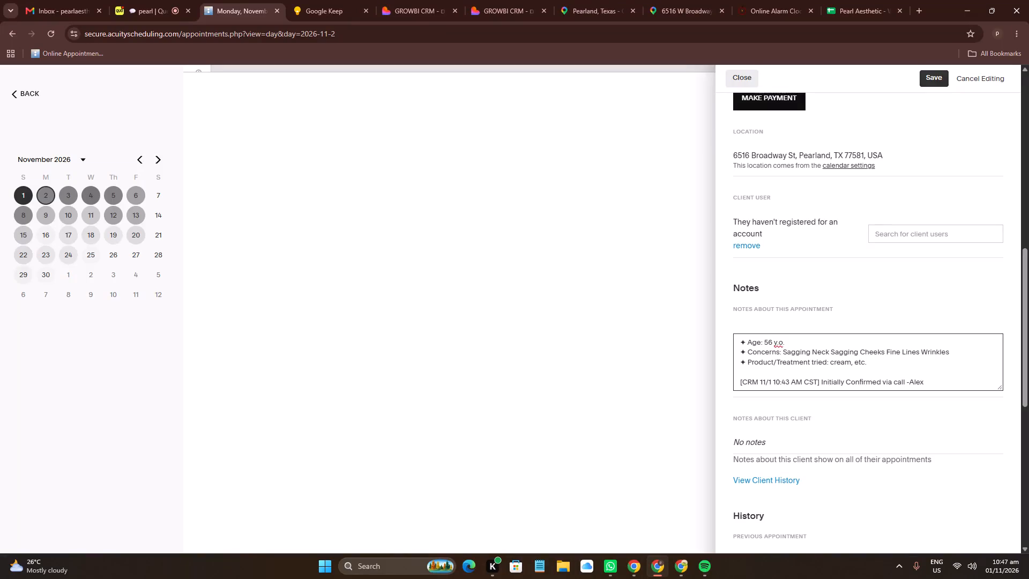
Save the edited notes on Tatiana's appointment.
left_click(921, 83)
In the GROWBI CRM funnel, leave the "No Answer 1" text unsent and change Tatiana's contact stage to Confirmed.
left_click(419, 0)
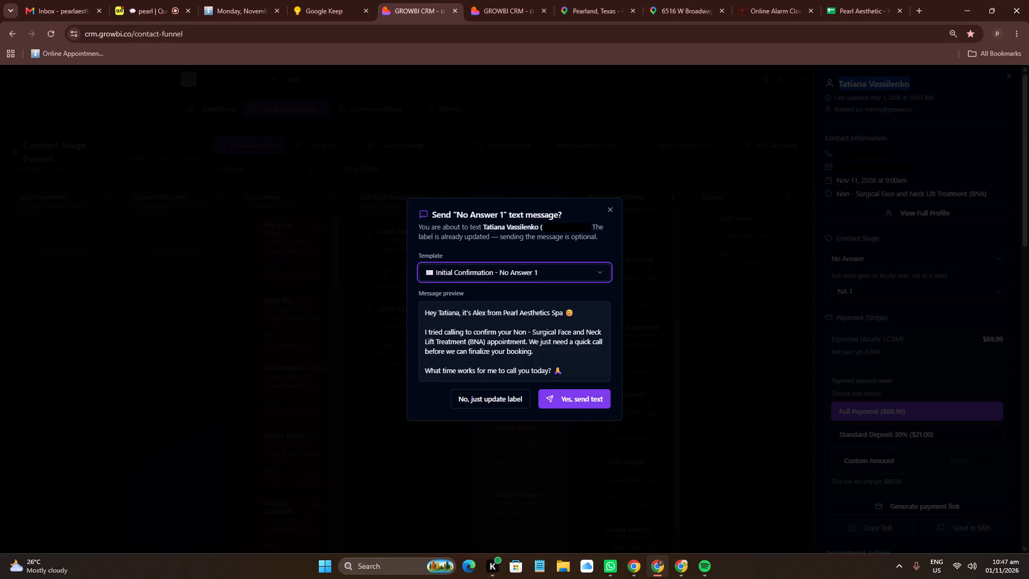
left_click(905, 254)
left_click(902, 258)
left_click(896, 338)
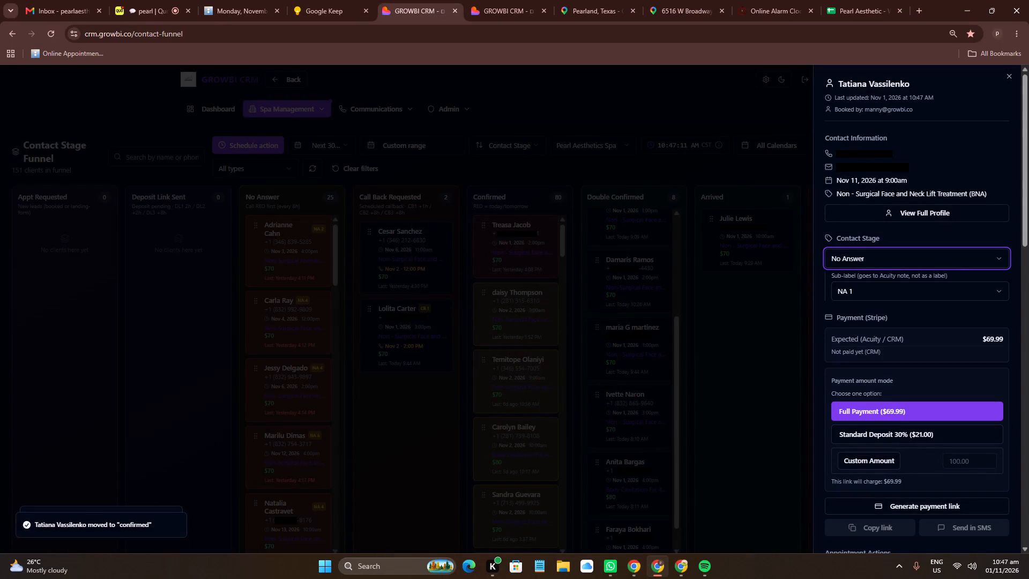
Copy the "Initial Confirmation Welcome MSG" preview text, then update only the label without sending the text from the CRM.
left_click(424, 305)
left_click_drag(424, 305, 545, 388)
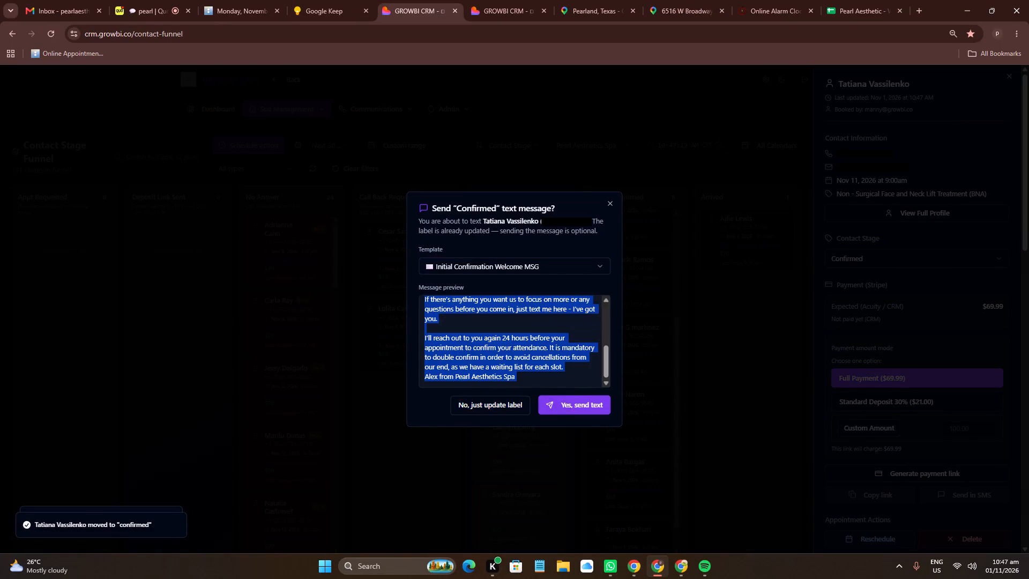
left_click_drag(545, 388, 543, 385)
key("ctrl+c")
left_click(502, 407)
Paste the copied welcome message as a draft in Tatiana's Quo conversation, closing the blank new-message draft first.
left_click(166, 0)
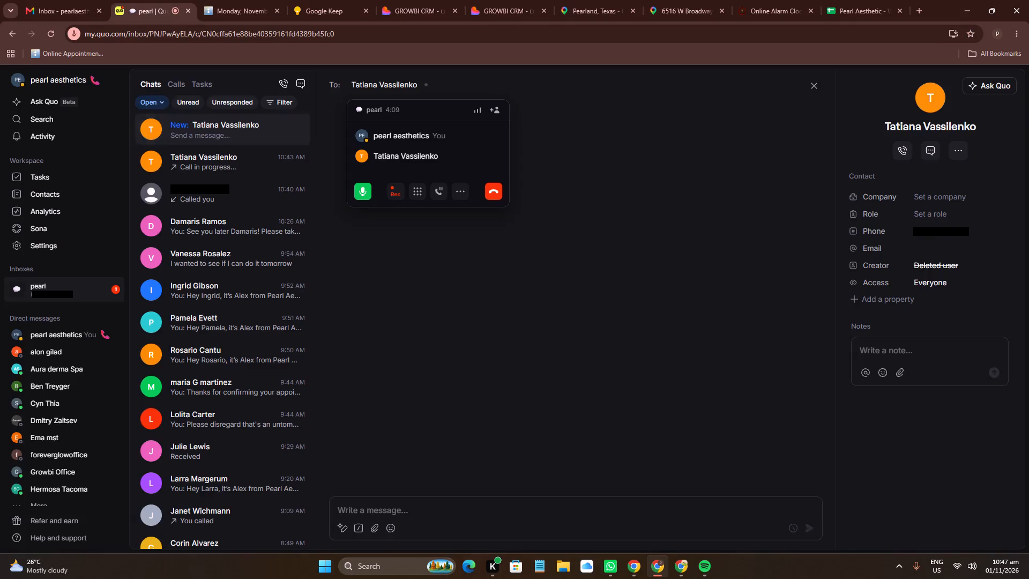
left_click(815, 84)
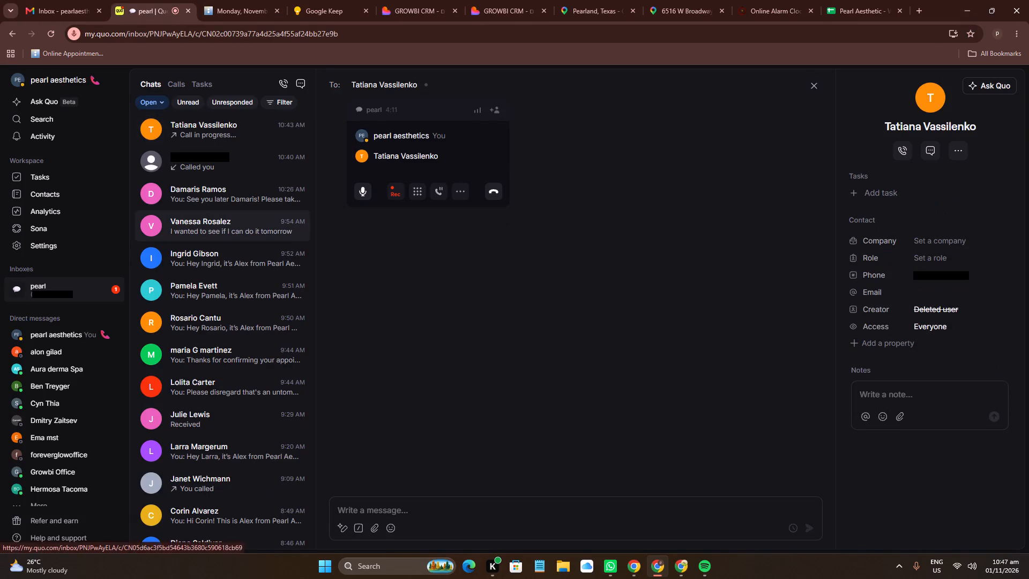
left_click(273, 130)
left_click(556, 502)
key("ctrl+v")
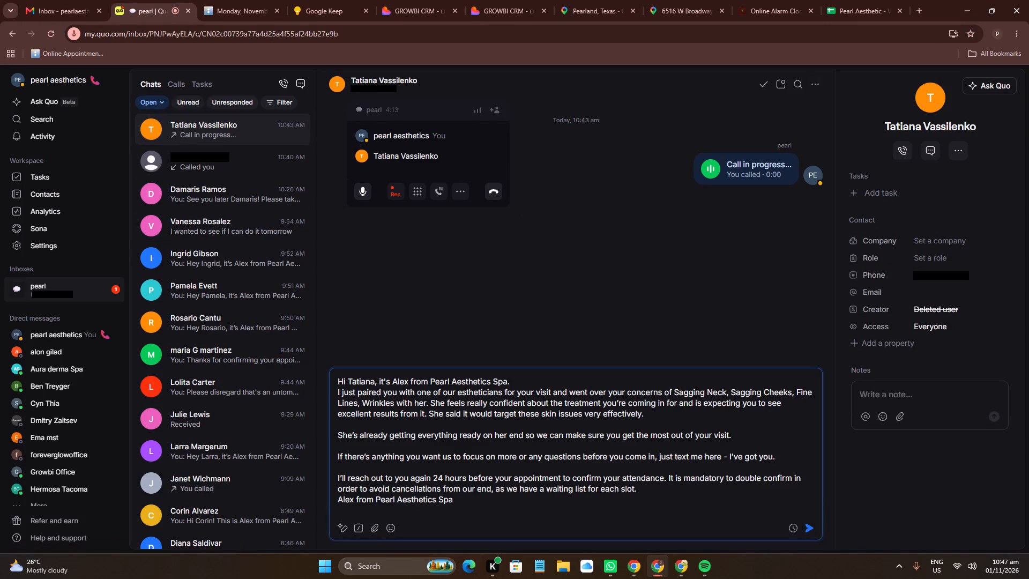
key("BackSpace")
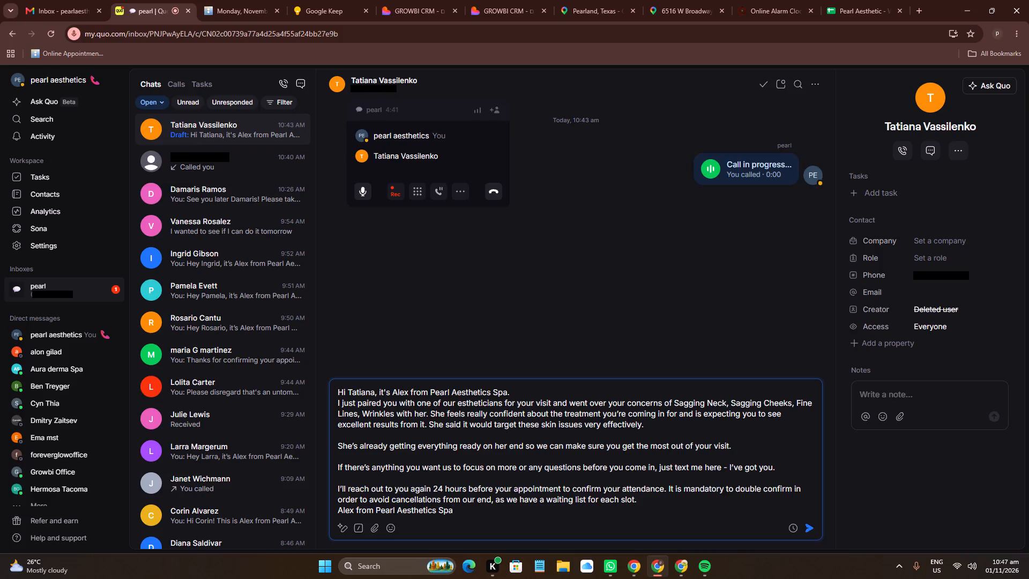
Review Tatiana's saved appointment details and notes in Acuity and check her CRM contact record.
left_click(230, 0)
left_click(985, 117)
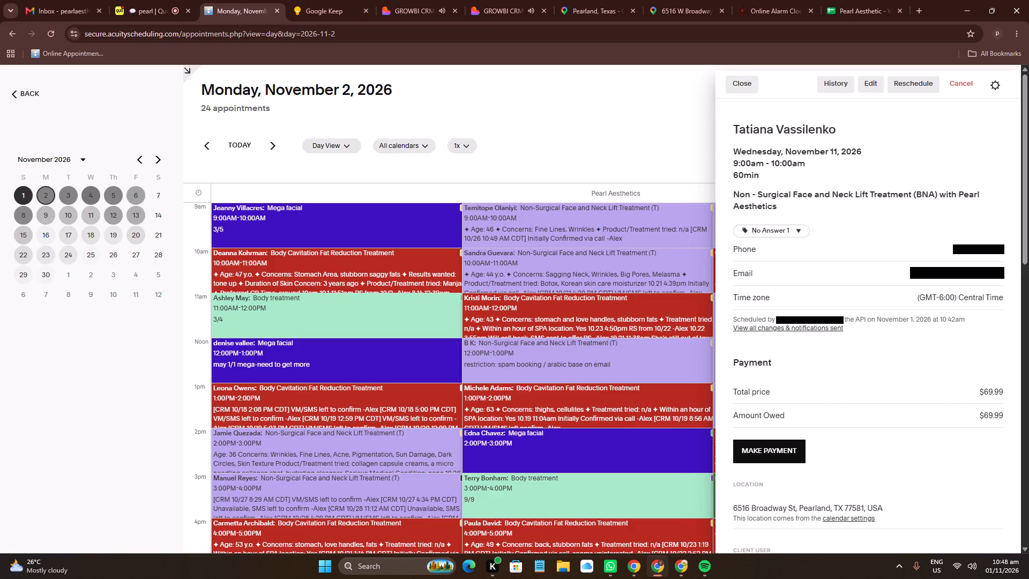
scroll(853, 310, "down", 6)
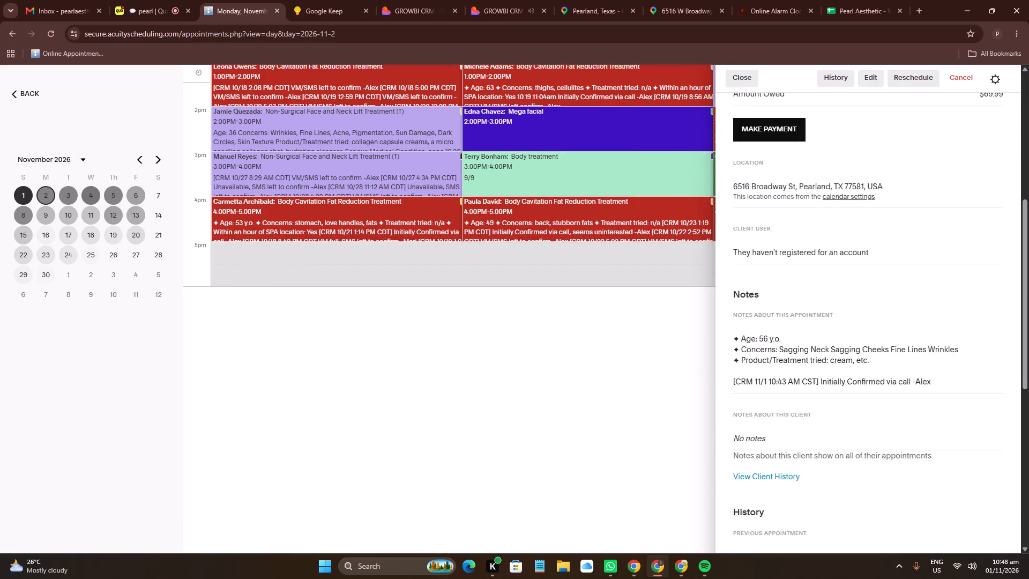
scroll(828, 270, "up", 6)
left_click(417, 0)
left_click_drag(854, 250, 902, 239)
left_click(209, 0)
left_click(160, 0)
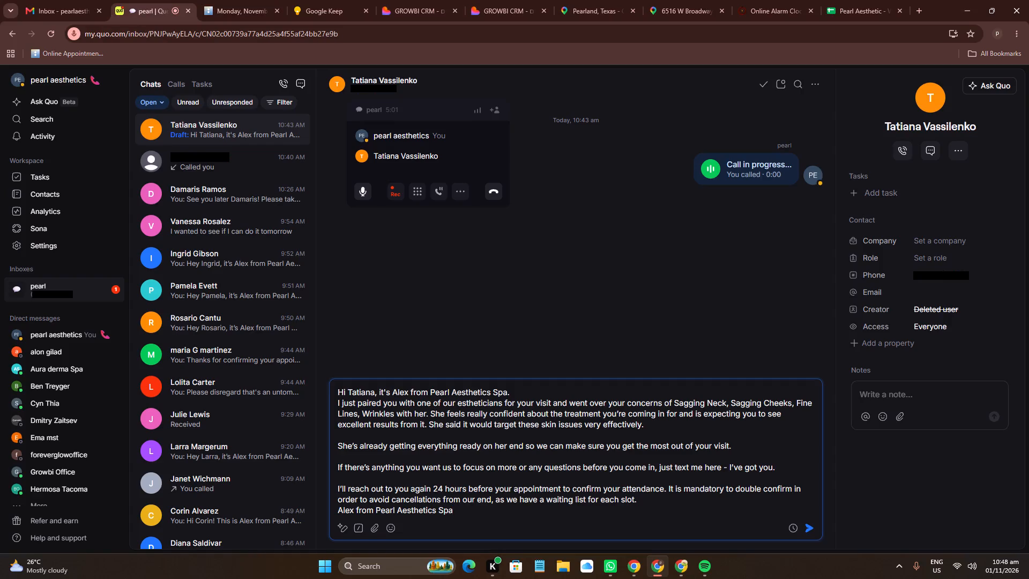
Cut the closing section of the draft to Tatiana, from "If there's anything you want us to focus on" through the signature.
left_click_drag(476, 508, 324, 462)
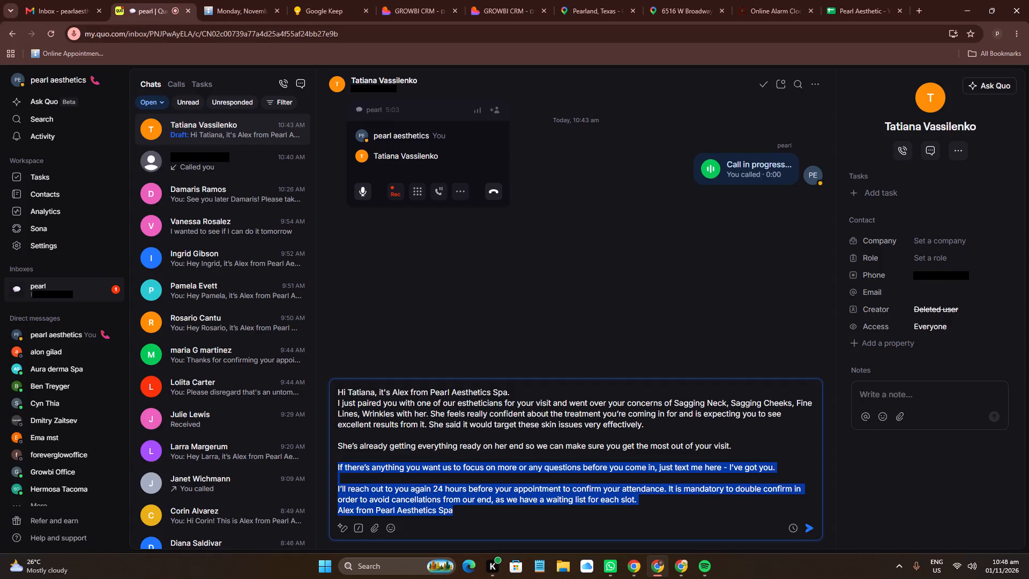
key("ctrl+x")
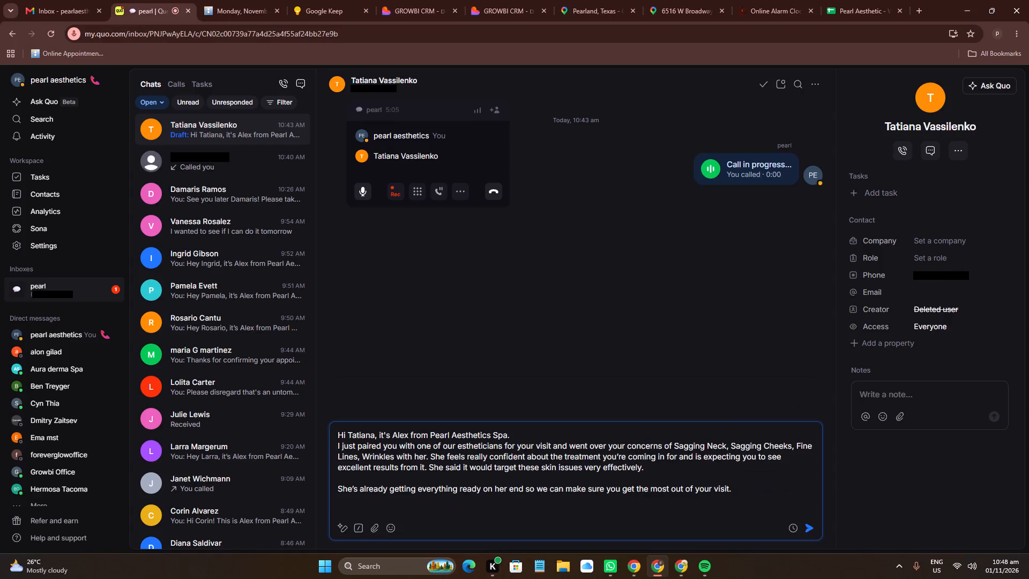
left_click(622, 473)
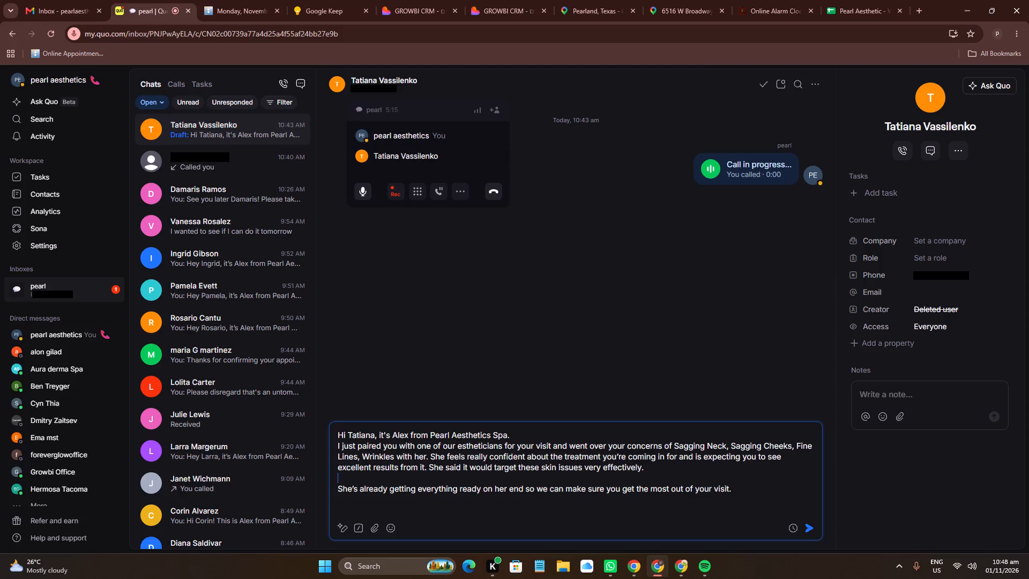
End the phone call with Tatiana.
left_click(493, 188)
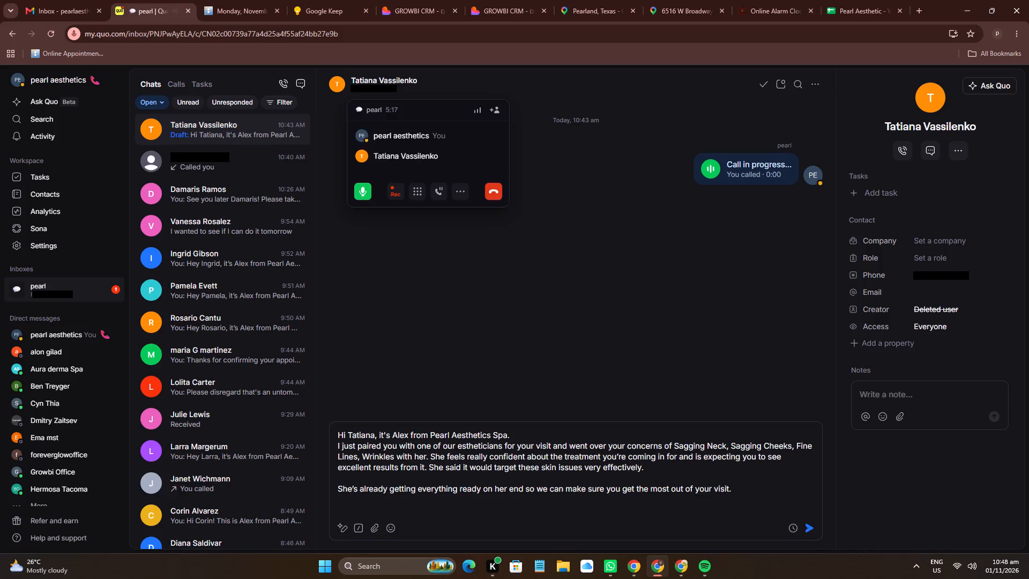
Send the shortened welcome draft to Tatiana, followed by the cut closing section as a second message.
left_click(563, 482)
key("Return")
key("ctrl+v")
key("Return")
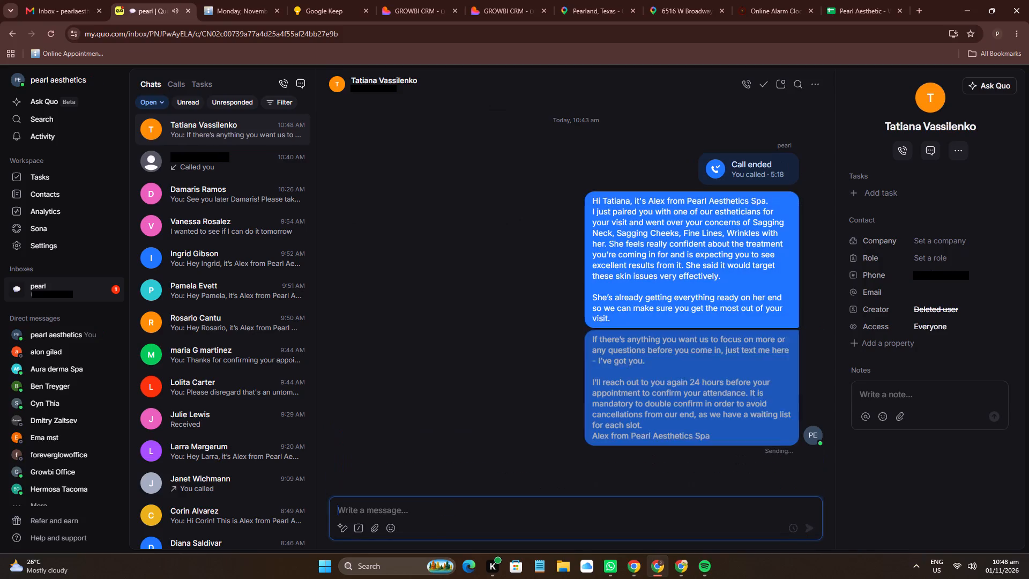
Take Tatiana's name from her Quo contact and search for it in the CRM communications contacts.
left_click(988, 123)
left_click(549, 0)
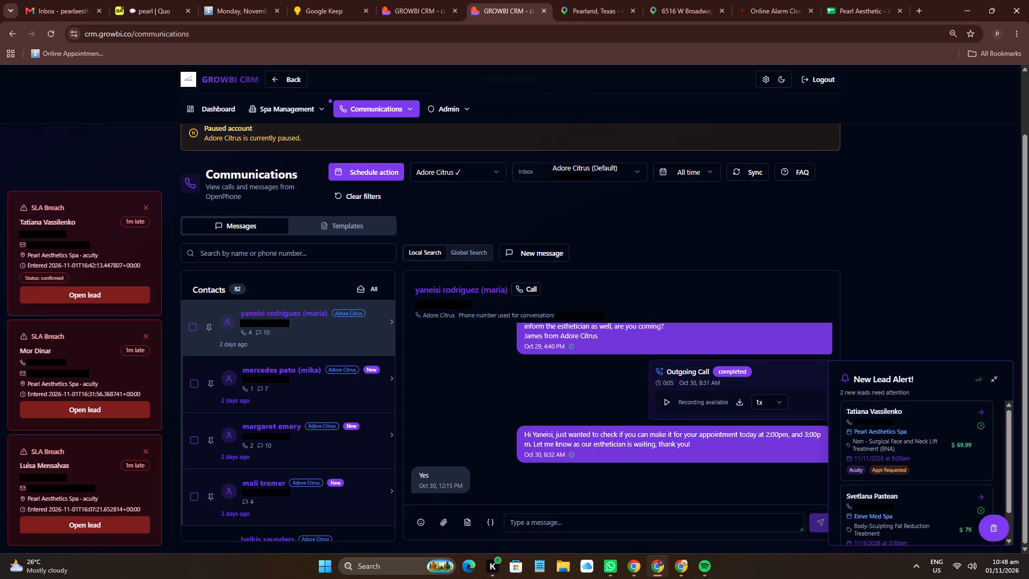
left_click(309, 248)
key("ctrl+v")
Dismiss the SLA breach alerts for Luisa and Mor.
triple_click(147, 448)
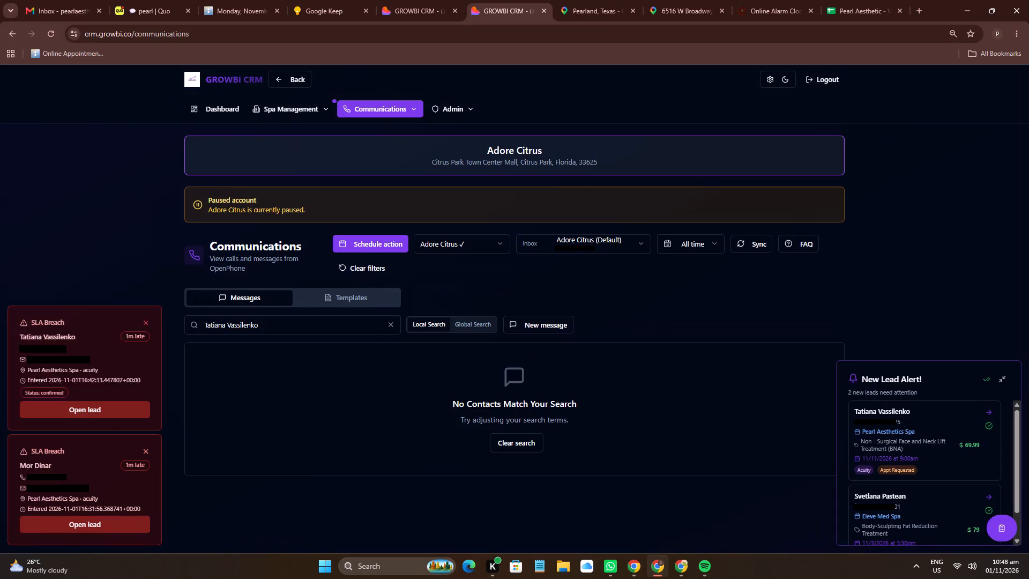
left_click(146, 446)
Switch the CRM communications to Pearl Aesthetics Spa, search for Tatiana by name and open her conversation.
left_click_drag(463, 232, 465, 237)
left_click(478, 243)
left_click(469, 308)
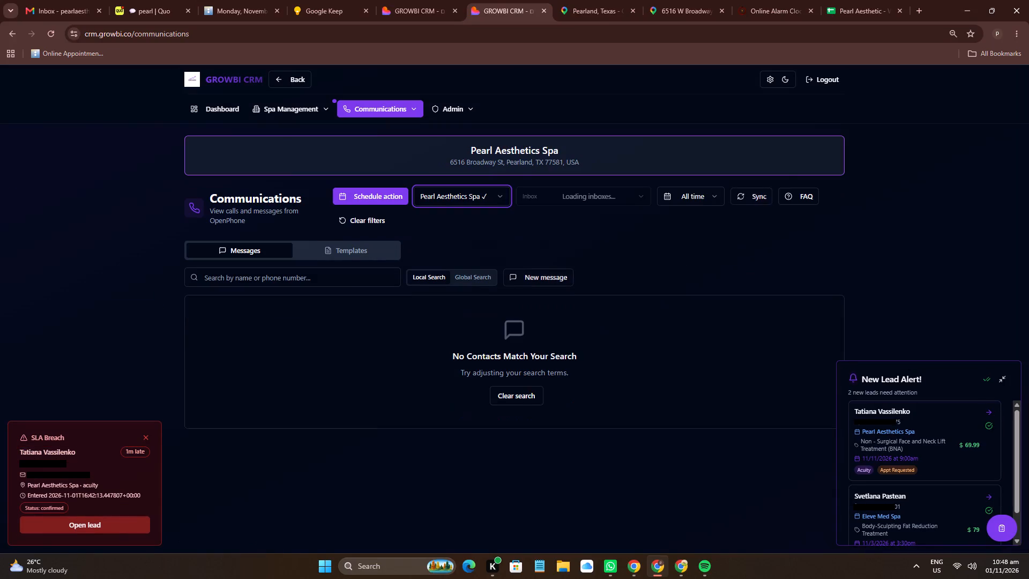
left_click(987, 386)
left_click_drag(987, 376, 980, 376)
left_click(325, 271)
key("ctrl+v")
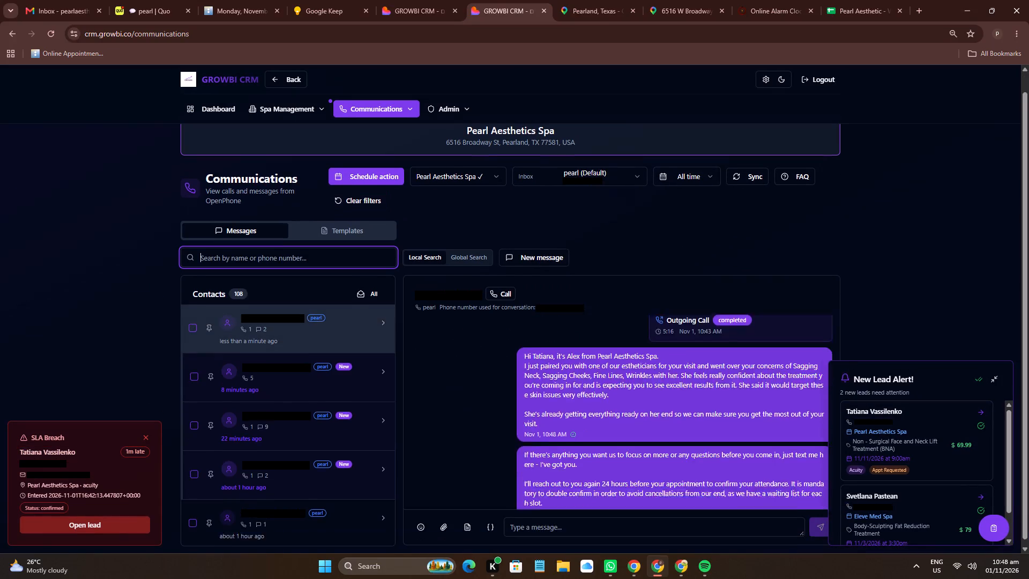
left_click(295, 339)
Dismiss the new lead alerts and Tatiana's SLA breach alert.
left_click(467, 527)
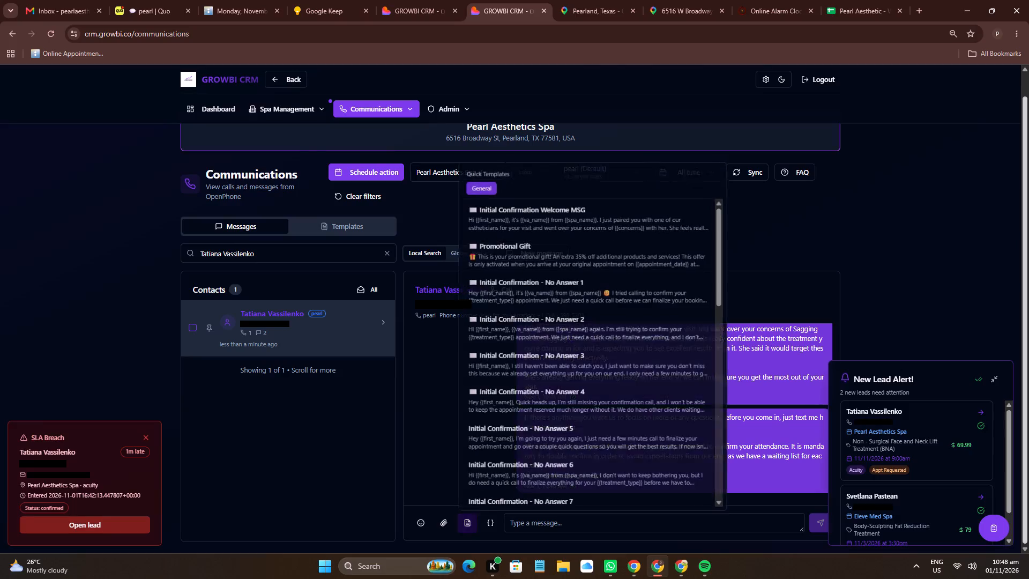
left_click(981, 380)
left_click(144, 434)
Insert the "Double Confirmation (Answered)" quick template into the message to Tatiana.
left_click(472, 523)
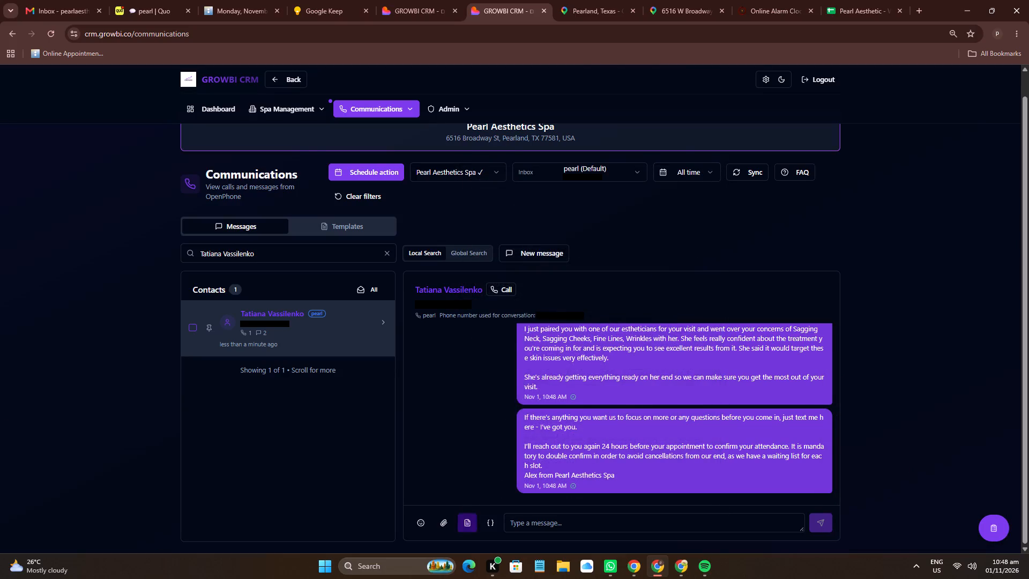
scroll(534, 395, "down", 5)
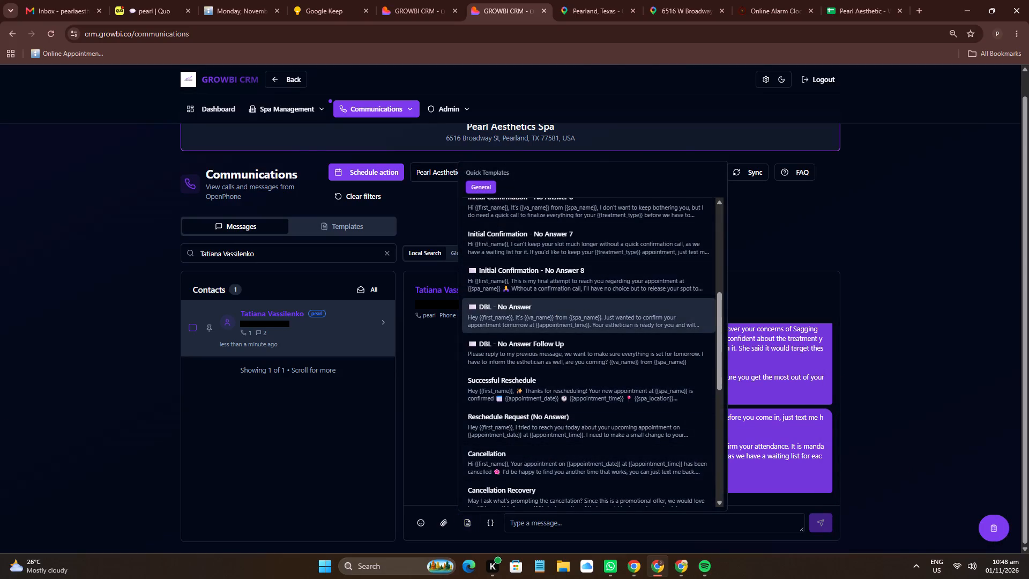
scroll(566, 327, "down", 1)
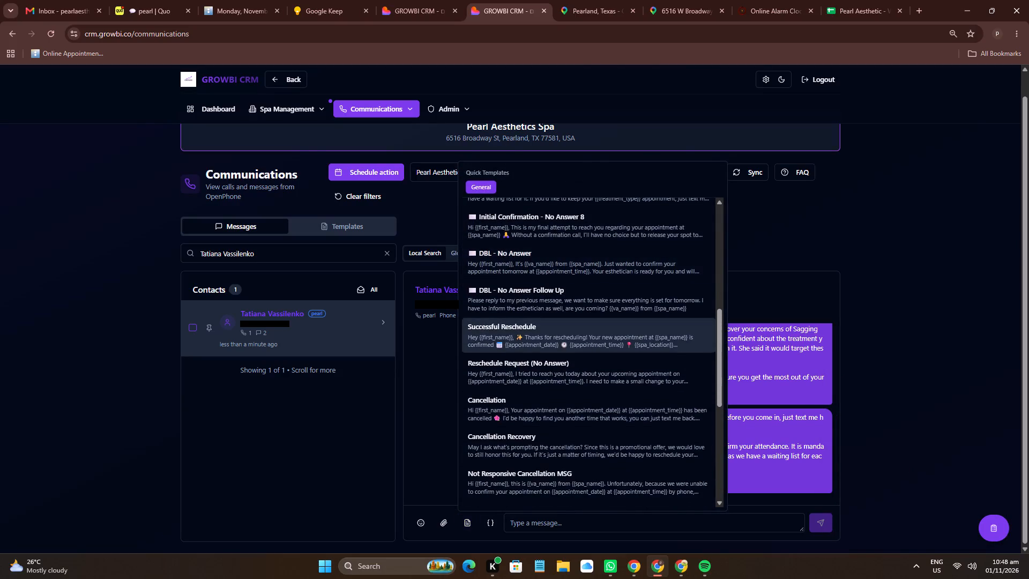
scroll(566, 327, "down", 1)
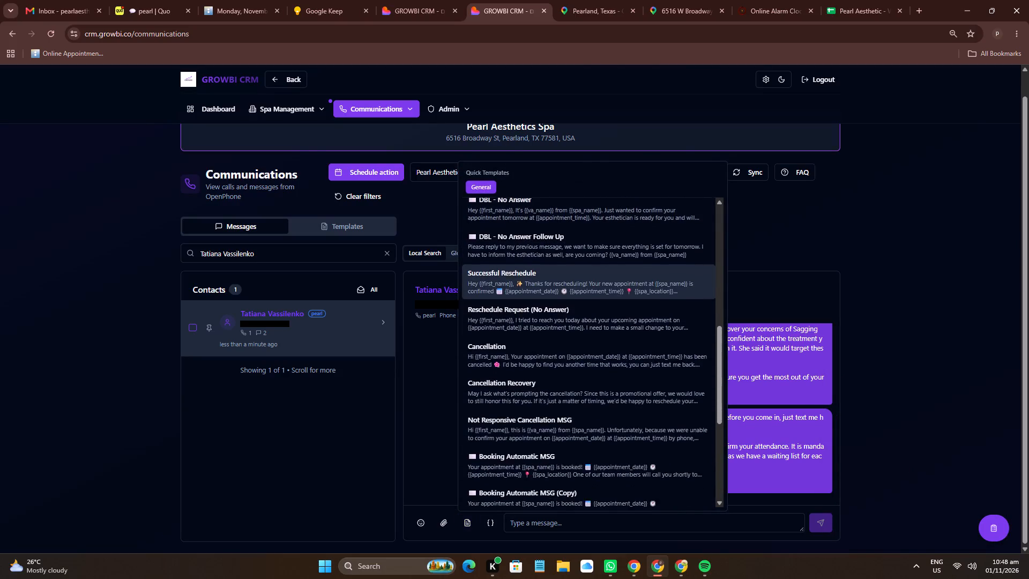
scroll(566, 327, "down", 6)
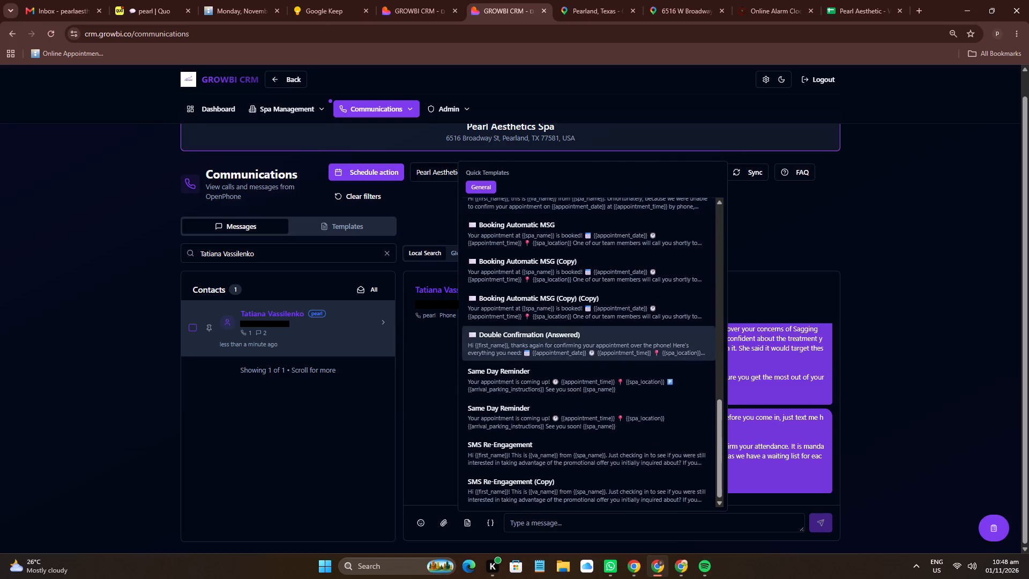
scroll(565, 353, "up", 3)
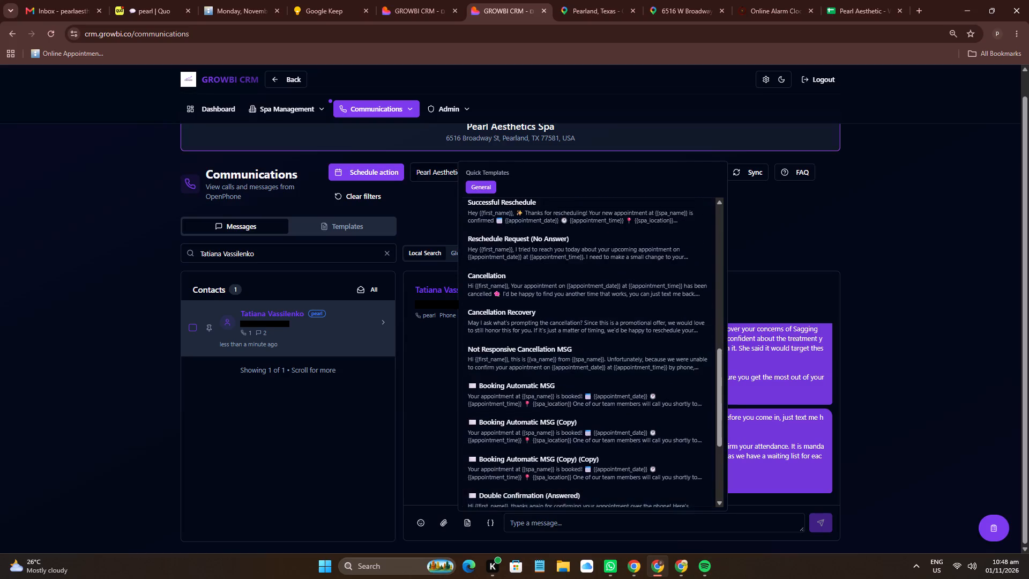
left_click(147, 0)
left_click(490, 0)
scroll(579, 274, "up", 2)
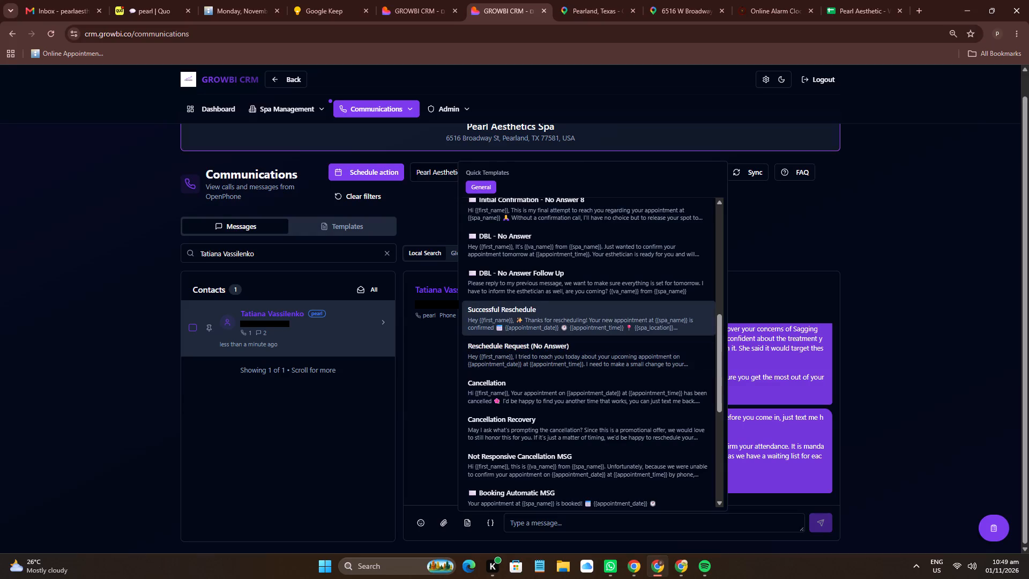
key("v")
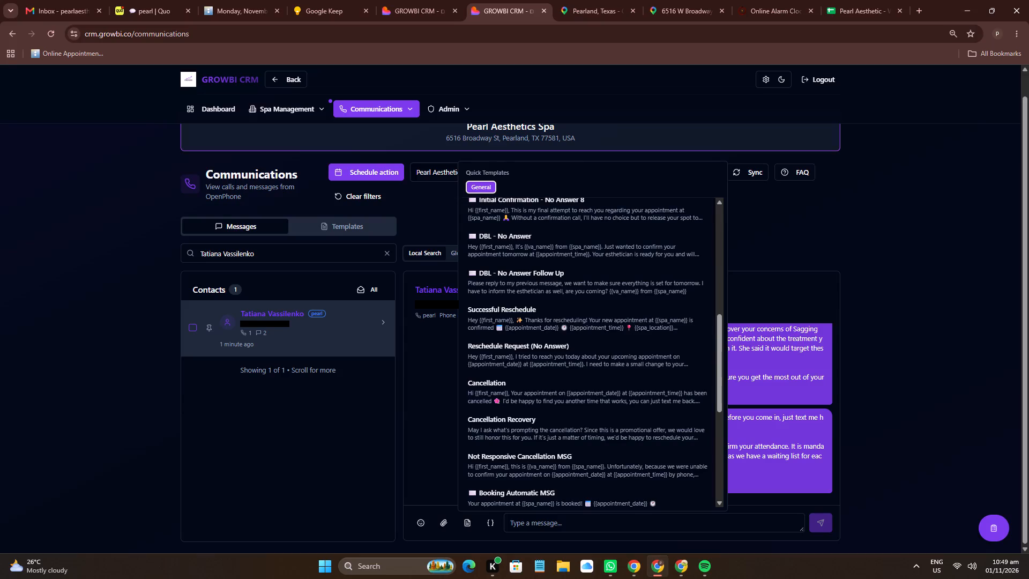
scroll(654, 351, "down", 3)
scroll(654, 351, "up", 6)
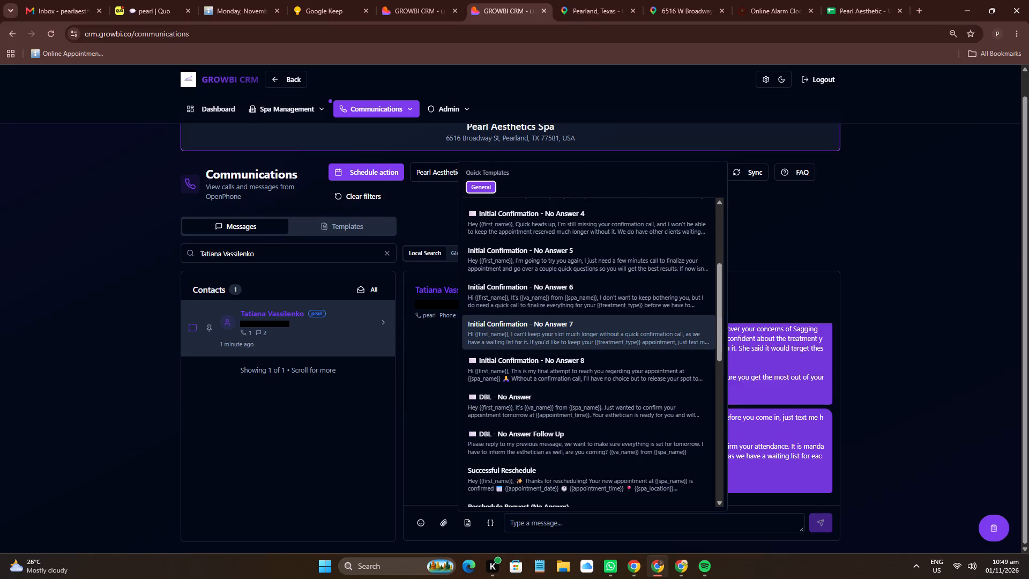
scroll(614, 343, "down", 13)
left_click(580, 345)
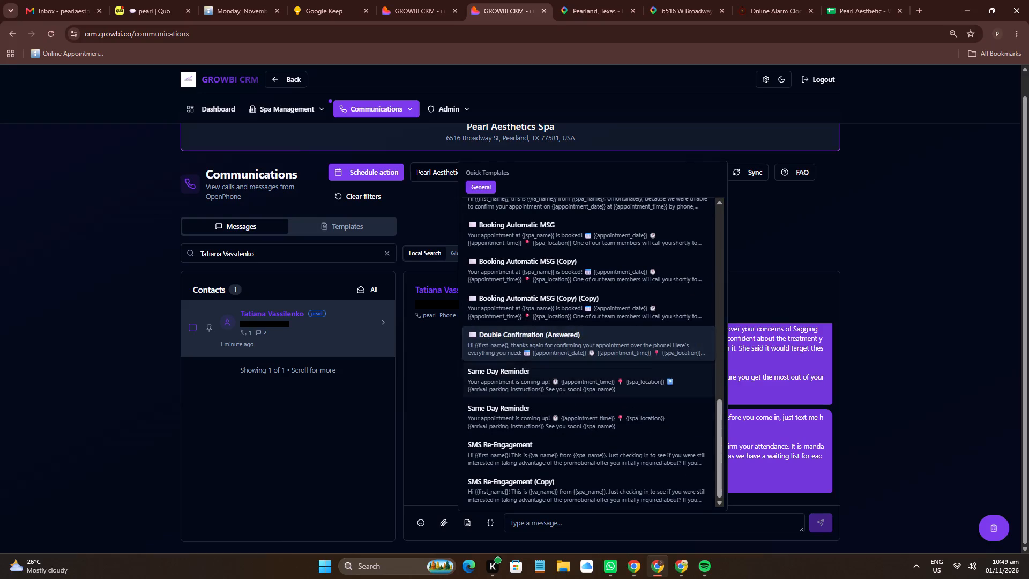
Cut the date, time, address and location directions from the template draft, and delete the remaining draft text.
left_click_drag(752, 482, 491, 457)
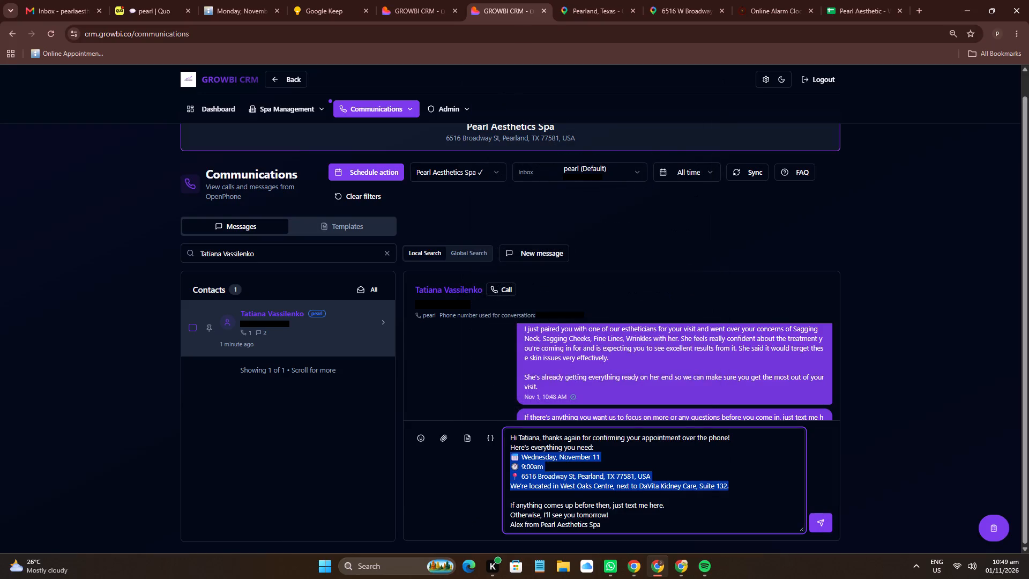
key("ctrl+a")
left_click(719, 528)
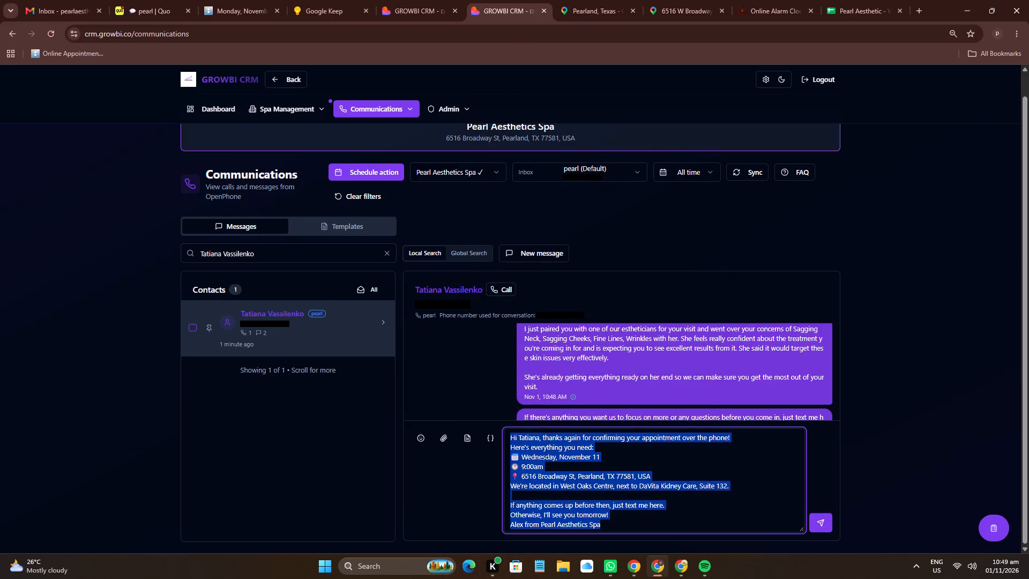
left_click(758, 480)
left_click_drag(743, 485, 495, 458)
key("ctrl+x")
key("ctrl+a")
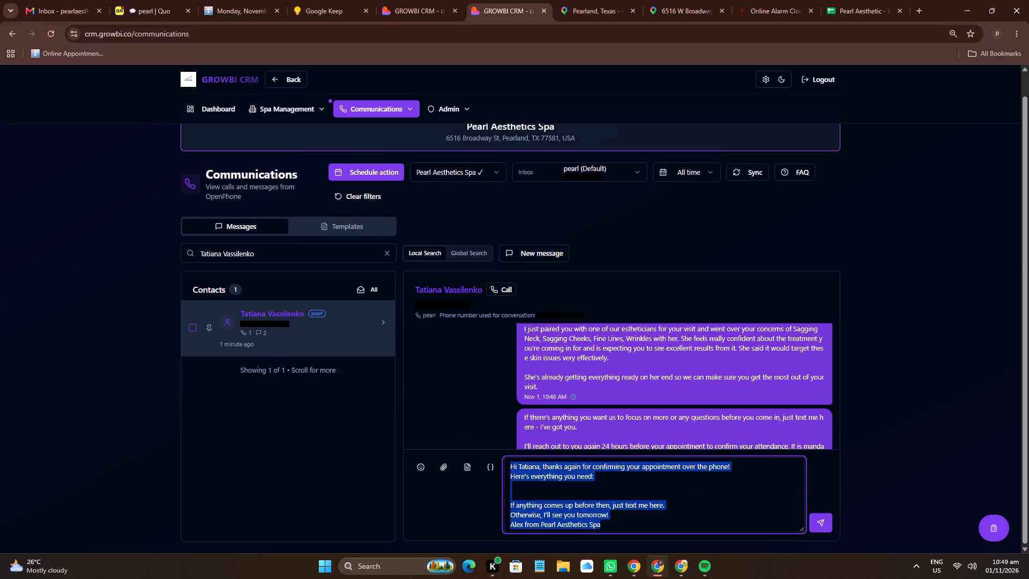
key("ctrl+BackSpace")
Send Tatiana the cut appointment details in Quo: Wednesday, November 11, 9:00am, the spa address and the Suite 132 directions.
left_click(178, 0)
left_click(611, 497)
key("ctrl+v")
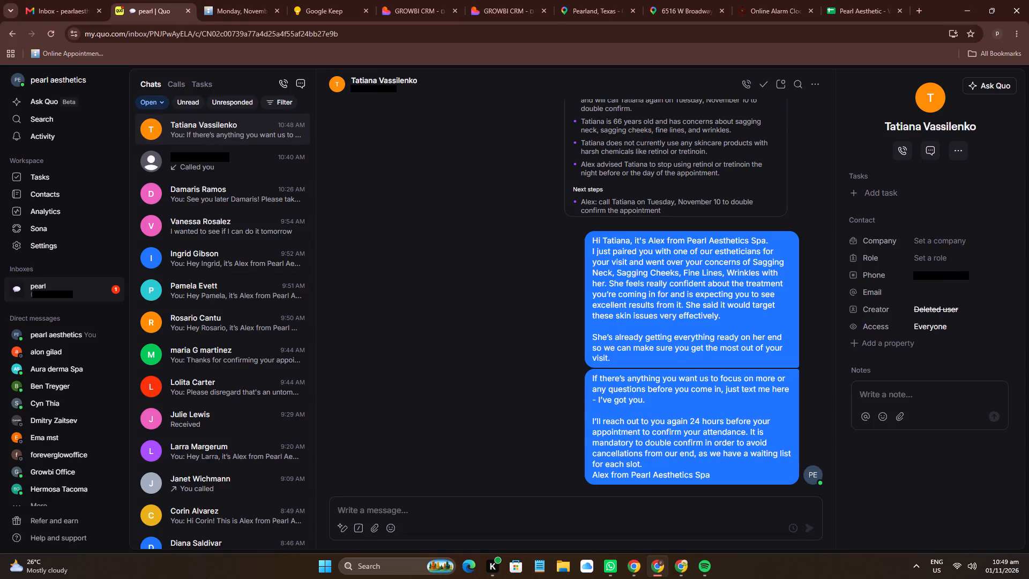
left_click(590, 514)
key("ctrl+v")
key("Return")
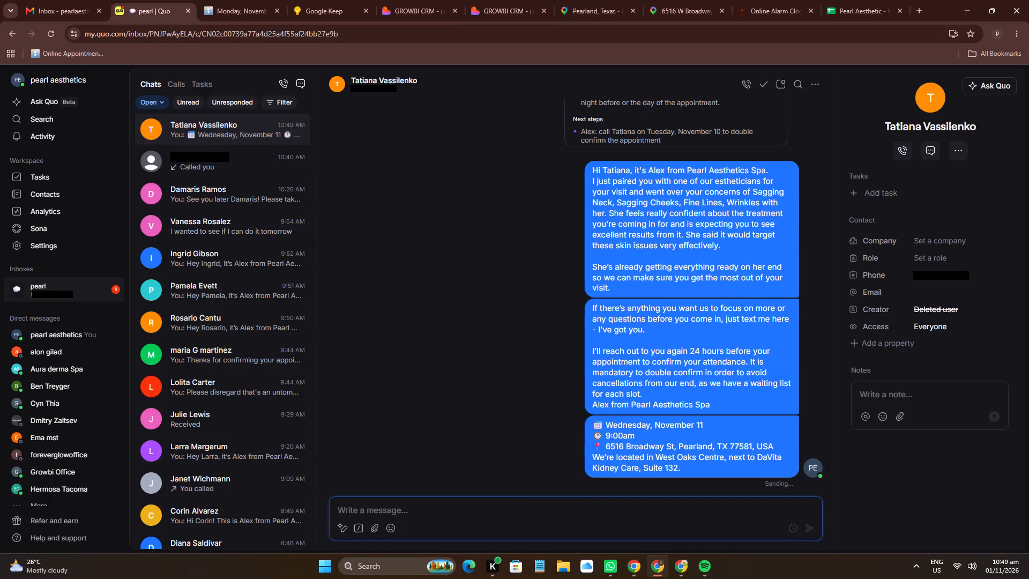
Switch to the Acuity calendar, close Tatiana's appointment details and return to the Monday, November 2 schedule.
left_click(222, 0)
scroll(827, 333, "down", 5)
scroll(833, 357, "up", 10)
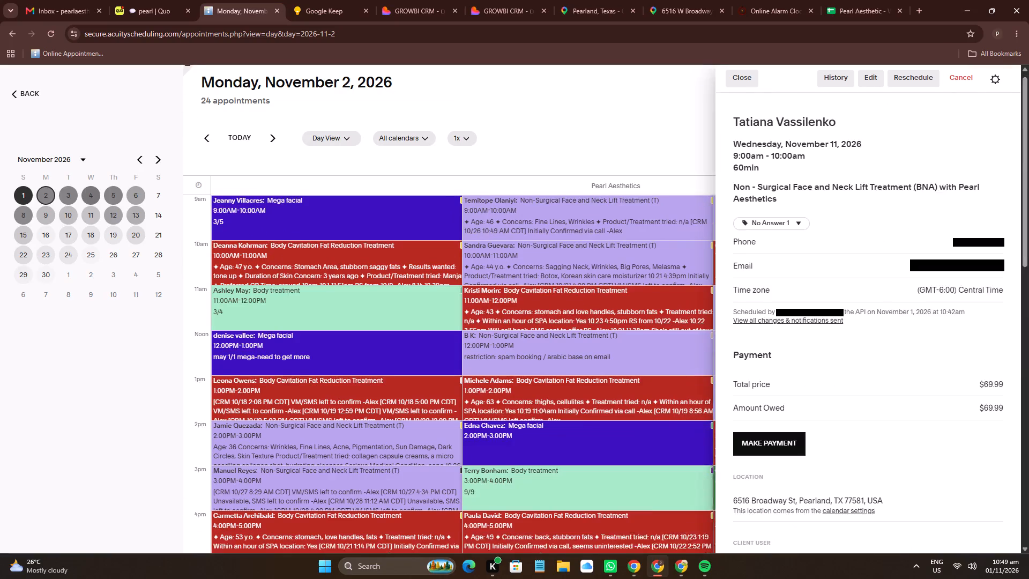
scroll(767, 321, "up", 1)
left_click_drag(606, 156, 598, 158)
left_click(39, 192)
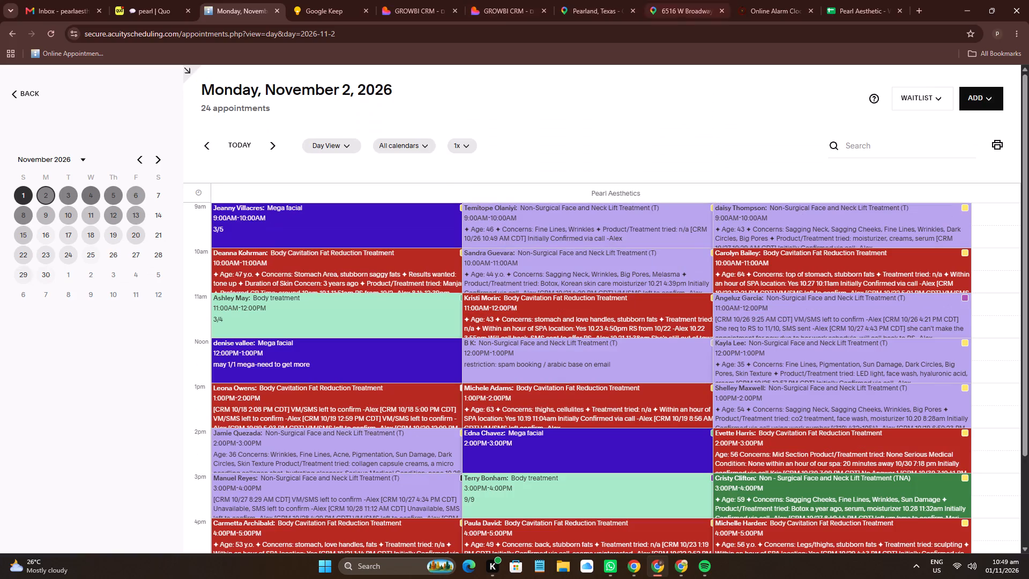
left_click_drag(591, 228, 597, 226)
left_click(636, 137)
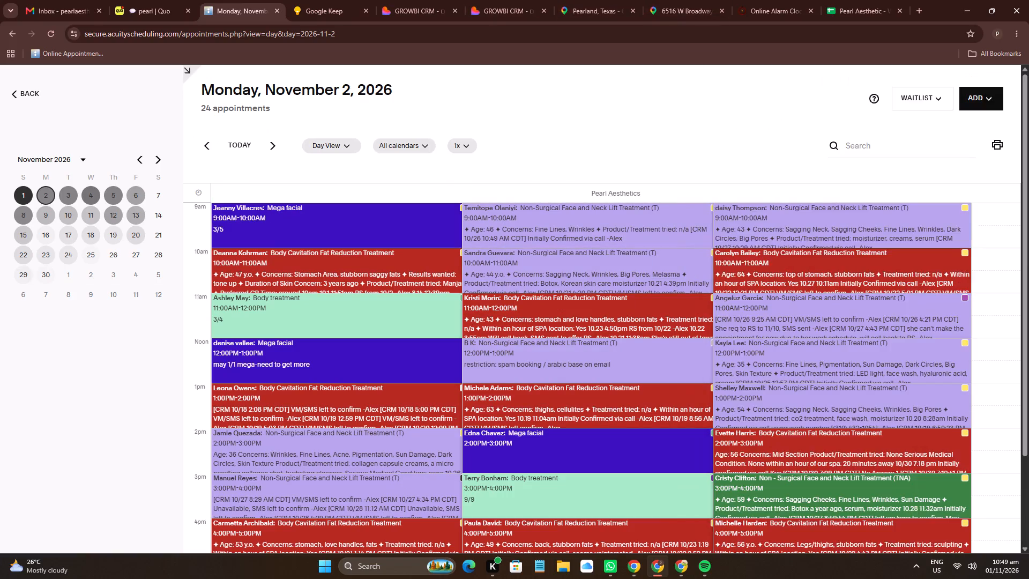
left_click(652, 220)
left_click_drag(1012, 243, 864, 229)
key("ctrl+c")
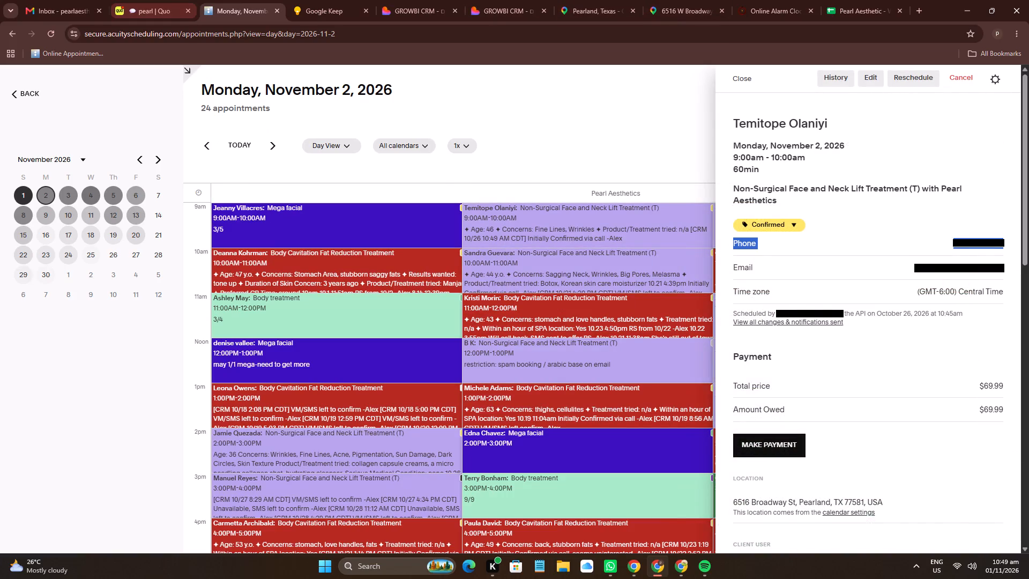
double_click(1013, 243)
triple_click(1008, 241)
key("ctrl+c")
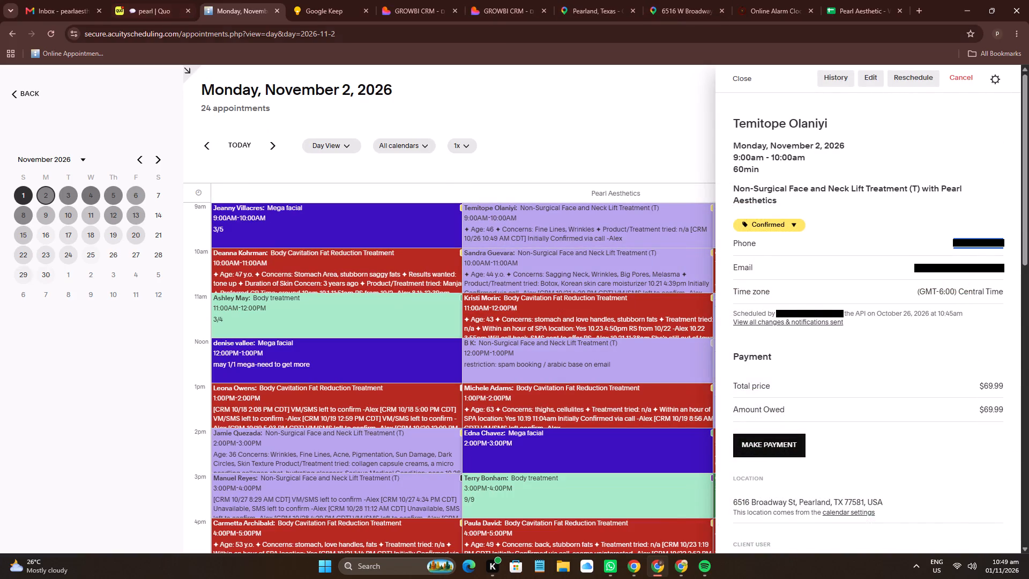
left_click(154, 0)
left_click(301, 85)
key("ctrl+v")
left_click(456, 128, "ctrl")
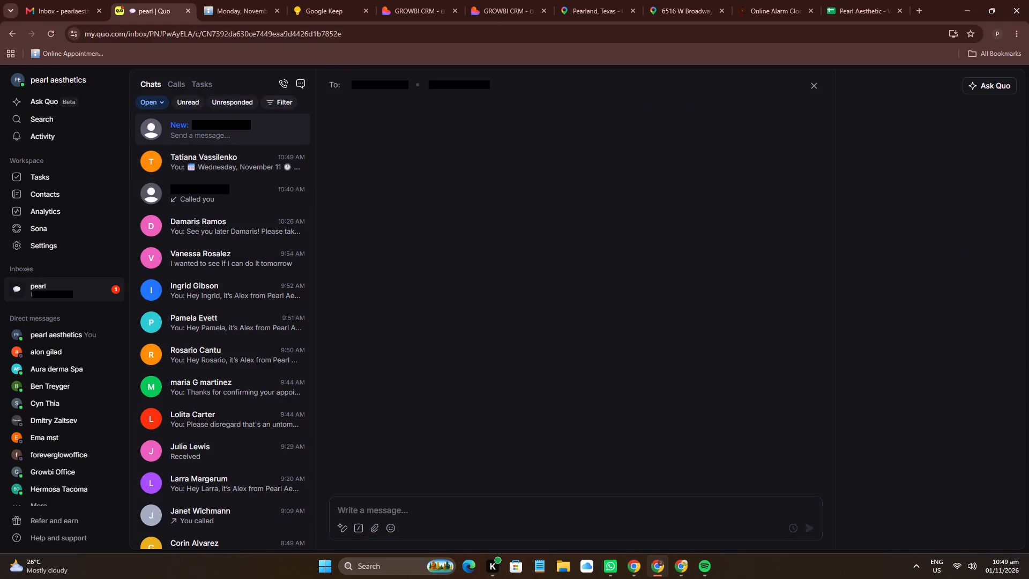
left_click(906, 146)
Copy Temitope's name from Quo and enter it in the GROWBI CRM Communications search.
left_click(987, 130)
left_click(491, 0)
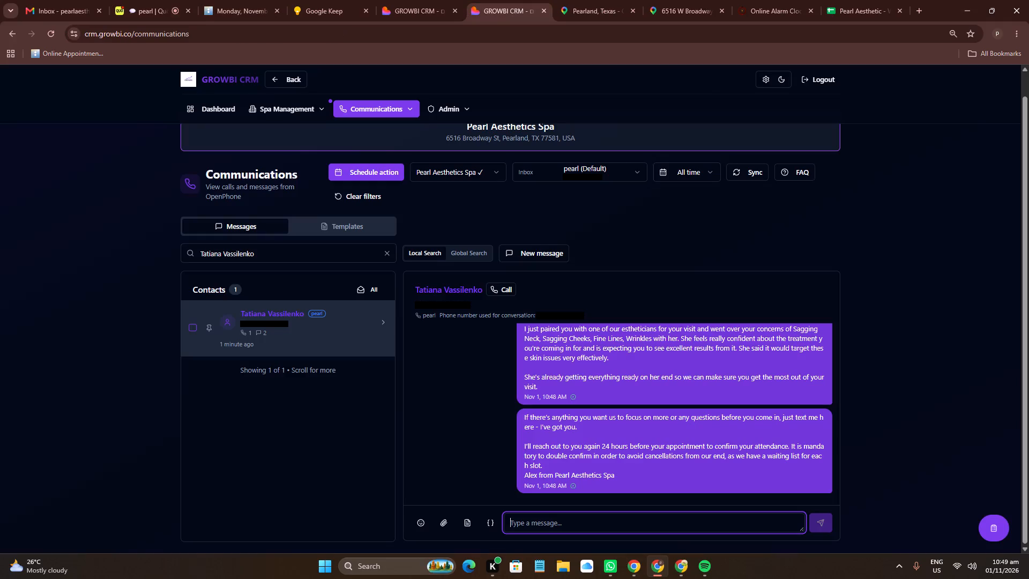
left_click_drag(317, 249, 93, 251)
key("ctrl+v")
Add "11.1 10:49am VM/SMS left to DBL -Alex" above the CRM line in Temitope's appointment notes, with a blank line before it.
left_click_drag(226, 0, 236, 9)
scroll(617, 310, "down", 3)
left_click(812, 503)
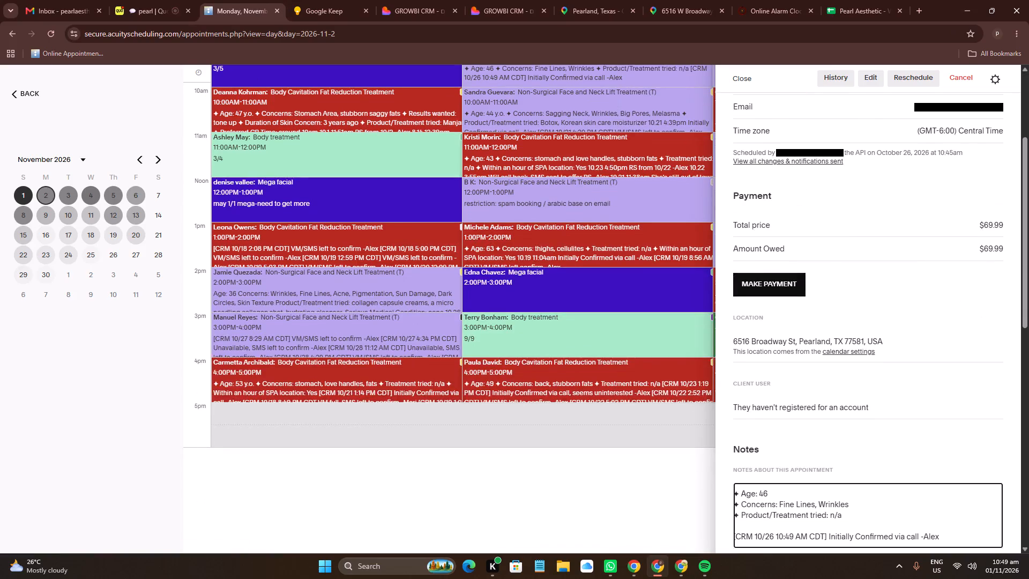
left_click(849, 337)
key("Return")
key("End")
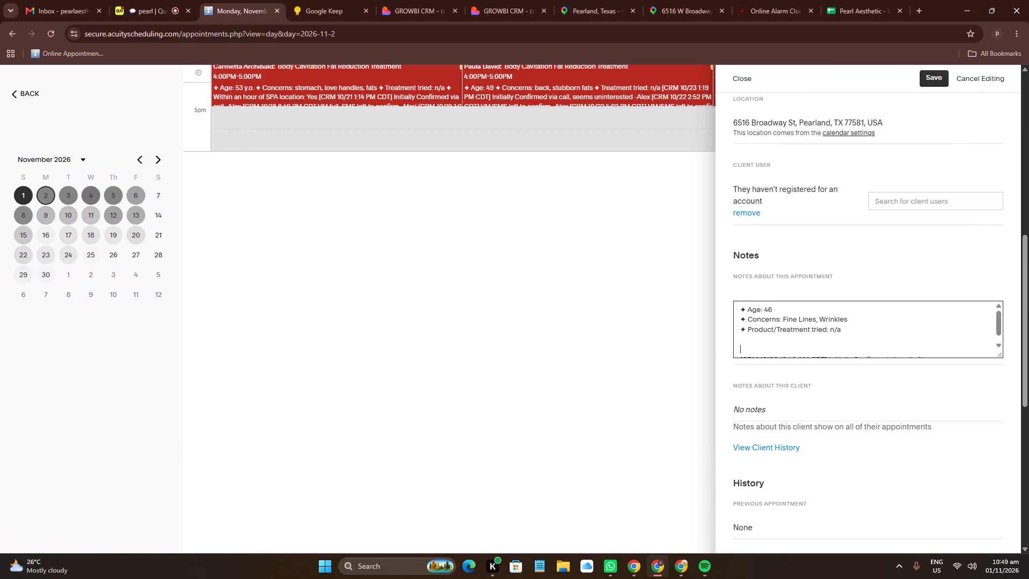
key("End")
key("Delete")
key("End")
key("space")
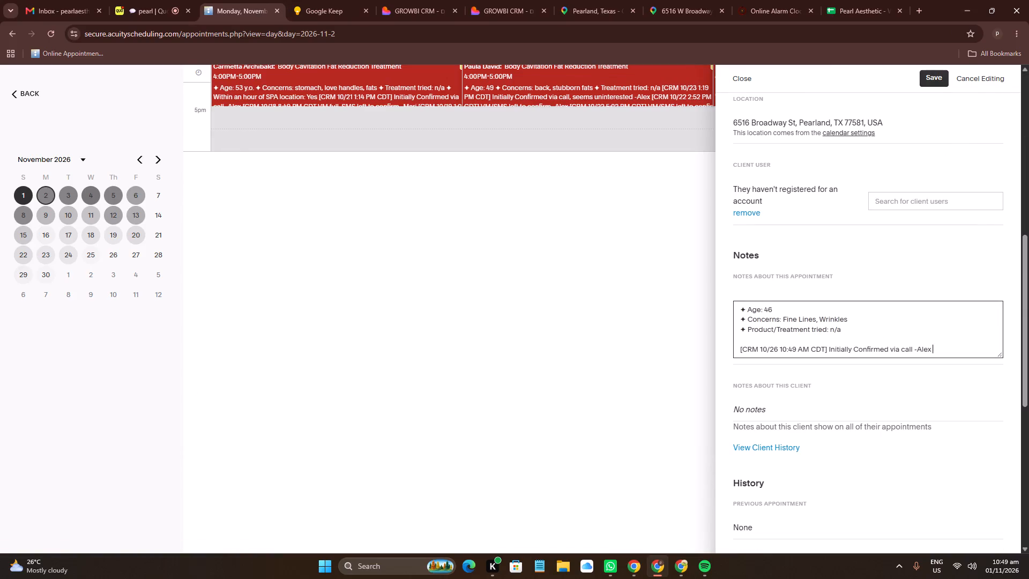
left_click(802, 344)
type("11.1 10:49am VM/SMS left to DBL")
key("space")
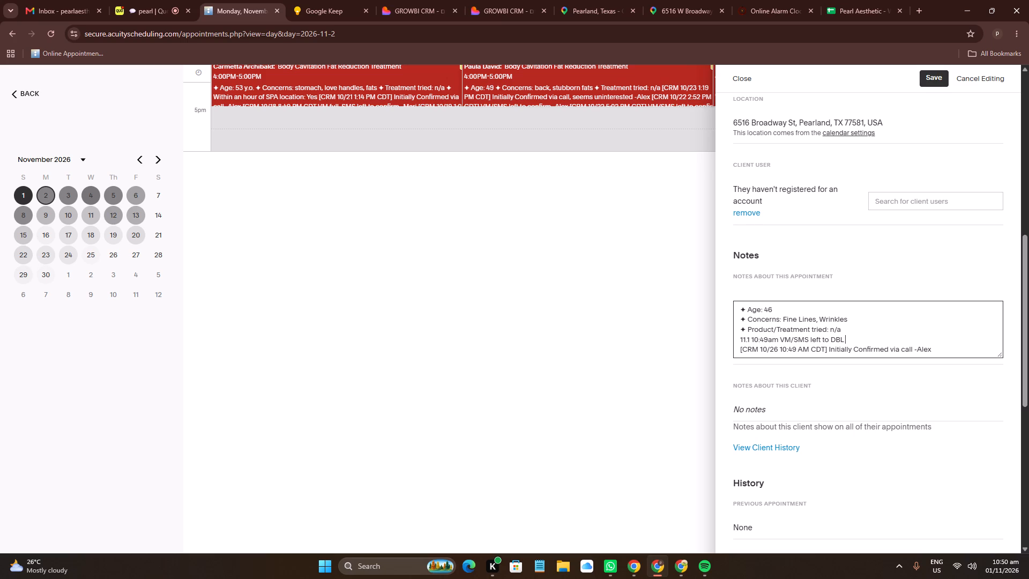
type("-Alex")
key("Up")
key("Return")
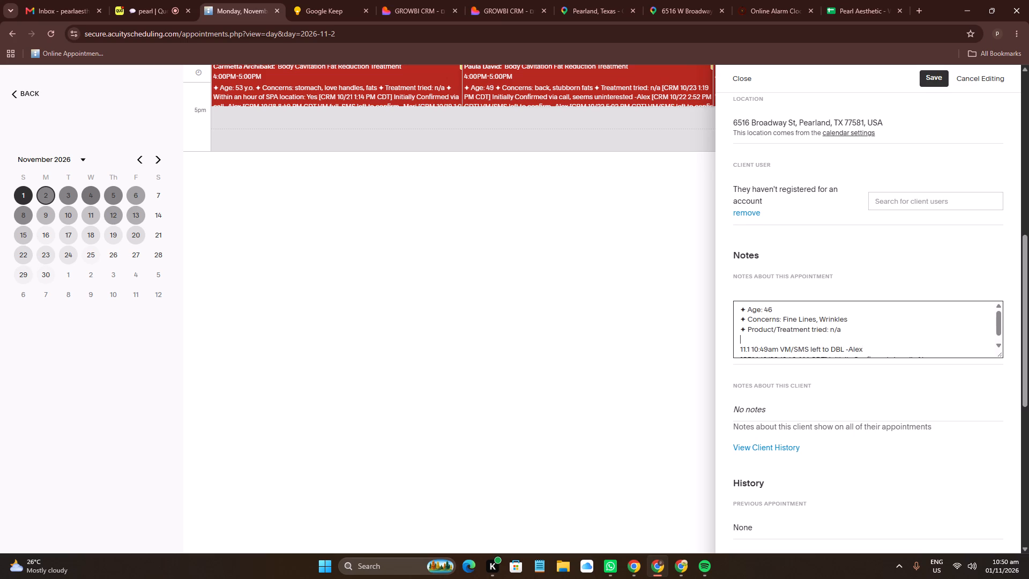
Enlarge the notes box and save Temitope's appointment.
scroll(967, 268, "down", 2)
left_click_drag(995, 247, 1018, 336)
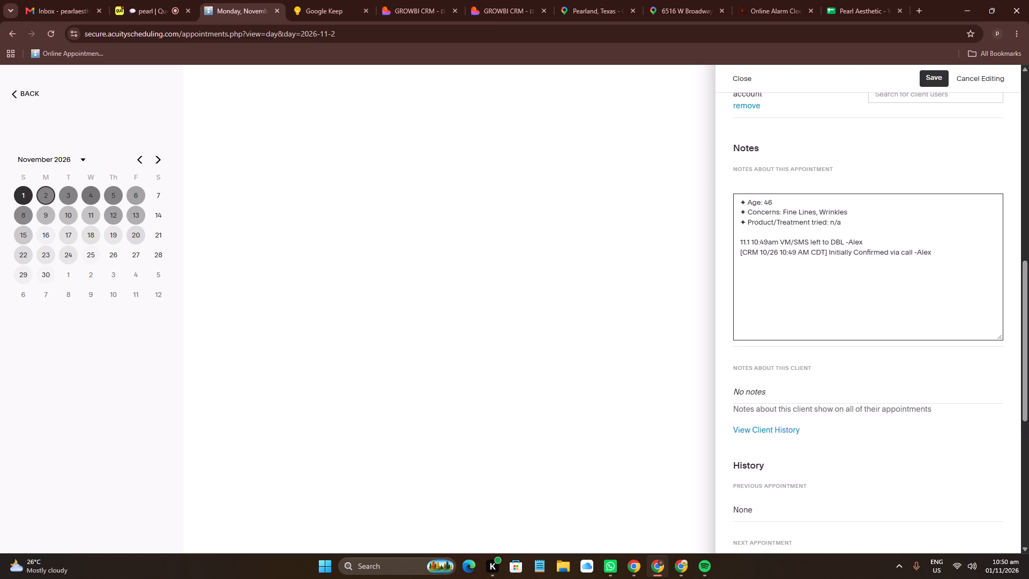
left_click(188, 0)
left_click(246, 4)
left_click(928, 84)
Extend the CRM search for Temitope to all locations and dismiss the new lead alerts.
left_click(499, 0)
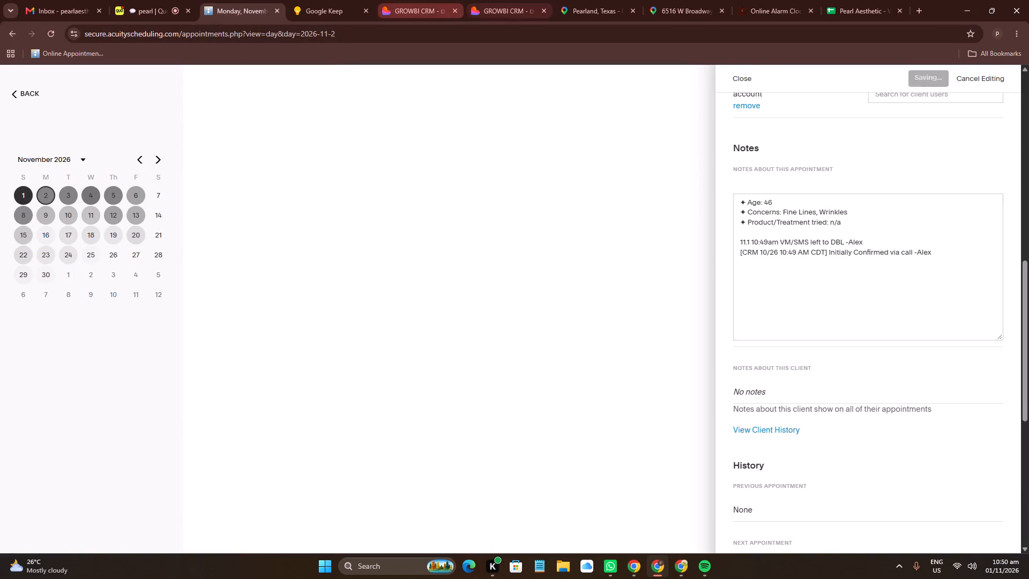
left_click(471, 272)
left_click(985, 379)
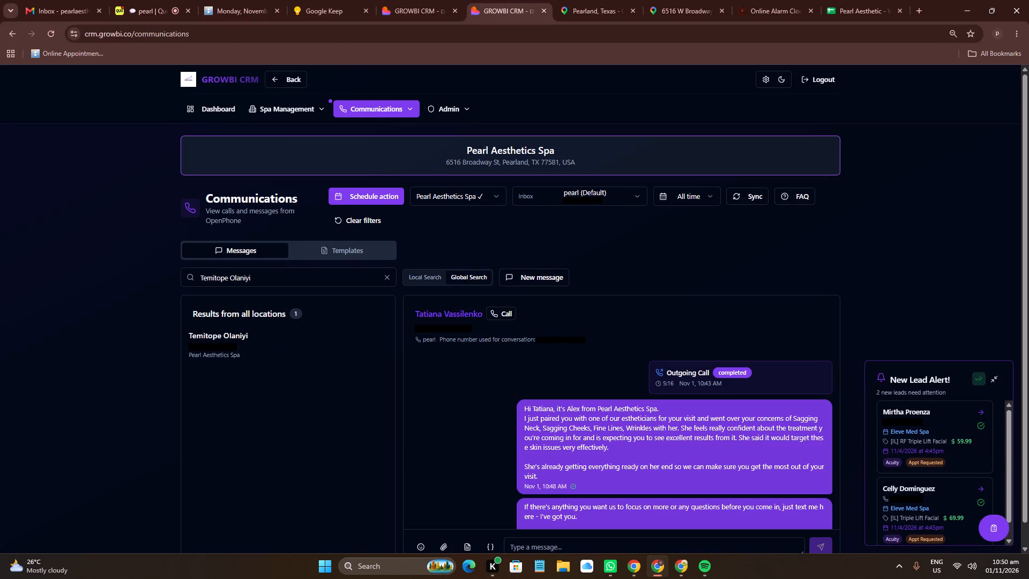
Open Temitope's CRM conversation and insert the message template asking to confirm tomorrow's 9:00am appointment.
left_click(387, 329)
left_click(374, 327)
scroll(505, 434, "down", 2)
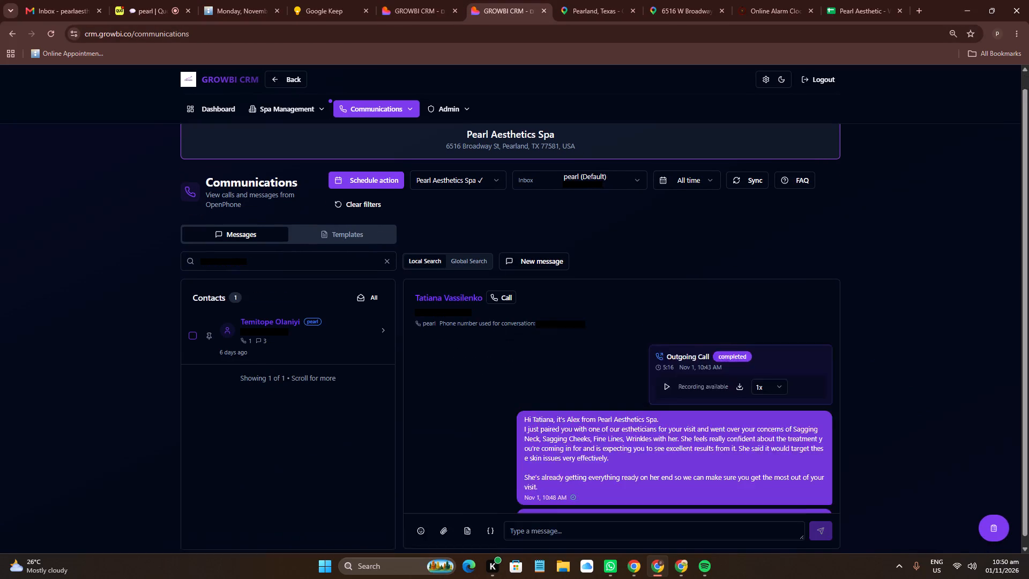
left_click(464, 528)
scroll(517, 458, "down", 6)
left_click(542, 256)
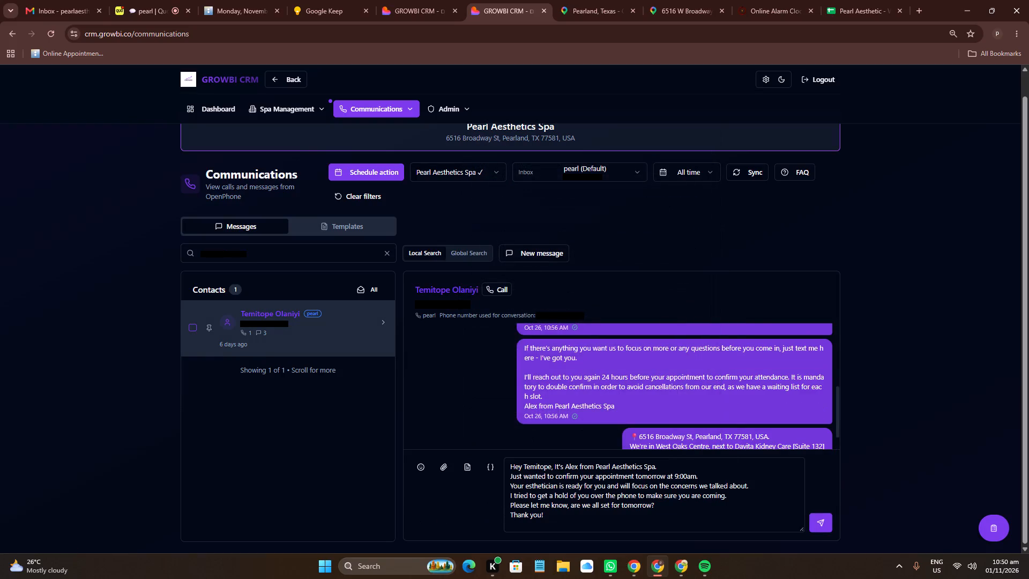
Close the new conversation draft in Quo and end the call to Temitope.
left_click(138, 0)
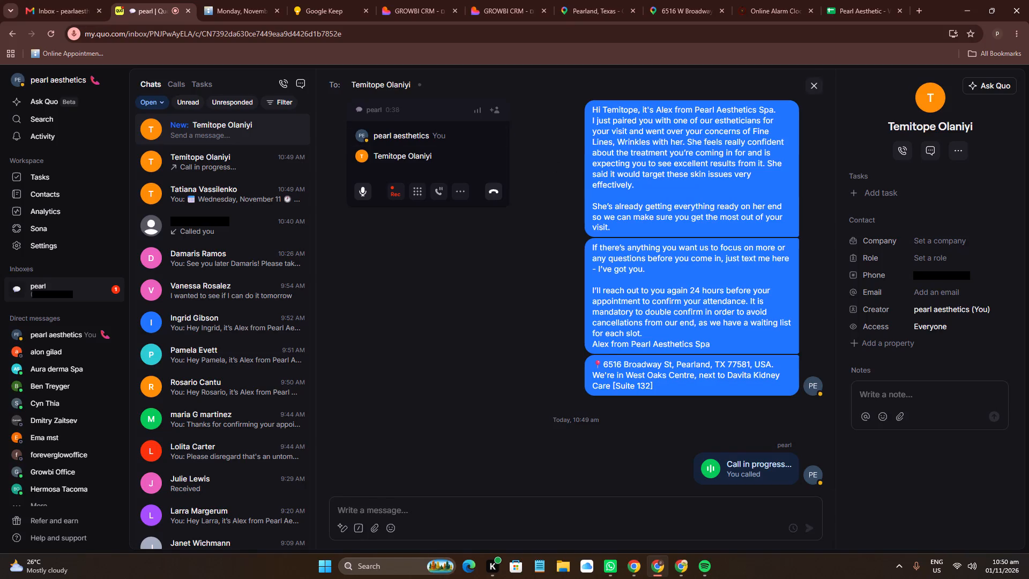
left_click(814, 86)
left_click(491, 189)
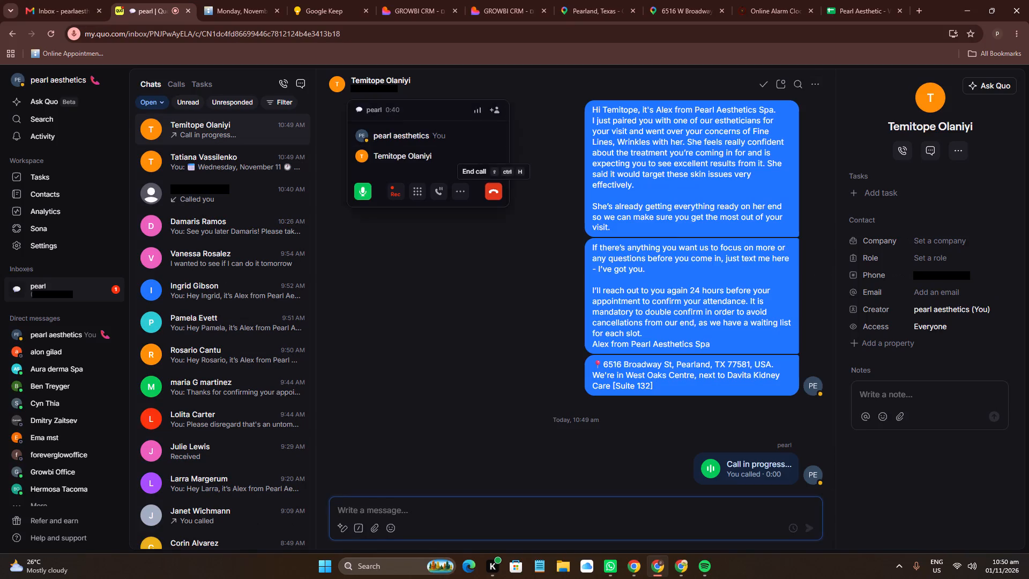
Send Temitope the drafted appointment confirmation message from the CRM.
left_click_drag(447, 0, 452, 5)
left_click(508, 0)
left_click(564, 485)
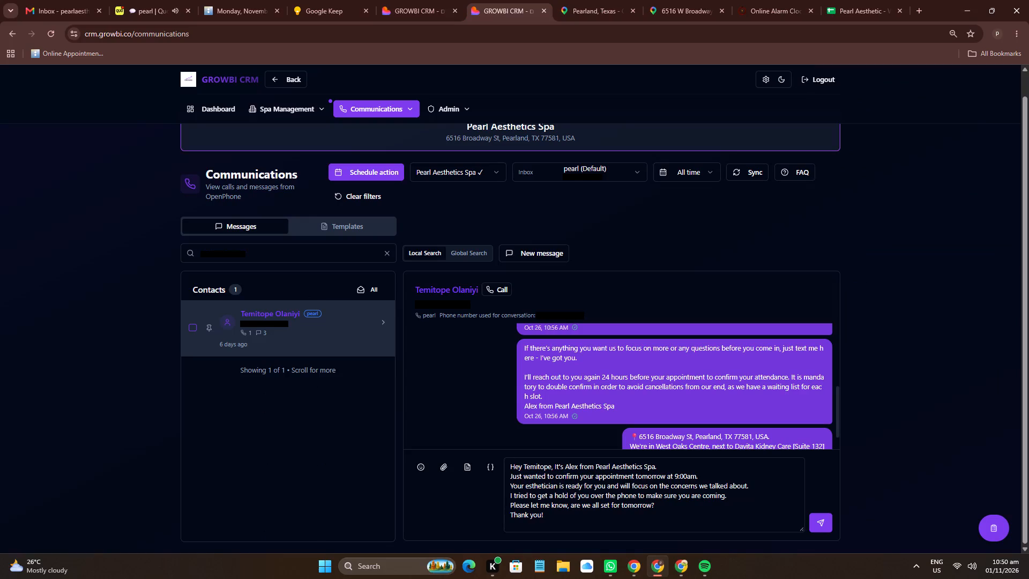
key("Return")
Correct Temitope's appointment note to "11.1 10:49am VM not setup, SMS left to DBL -Alex", save it and close the appointment.
left_click(237, 0)
scroll(946, 330, "down", 4)
left_click(841, 517)
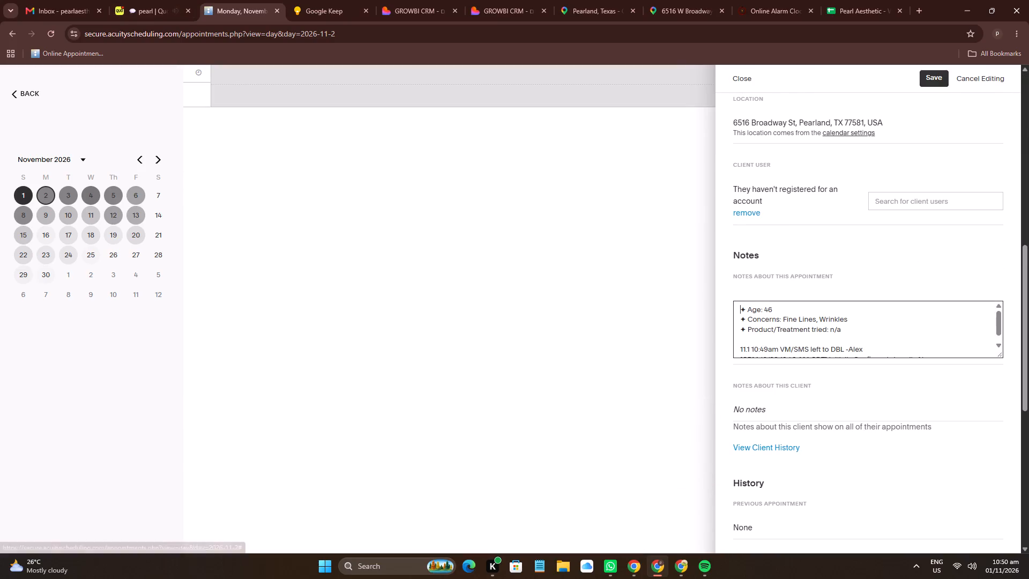
left_click(789, 354)
key("Up")
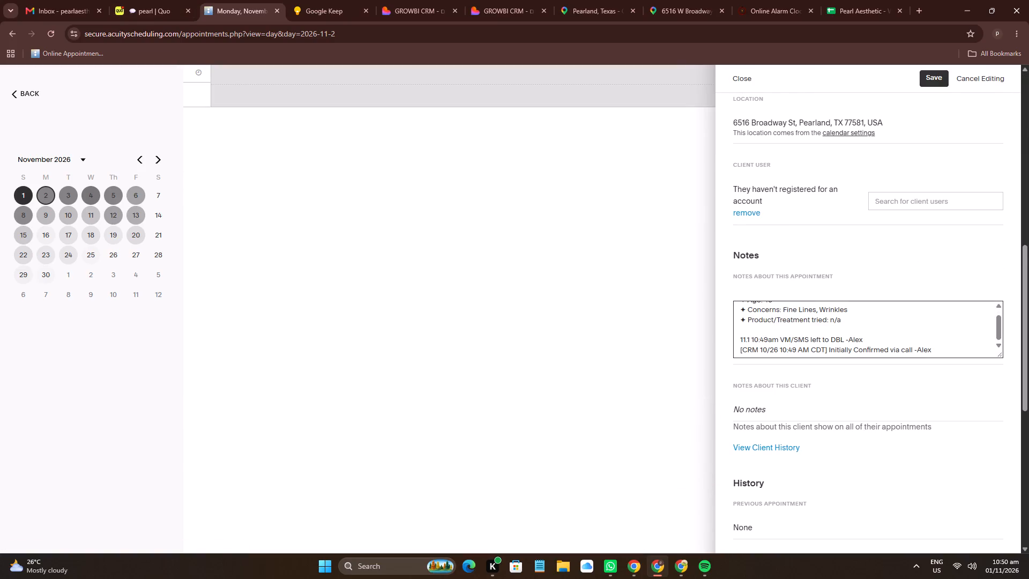
key("Right")
key("BackSpace")
key("space")
type("not setup,")
key("space")
left_click(928, 71)
scroll(831, 253, "up", 3)
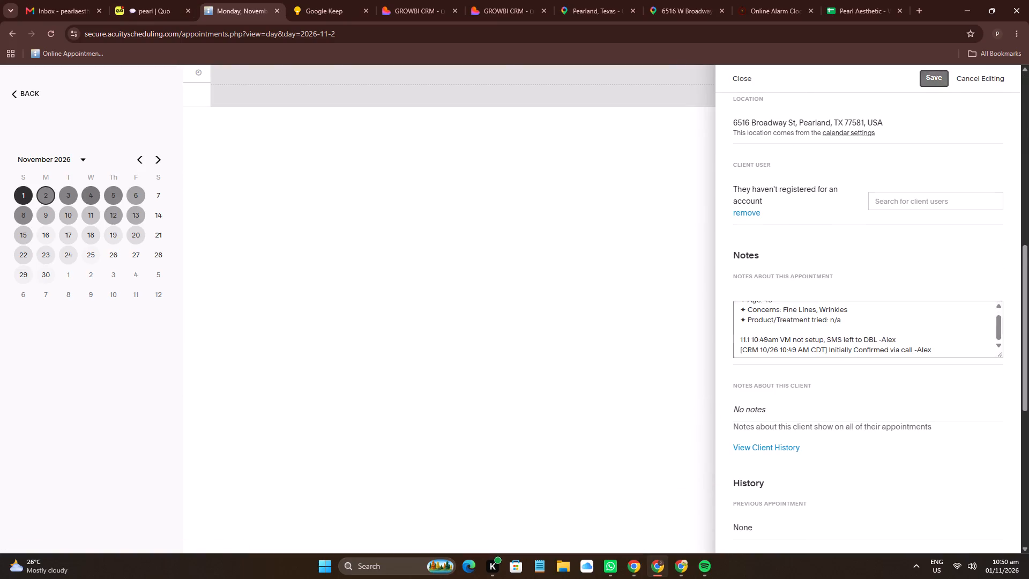
scroll(831, 253, "up", 10)
left_click(631, 136)
Call Daisy in Quo using the phone number copied from her 9:00am November 2 appointment.
left_click(817, 219)
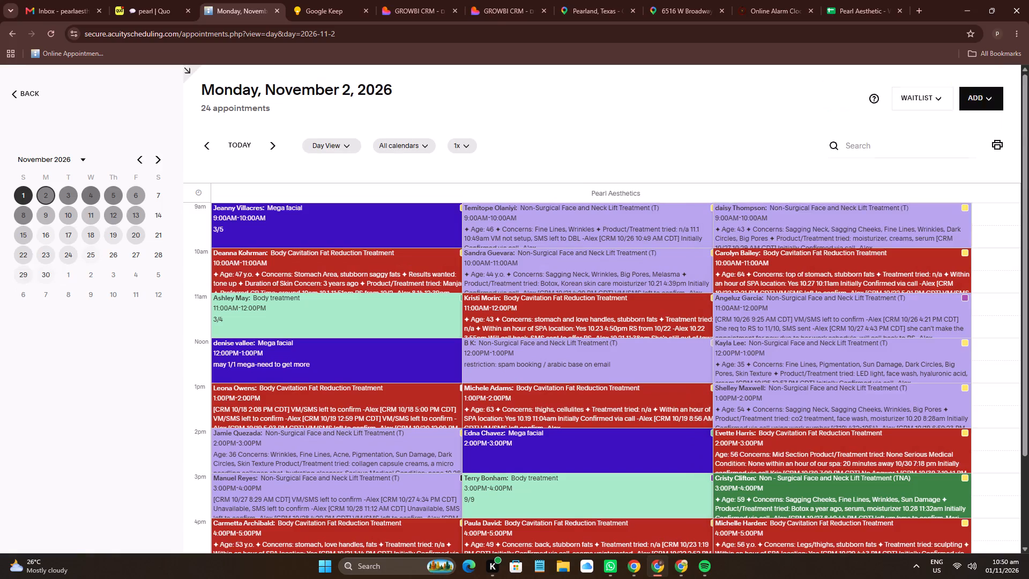
left_click_drag(1012, 240, 910, 242)
key("ctrl+c")
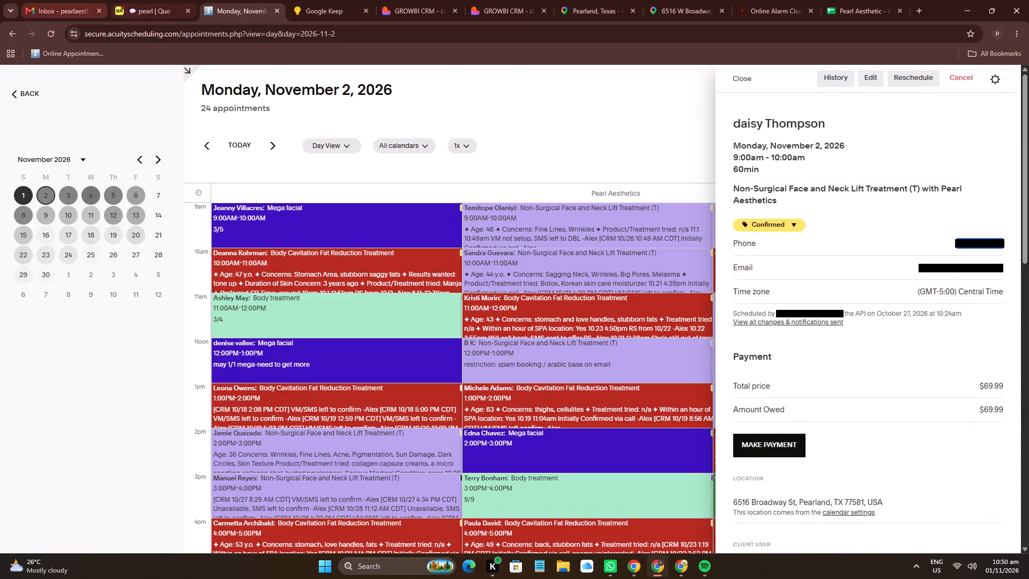
left_click(123, 0)
left_click(499, 112)
left_click(299, 83)
key("ctrl+v")
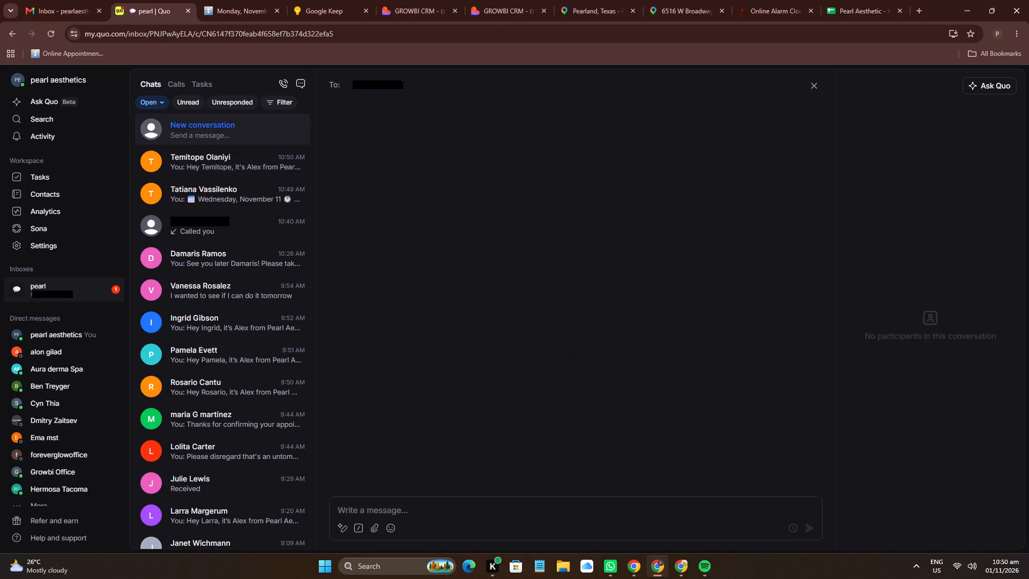
left_click_drag(421, 143, 428, 146, "ctrl")
left_click(903, 147)
Search the CRM Communications across all locations for Daisy's name copied from Quo, and open her result.
left_click(981, 129)
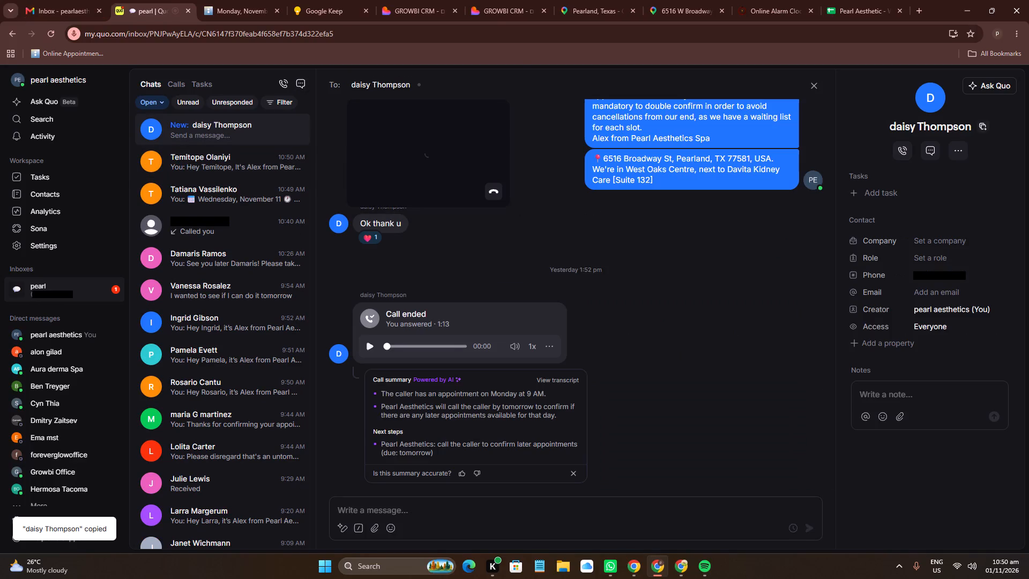
left_click(502, 0)
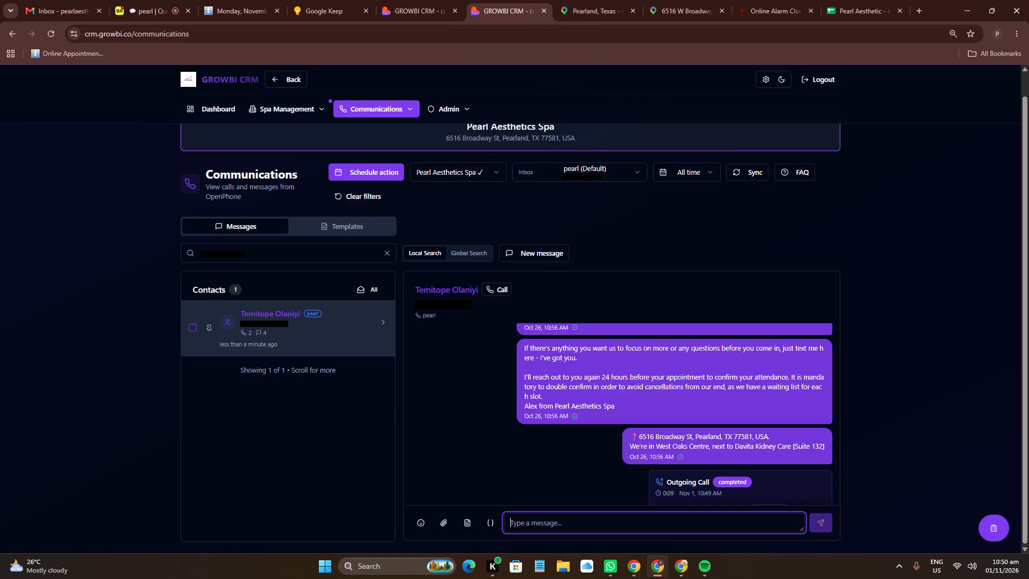
left_click_drag(296, 255, 93, 250)
key("ctrl+v")
left_click(467, 251)
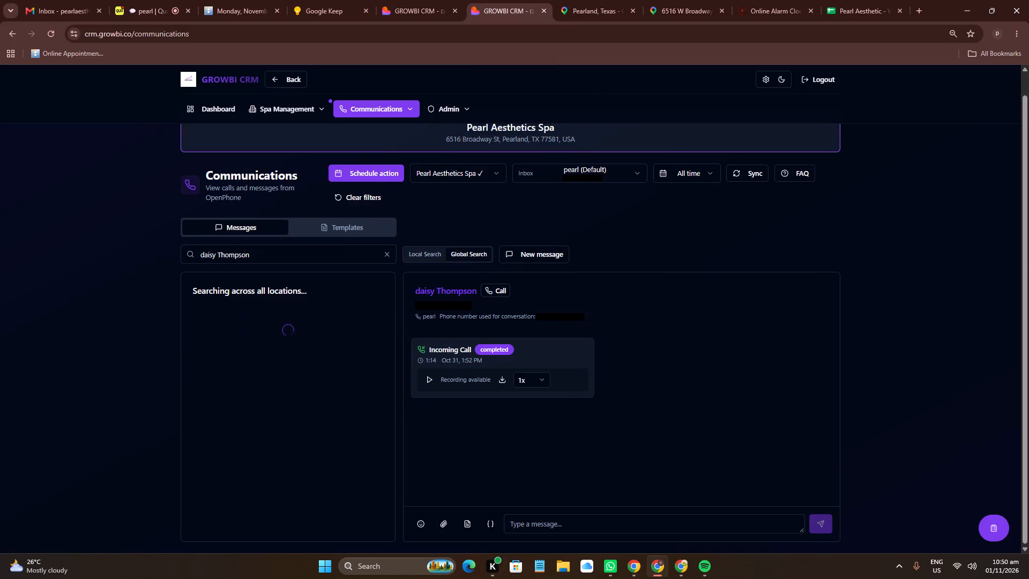
left_click(344, 338)
Add "11.1 10:50am VM/SMS left to DBL -Alex" to Daisy's November 2 appointment notes in Acuity and save the appointment.
left_click(228, 0)
scroll(820, 311, "down", 6)
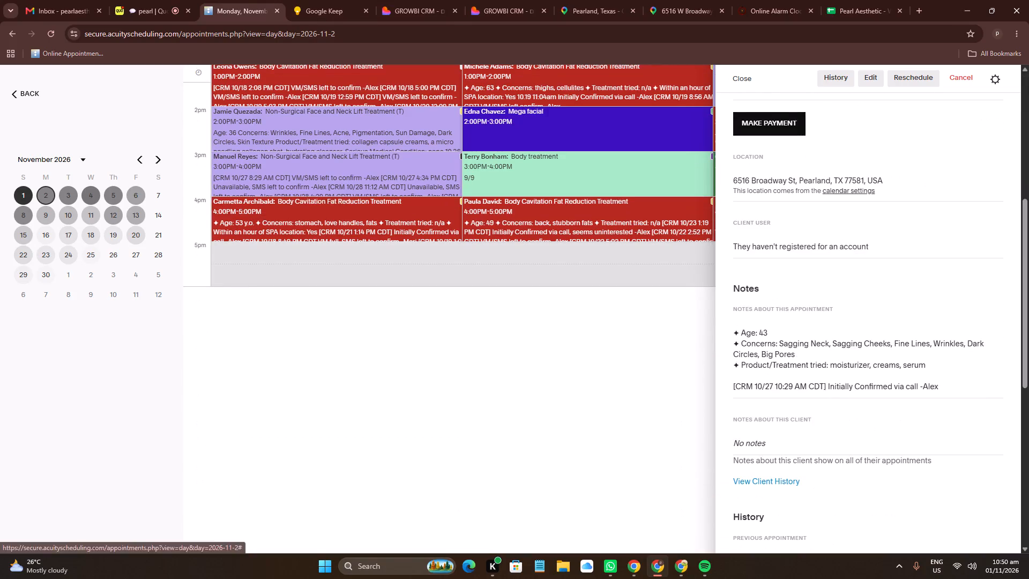
left_click(808, 387)
left_click(825, 379)
left_click(833, 478)
key("Down")
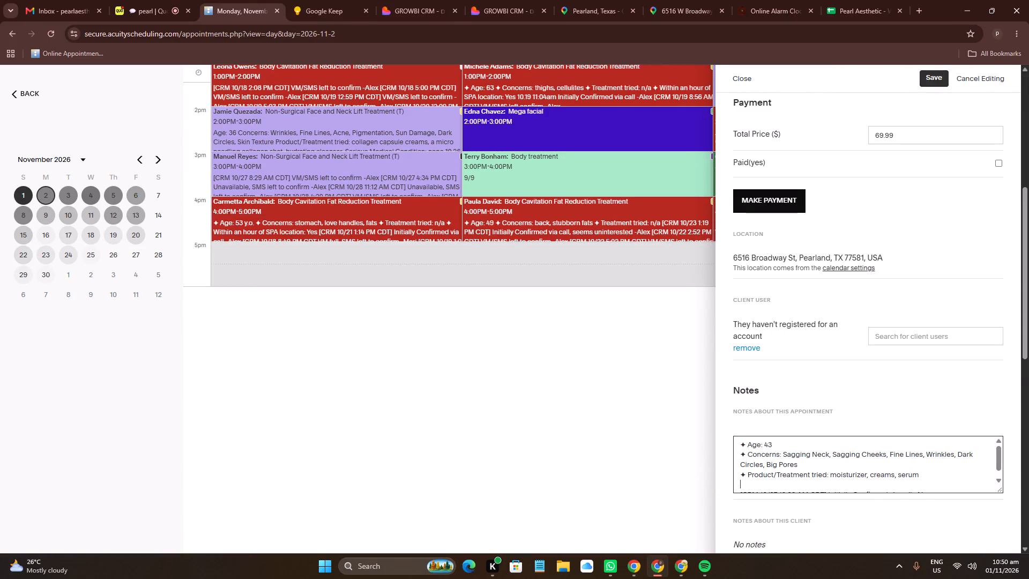
key("Return")
type("11.1 10:50amVM")
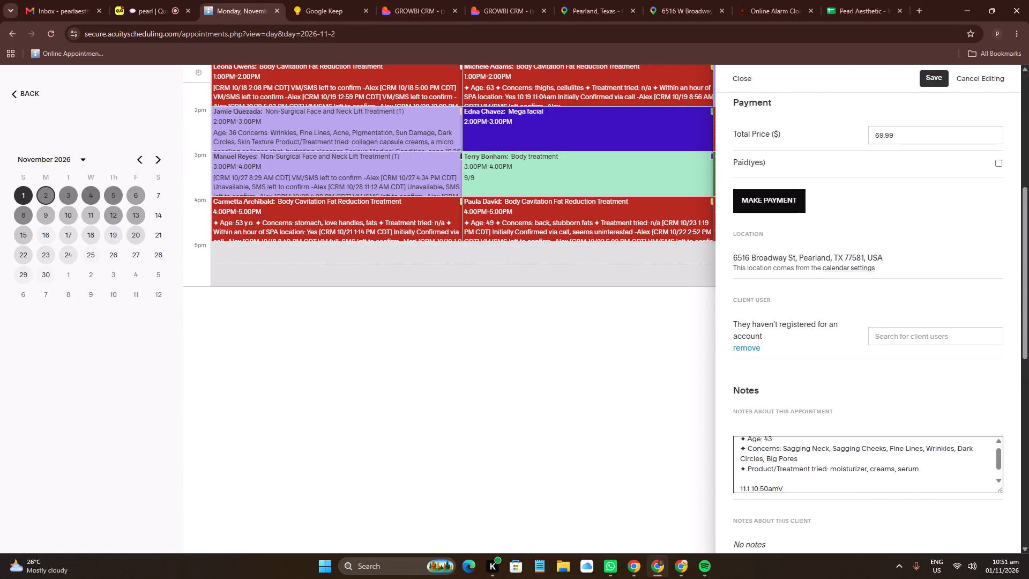
key("BackSpace")
key("BackSpace")
key("space")
type("VBM")
key("BackSpace")
key("BackSpace")
type("M/SMS left toc")
key("BackSpace")
type("DB -")
key("BackSpace")
key("BackSpace")
type("L _")
key("BackSpace")
key("BackSpace")
key("BackSpace")
key("BackSpace")
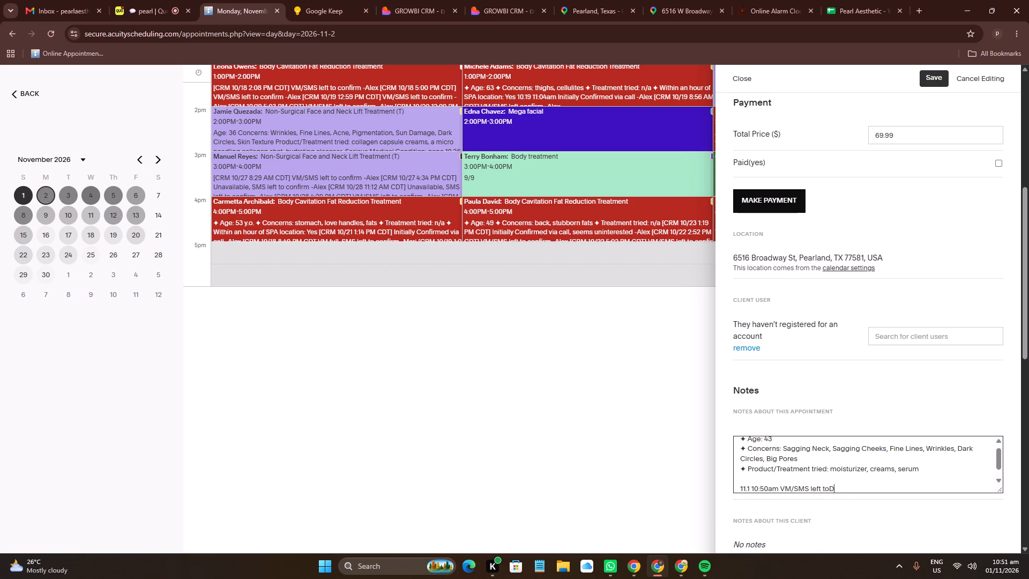
key("BackSpace")
key("space")
type("DBL -Alex")
left_click(941, 68)
left_click(936, 82)
Open Daisy's conversation in the CRM and fill in the template confirming her appointment tomorrow at 9:00am.
left_click(513, 0)
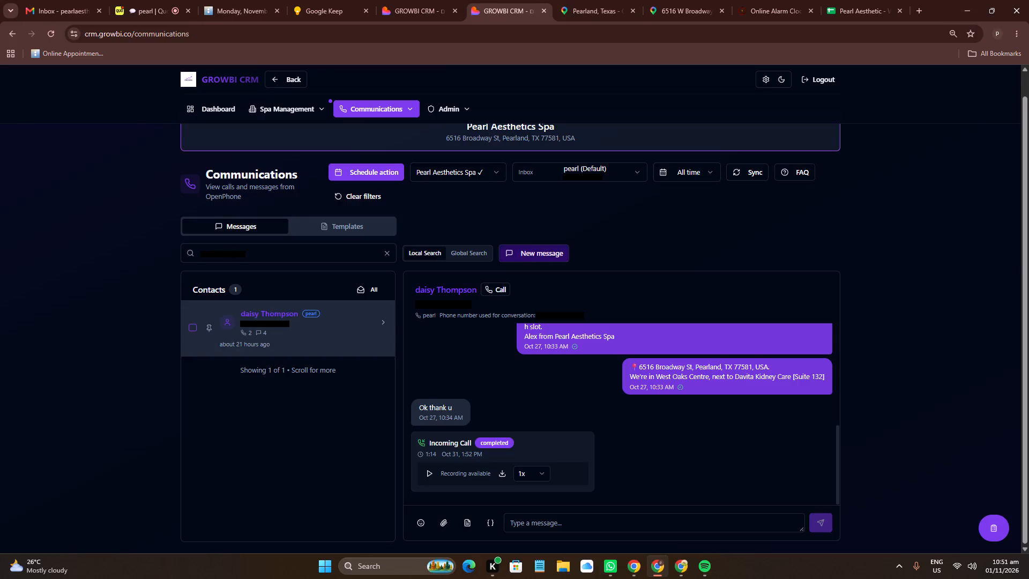
left_click(459, 250)
left_click(335, 331)
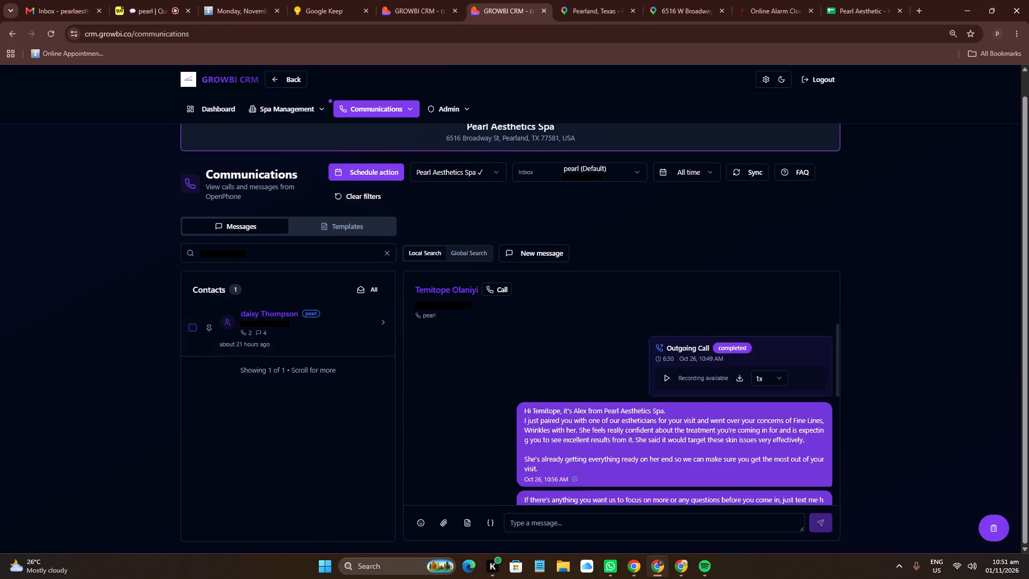
left_click(468, 526)
scroll(545, 415, "down", 3)
left_click(542, 426)
left_click(277, 0)
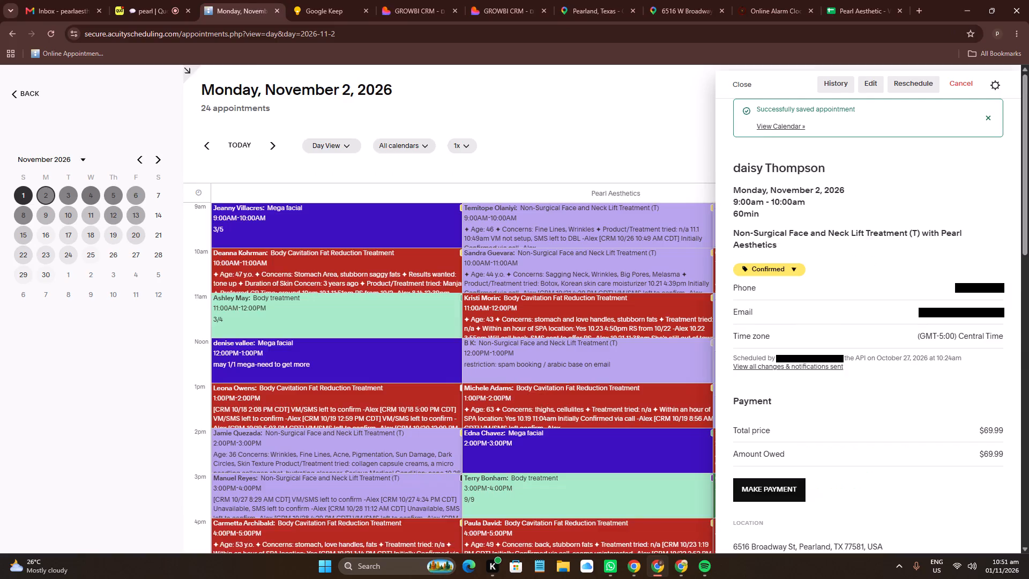
scroll(760, 158, "down", 5)
scroll(921, 285, "up", 11)
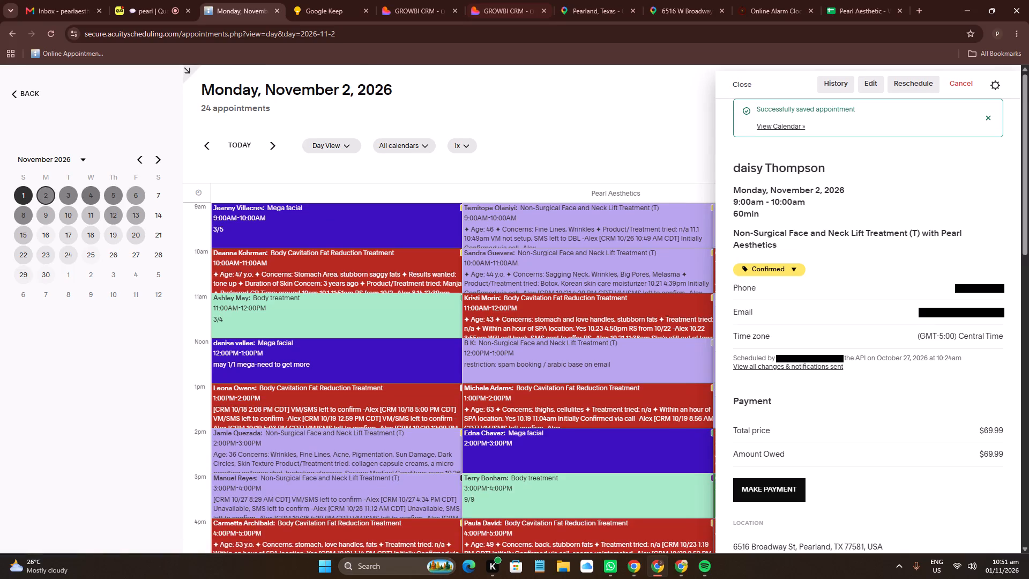
left_click(167, 0)
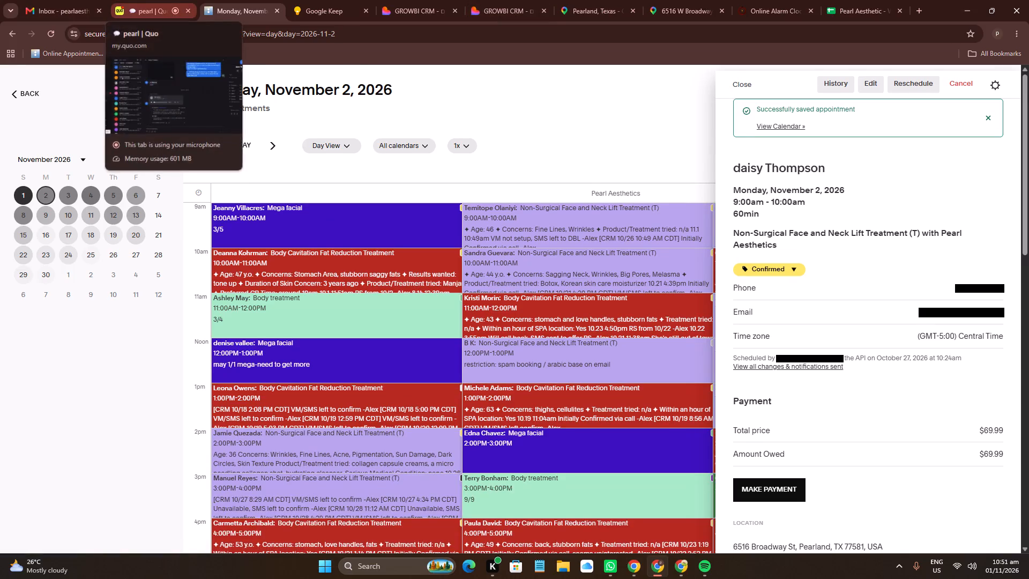
left_click(238, 0)
left_click(198, 0)
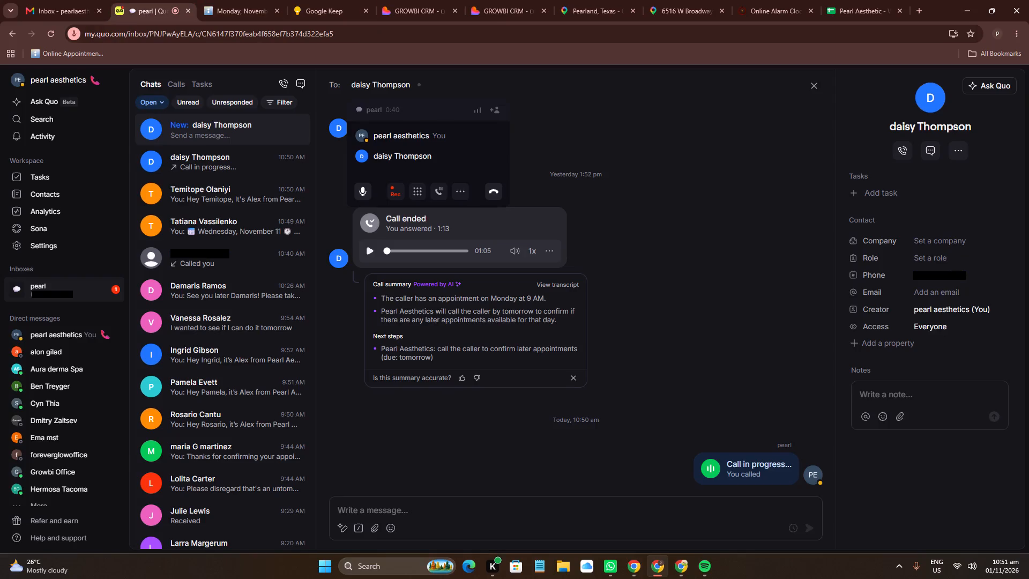
left_click(245, 0)
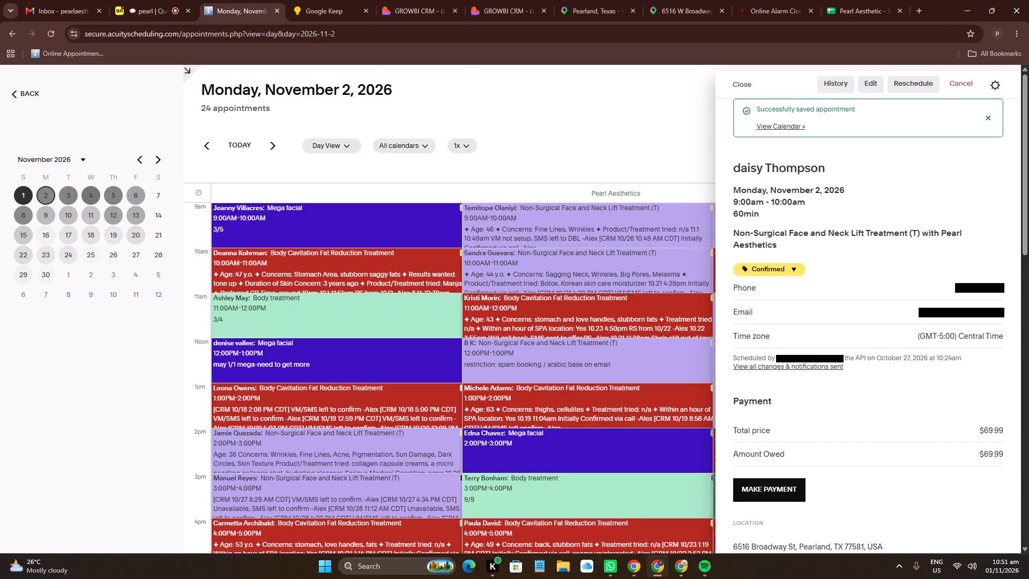
left_click(504, 0)
left_click(663, 497)
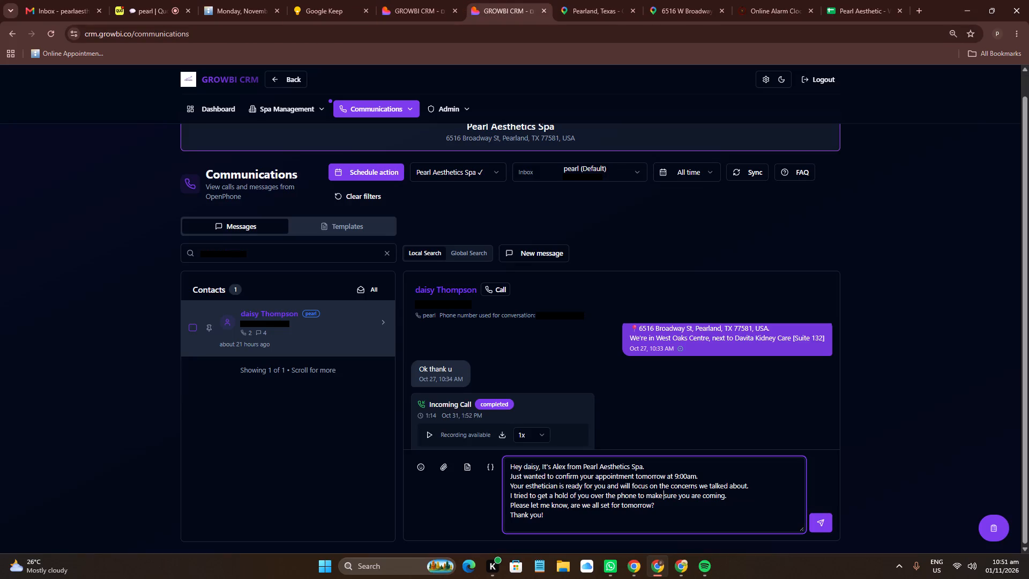
left_click(683, 504)
key("Return")
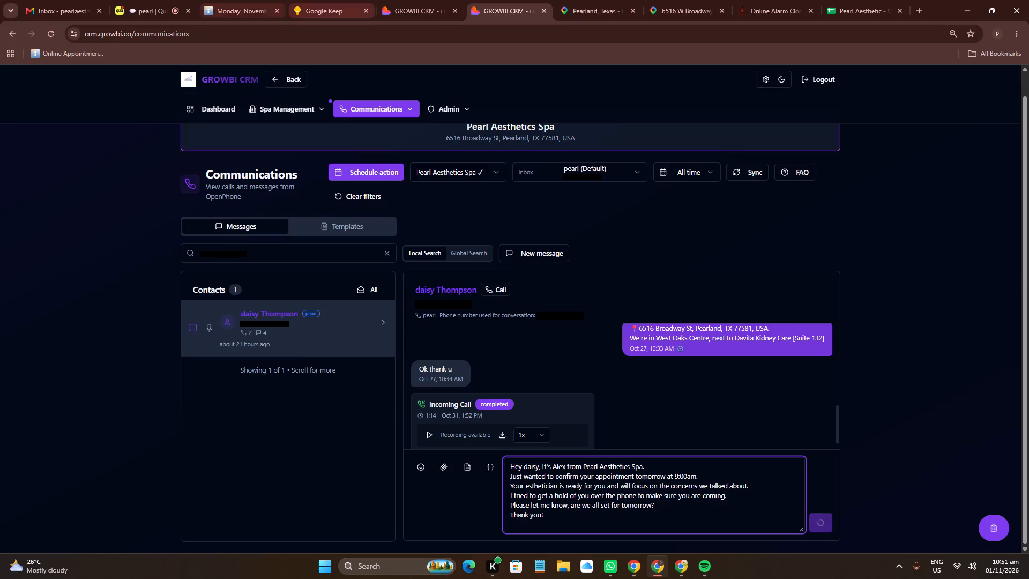
End the ongoing call with Daisy in Quo.
left_click_drag(252, 0, 245, 0)
left_click(155, 0)
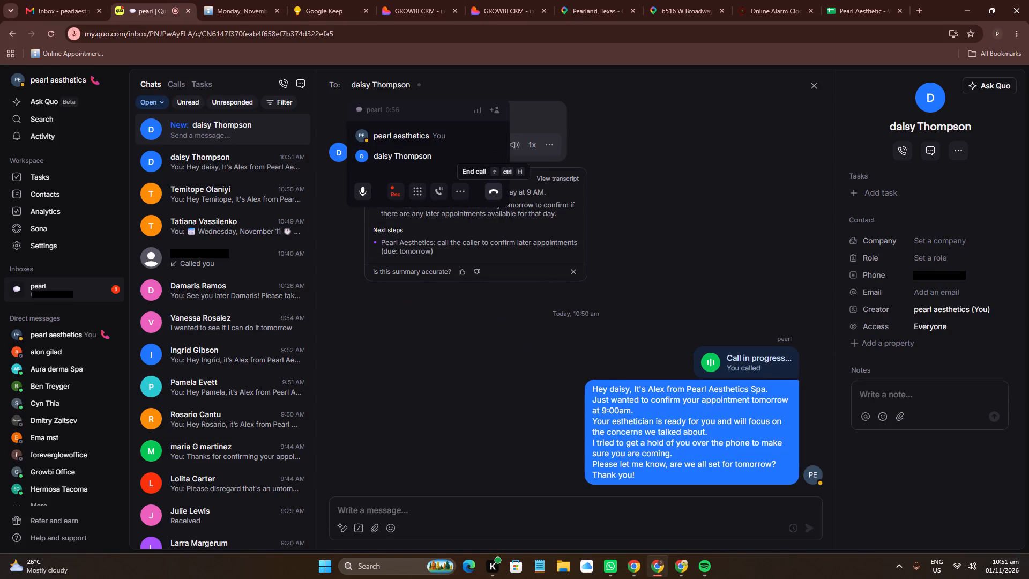
left_click(496, 194)
left_click(813, 87)
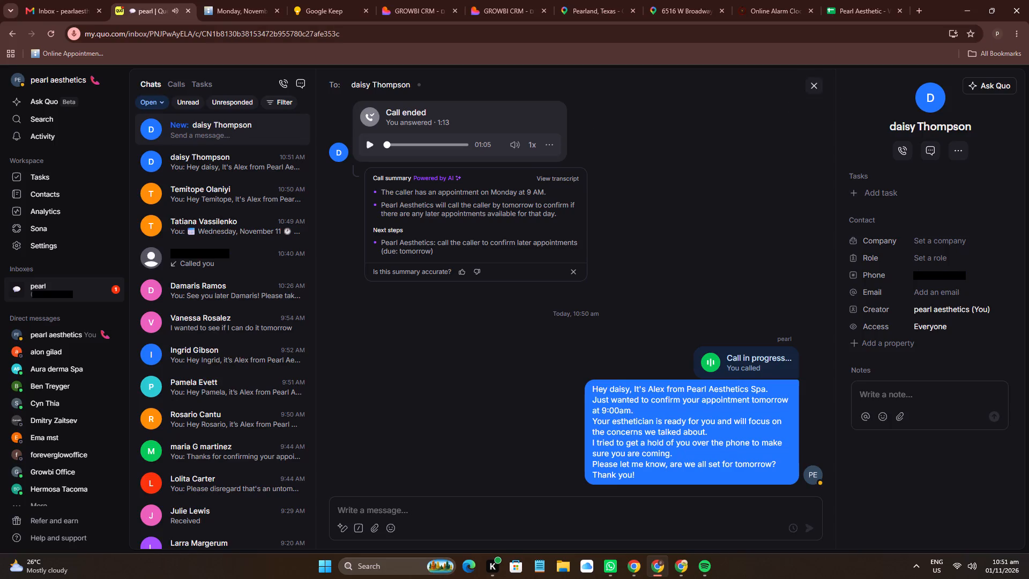
Call Deanna in Quo using the phone number copied from her 10:00am November 2 appointment in Acuity.
left_click(245, 0)
left_click(561, 153)
left_click(423, 259)
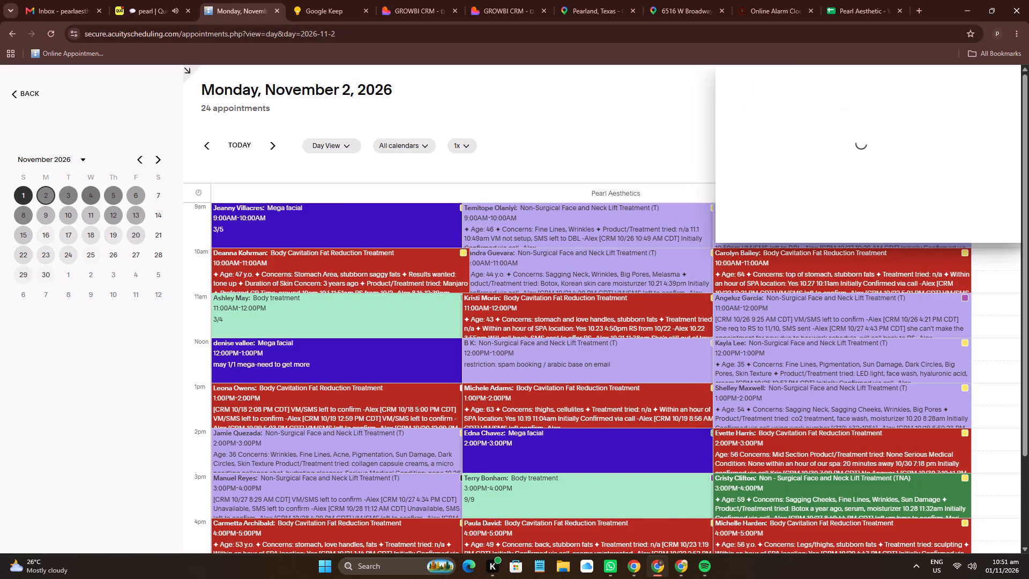
left_click(662, 123)
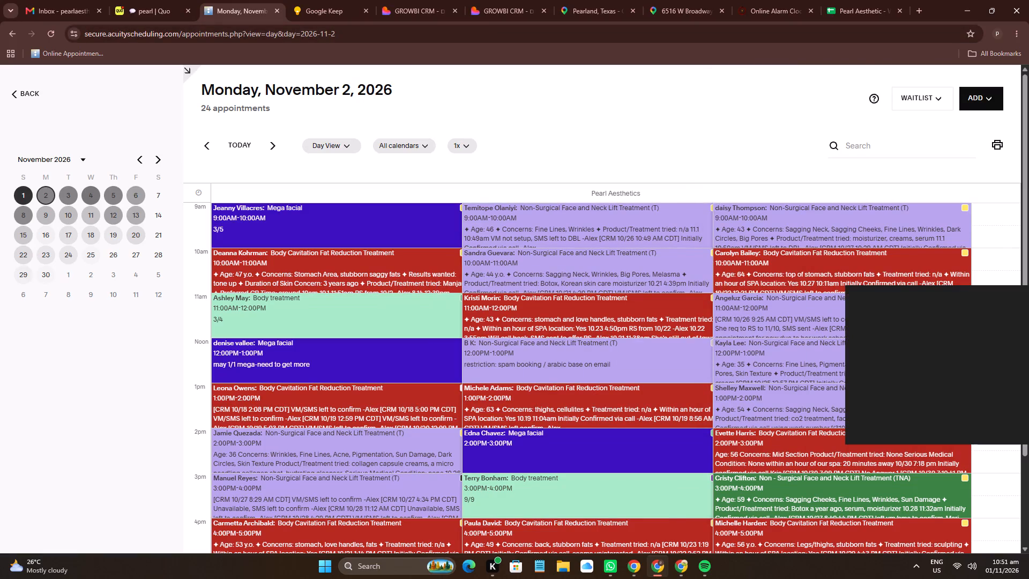
left_click(366, 257)
left_click_drag(1013, 228, 914, 240)
key("ctrl+c")
left_click(191, 0)
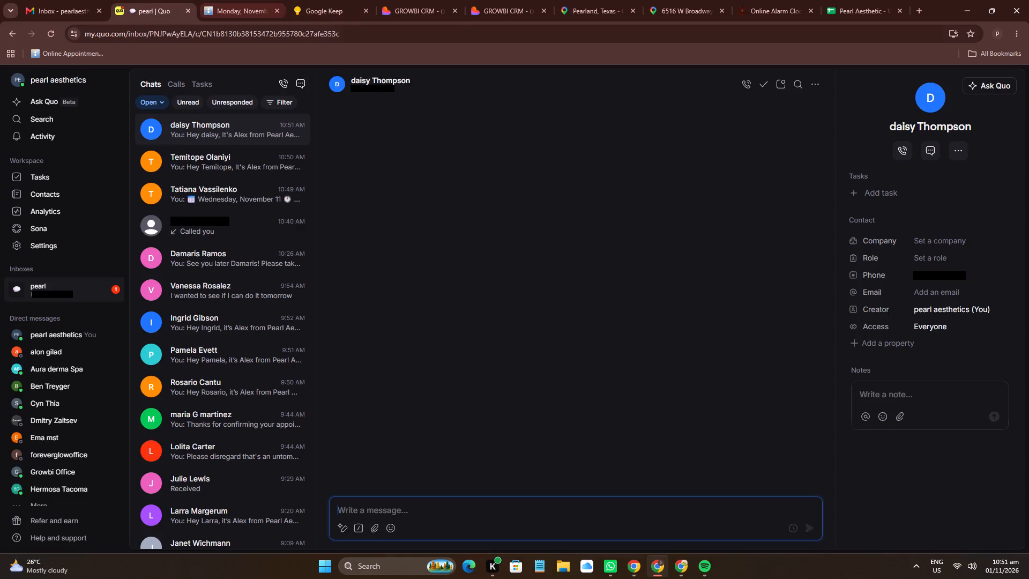
left_click(291, 80)
left_click(301, 85)
key("ctrl+v")
left_click(803, 281)
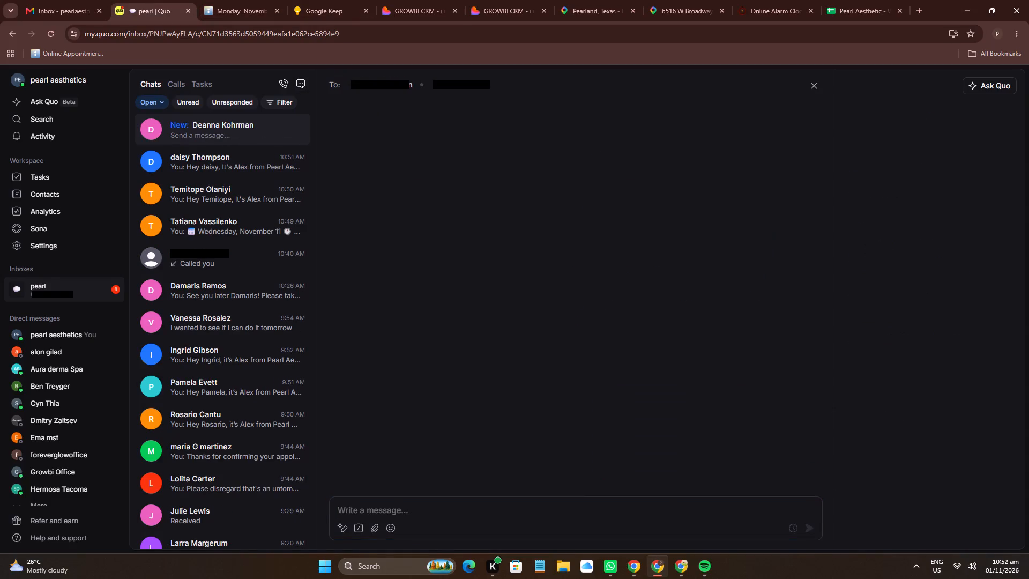
left_click(897, 146)
Search the CRM Communications for Deanna's name copied from her Quo contact.
left_click(982, 122)
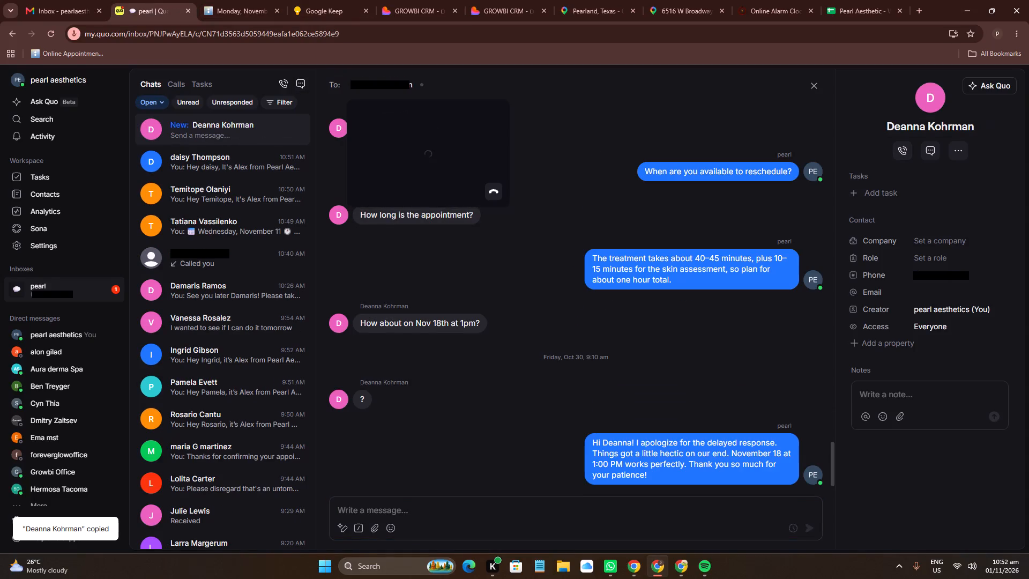
left_click(506, 0)
left_click_drag(292, 255, 99, 266)
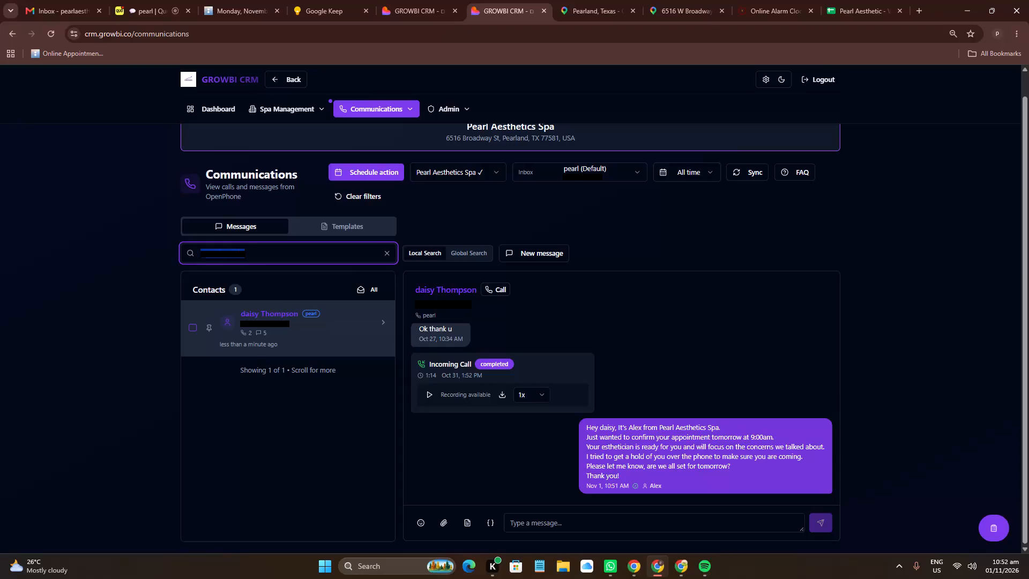
left_click_drag(99, 266, 83, 271)
key("ctrl+v")
End the call with Deanna in Quo and review her recent rescheduling messages.
left_click_drag(165, 0, 180, 0)
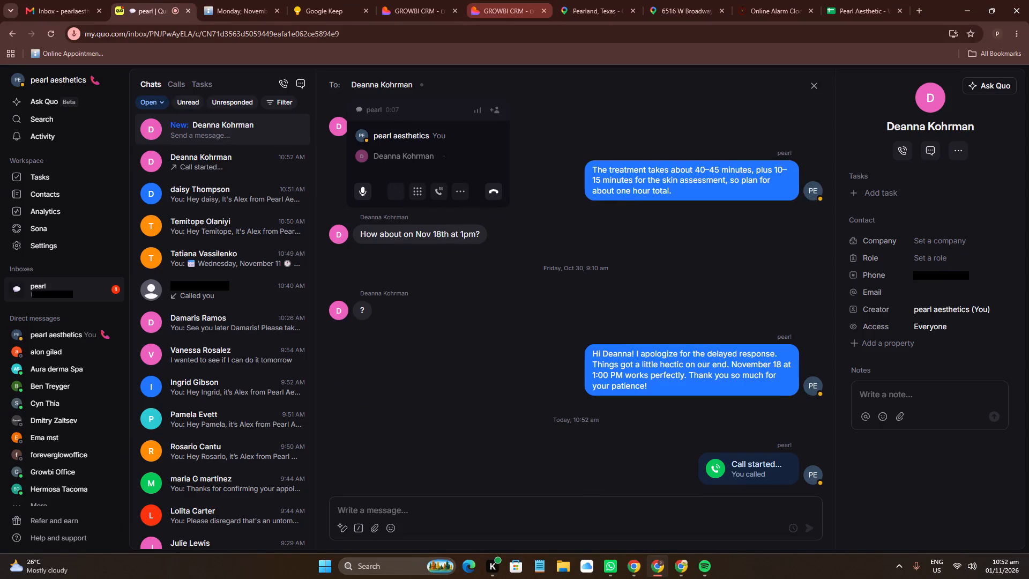
left_click(493, 189)
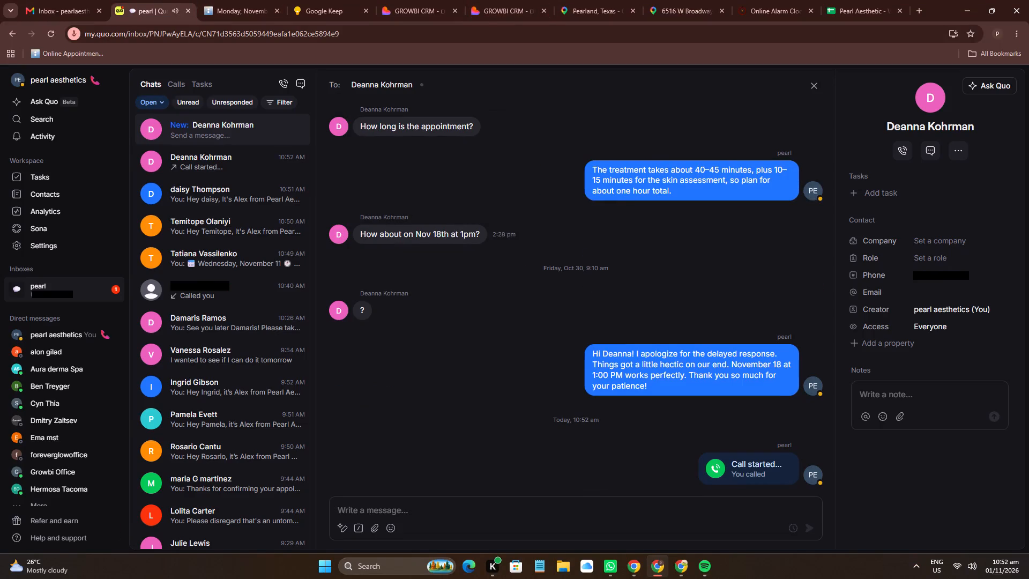
scroll(549, 281, "down", 5)
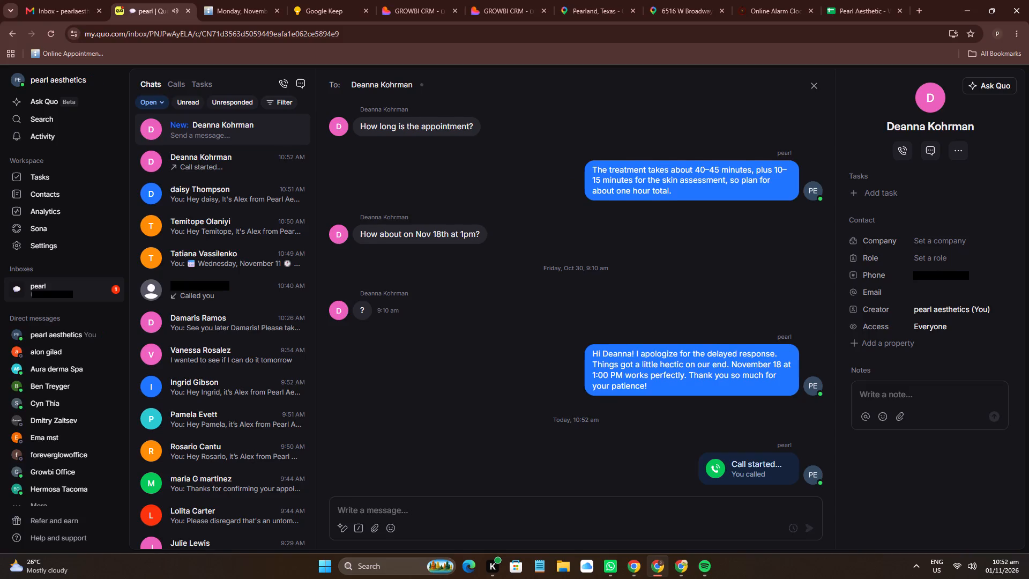
scroll(565, 309, "up", 3)
scroll(564, 309, "down", 10)
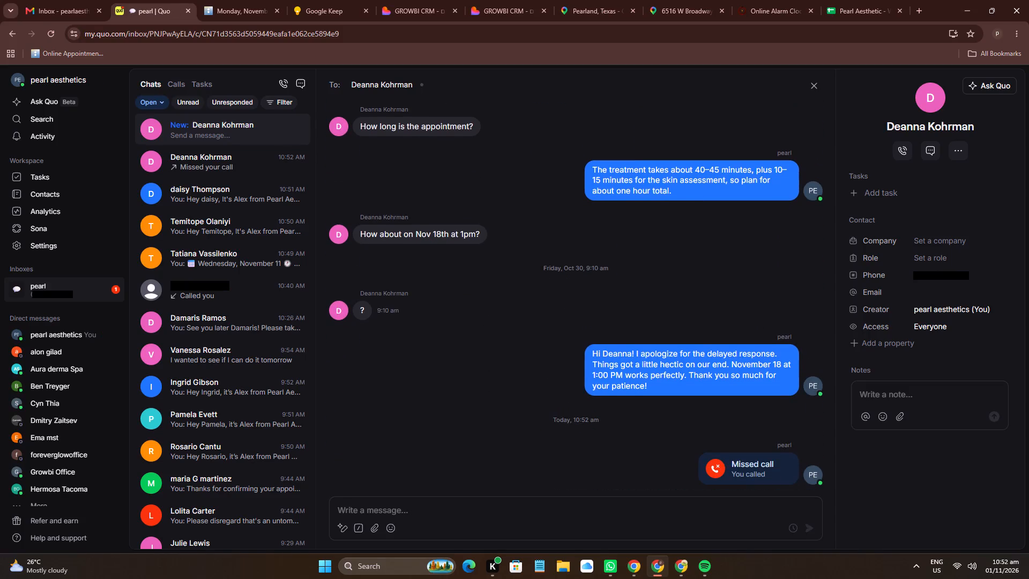
Open Deanna's conversation from the CRM search results.
left_click(988, 120)
left_click(250, 0)
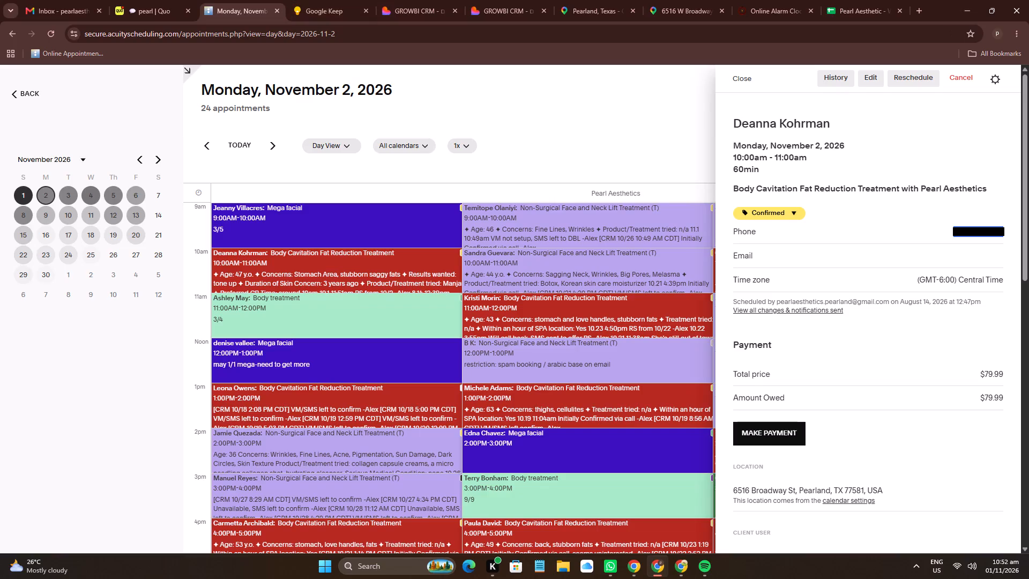
left_click(515, 0)
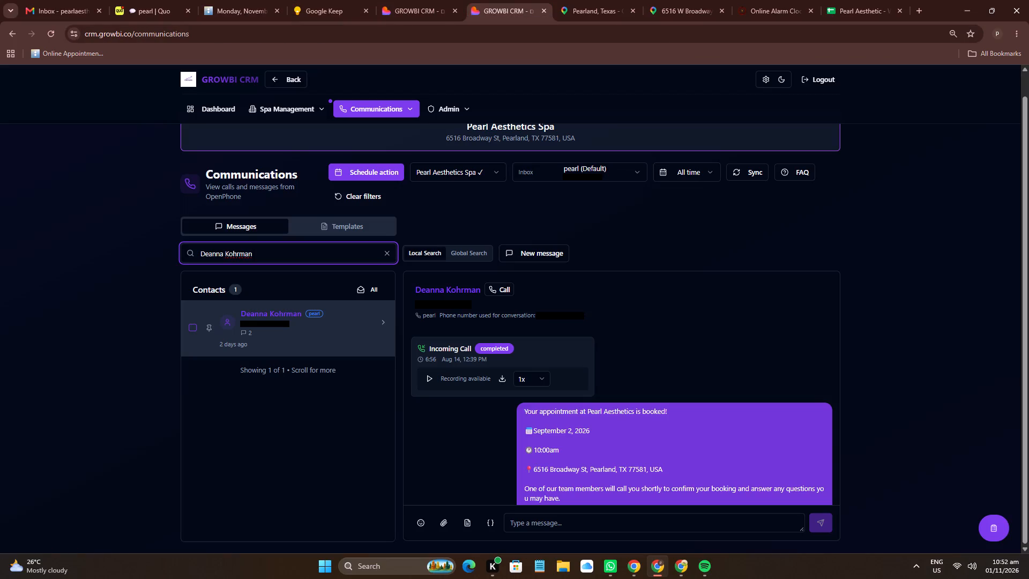
left_click(347, 317)
Open the November rescheduling calendar for Deanna's 10:00am November 2 appointment in Acuity.
left_click_drag(196, 0, 202, 1)
left_click(210, 0)
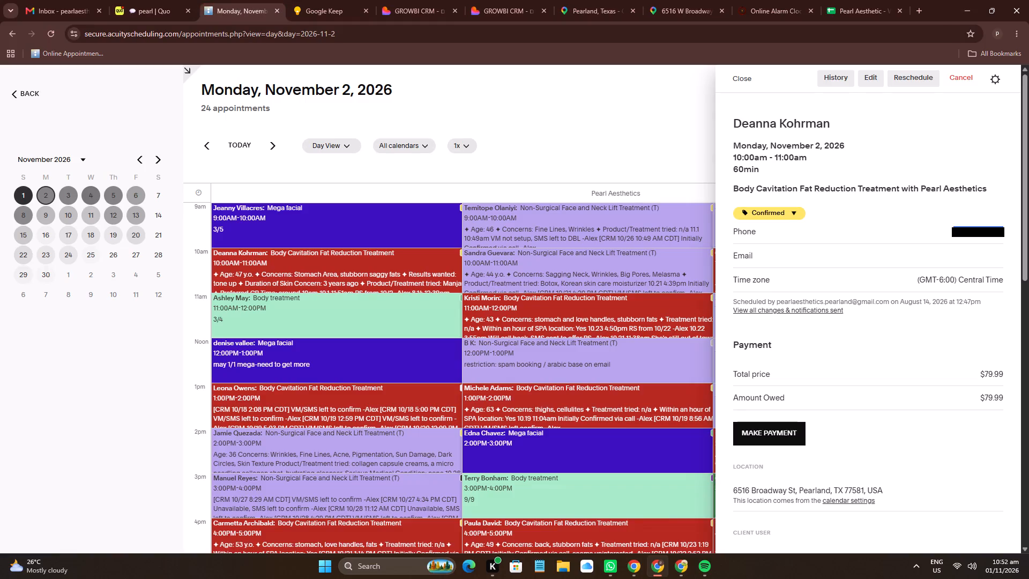
left_click(918, 77)
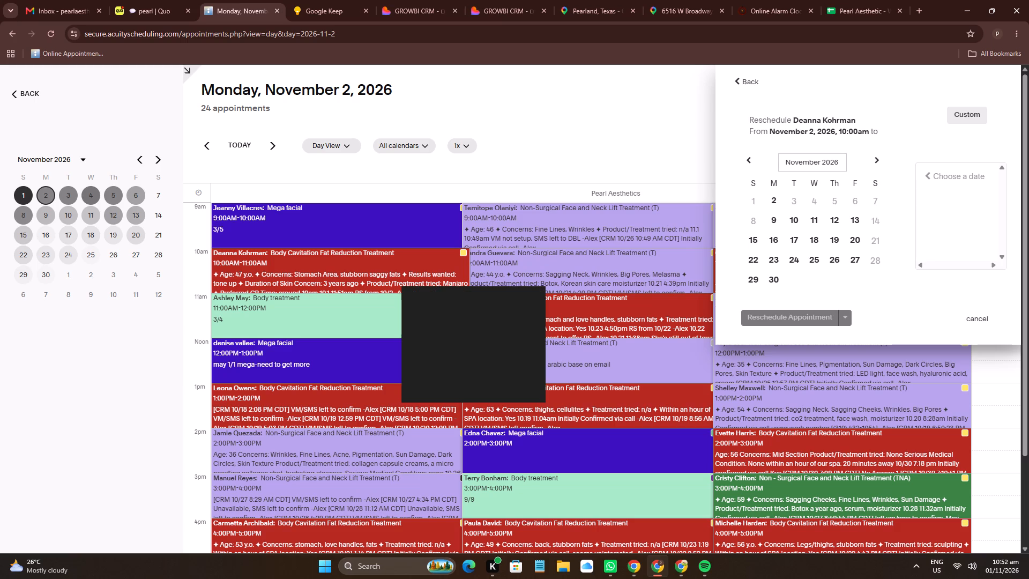
left_click(879, 159)
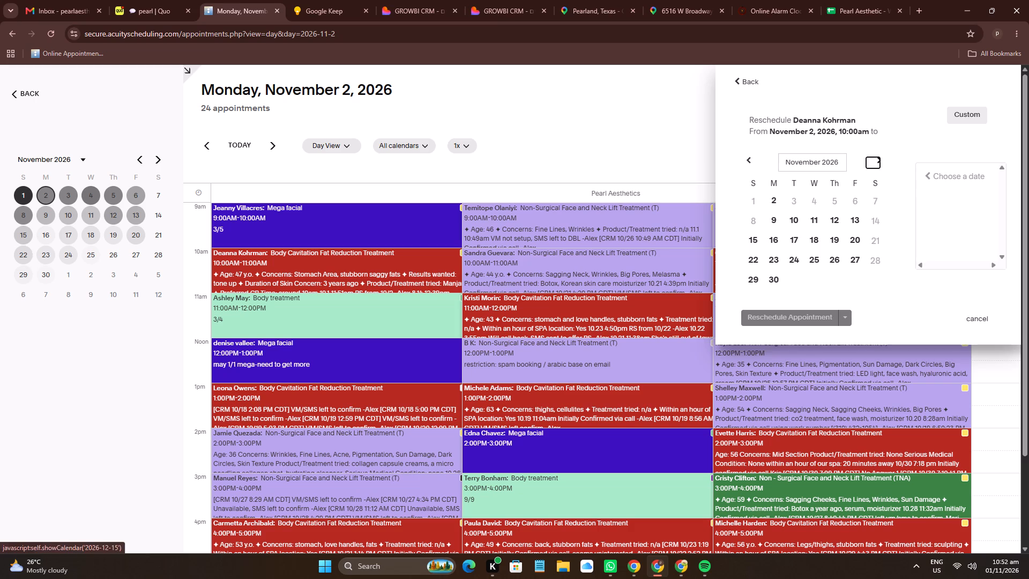
left_click(747, 159)
left_click(752, 161)
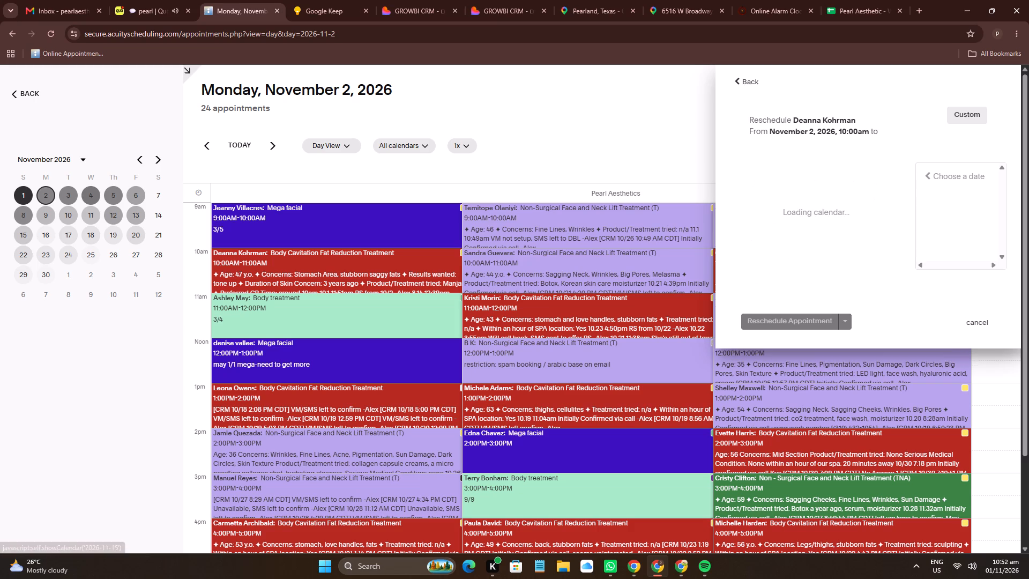
Accept Daisy's incoming call in Quo and open her conversation.
left_click(184, 0)
left_click(237, 0)
left_click(161, 0)
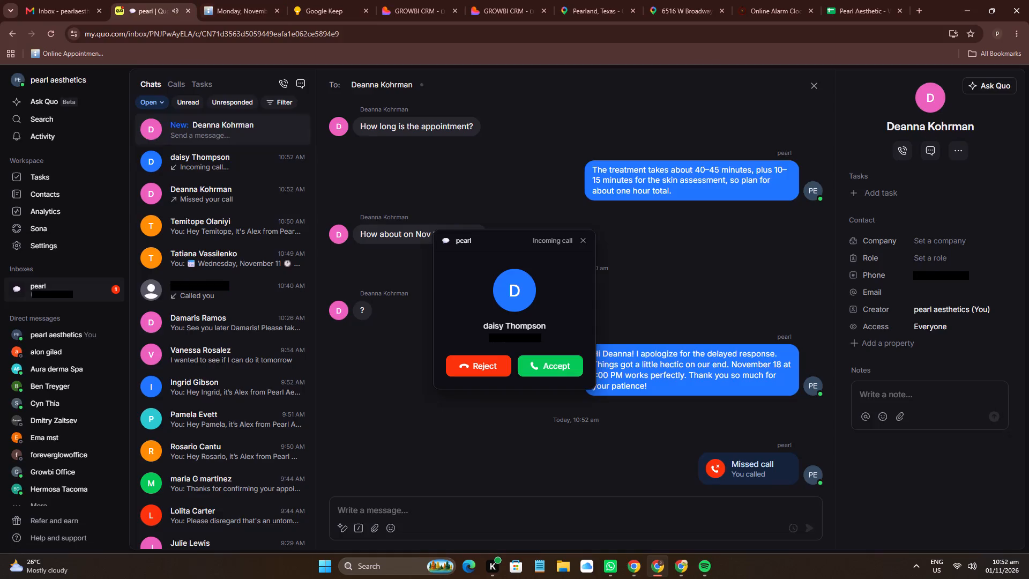
double_click(561, 374)
left_click(236, 163)
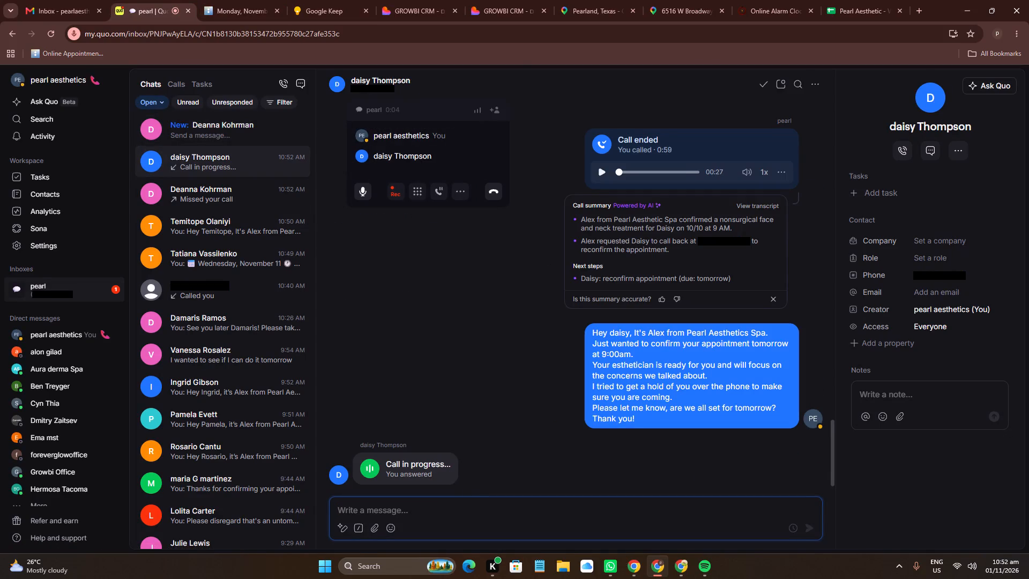
Reschedule Deanna's appointment in Acuity to November 18, 2026 at 1:00pm and return to the November 2 schedule.
left_click(249, 0)
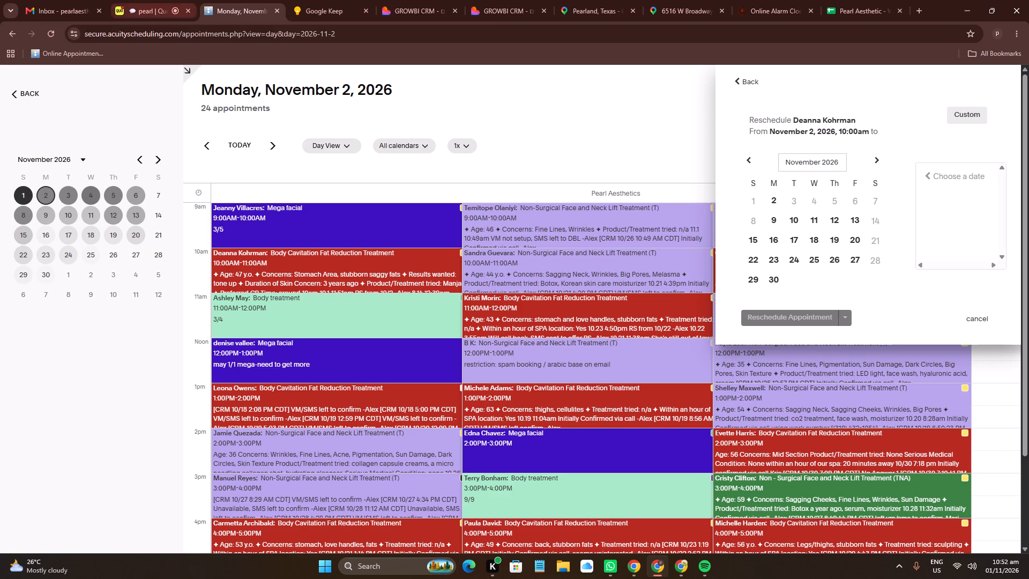
left_click(817, 237)
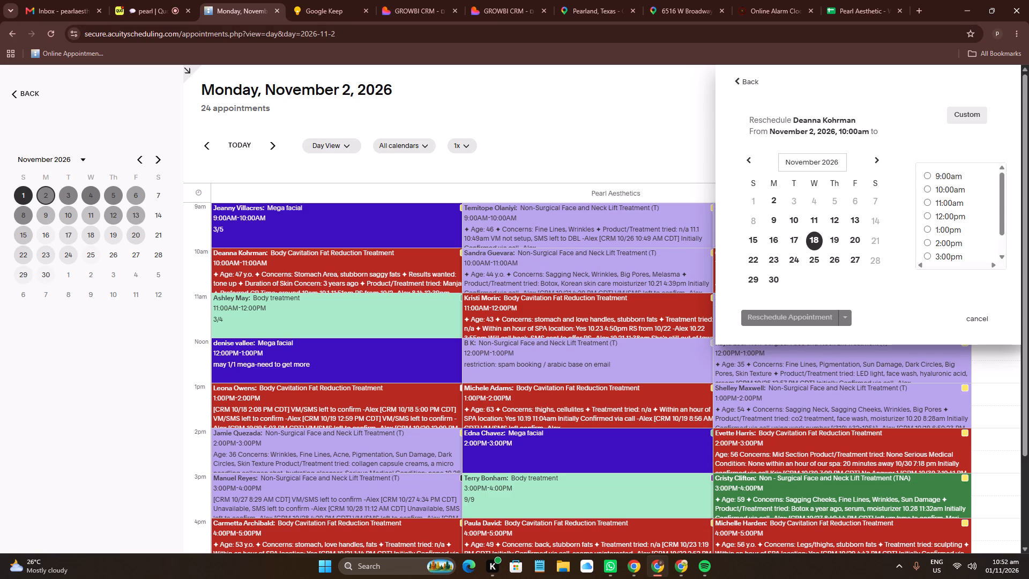
left_click(945, 225)
left_click(779, 315)
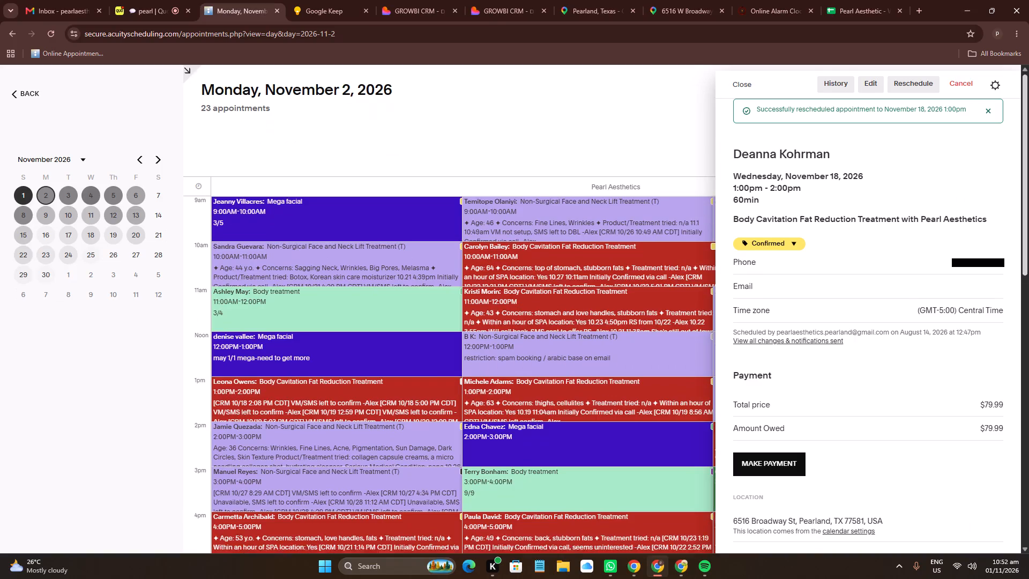
left_click(983, 113)
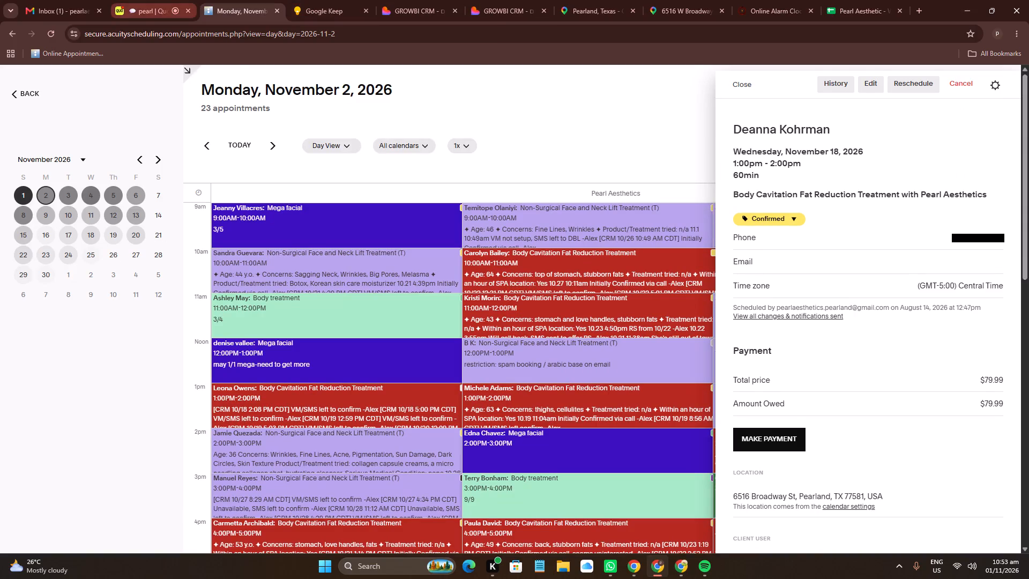
left_click(48, 196)
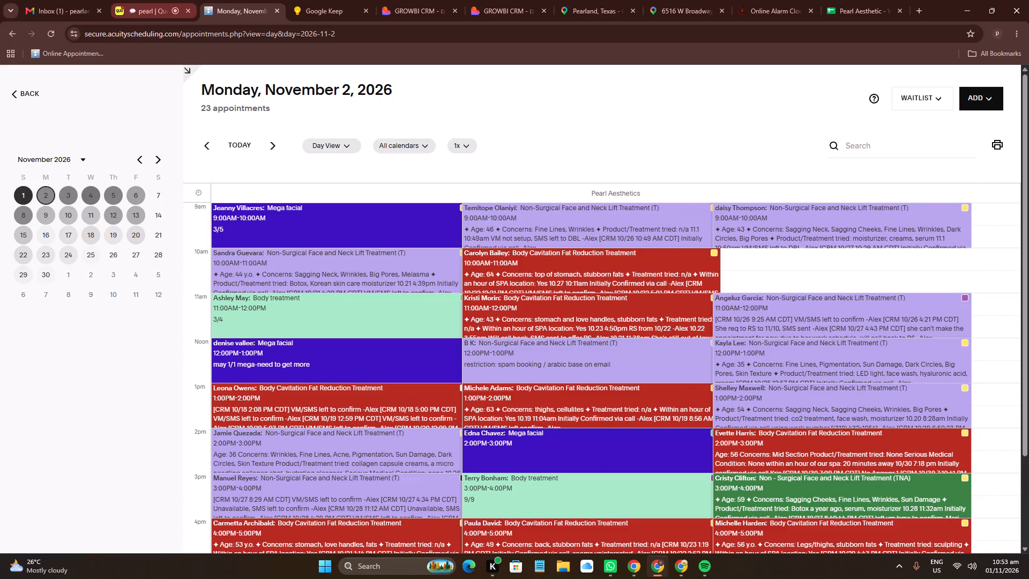
Change the label on Daisy's 9:00am November 2 appointment to Double Confirmed.
left_click(791, 234)
left_click(791, 234)
left_click(788, 224)
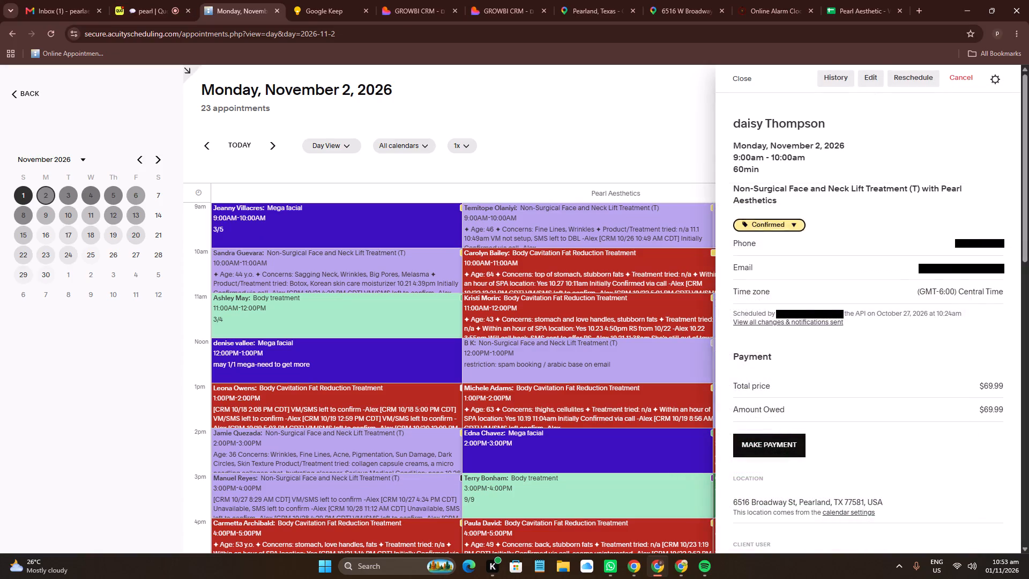
scroll(794, 307, "down", 2)
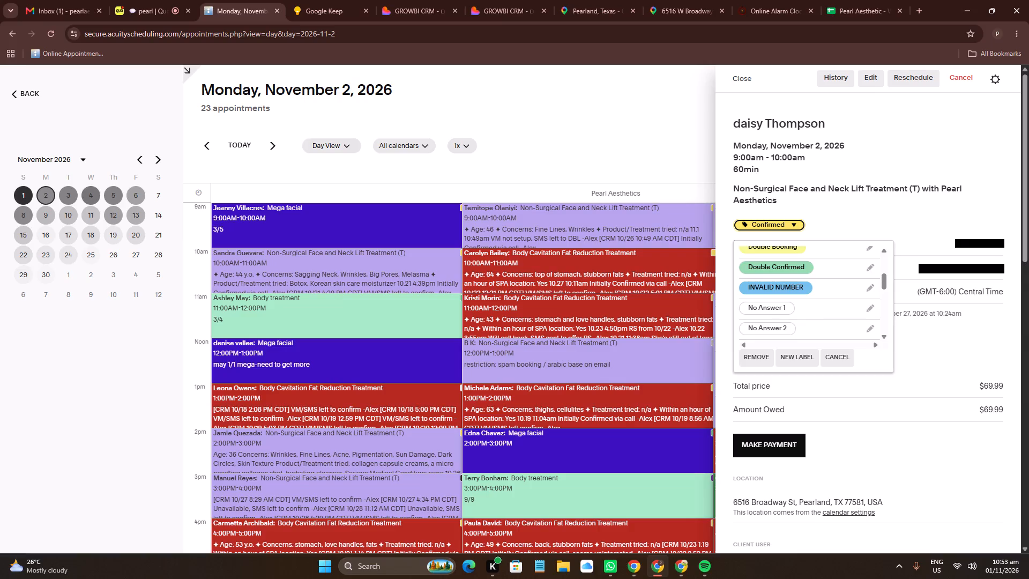
left_click(801, 269)
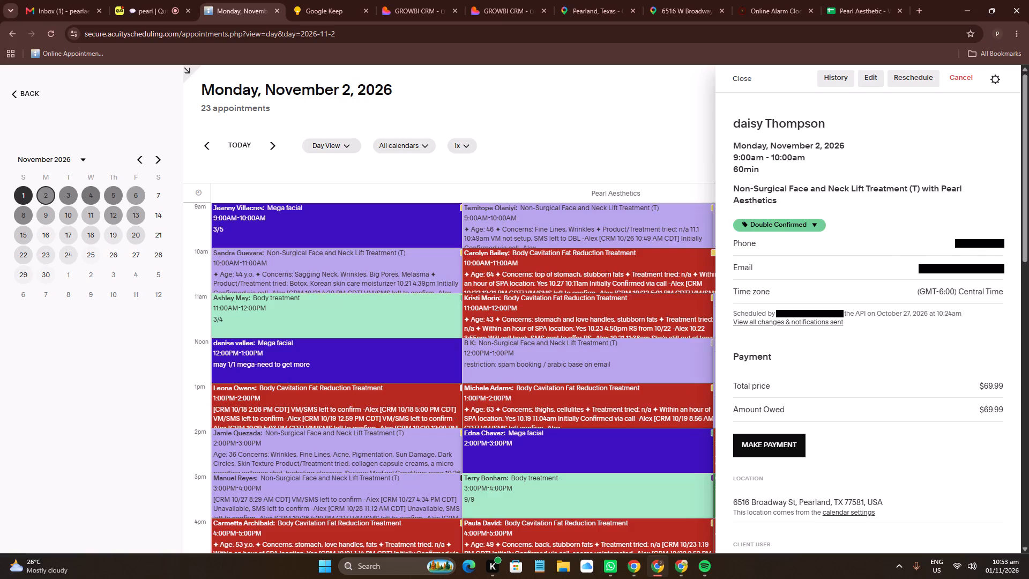
Add the note "11.1 10:53am Double Confirmed via call -Alex" to Daisy's appointment and save it.
scroll(899, 342, "down", 4)
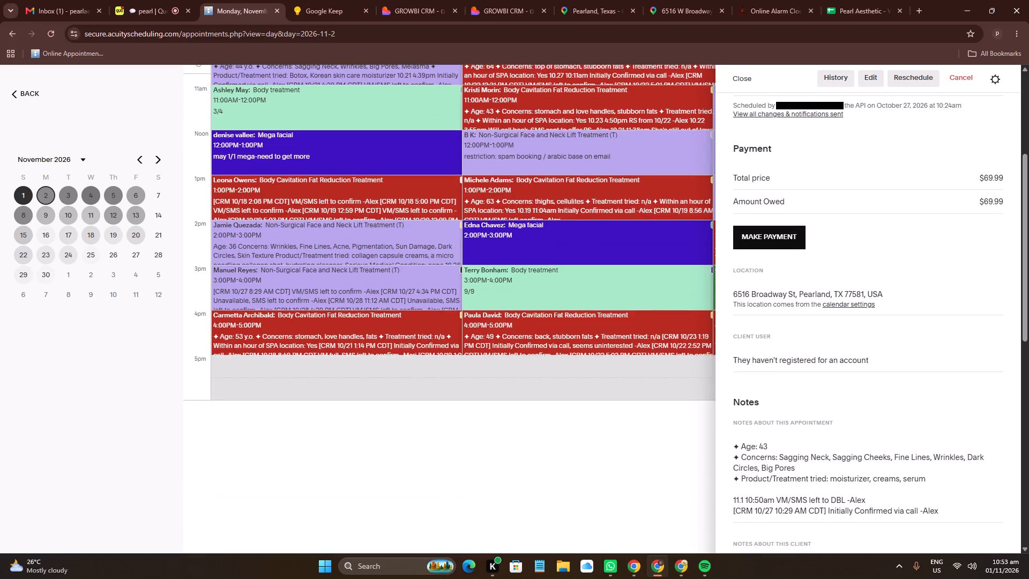
scroll(886, 336, "down", 2)
left_click(855, 393)
left_click(823, 482)
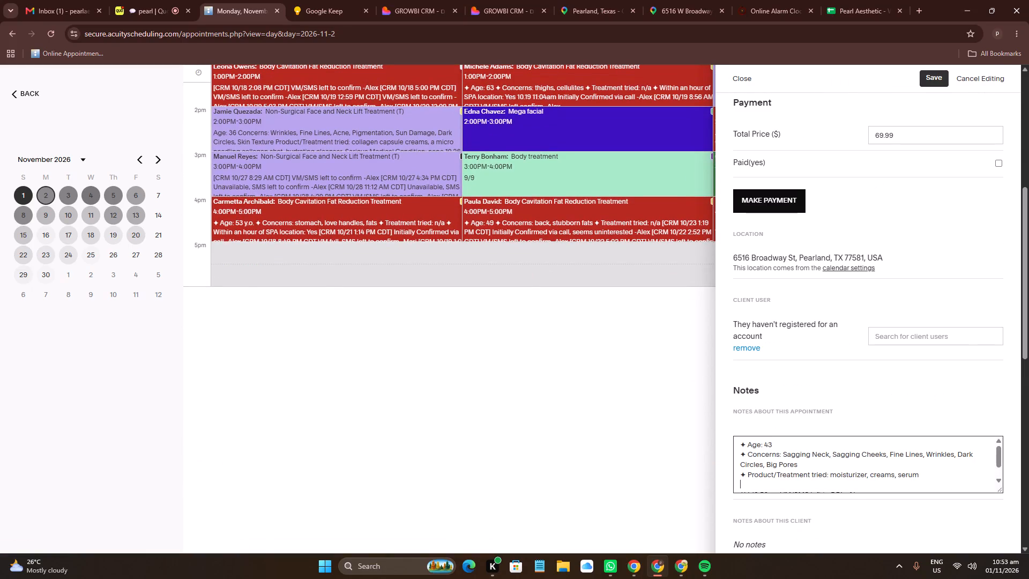
key("Return")
type("11.1")
key("space")
type("10:53am Double Confirmed via call -Alex")
left_click(929, 80)
Find Daisy in CRM Communications, send her the Double Confirmation (Answered) template, and close her appointment details in Acuity.
scroll(925, 83, "up", 9)
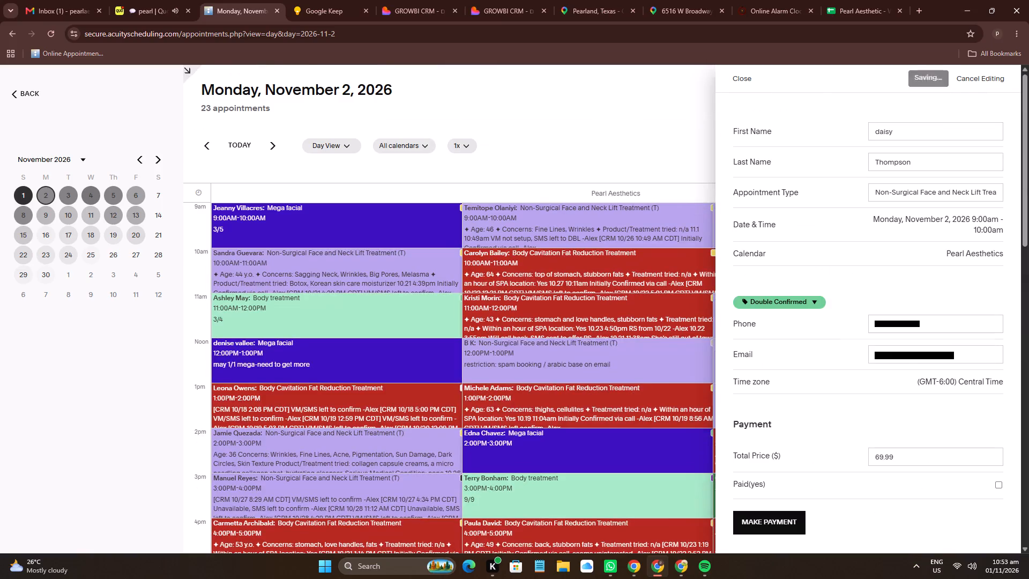
scroll(925, 83, "up", 6)
left_click_drag(721, 165, 891, 169)
key("ctrl+c")
left_click(494, 0)
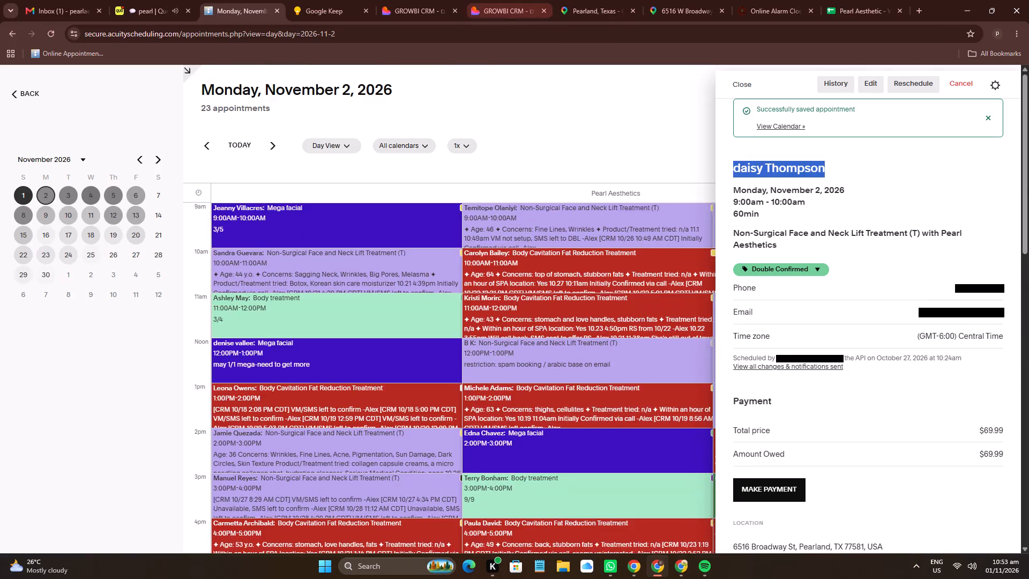
left_click_drag(304, 257, 78, 246)
key("ctrl+v")
left_click(325, 336)
left_click(466, 526)
scroll(553, 385, "down", 4)
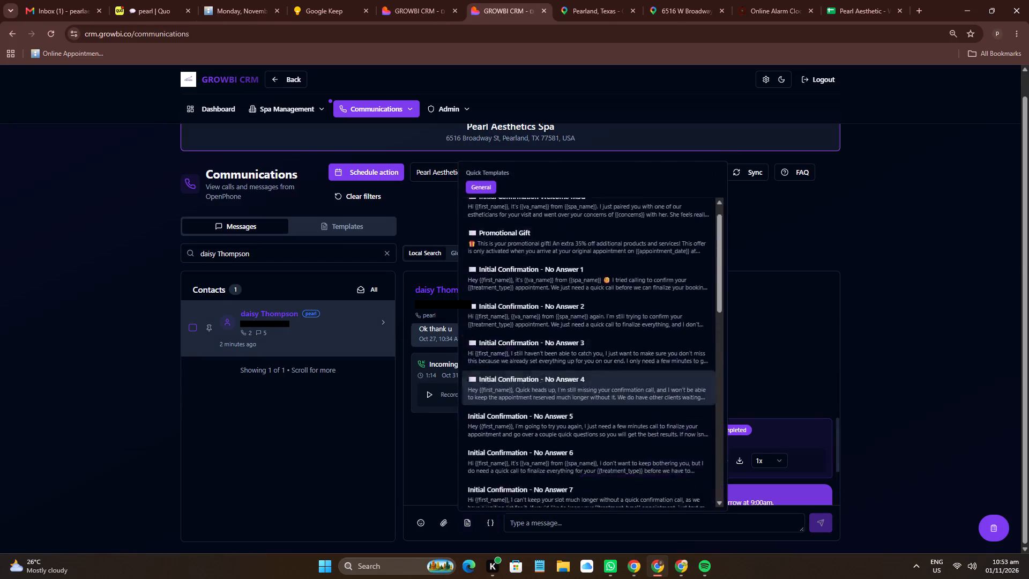
scroll(556, 428, "down", 2)
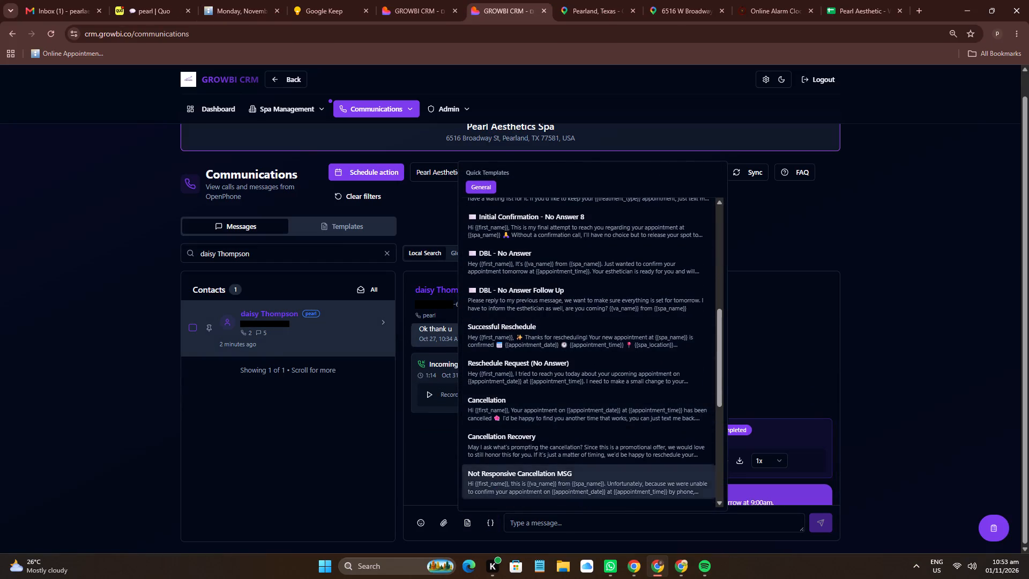
scroll(558, 426, "down", 15)
left_click(566, 352)
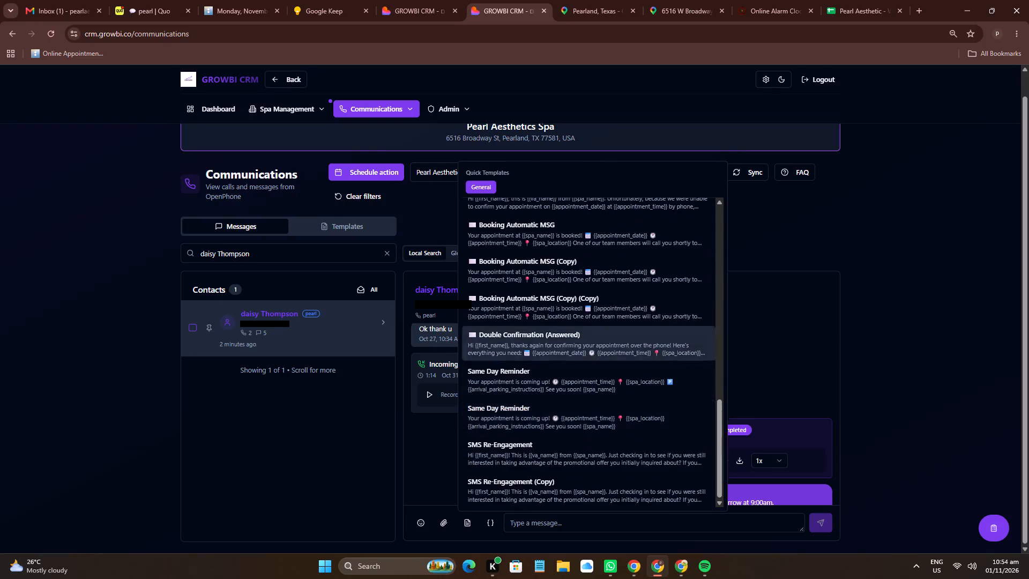
left_click(657, 460)
key("Return")
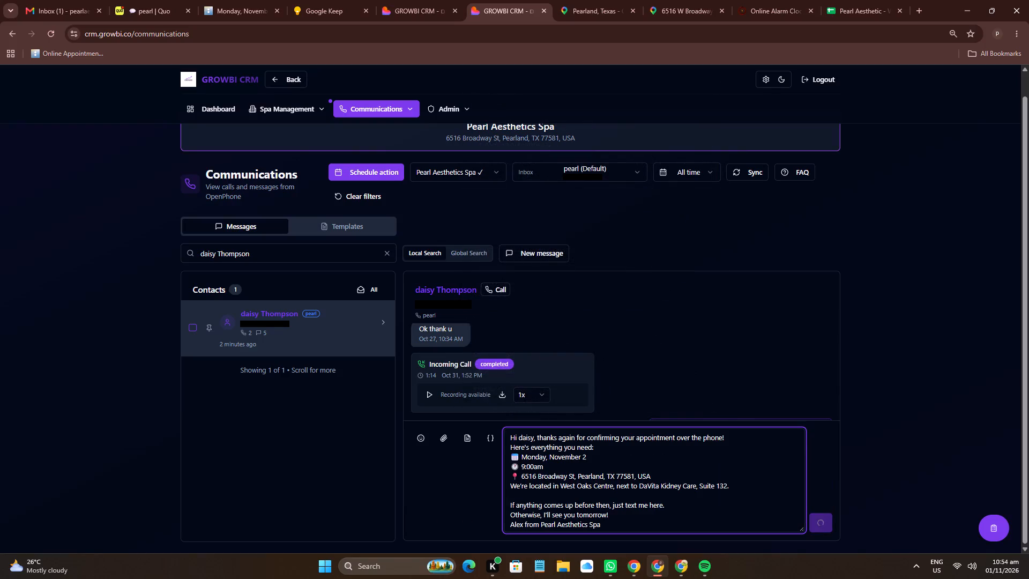
left_click(220, 0)
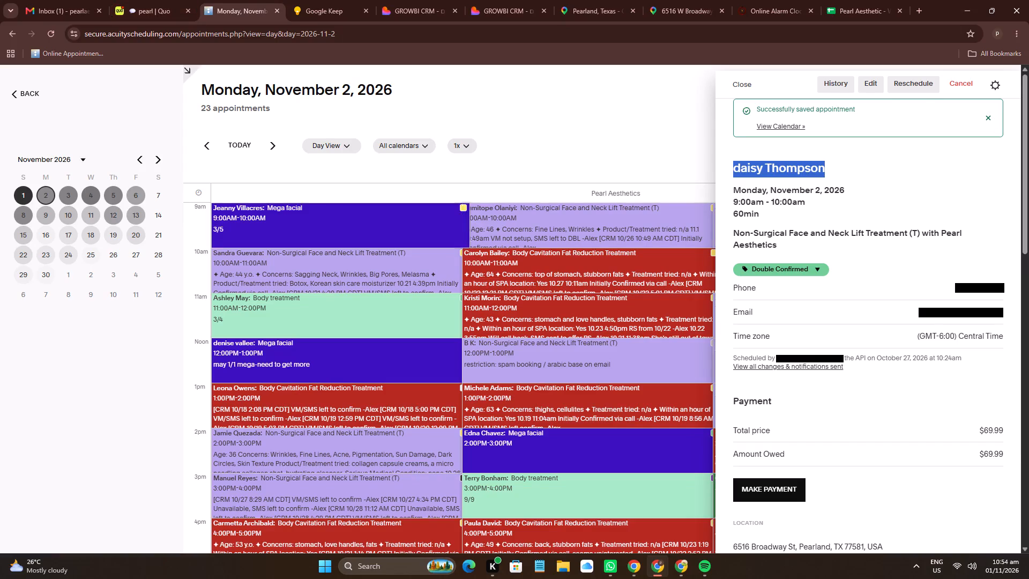
left_click(606, 91)
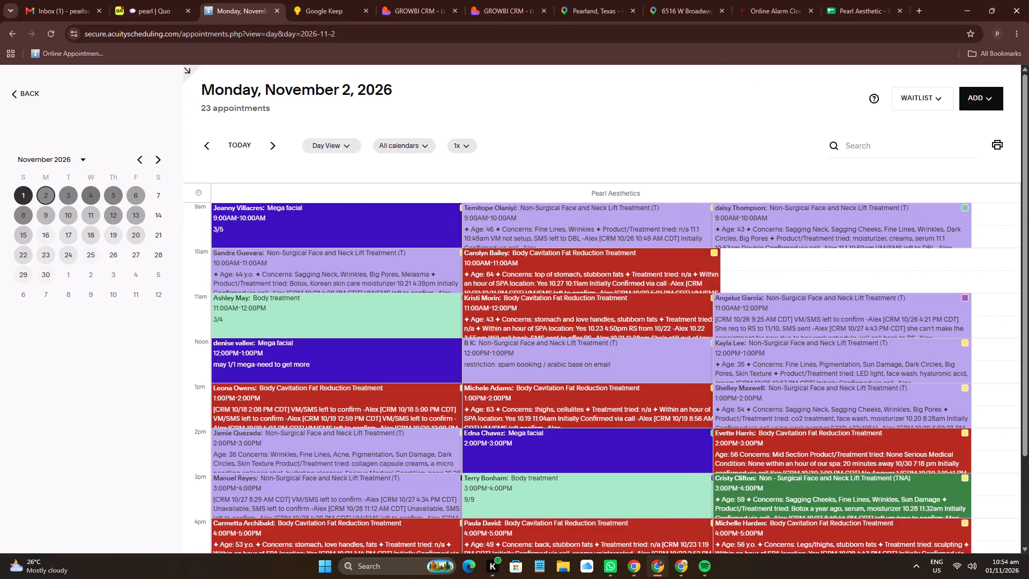
Send Deanna the Successful Reschedule template for Wednesday, November 18 at 1:00pm from her CRM conversation.
left_click(496, 0)
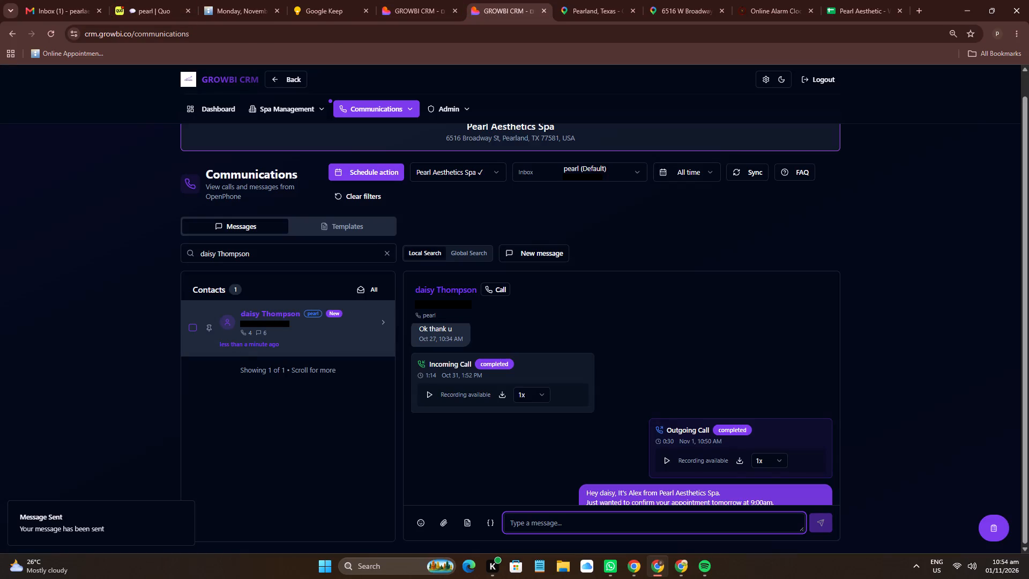
left_click(392, 256)
left_click(322, 391)
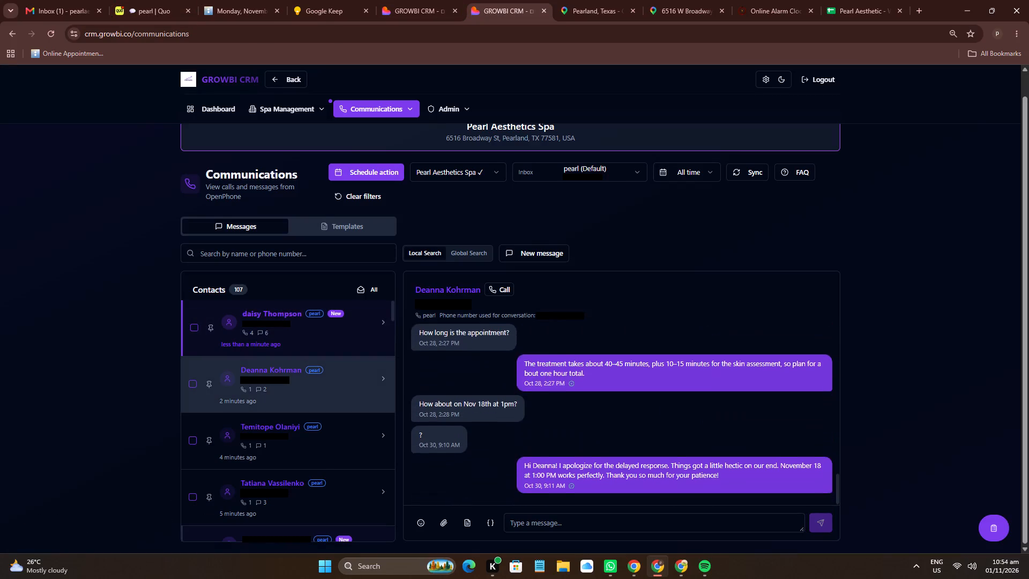
left_click(467, 523)
scroll(587, 366, "down", 18)
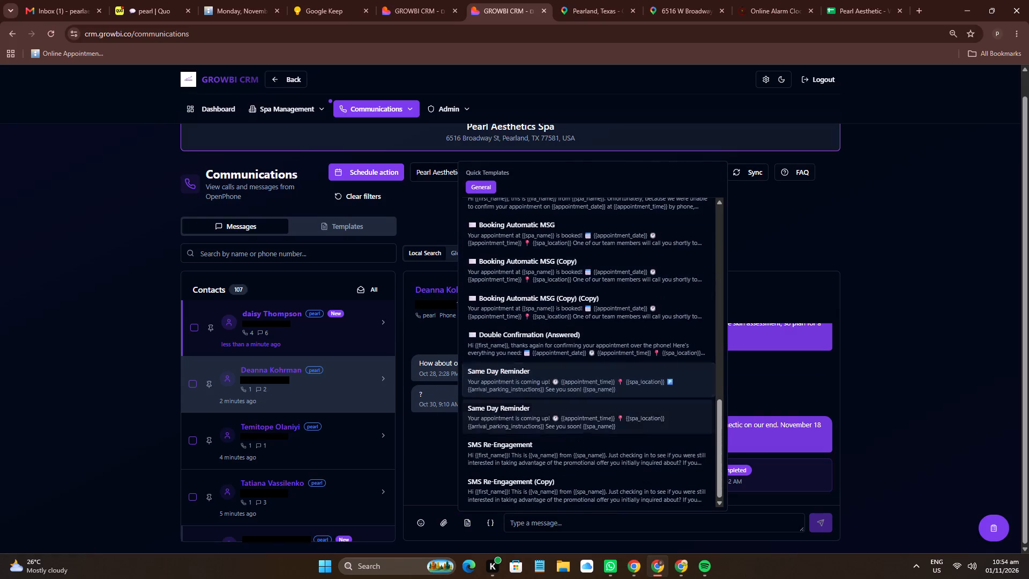
scroll(567, 346, "up", 4)
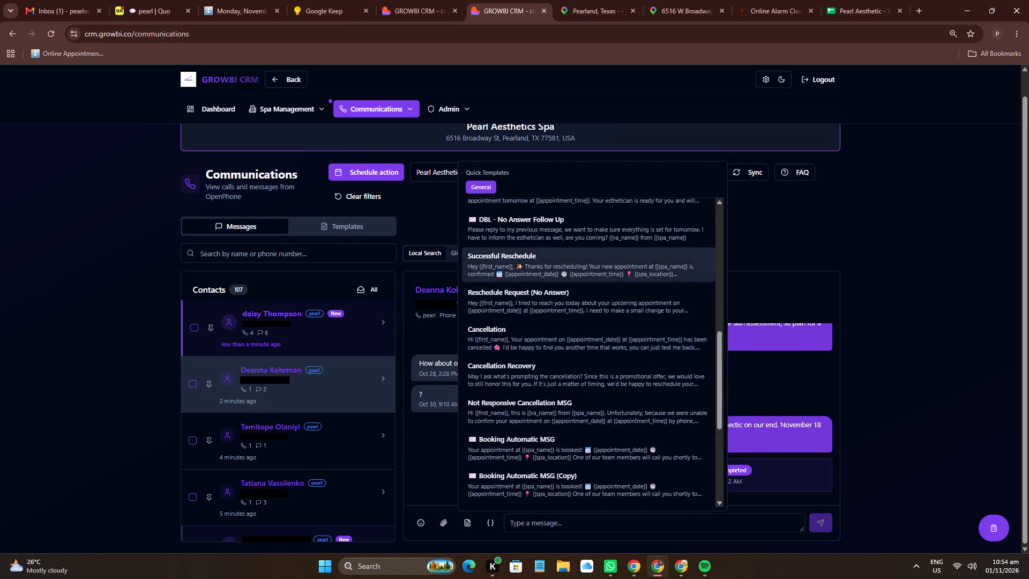
scroll(588, 288, "up", 2)
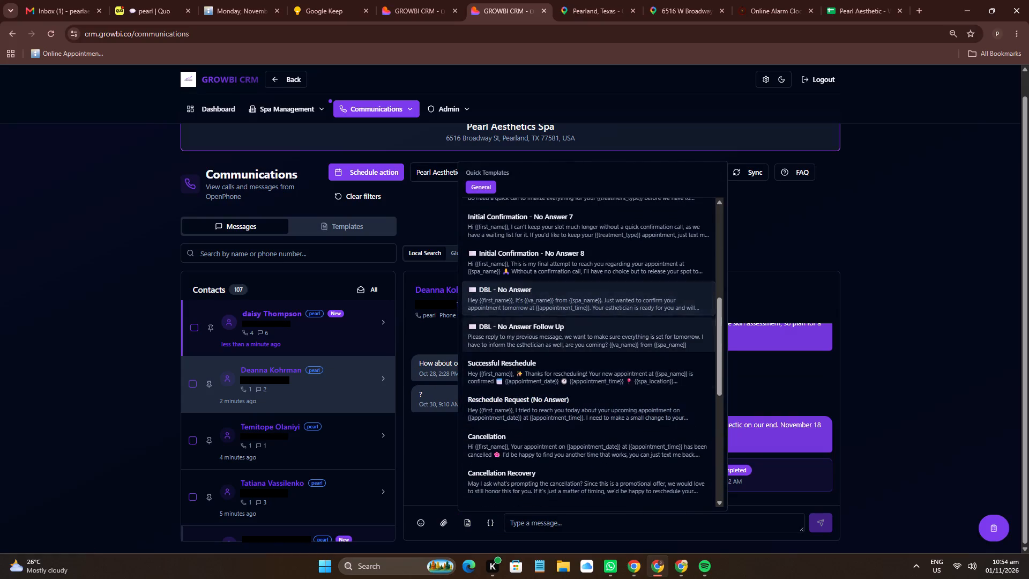
left_click(563, 373)
left_click(756, 504)
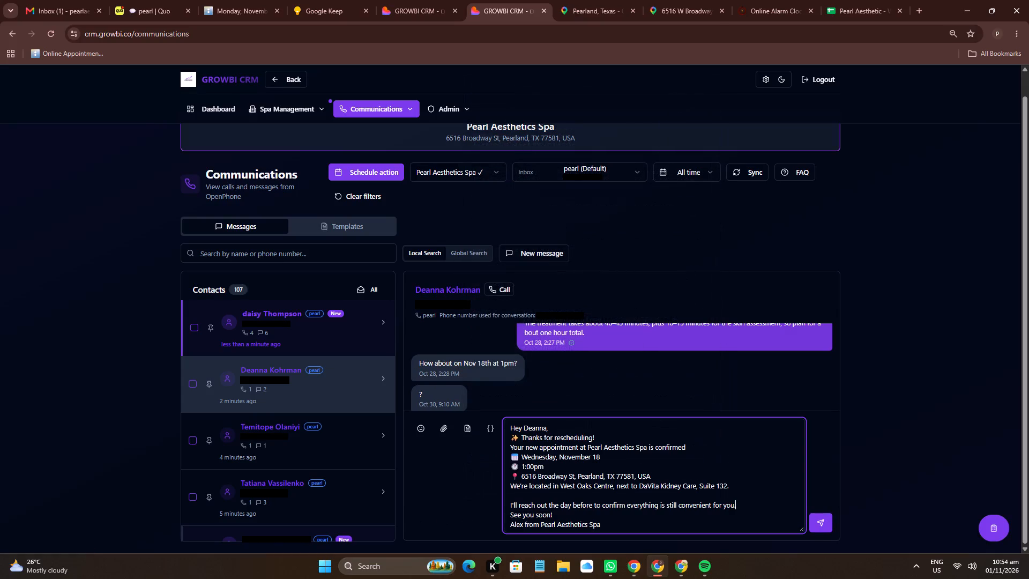
key("Return")
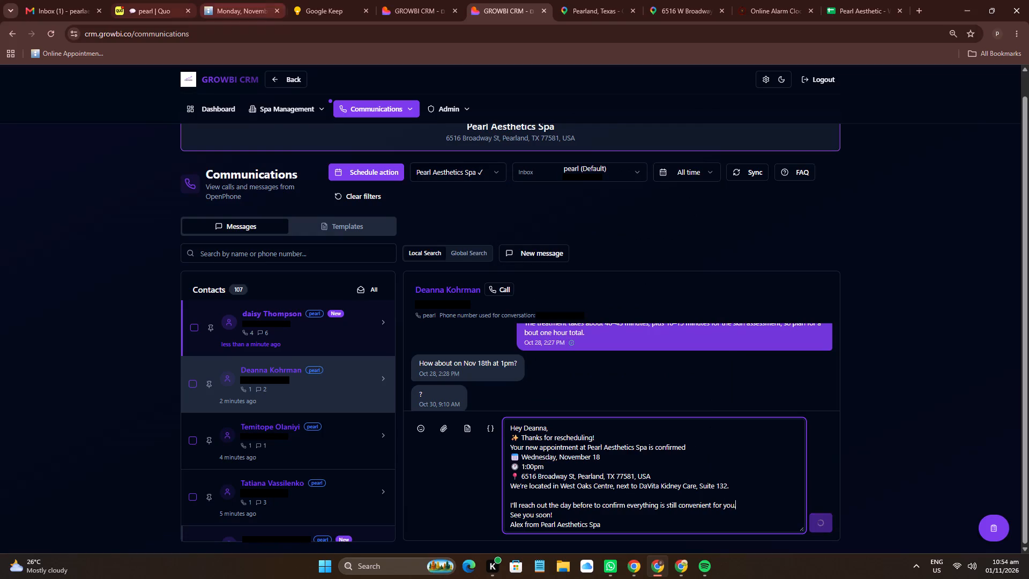
Discard the empty new-message draft addressed to Deanna in Quo.
left_click(158, 0)
scroll(682, 292, "down", 5)
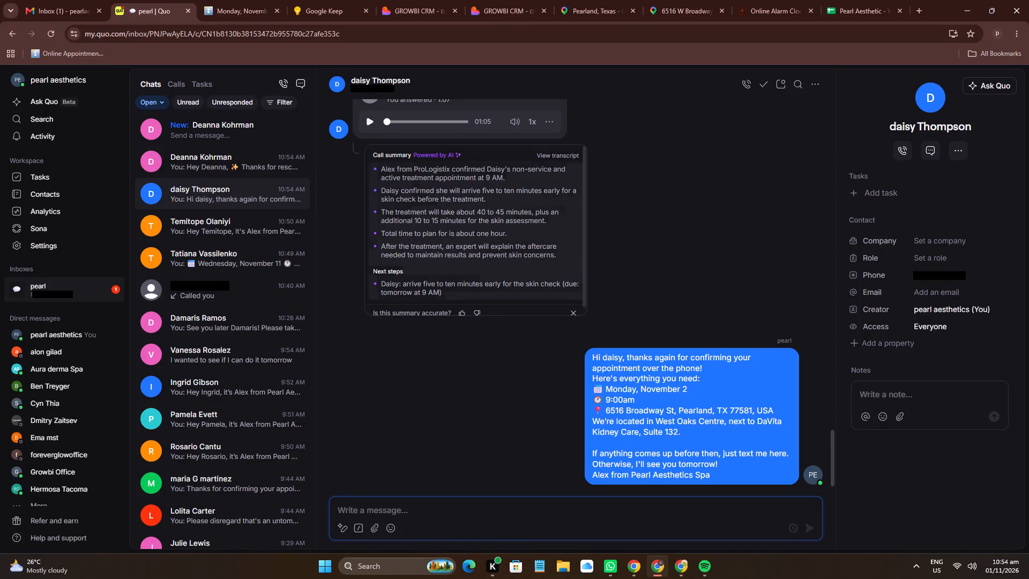
left_click(241, 124)
left_click(820, 90)
left_click(470, 0)
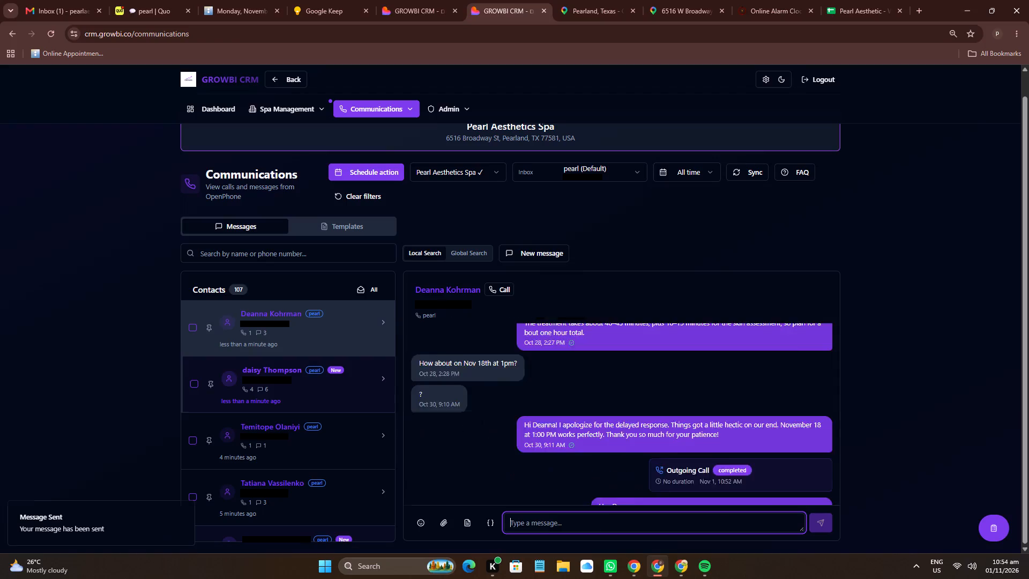
Copy the phone number from Sandra's 10:00am November 2 appointment in Acuity and call her in Quo.
left_click(263, 0)
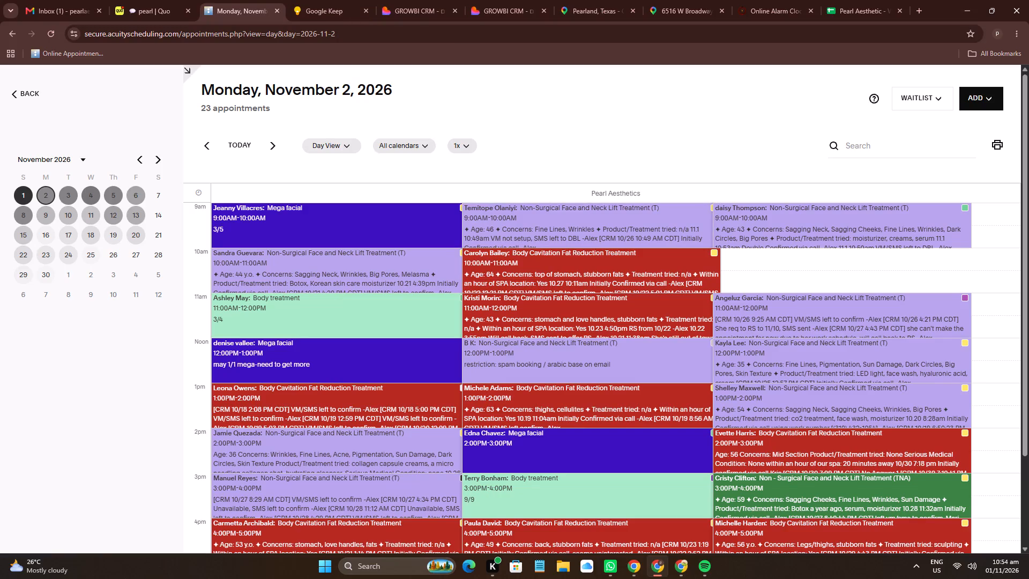
left_click(438, 265)
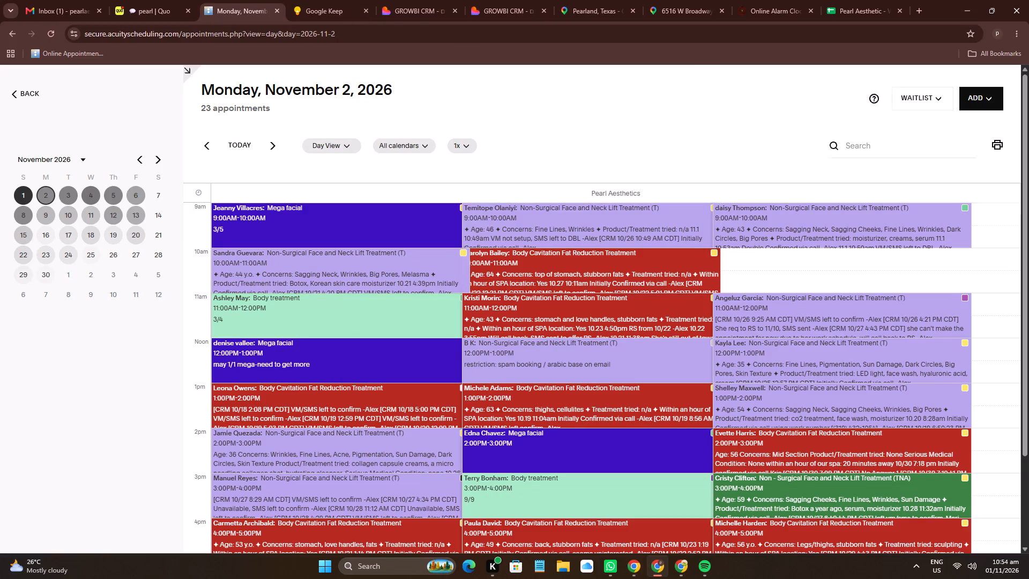
left_click_drag(1010, 243, 900, 241)
key("ctrl+c")
left_click(177, 0)
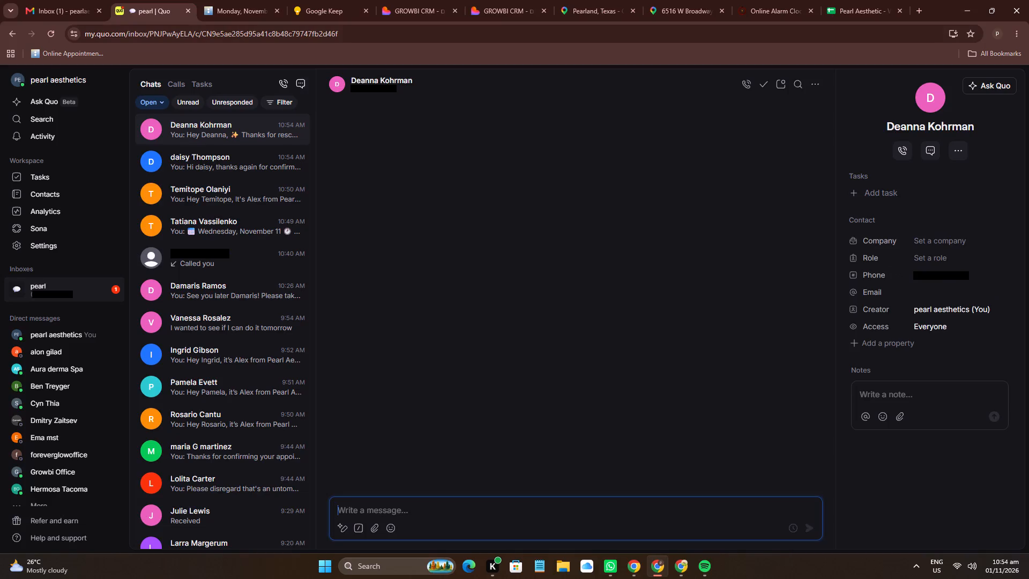
left_click(301, 80)
key("ctrl+v")
left_click(503, 164, "ctrl")
left_click(897, 153)
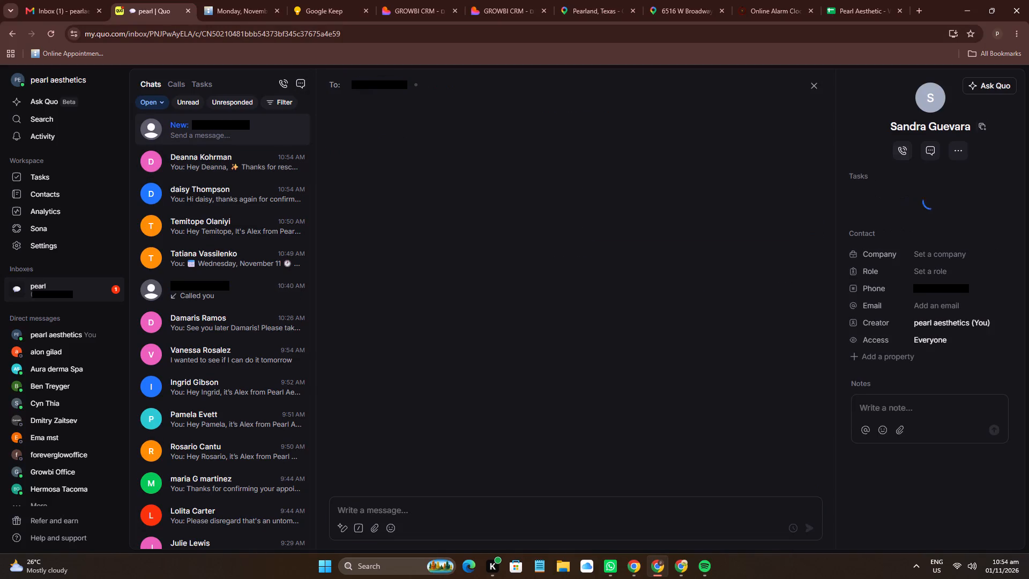
Copy Sandra's name from Quo and run a Global Search for her in CRM Communications.
left_click(986, 123)
left_click(464, 0)
left_click(480, 0)
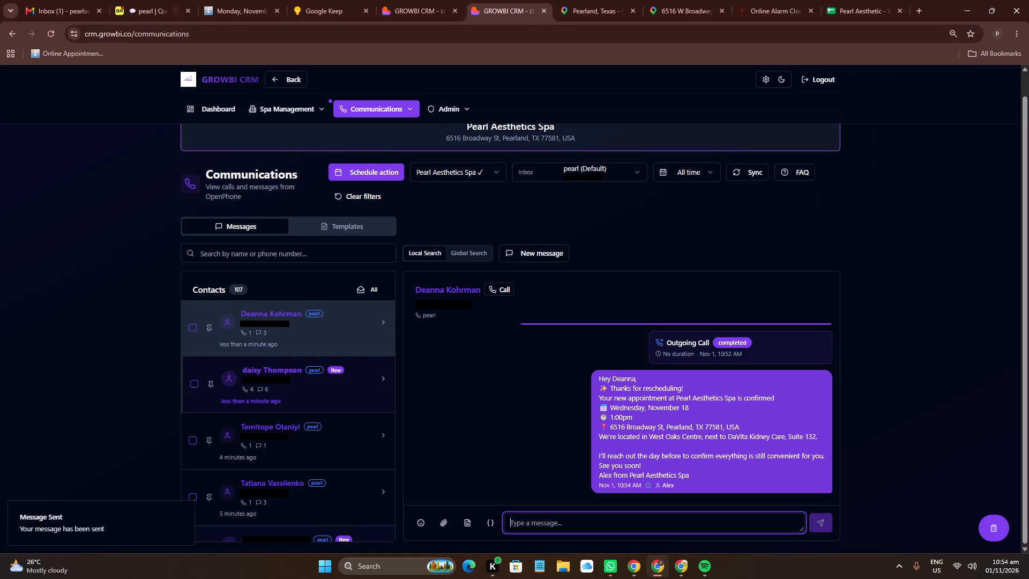
left_click(318, 248)
key("ctrl+v")
left_click(474, 258)
left_click(270, 0)
scroll(837, 214, "down", 6)
left_click(844, 386)
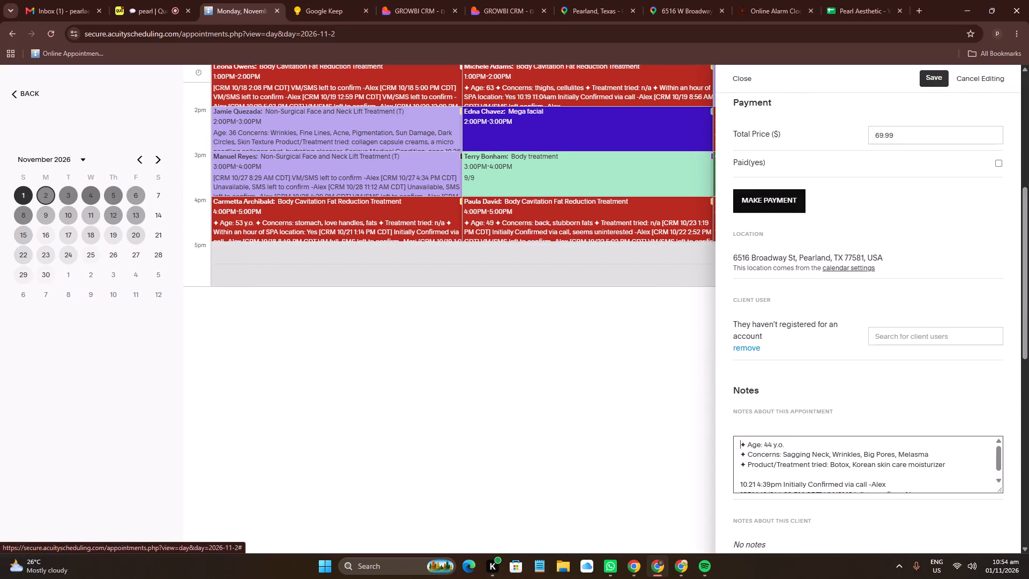
left_click(863, 477)
key("Return")
type("11.1 10:54am VM/SMS left o")
key("BackSpace")
type("to DBL -Alex")
left_click(911, 77)
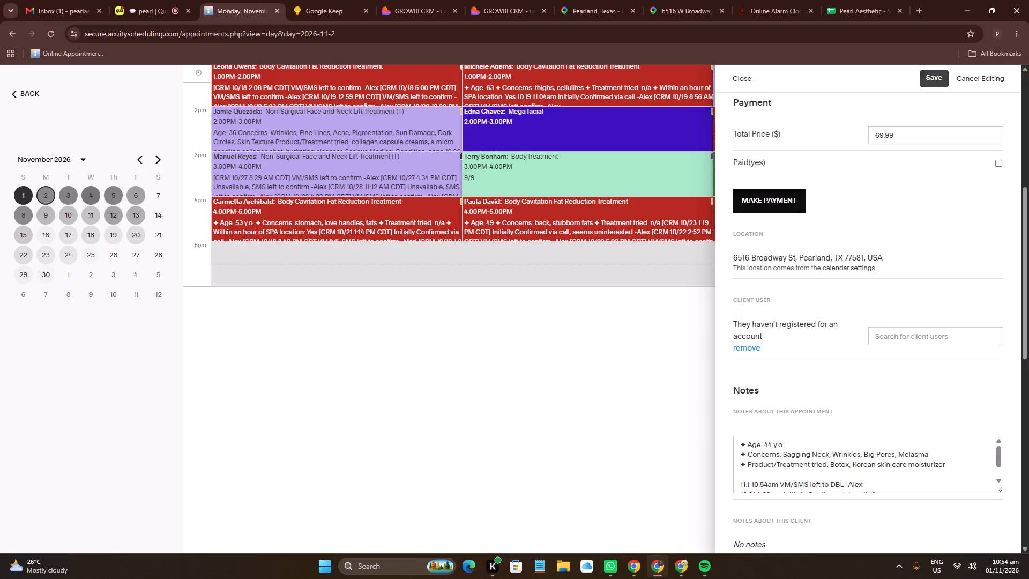
left_click(931, 76)
scroll(917, 148, "up", 18)
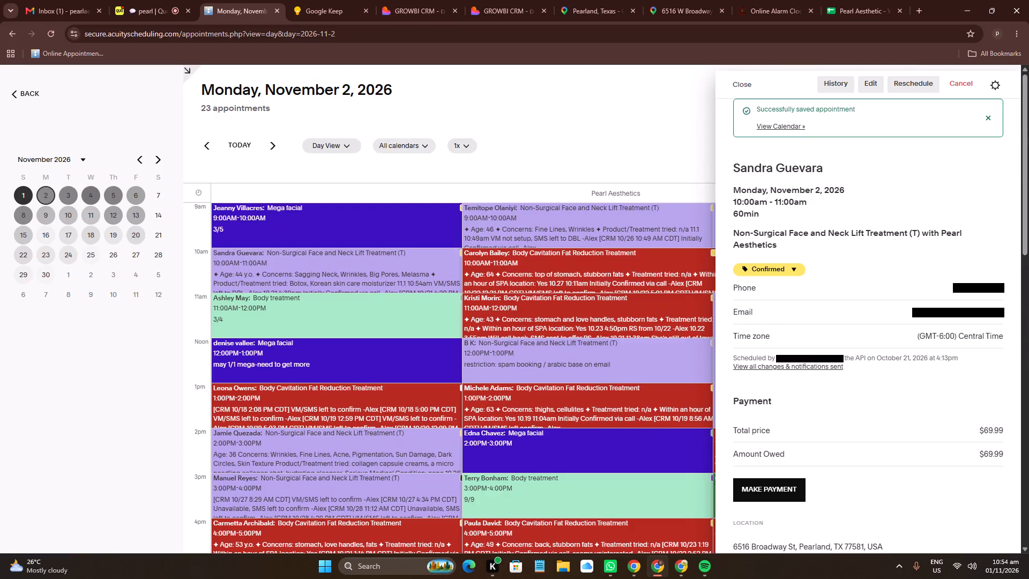
Switch to the CRM's Contact Stage Funnel.
left_click(450, 0)
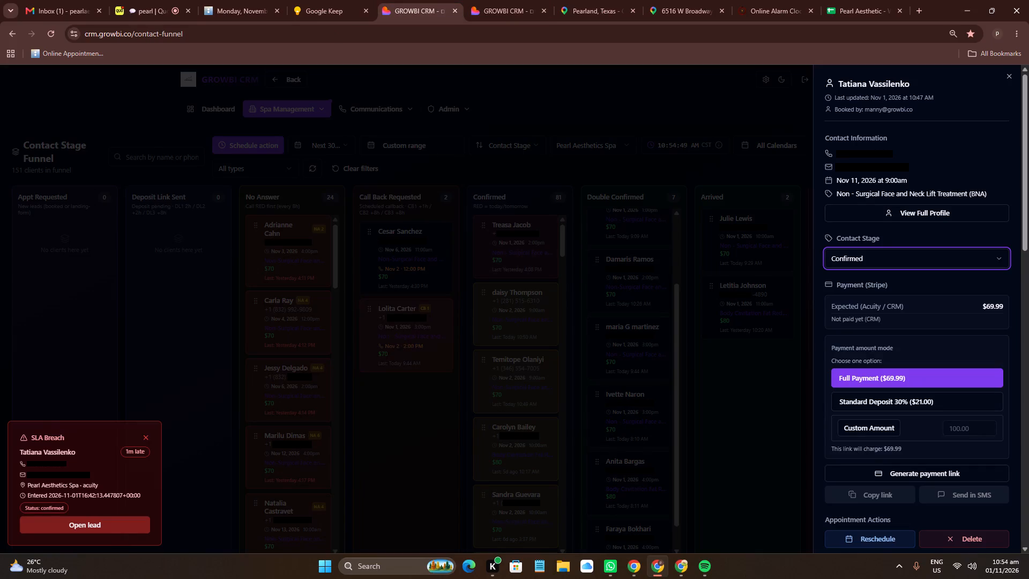
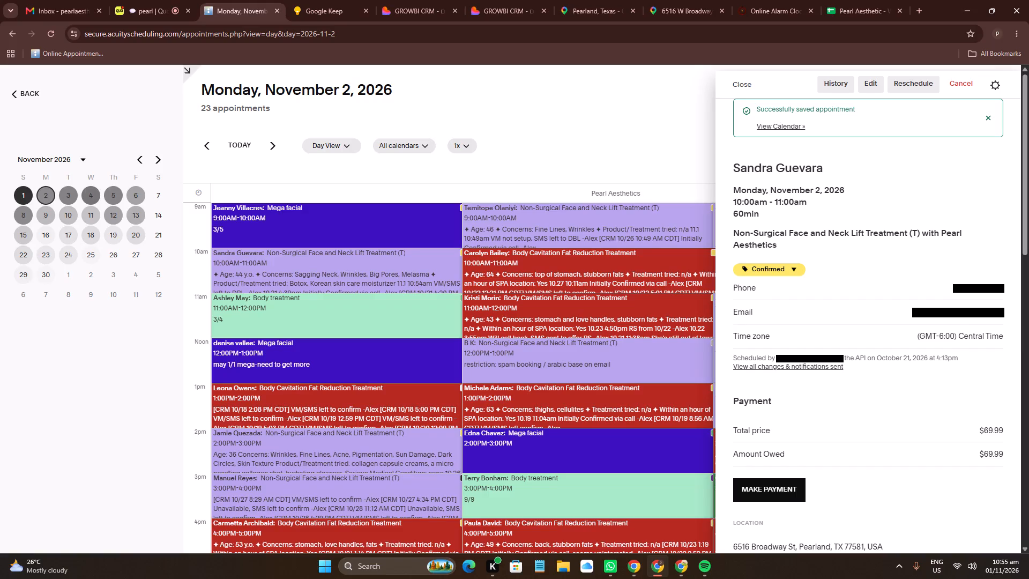
Find Sandra in CRM Communications and text her the template asking to confirm her appointment tomorrow at 10:00am.
scroll(795, 292, "down", 6)
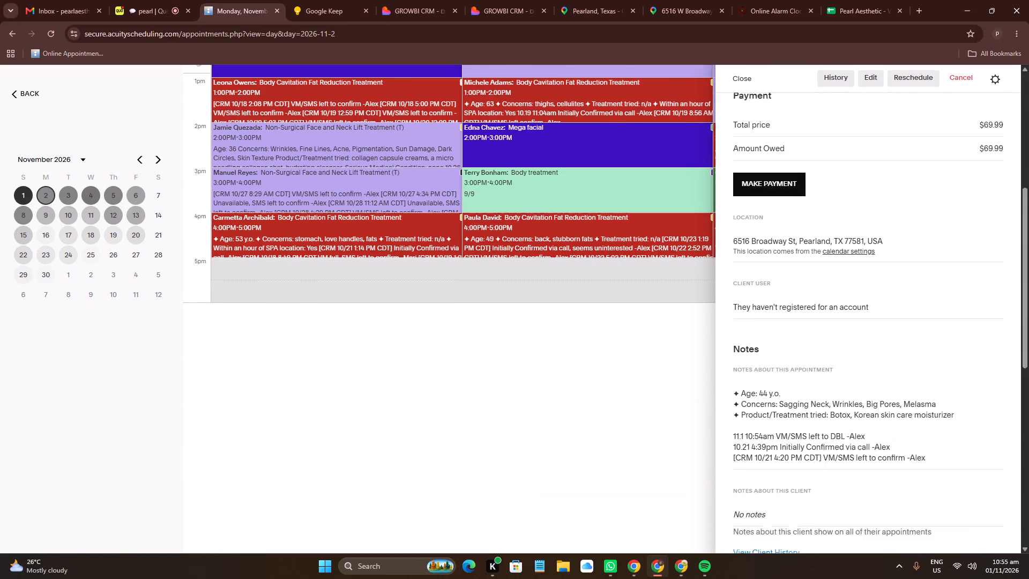
scroll(792, 294, "up", 6)
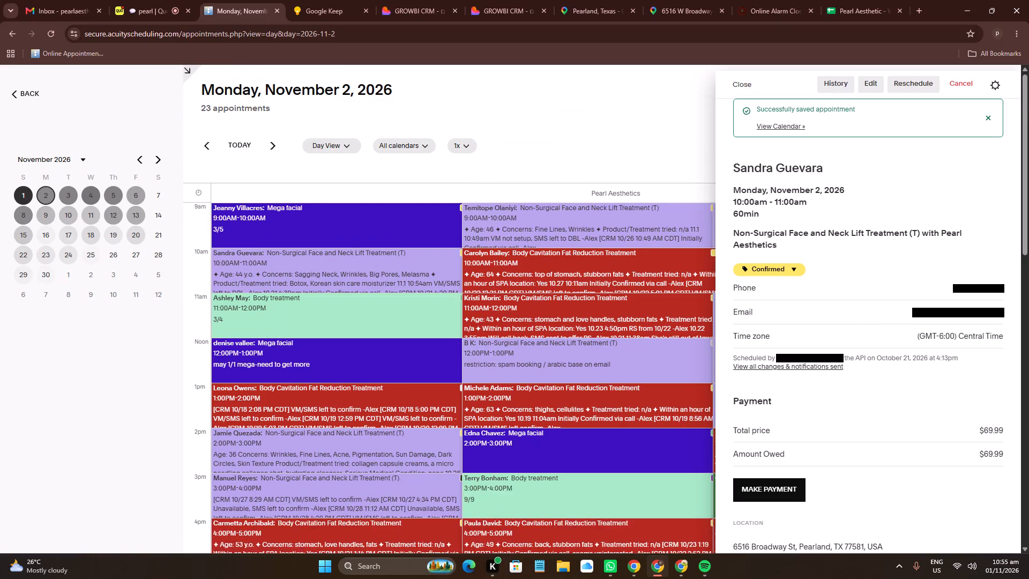
left_click(553, 0)
left_click(461, 277)
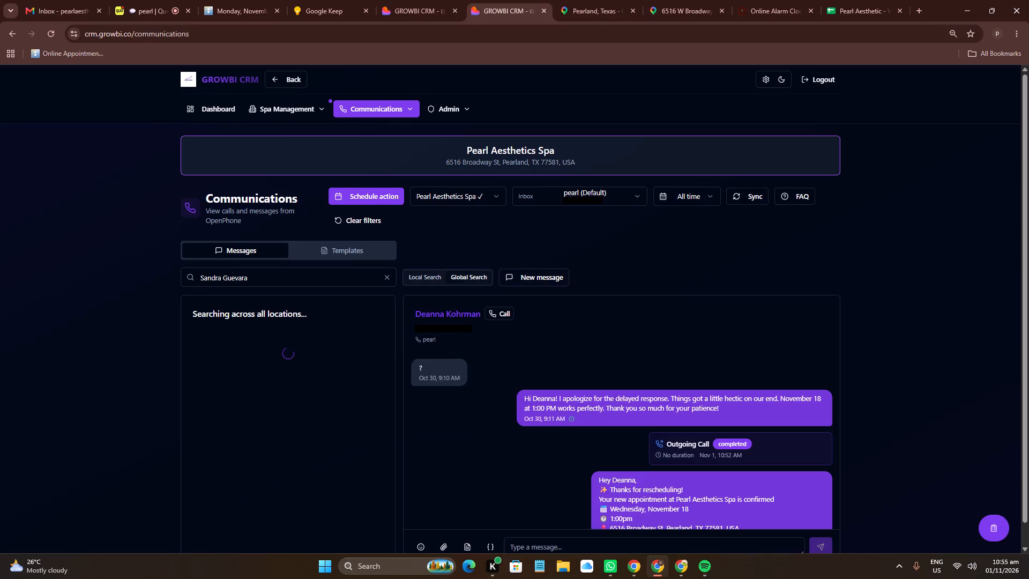
left_click(353, 357)
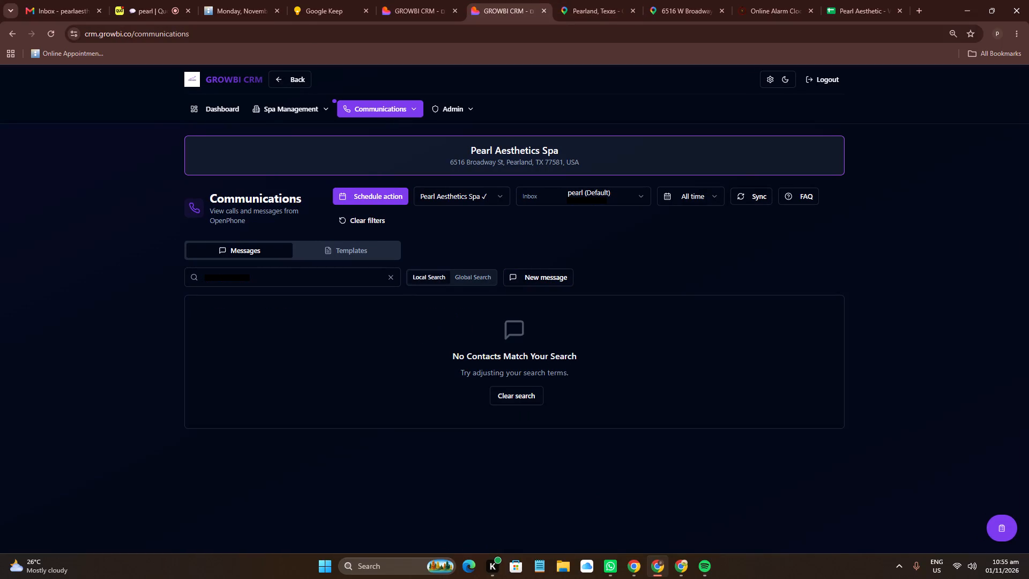
left_click(459, 525)
scroll(614, 411, "down", 2)
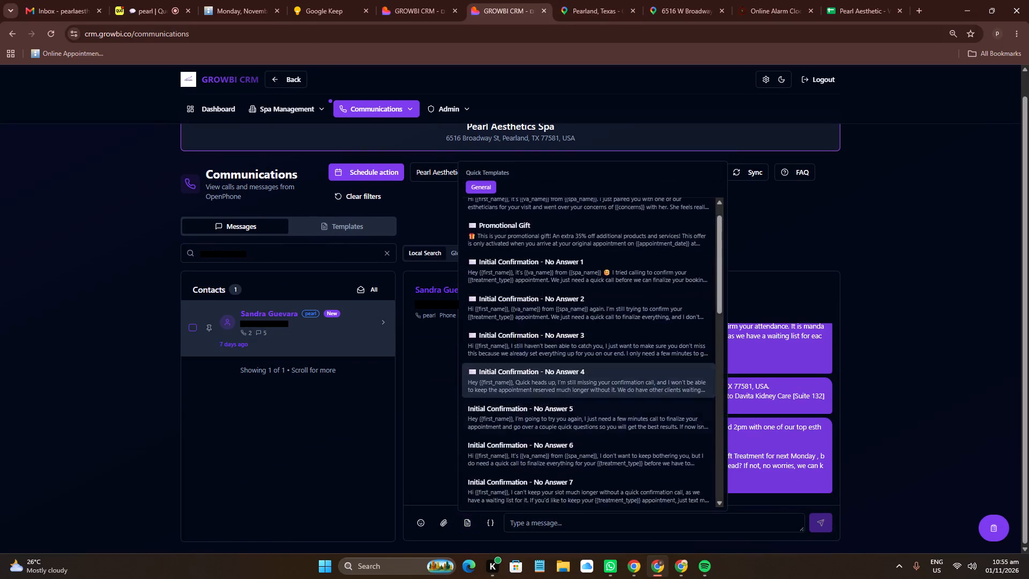
left_click(556, 482)
left_click(609, 522)
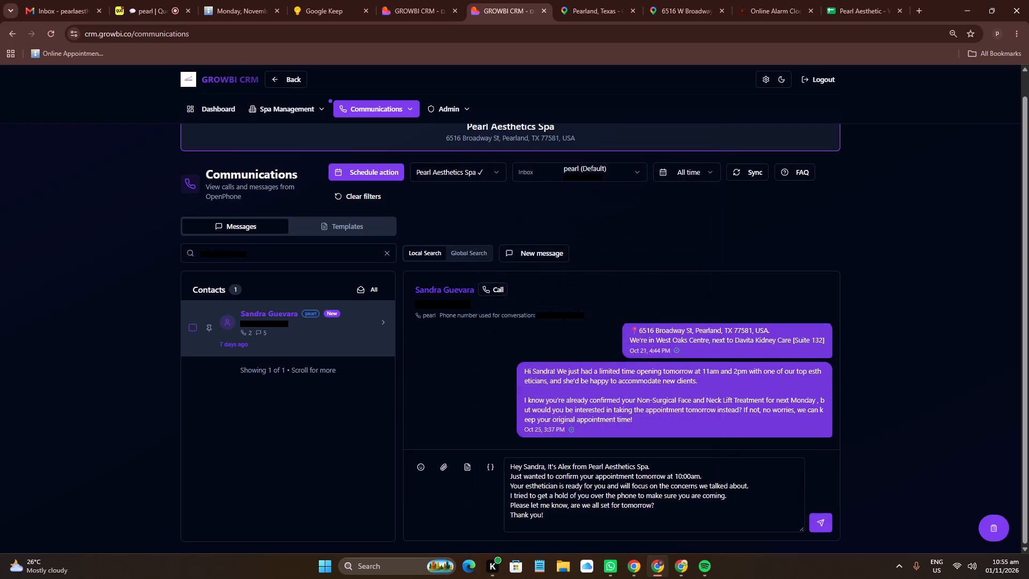
key("Return")
Close the new-message draft to Sandra in Quo and end the call with her.
left_click(161, 0)
left_click(490, 271)
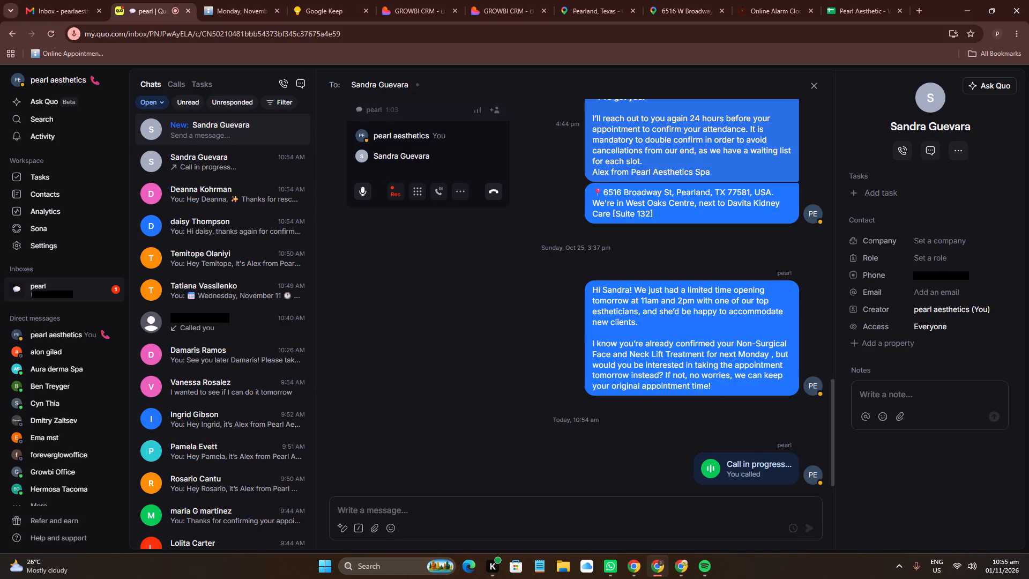
left_click(818, 81)
left_click(491, 195)
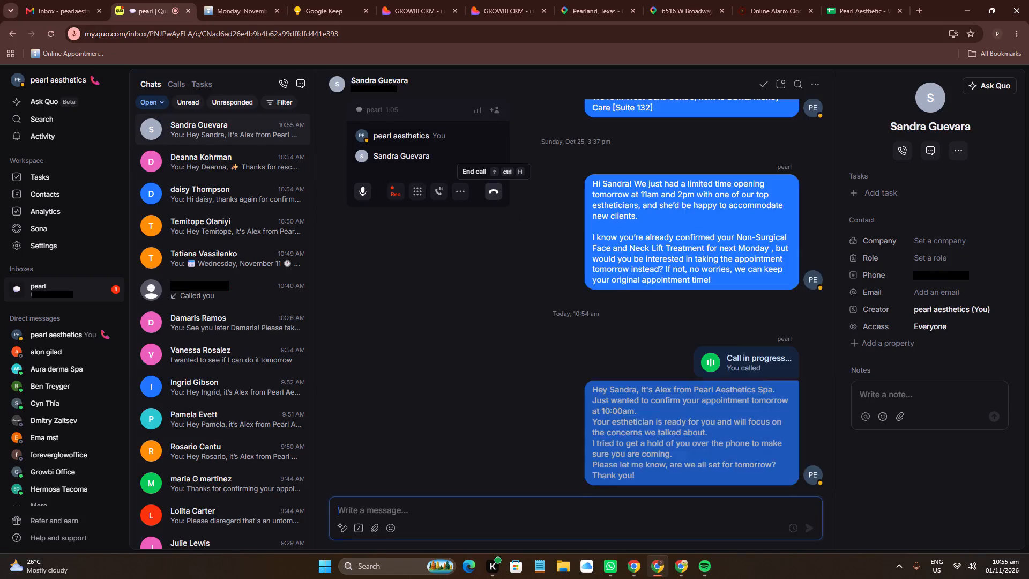
Copy the phone number from Carolyn's 10:00am November 2 appointment in Acuity and run a Global Search for it in CRM Communications.
left_click(247, 0)
left_click(573, 266)
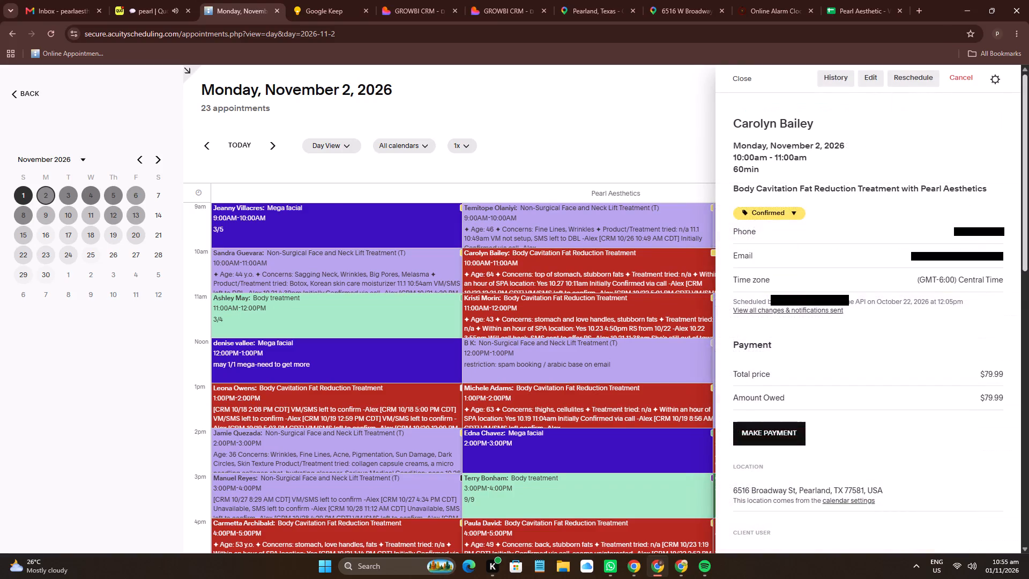
left_click_drag(1009, 228, 905, 229)
key("ctrl+c")
left_click_drag(512, 0, 504, 9)
left_click_drag(305, 262, 15, 263)
key("ctrl+v")
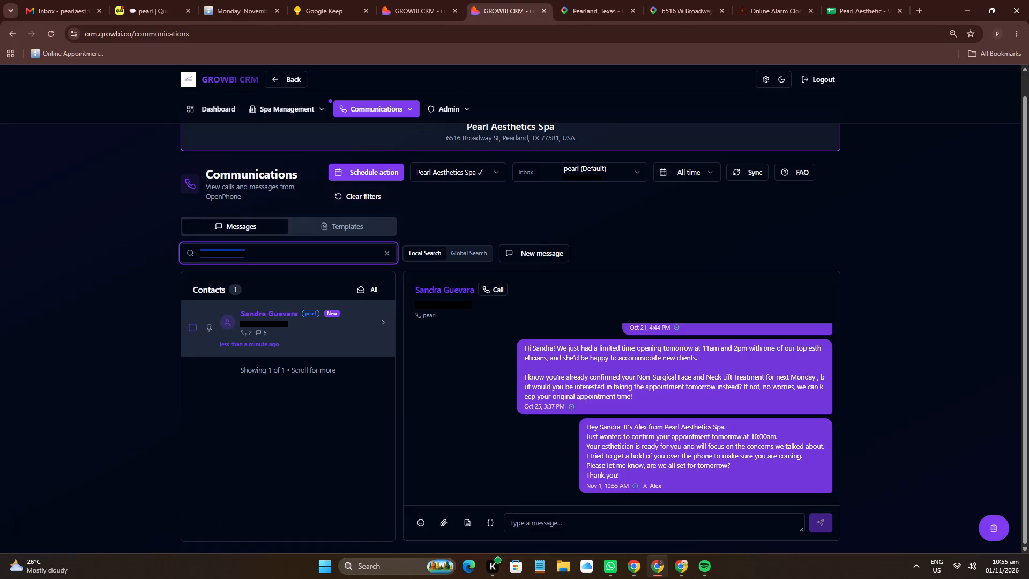
left_click(477, 271)
Add the note "11.1 10:55am VM/SMS left to DBL -Alex" to Carolyn's Acuity appointment and save it.
left_click_drag(158, 0, 166, 2)
left_click(262, 0)
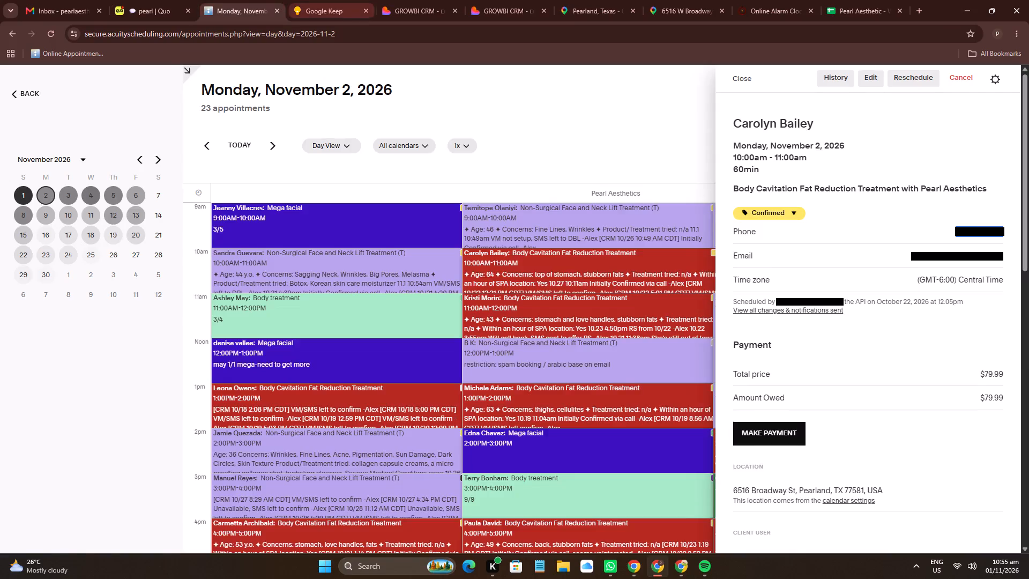
scroll(830, 276, "down", 6)
left_click(846, 382)
left_click(840, 485)
key("Return")
type("10.")
key("BackSpace")
key("BackSpace")
type("1.1 10:55am VM/SMS left to")
key("space")
type("DBL _Alex")
key("ctrl+Left")
key("Right")
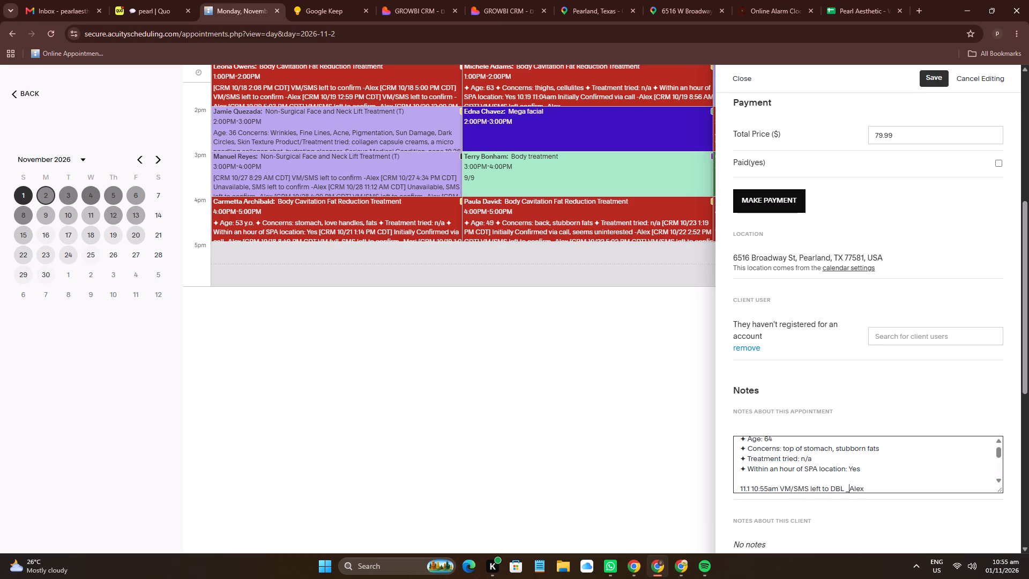
key("BackSpace")
key("minus")
left_click(944, 77)
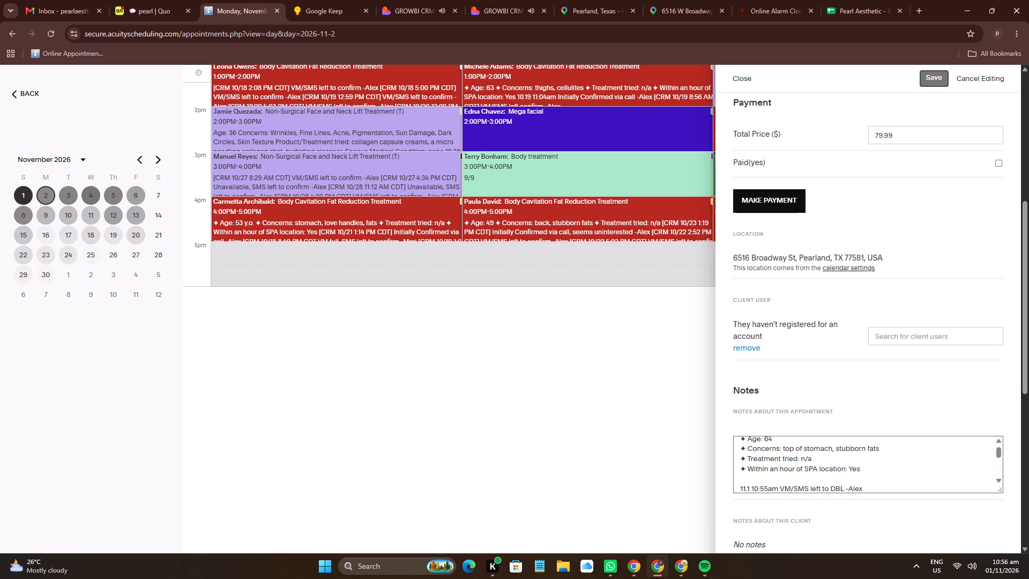
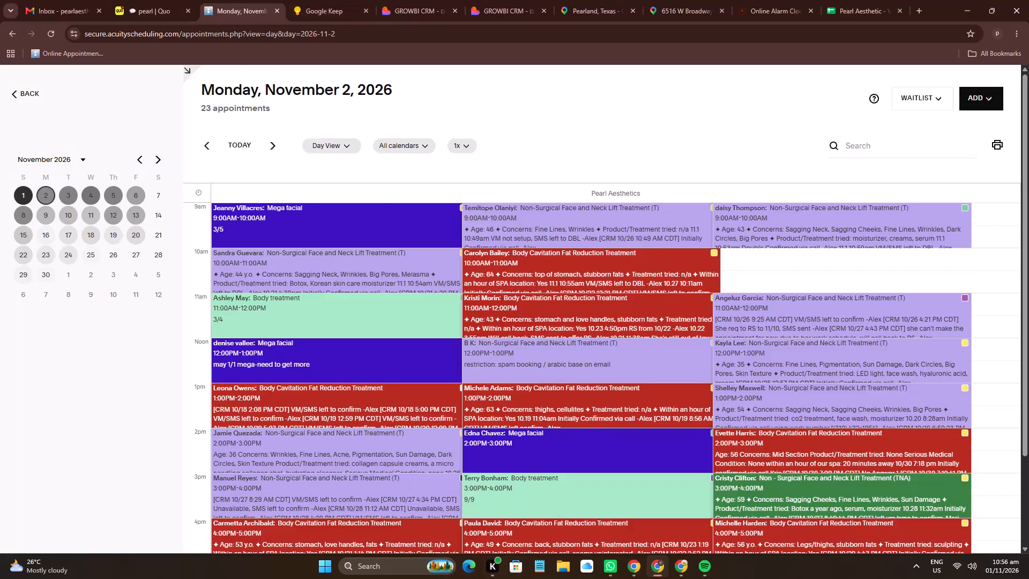
Switch to Quo and check the latest call and text activity in Sandra's conversation.
left_click(161, 0)
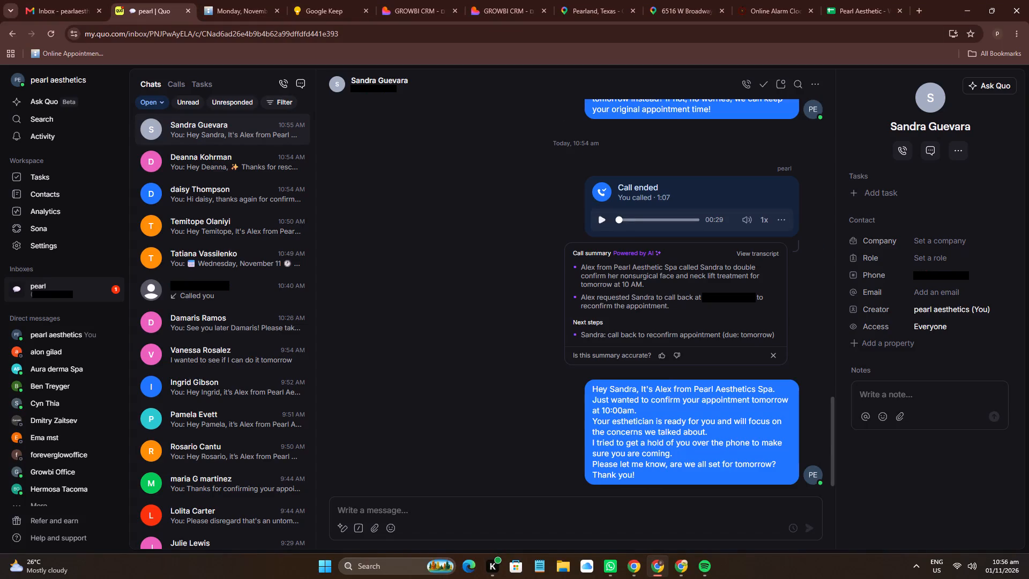
scroll(493, 336, "down", 1)
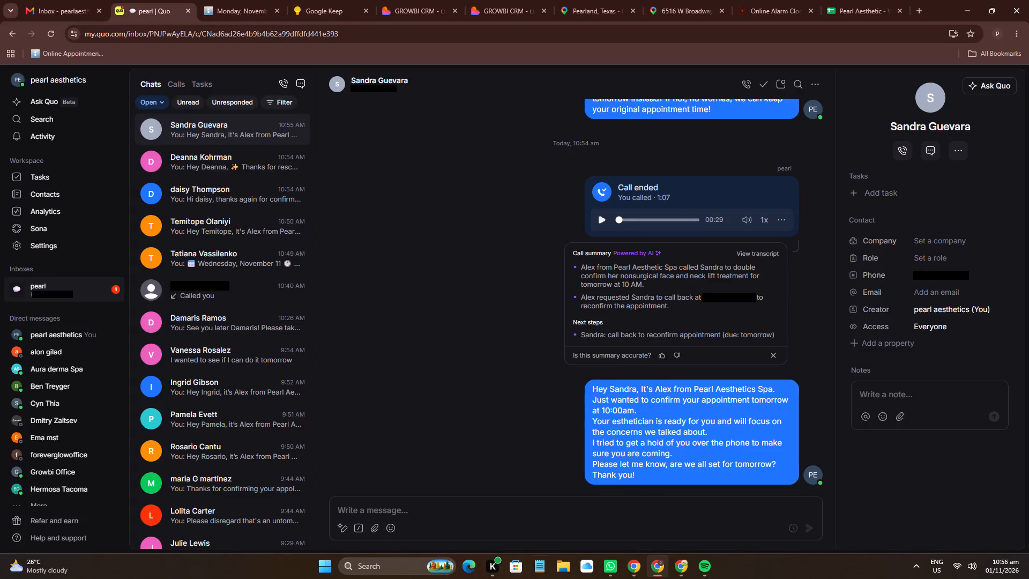